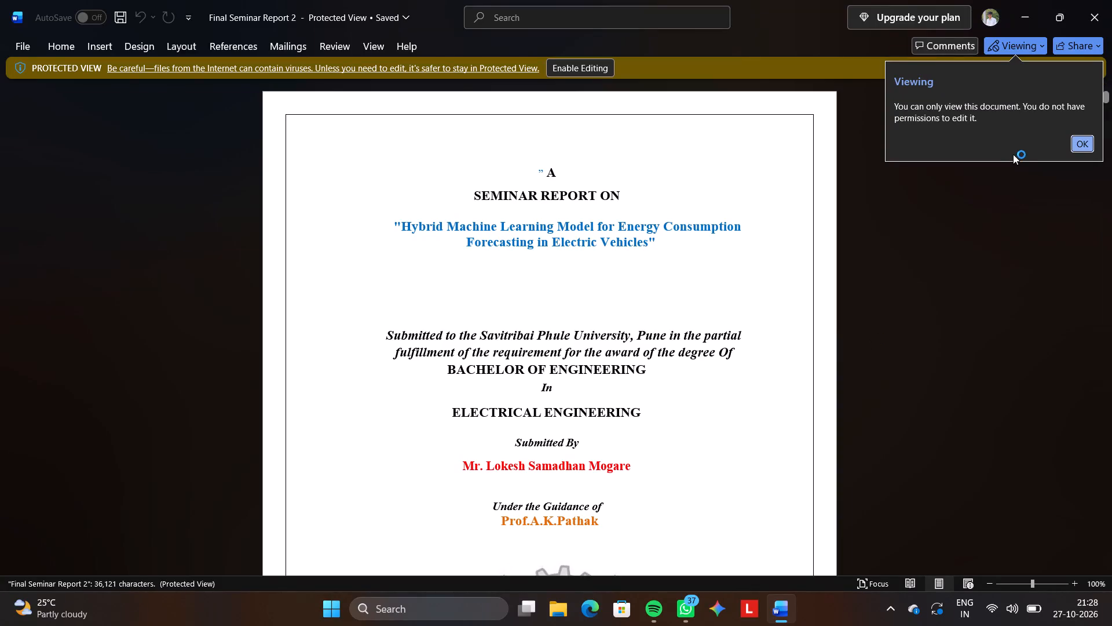
# Enable editing for the protected Final Seminar Report 2 document.
pyautogui.click(588, 65)
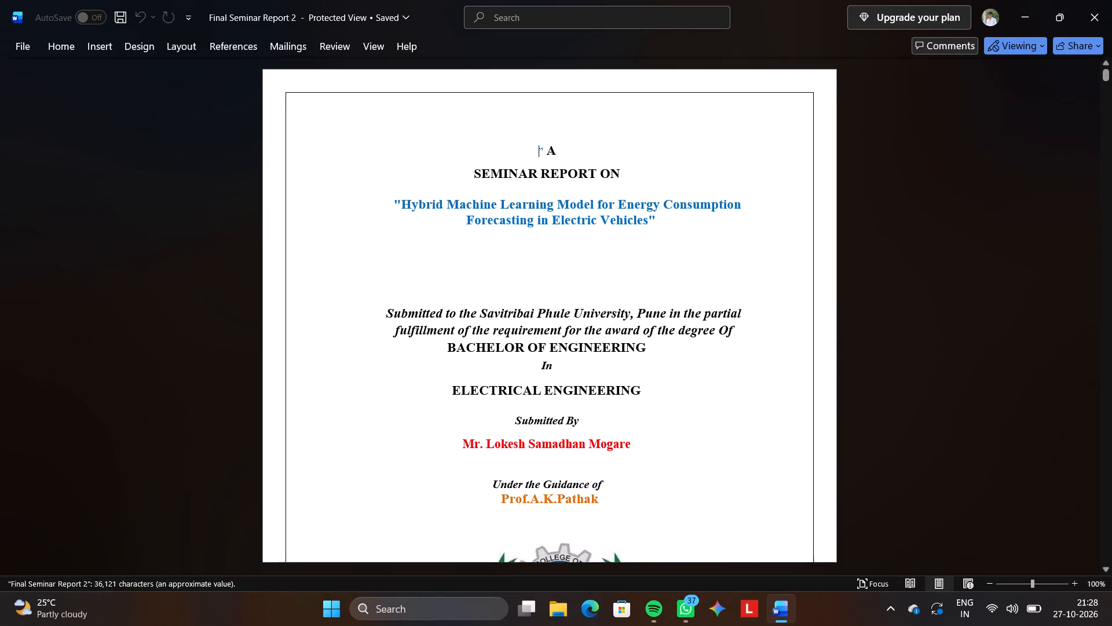
# Turn on AutoSave for the report by uploading it to the personal OneDrive.
pyautogui.click(90, 13)
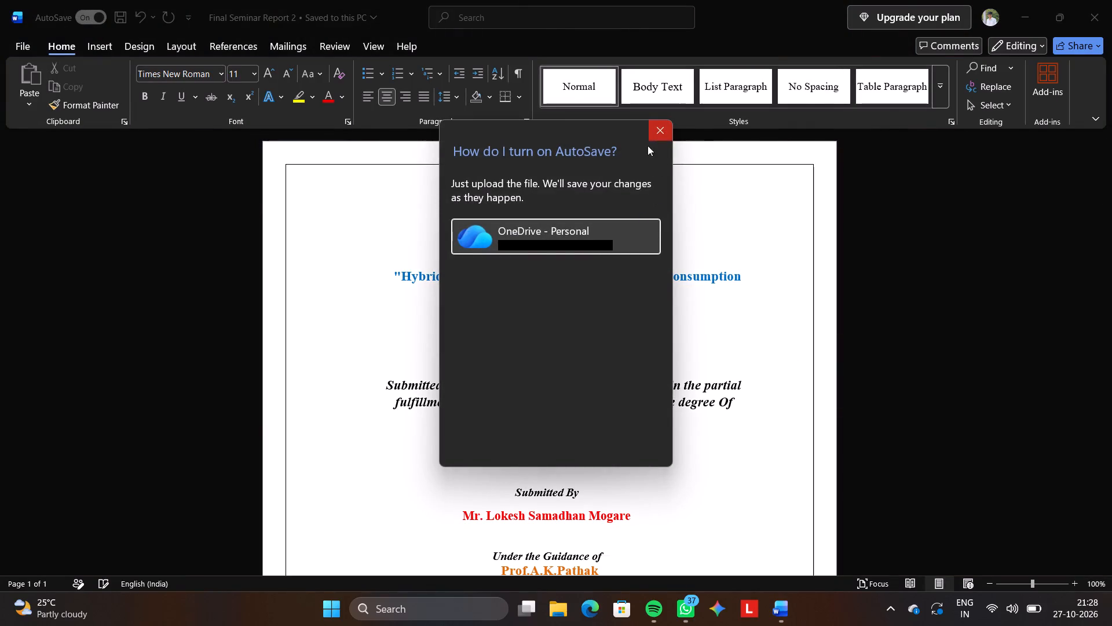
pyautogui.click(566, 238)
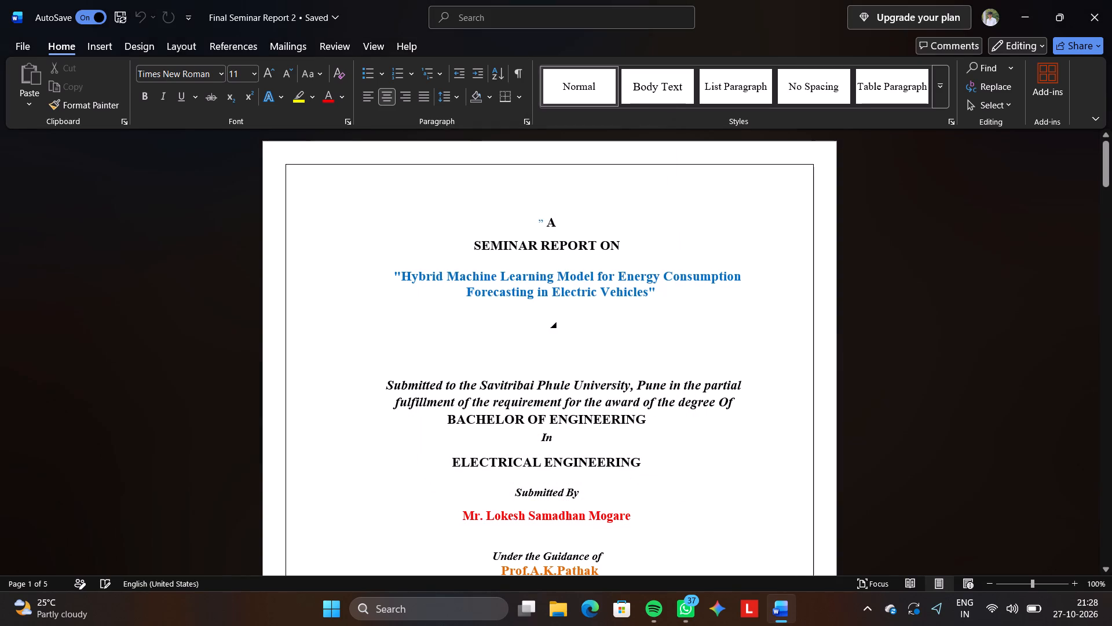
# Look through the seminar report's cover, front matter, chapters, tables and figures to check the content and page layout.
pyautogui.scroll(-8, 589, 331)
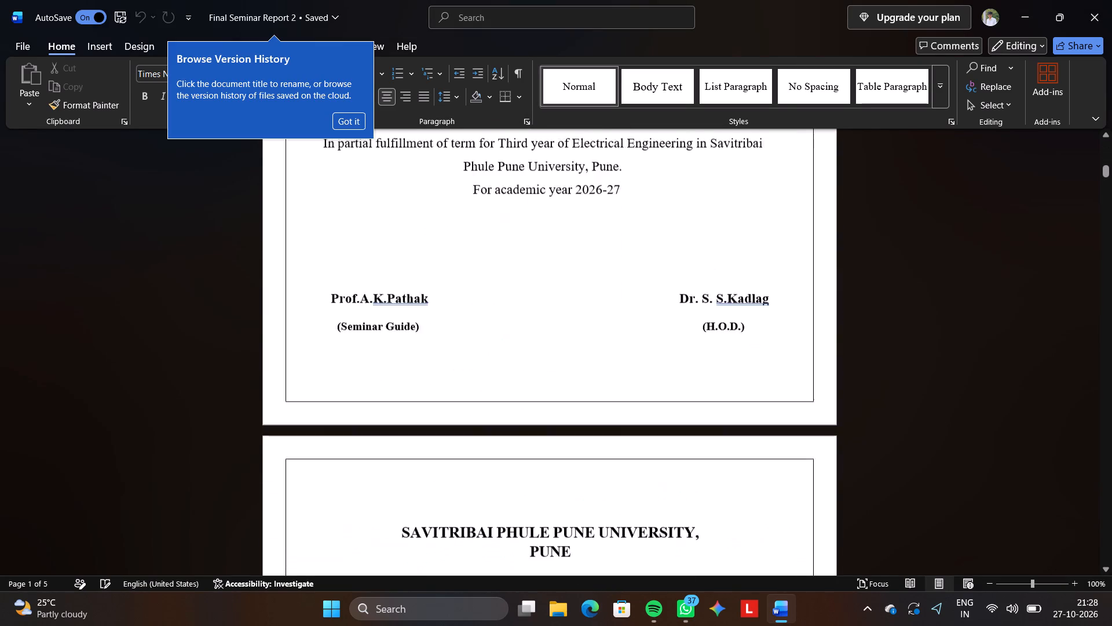
pyautogui.scroll(-14, 589, 331)
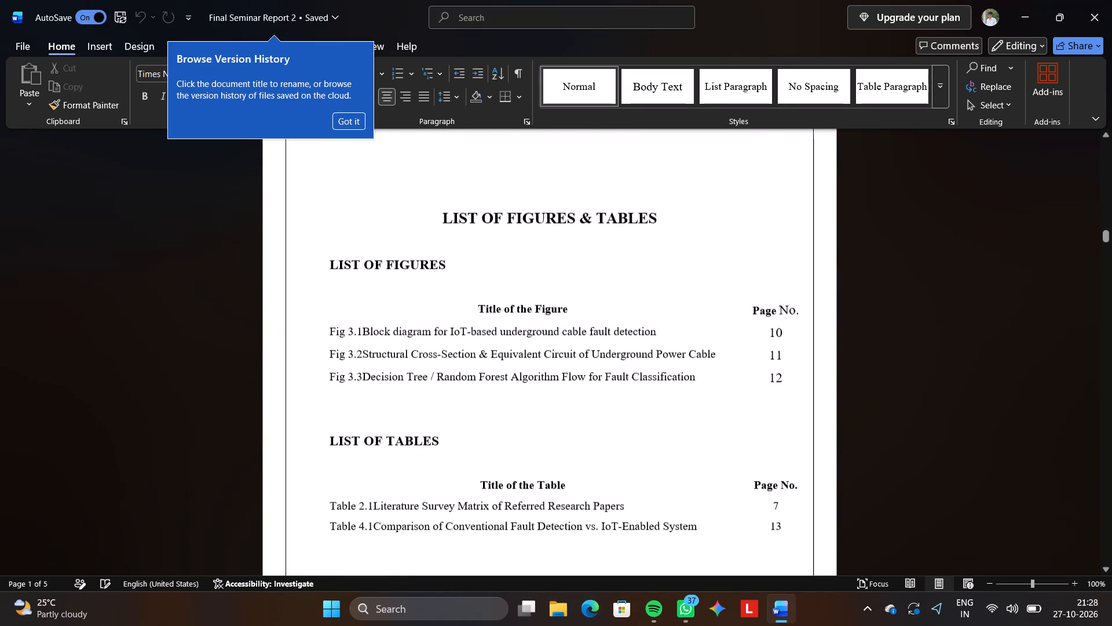
pyautogui.scroll(-12, 589, 331)
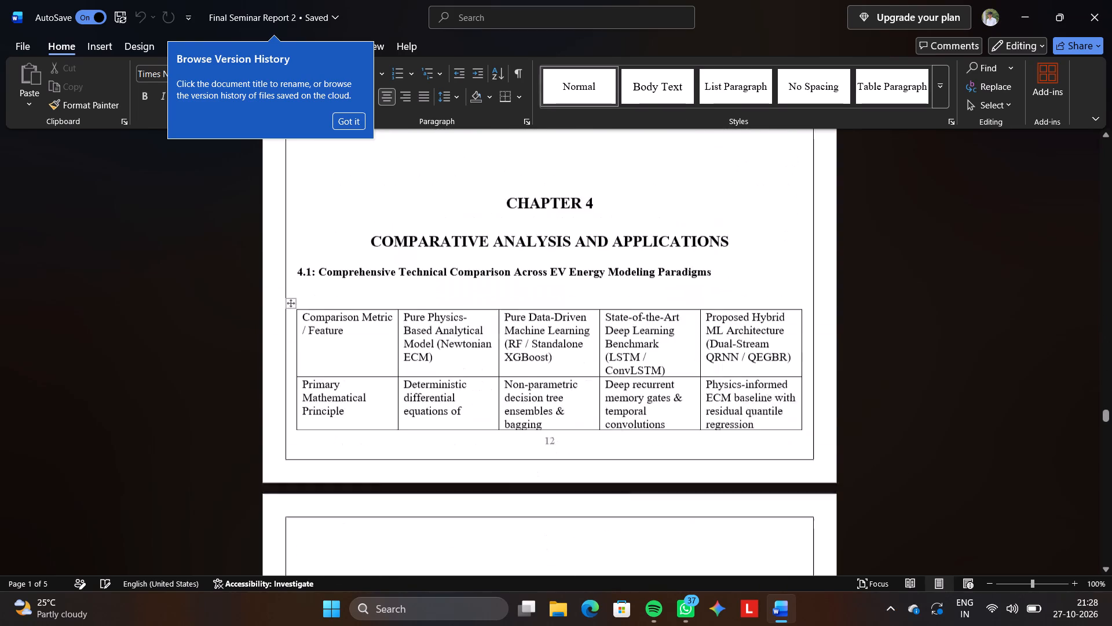
pyautogui.scroll(6, 589, 331)
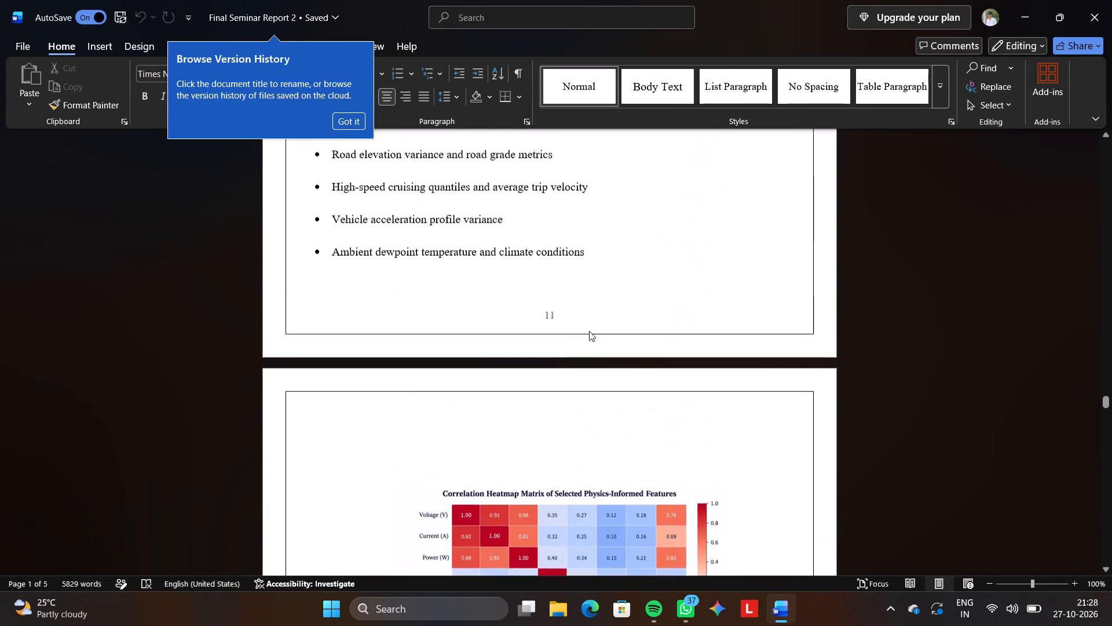
pyautogui.scroll(-3, 589, 331)
pyautogui.scroll(1, 589, 331)
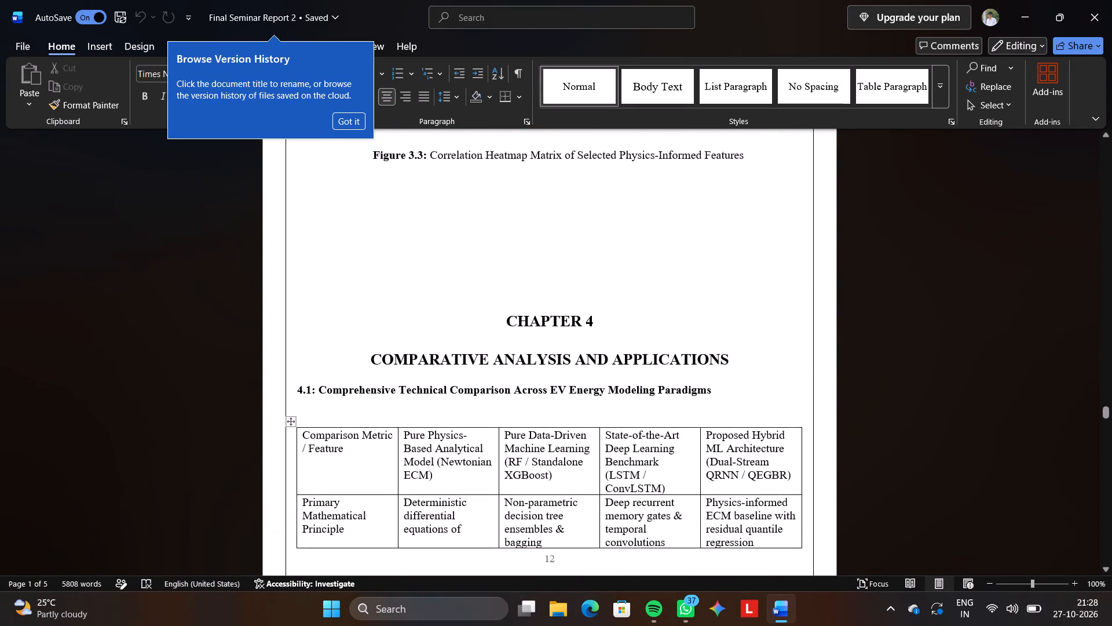
pyautogui.scroll(-9, 589, 331)
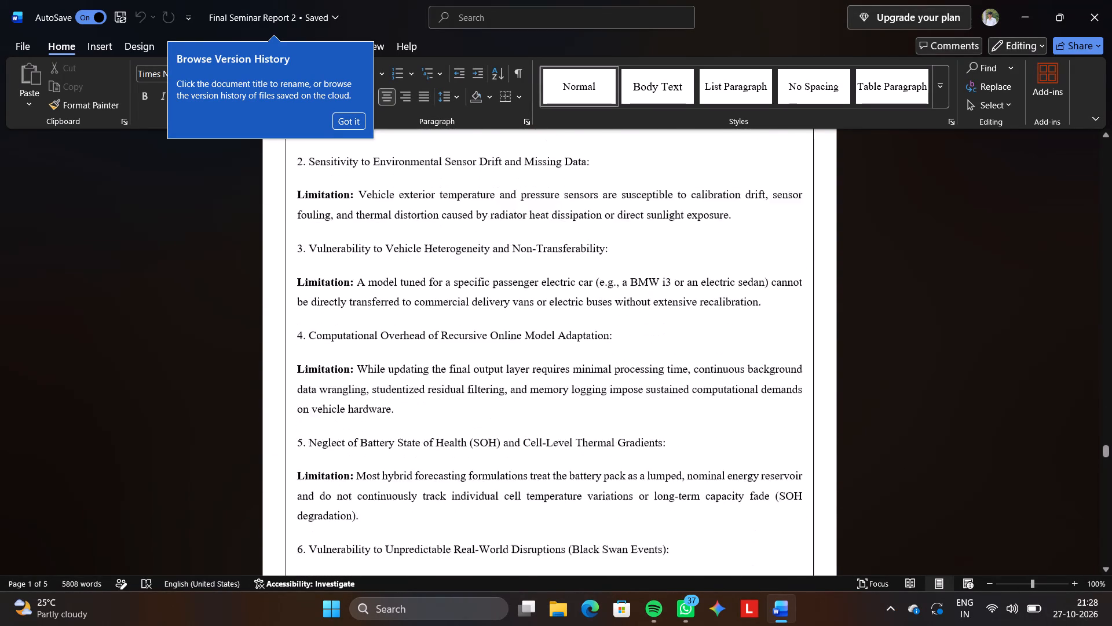
pyautogui.scroll(-5, 589, 331)
pyautogui.scroll(5, 589, 331)
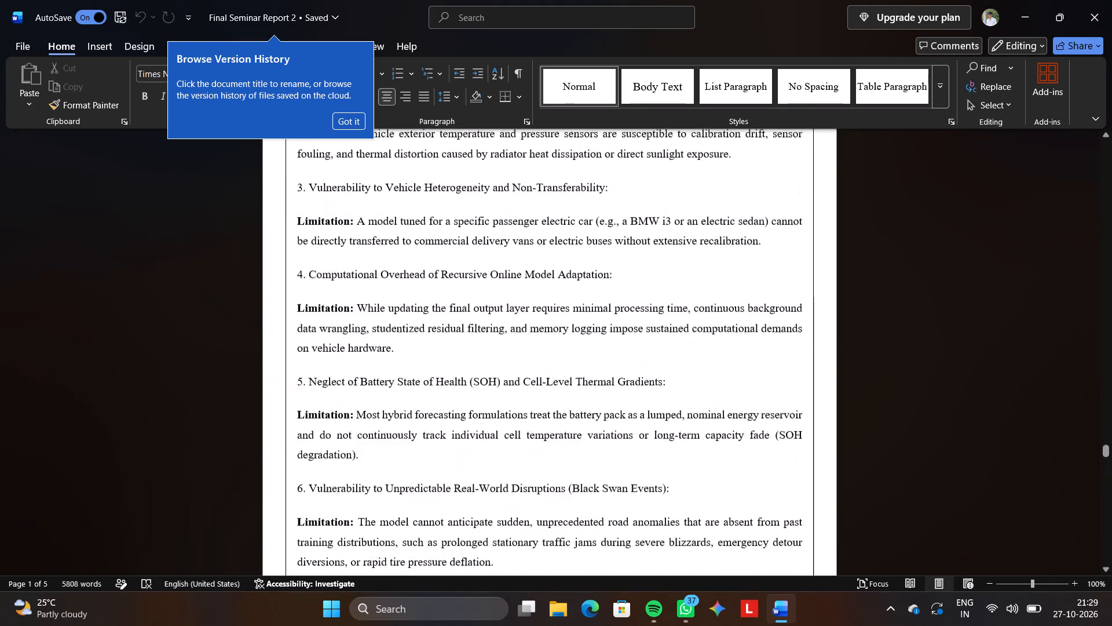
pyautogui.scroll(3, 589, 331)
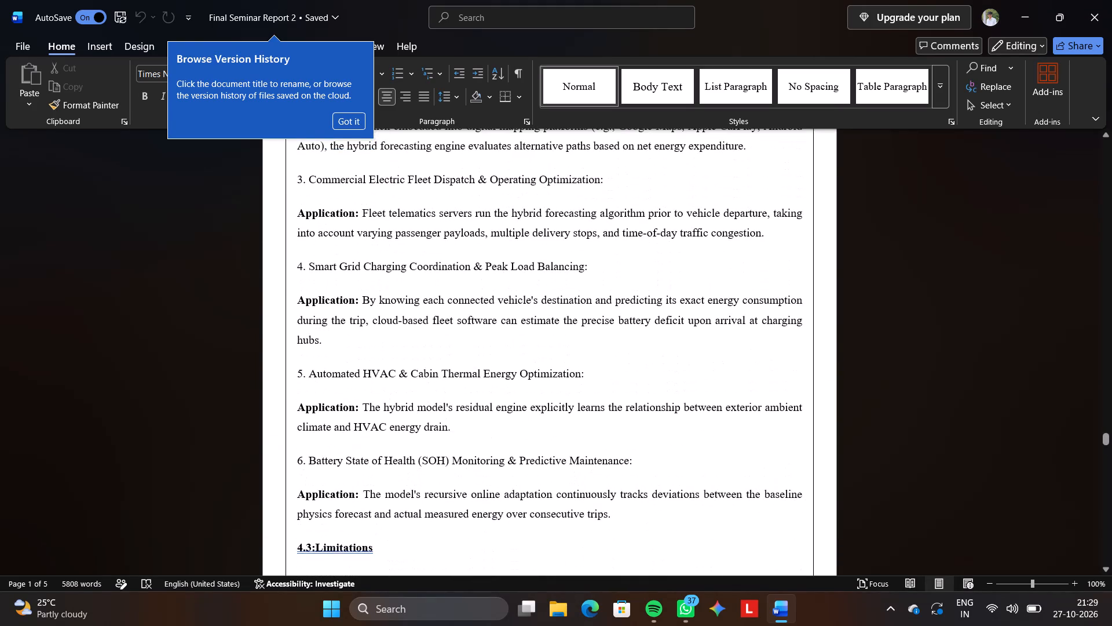
pyautogui.scroll(15, 589, 331)
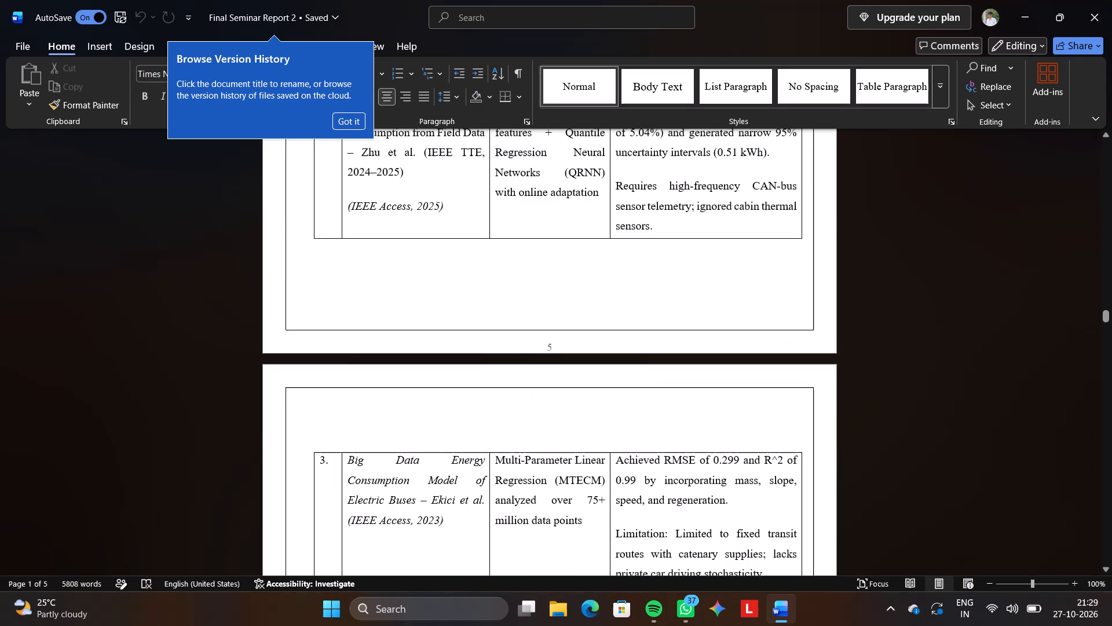
pyautogui.scroll(19, 525, 384)
pyautogui.scroll(-2, 525, 384)
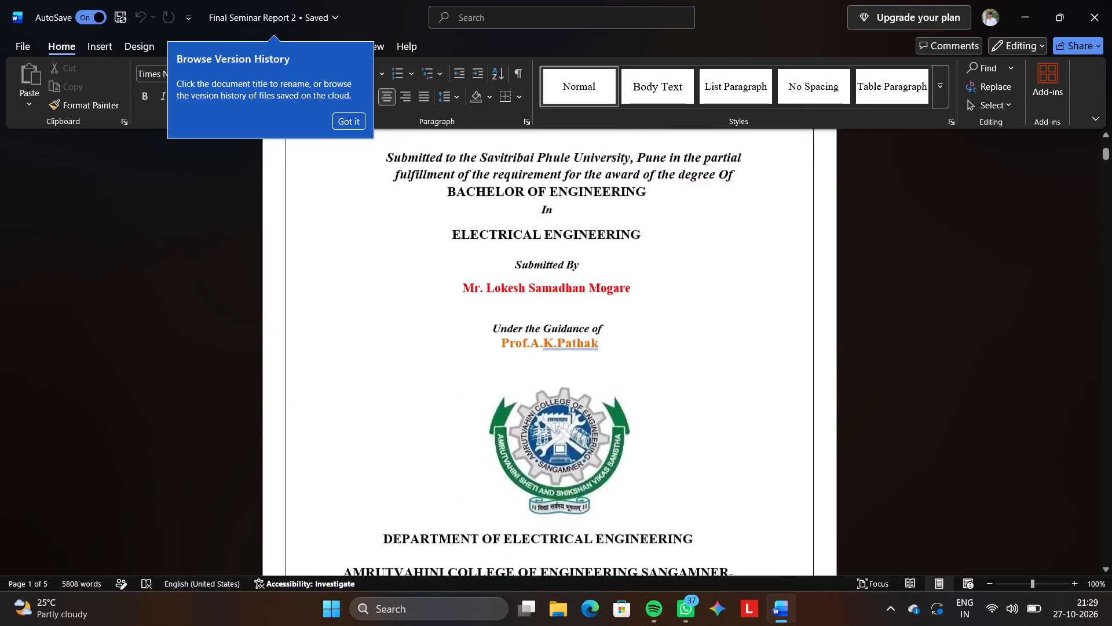
pyautogui.scroll(-10, 525, 384)
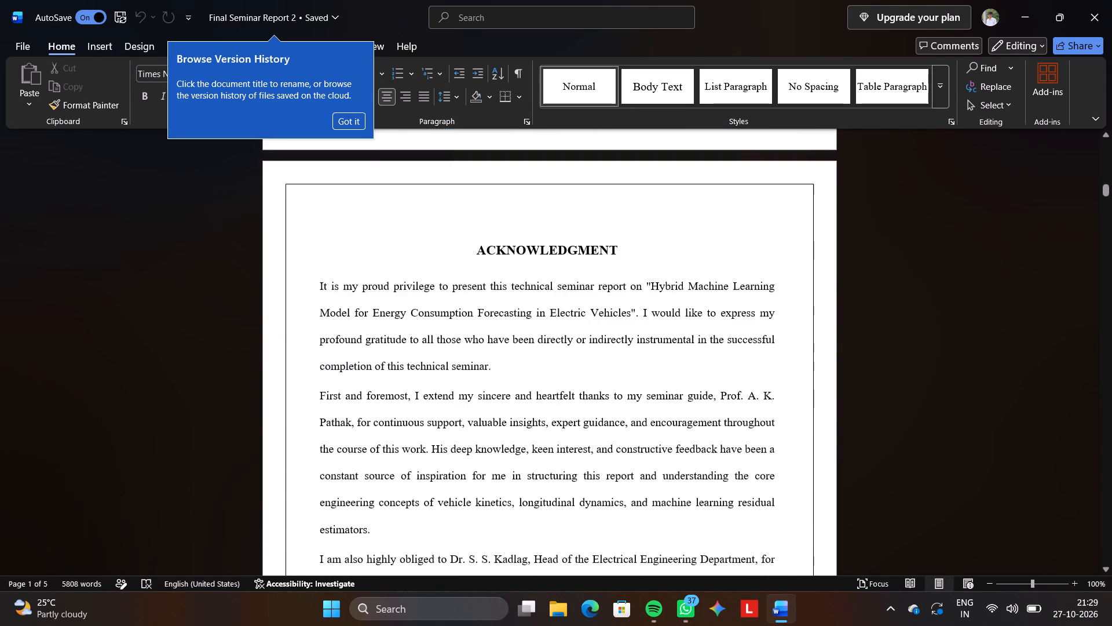
pyautogui.scroll(-5, 525, 384)
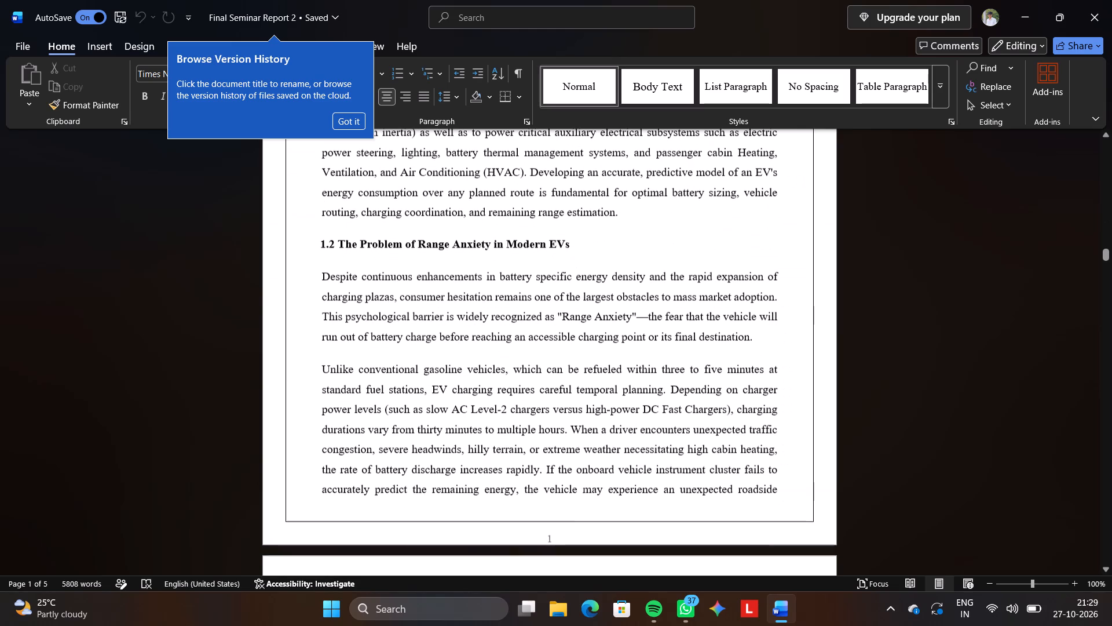
pyautogui.scroll(-1, 525, 384)
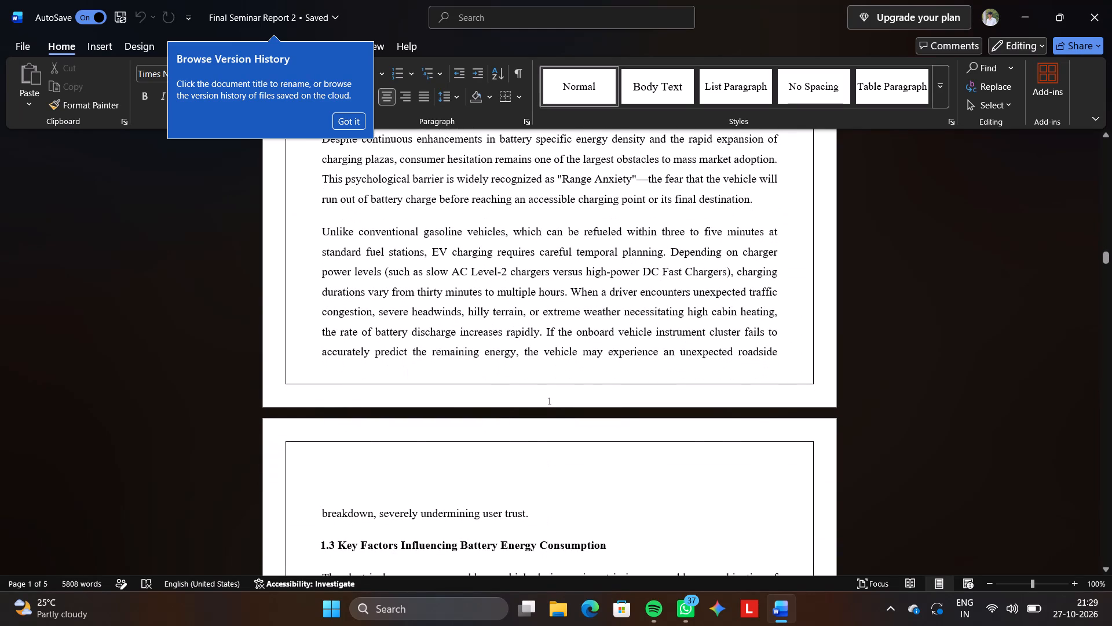
# Dismiss the Browse Version History tip.
pyautogui.click(349, 118)
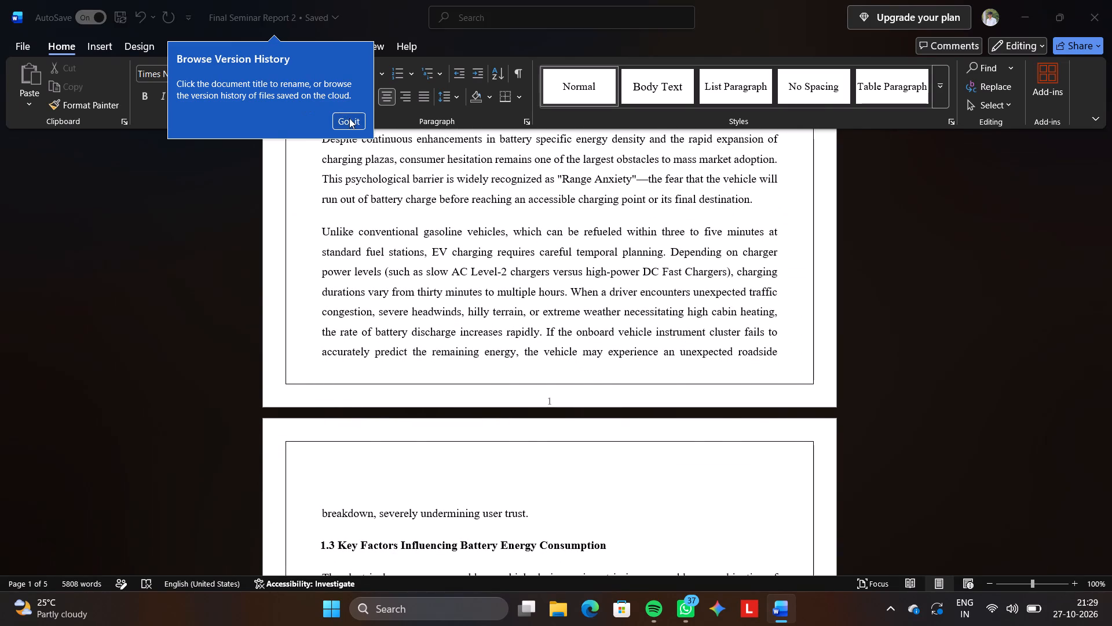
# Insert seven blank lines above the CHAPTER 5 heading to push the chapter onto the following page.
pyautogui.scroll(2, 442, 331)
pyautogui.scroll(-3, 442, 331)
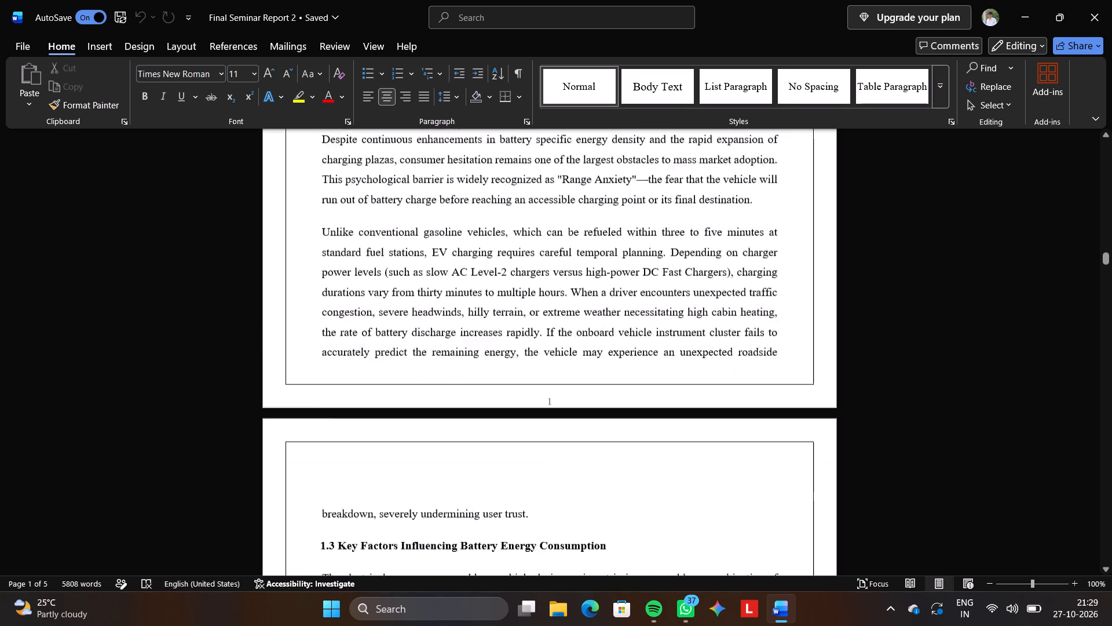
pyautogui.scroll(-2, 442, 331)
pyautogui.scroll(-20, 442, 331)
pyautogui.scroll(-18, 442, 331)
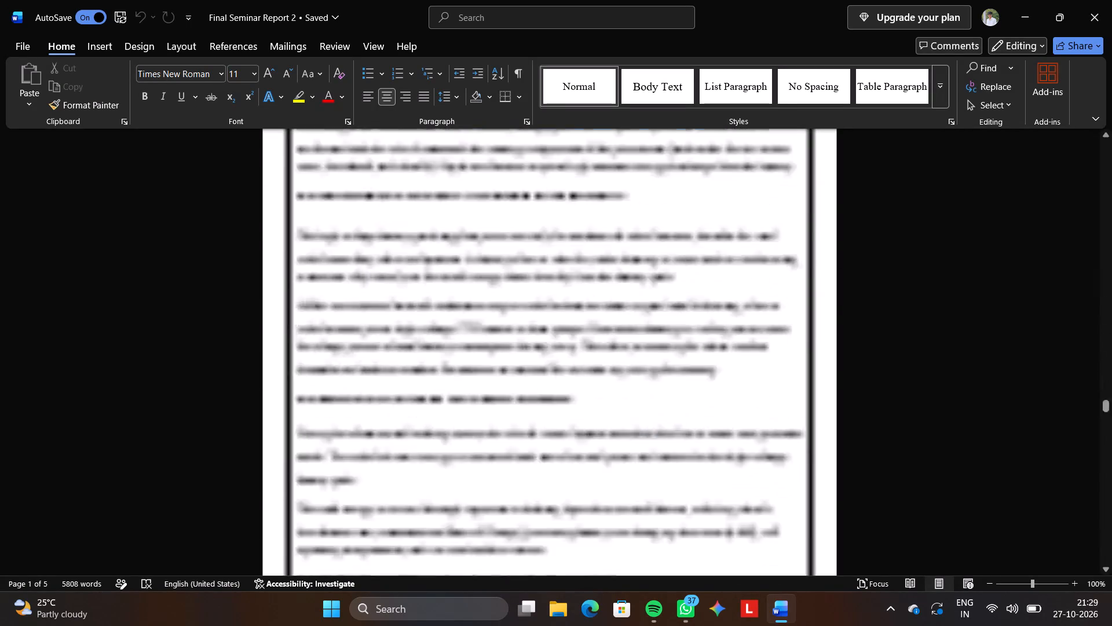
pyautogui.scroll(-2, 442, 331)
pyautogui.scroll(3, 442, 331)
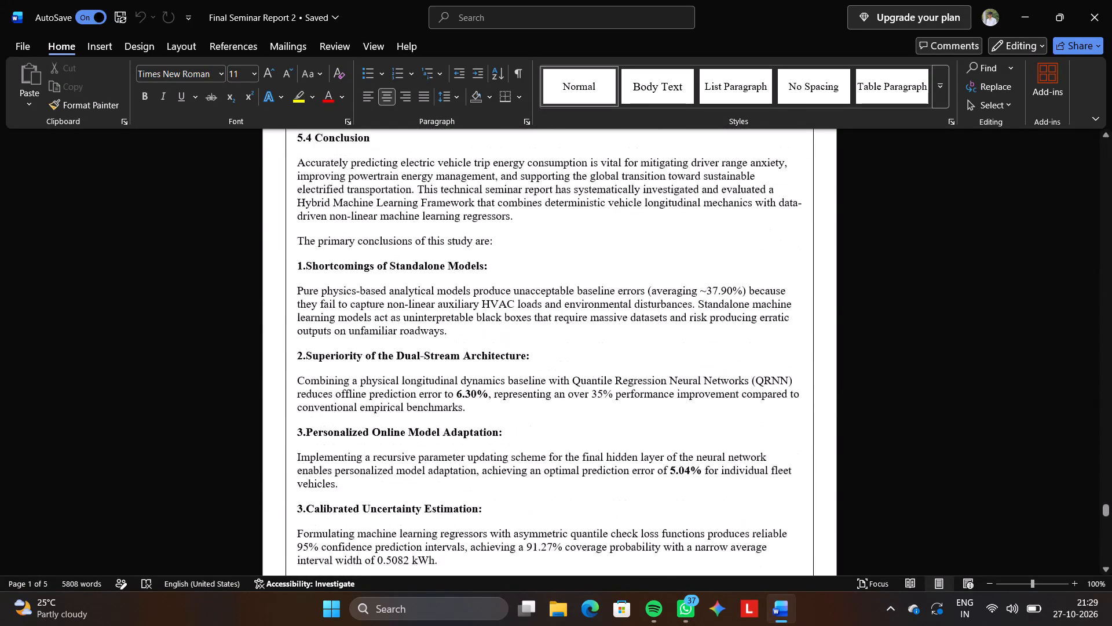
pyautogui.scroll(2, 442, 331)
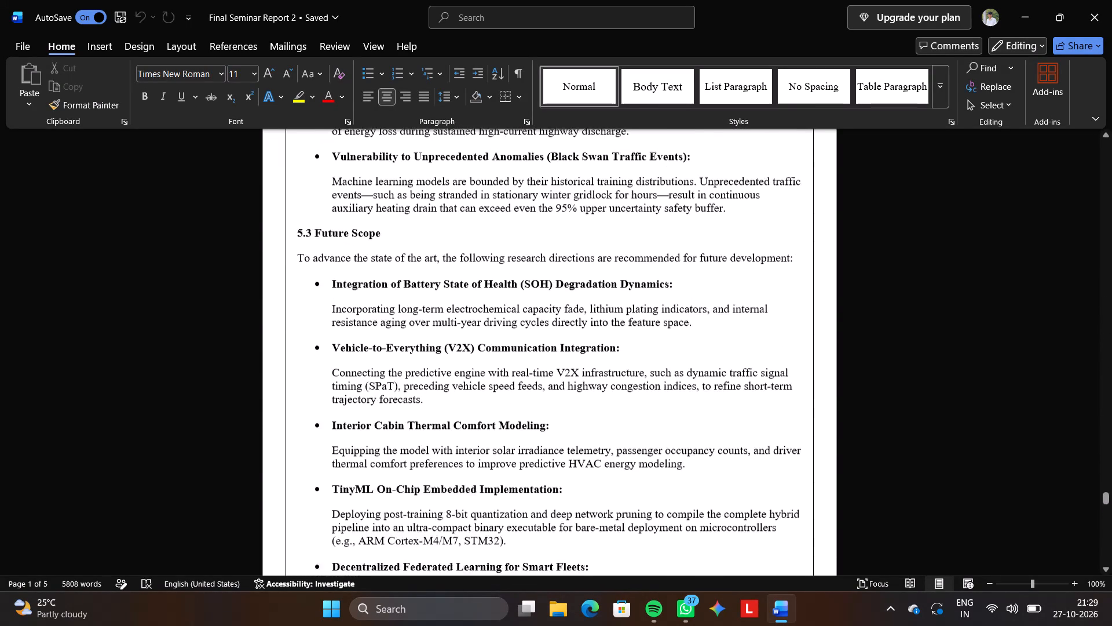
pyautogui.scroll(3, 442, 331)
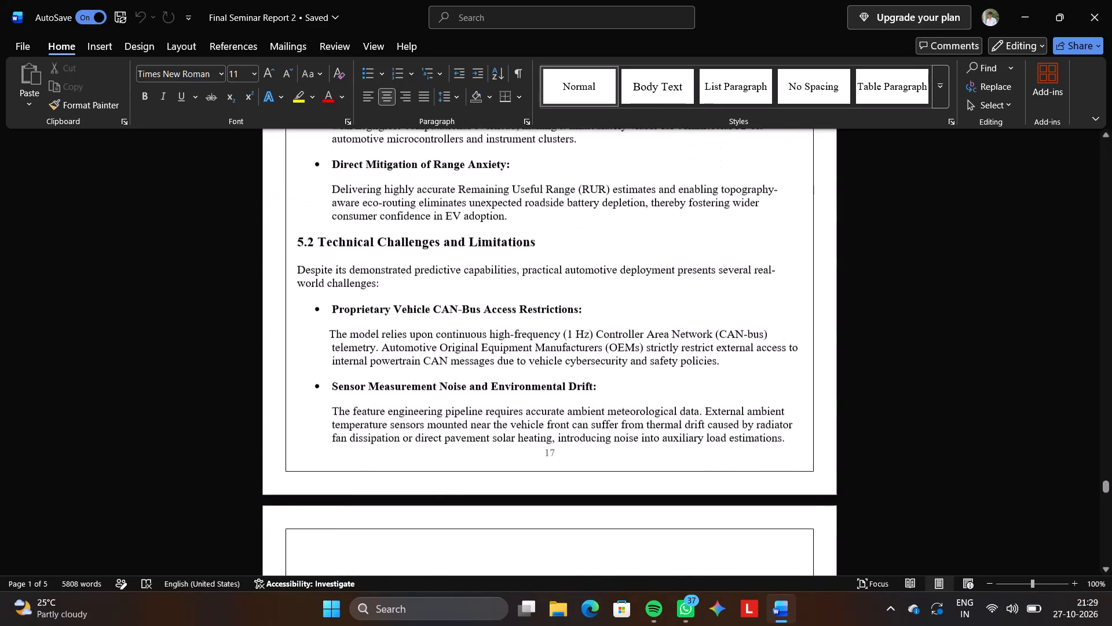
pyautogui.scroll(2, 442, 331)
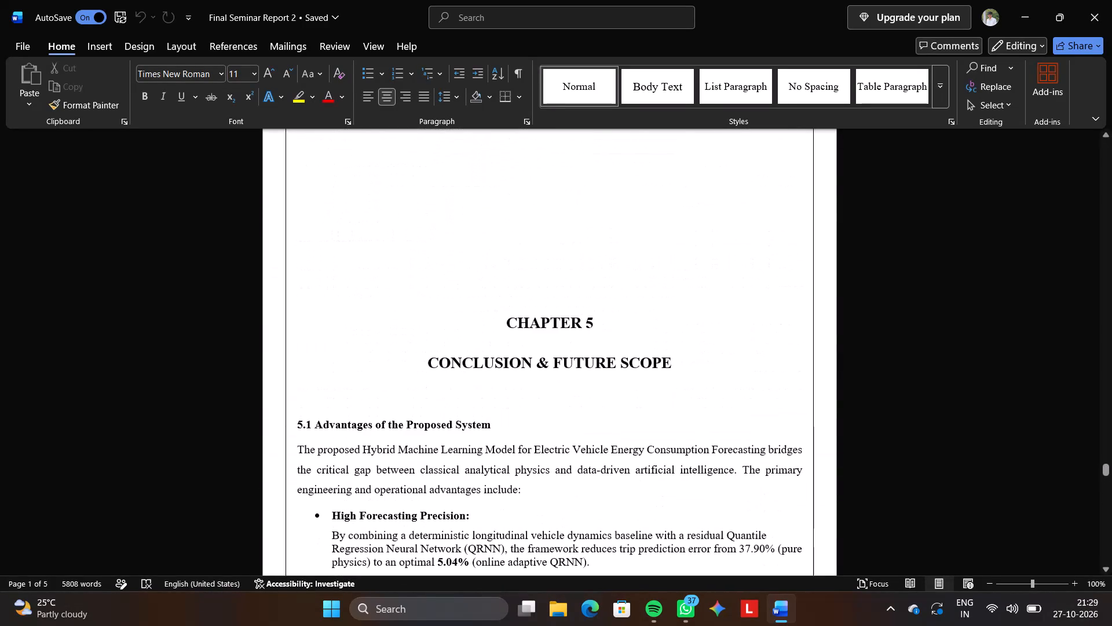
pyautogui.scroll(1, 442, 331)
pyautogui.click(449, 313)
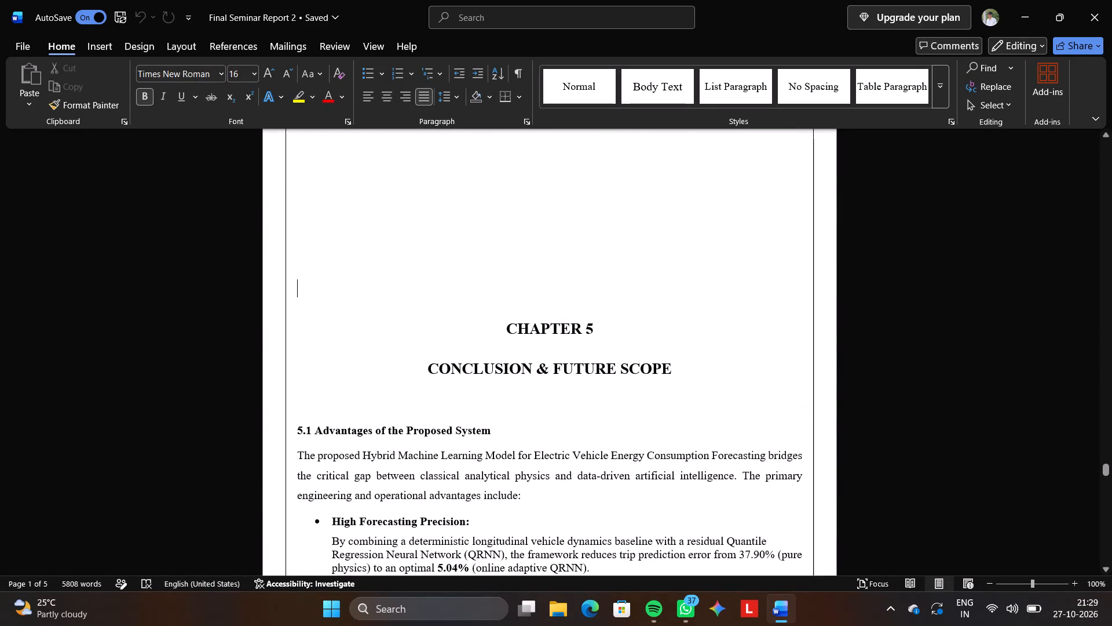
pyautogui.press('Return')
pyautogui.press('Return')
pyautogui.press('Return')
pyautogui.press('Return')
pyautogui.press('Return')
pyautogui.press('Return')
pyautogui.press('Return')
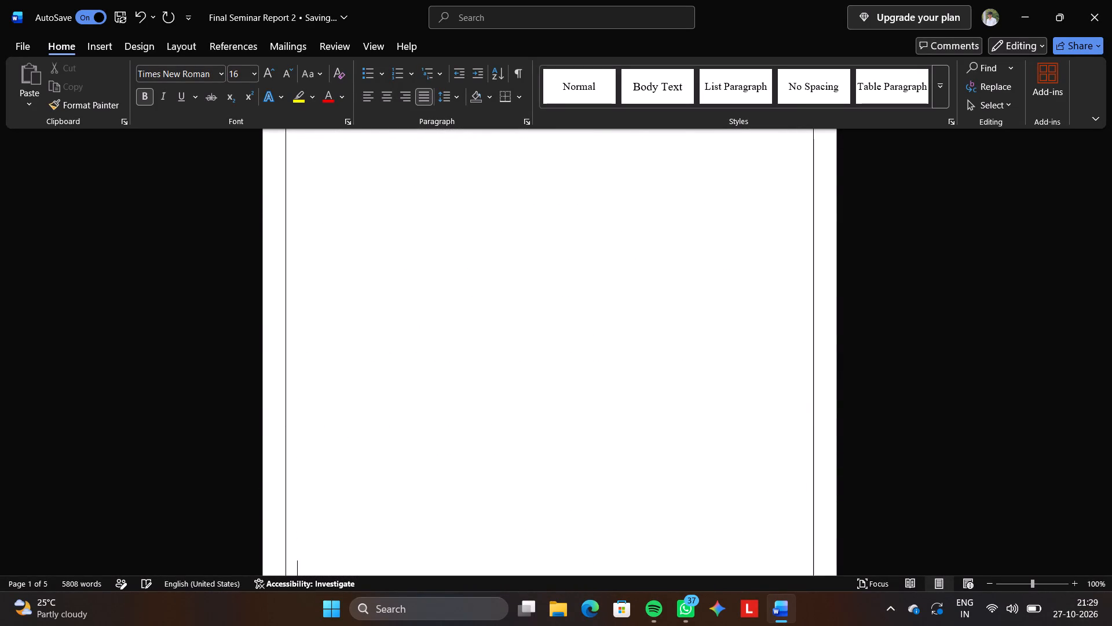
# Delete references [6] to [17] from the end of the REFERENCES list, including the leftover opening bracket.
pyautogui.scroll(-4, 449, 313)
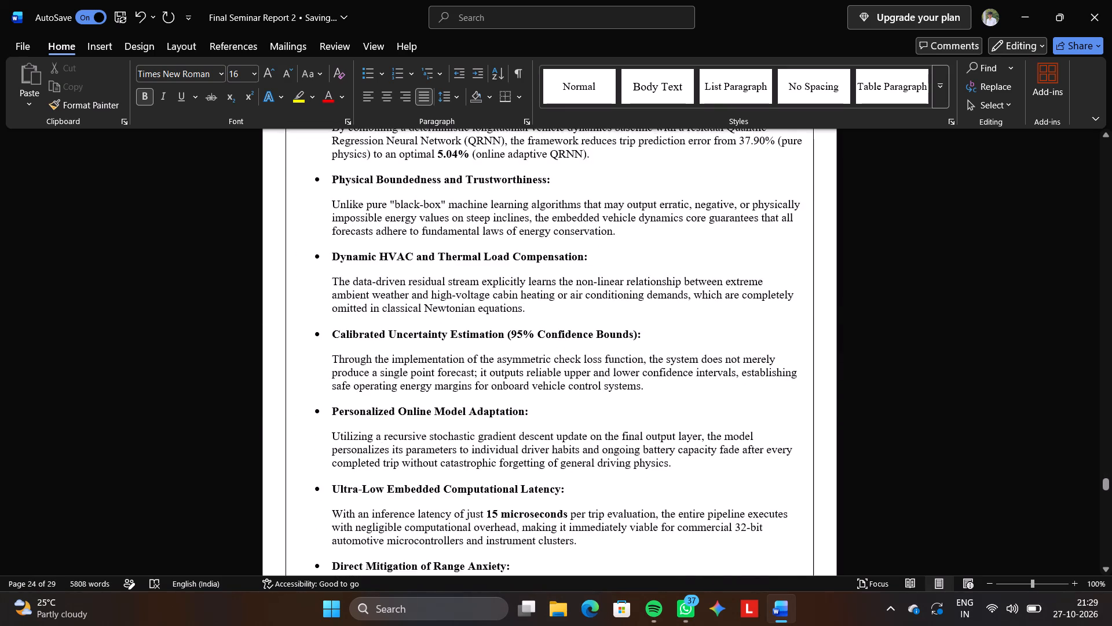
pyautogui.scroll(-2, 449, 313)
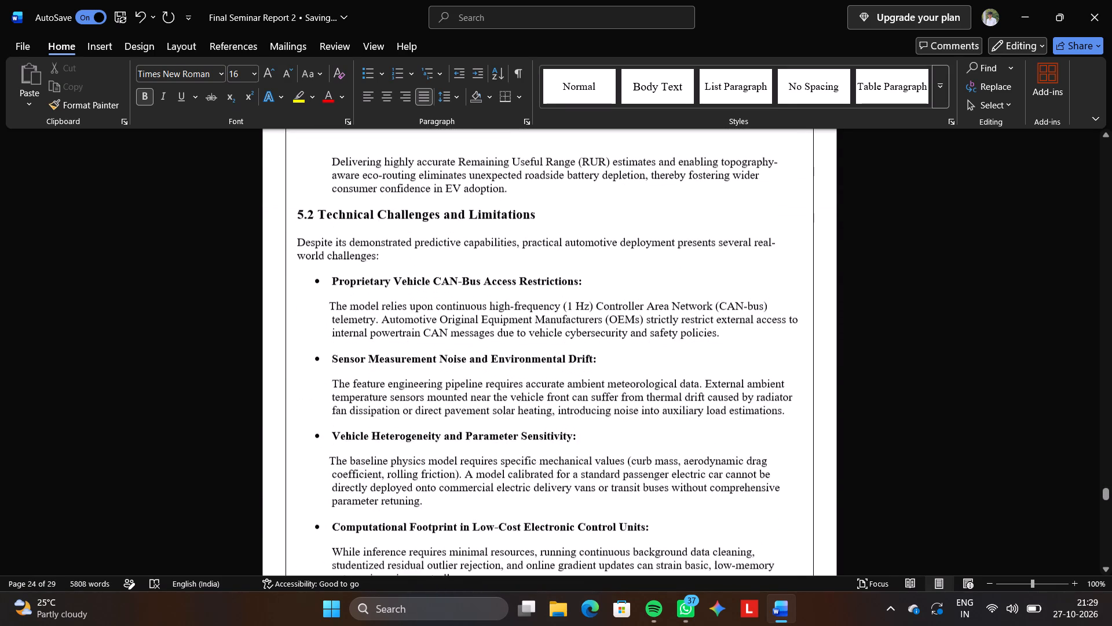
pyautogui.scroll(-4, 449, 313)
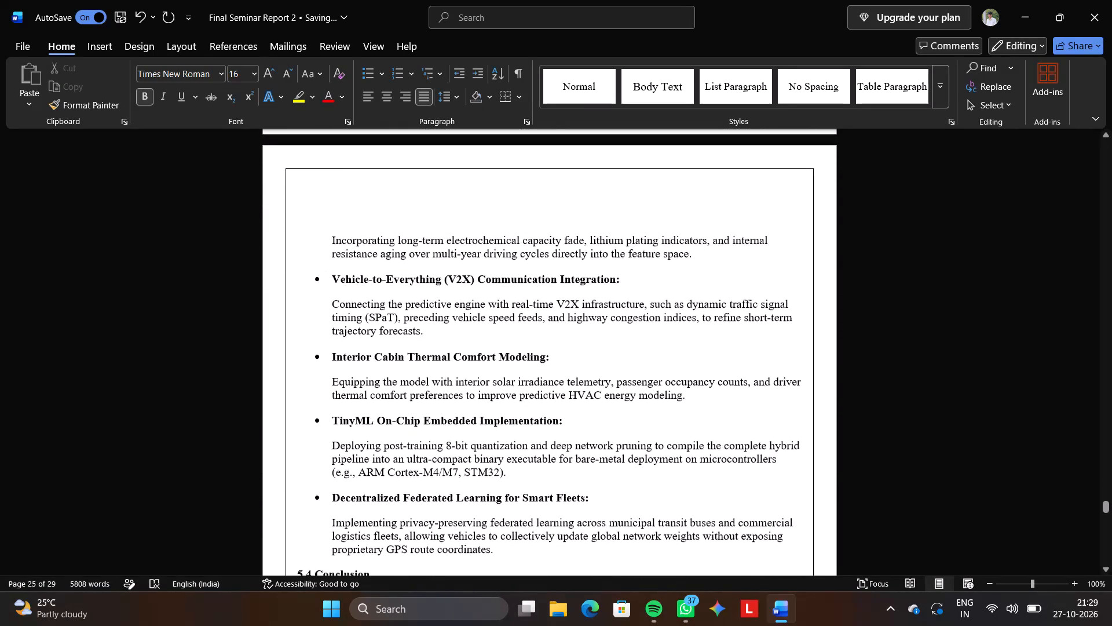
pyautogui.scroll(-2, 449, 313)
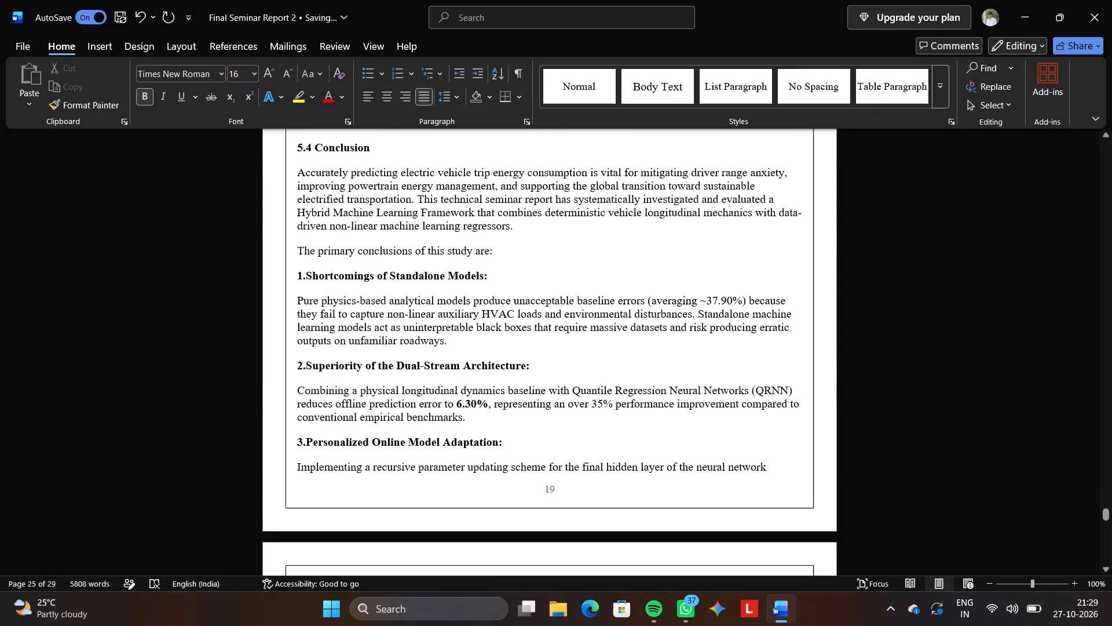
pyautogui.scroll(-1, 449, 313)
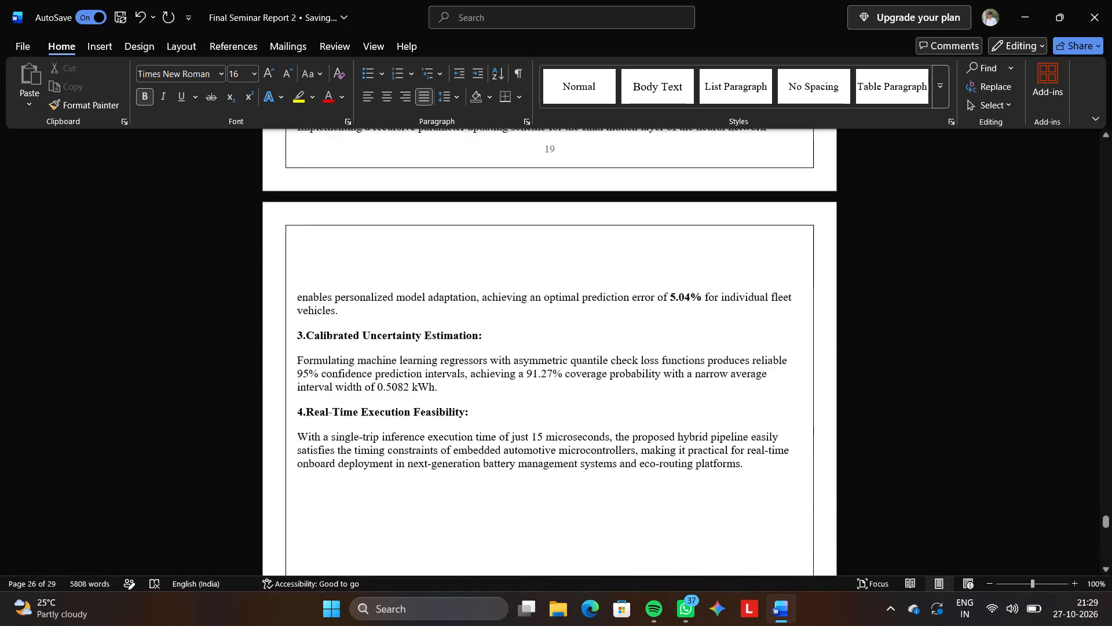
pyautogui.scroll(-3, 449, 313)
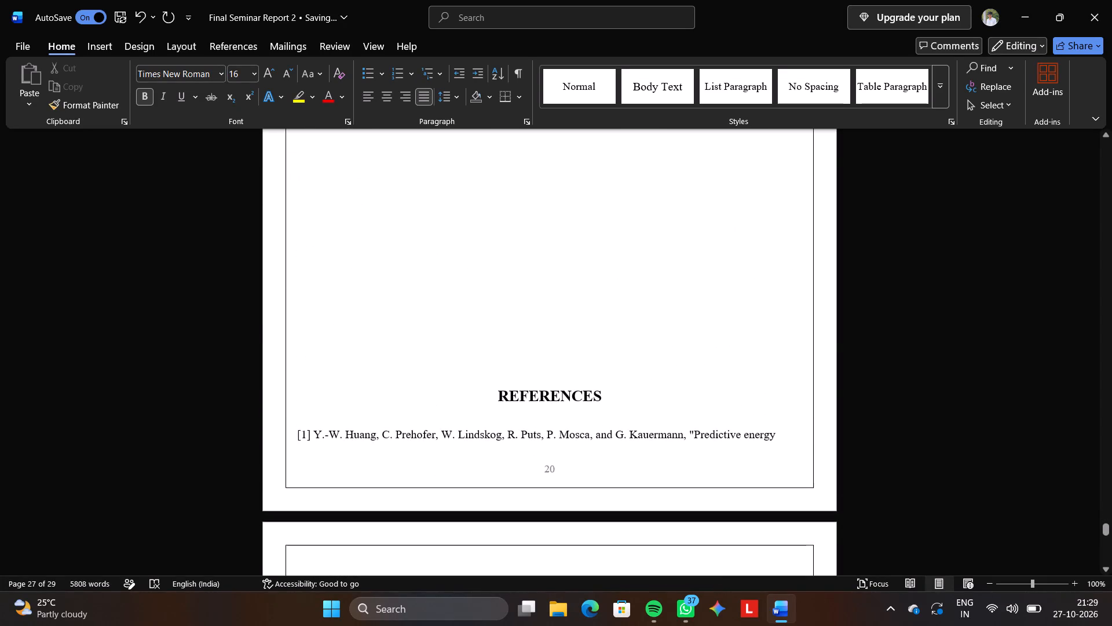
pyautogui.scroll(-4, 449, 313)
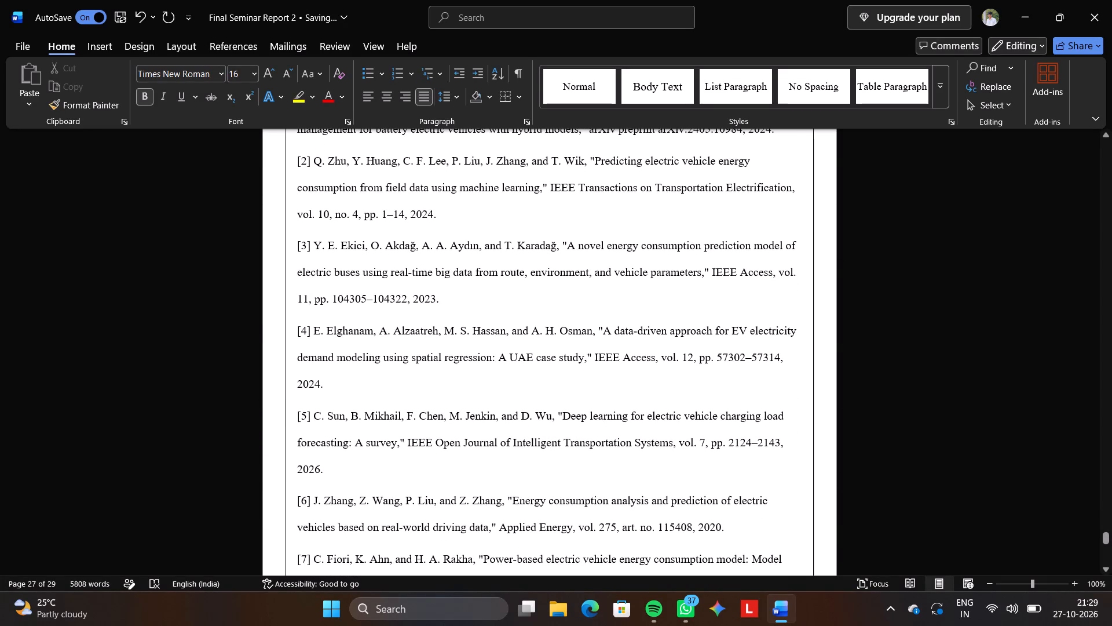
pyautogui.doubleClick(291, 508)
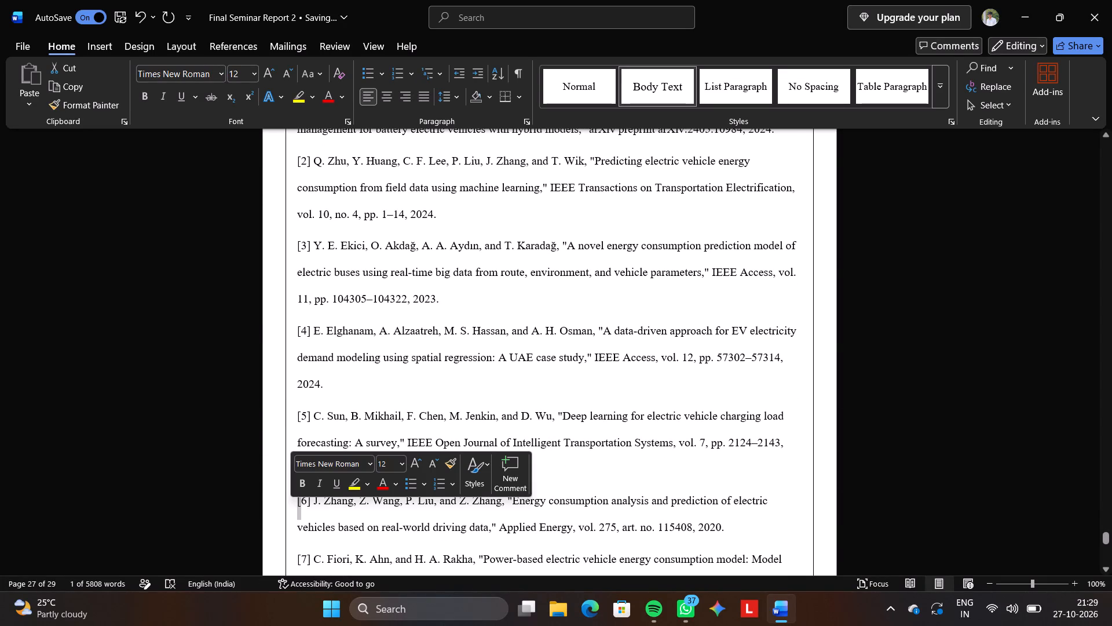
pyautogui.hotkey('shift', 'Down')
pyautogui.hotkey('shift', 'Down')
pyautogui.hotkey('shift', 'Down')
pyautogui.hotkey('shift', 'Down')
pyautogui.hotkey('shift', 'Down')
pyautogui.hotkey('shift', 'Down')
pyautogui.hotkey('shift', 'Down')
pyautogui.hotkey('shift', 'Down')
pyautogui.hotkey('shift', 'Down')
pyautogui.hotkey('shift', 'Down')
pyautogui.hotkey('shift', 'Down')
pyautogui.hotkey('shift', 'Down')
pyautogui.hotkey('shift', 'Down')
pyautogui.hotkey('shift', 'Down')
pyautogui.hotkey('shift', 'Down')
pyautogui.hotkey('shift', 'Down')
pyautogui.hotkey('shift', 'Down')
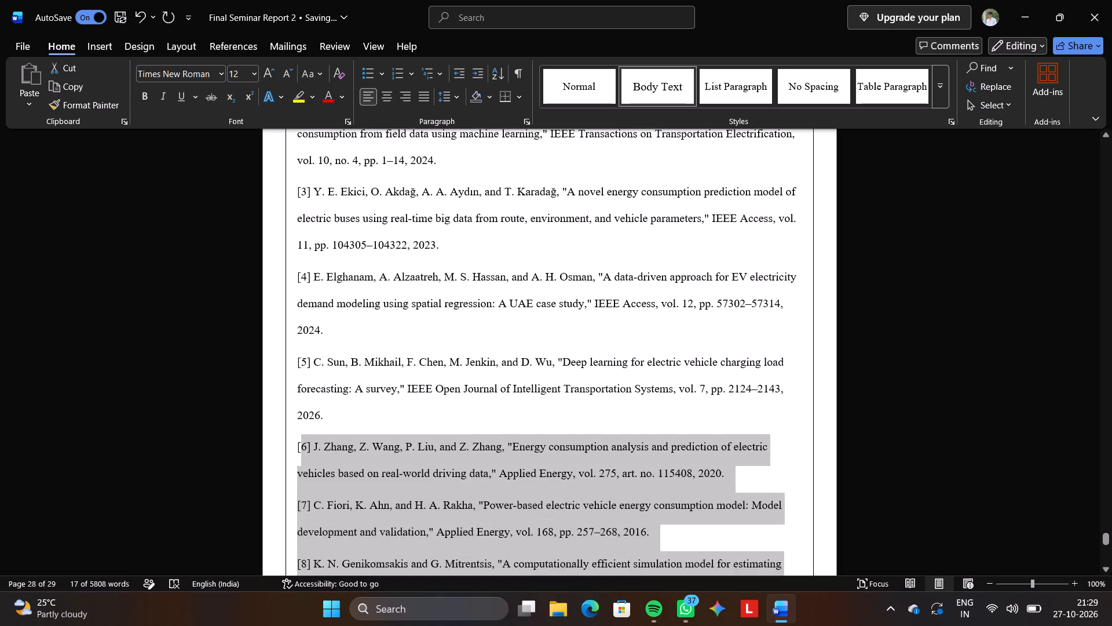
pyautogui.hotkey('shift', 'Down')
pyautogui.hotkey('shift', 'Down')
pyautogui.hotkey('shift', 'Down')
pyautogui.hotkey('shift', 'Down')
pyautogui.hotkey('shift', 'Down')
pyautogui.hotkey('shift', 'Down')
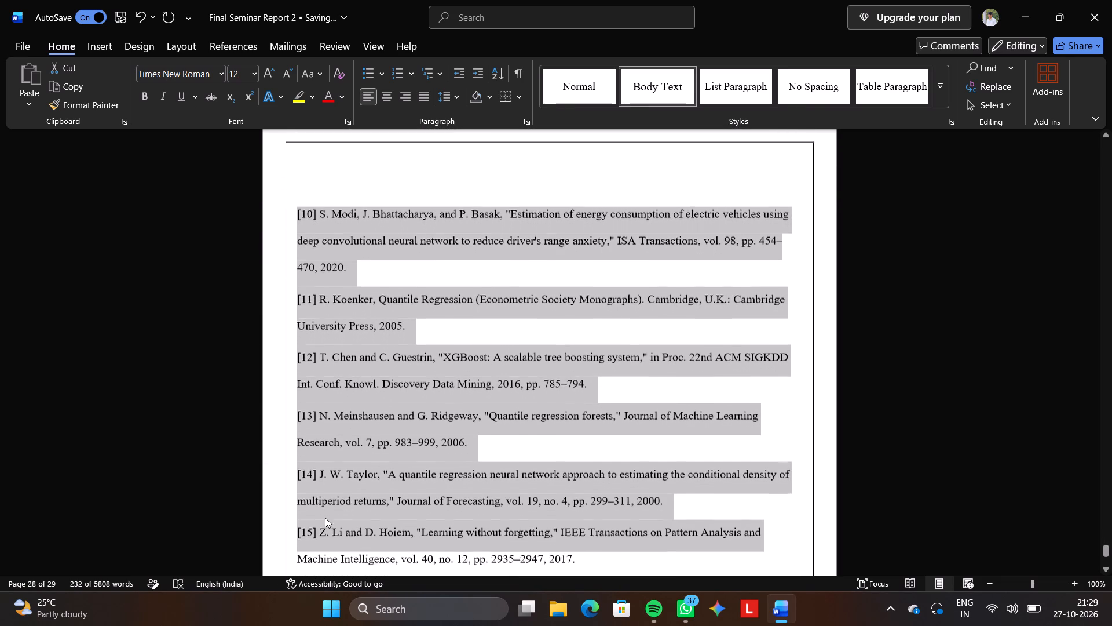
pyautogui.hotkey('shift', 'Down')
pyautogui.hotkey('shift', 'Down')
pyautogui.hotkey('shift', 'Down')
pyautogui.hotkey('shift', 'Down')
pyautogui.hotkey('shift', 'Down')
pyautogui.hotkey('shift', 'Down')
pyautogui.hotkey('shift', 'Down')
pyautogui.hotkey('shift', 'Down')
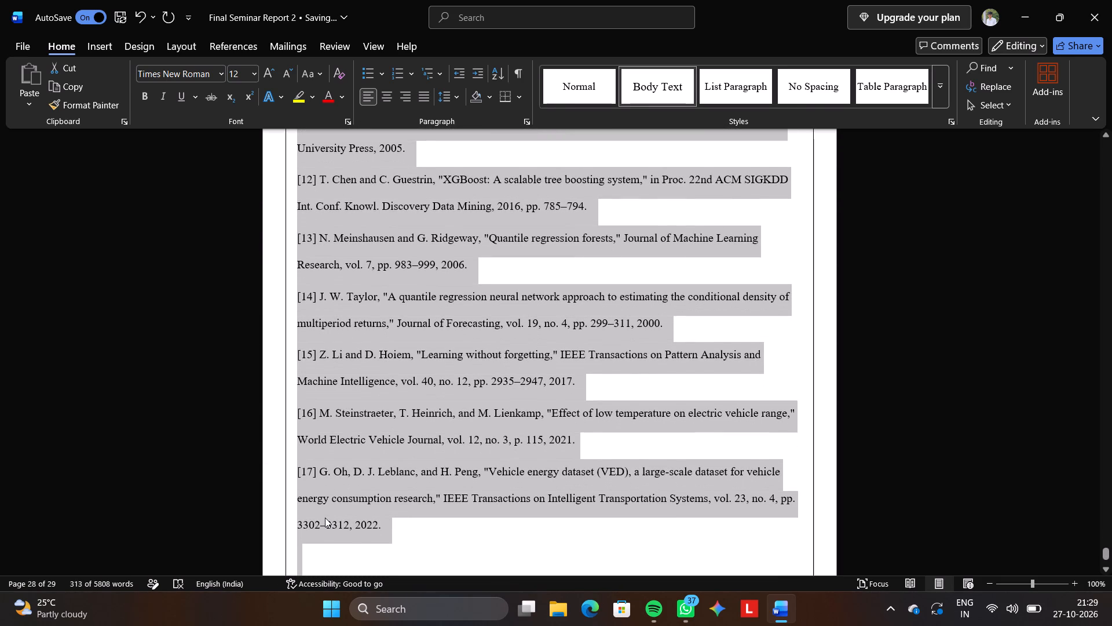
pyautogui.press('BackSpace')
pyautogui.scroll(-1, 325, 518)
pyautogui.scroll(1, 325, 518)
pyautogui.scroll(-1, 325, 518)
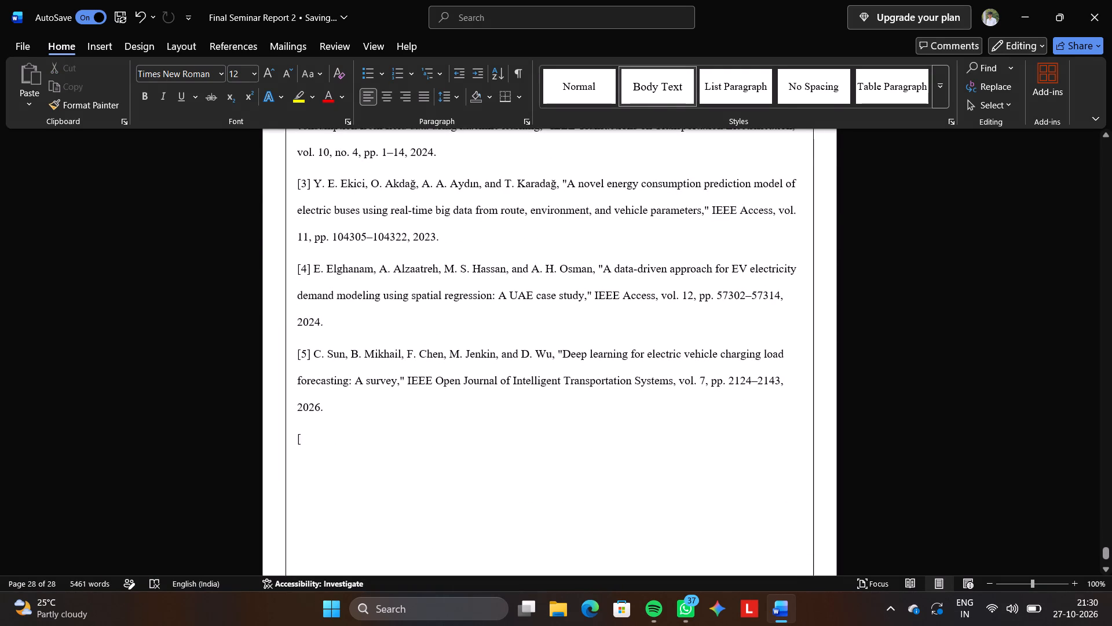
pyautogui.scroll(-1, 325, 518)
pyautogui.press('BackSpace')
# Look back through the Chapter 5 sections and the limitations at the end of the preceding chapter to check for content to cut.
pyautogui.scroll(5, 325, 518)
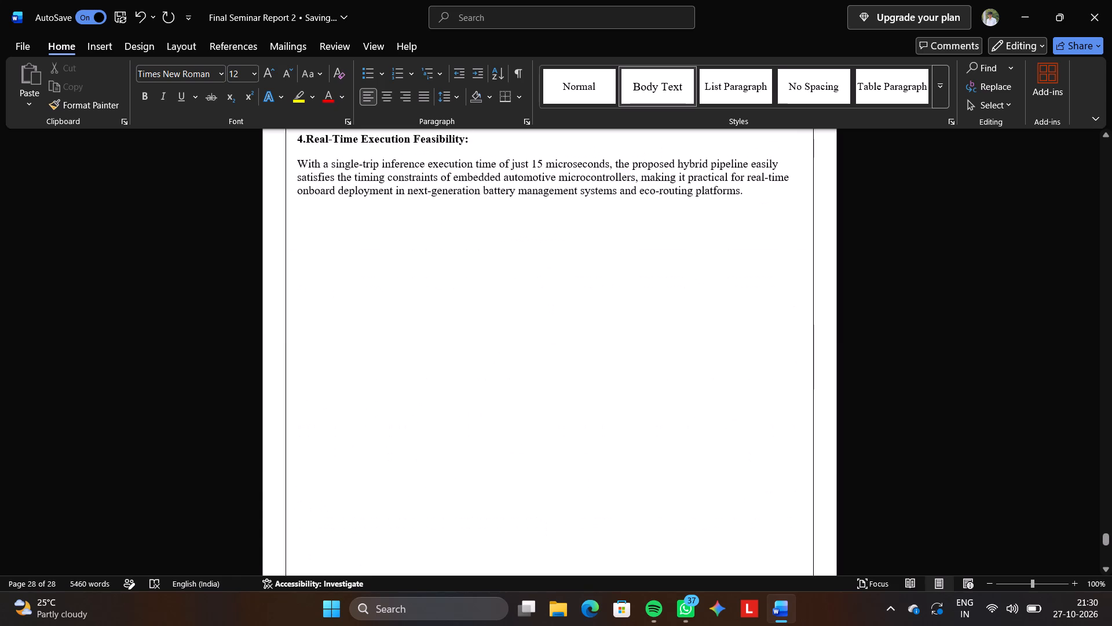
pyautogui.scroll(-1, 325, 518)
pyautogui.scroll(2, 412, 460)
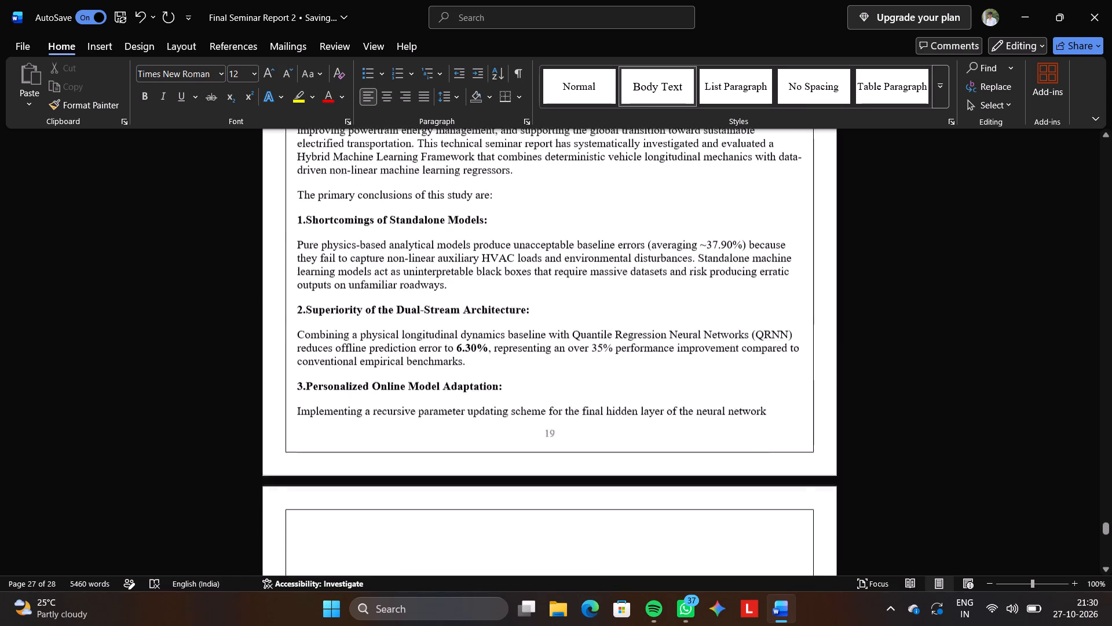
pyautogui.scroll(3, 412, 460)
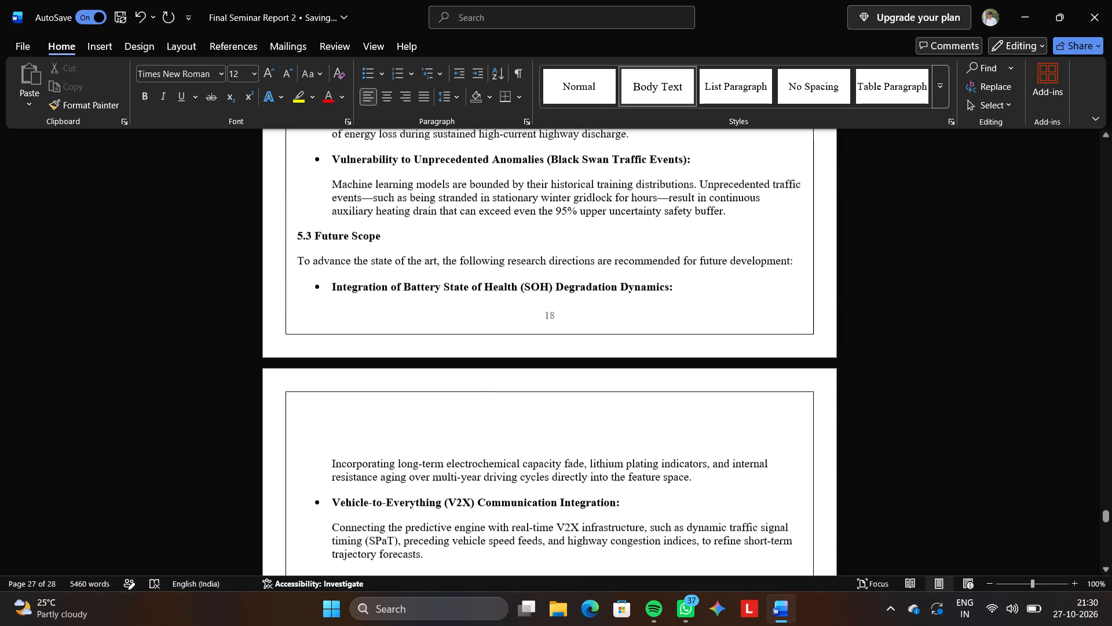
pyautogui.scroll(2, 412, 460)
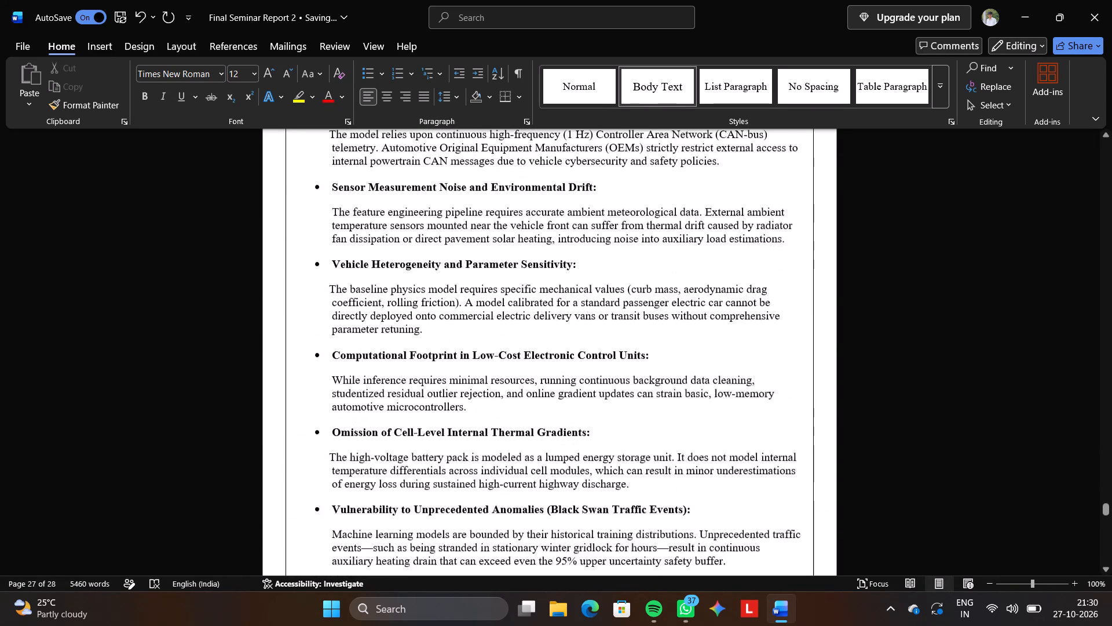
pyautogui.scroll(1, 412, 460)
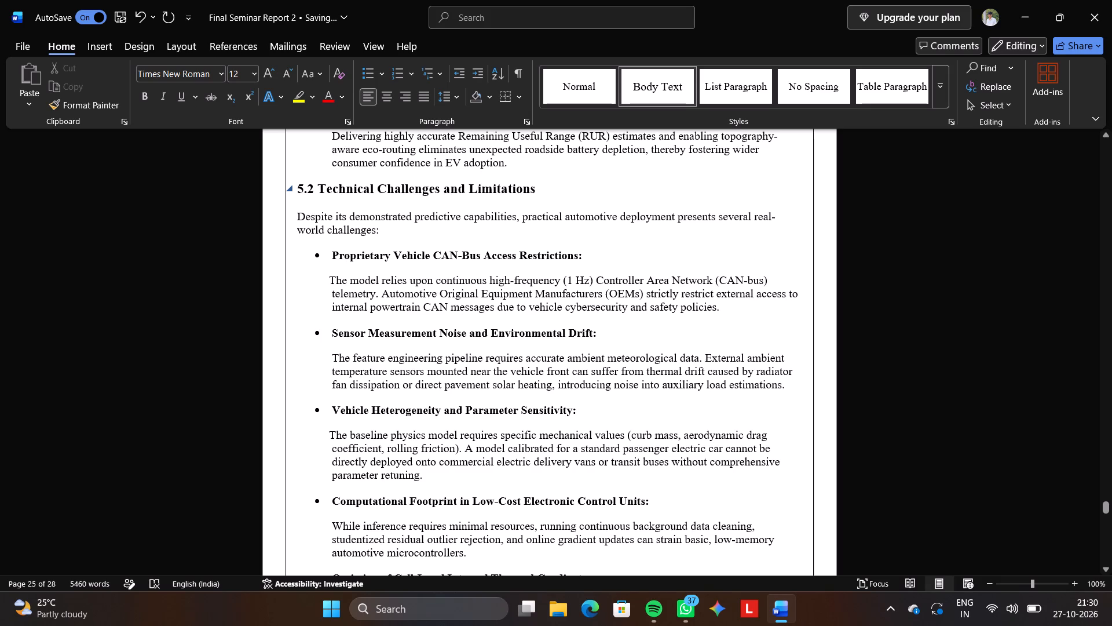
pyautogui.scroll(2, 296, 185)
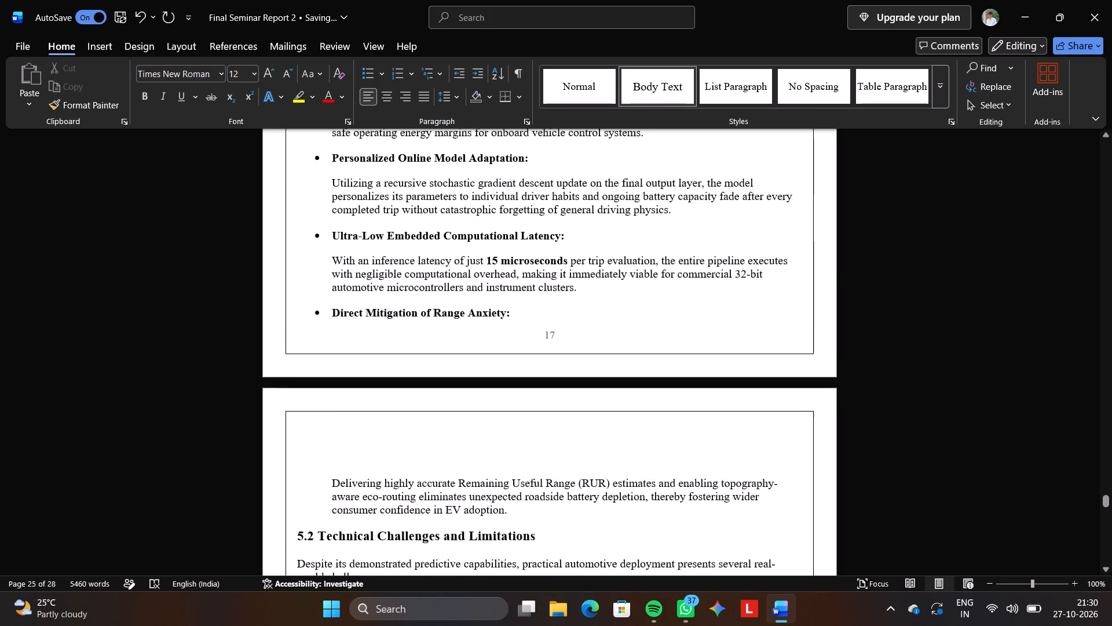
pyautogui.scroll(4, 296, 185)
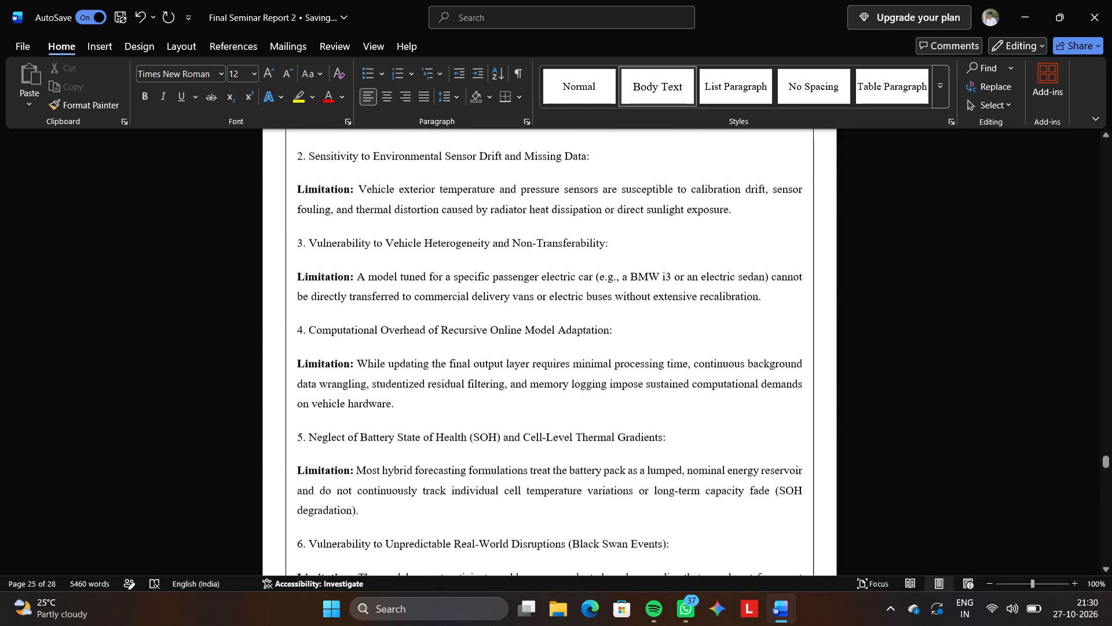
pyautogui.scroll(1, 296, 185)
pyautogui.scroll(-3, 296, 185)
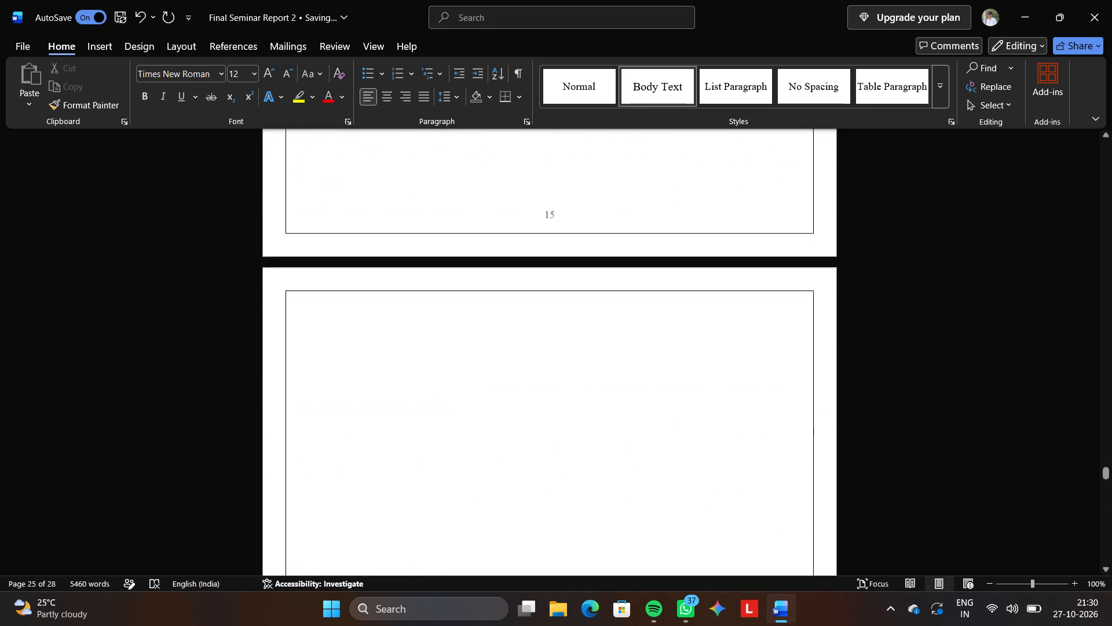
pyautogui.scroll(-4, 296, 185)
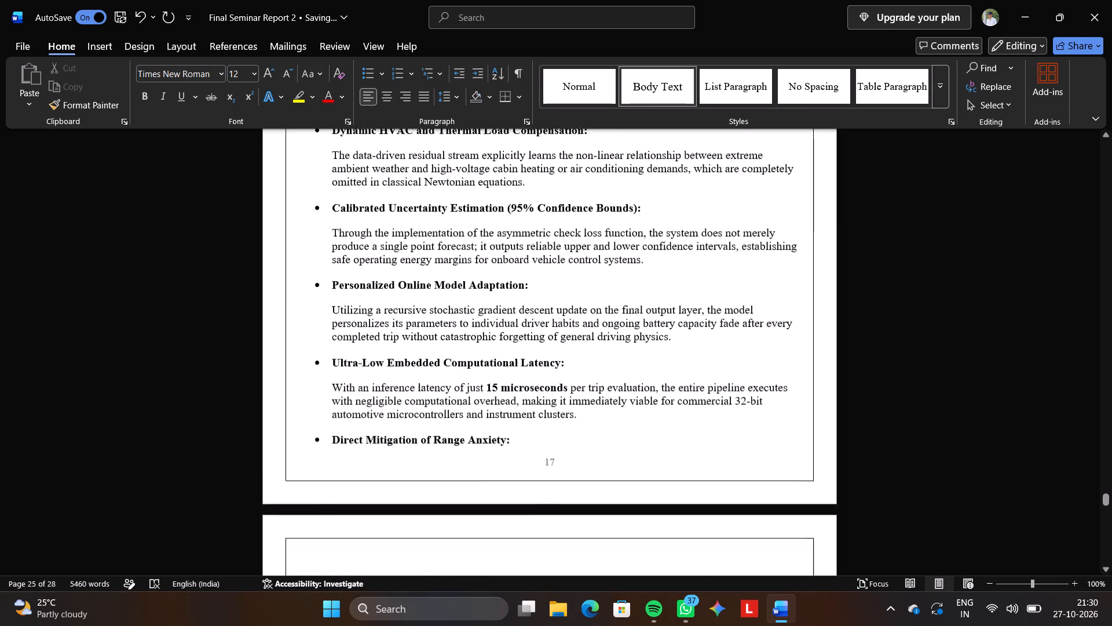
pyautogui.scroll(-2, 296, 185)
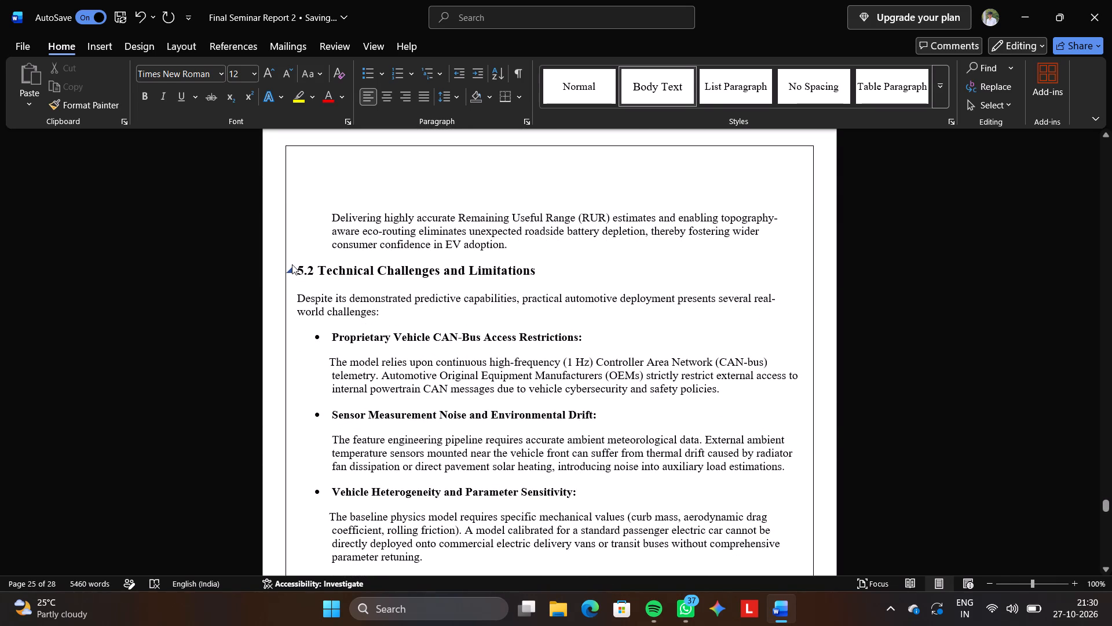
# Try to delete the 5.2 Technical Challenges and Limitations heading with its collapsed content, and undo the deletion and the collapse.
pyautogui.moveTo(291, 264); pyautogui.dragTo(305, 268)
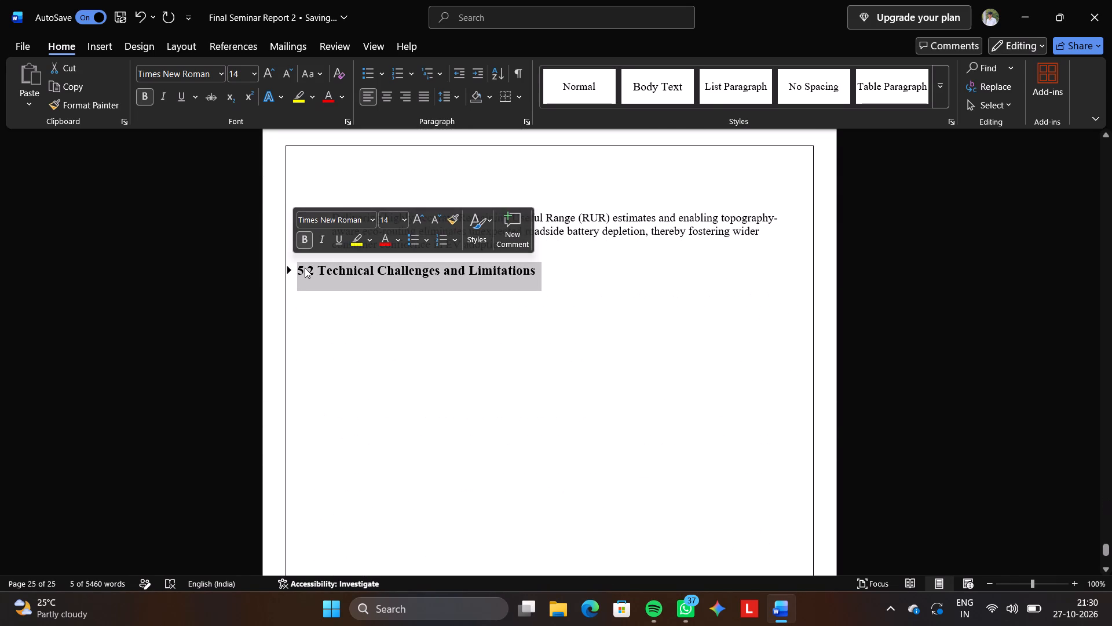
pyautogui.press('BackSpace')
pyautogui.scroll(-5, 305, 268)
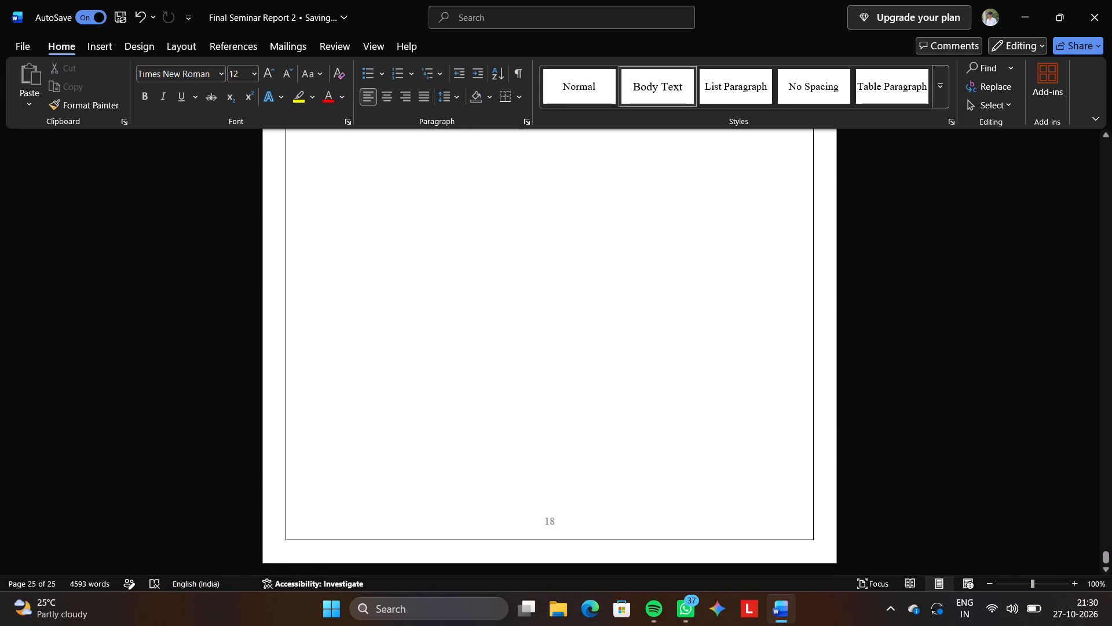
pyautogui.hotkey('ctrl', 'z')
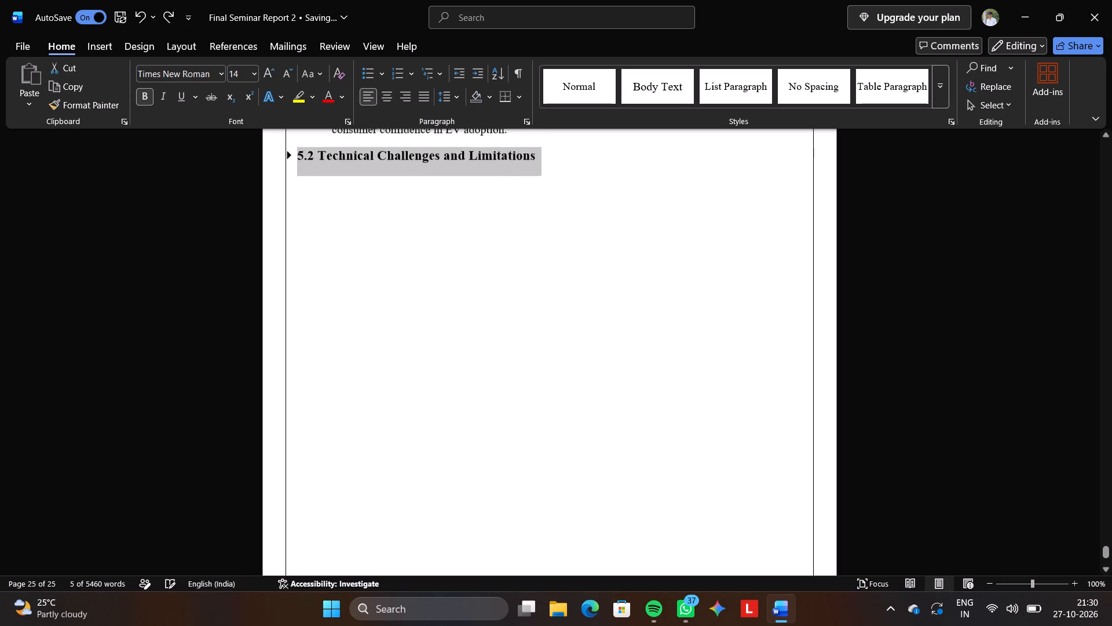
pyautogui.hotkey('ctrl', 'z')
# Delete the whole 5.2 Technical Challenges and Limitations section, from its heading through the Black Swan Traffic Events paragraph.
pyautogui.scroll(2, 305, 268)
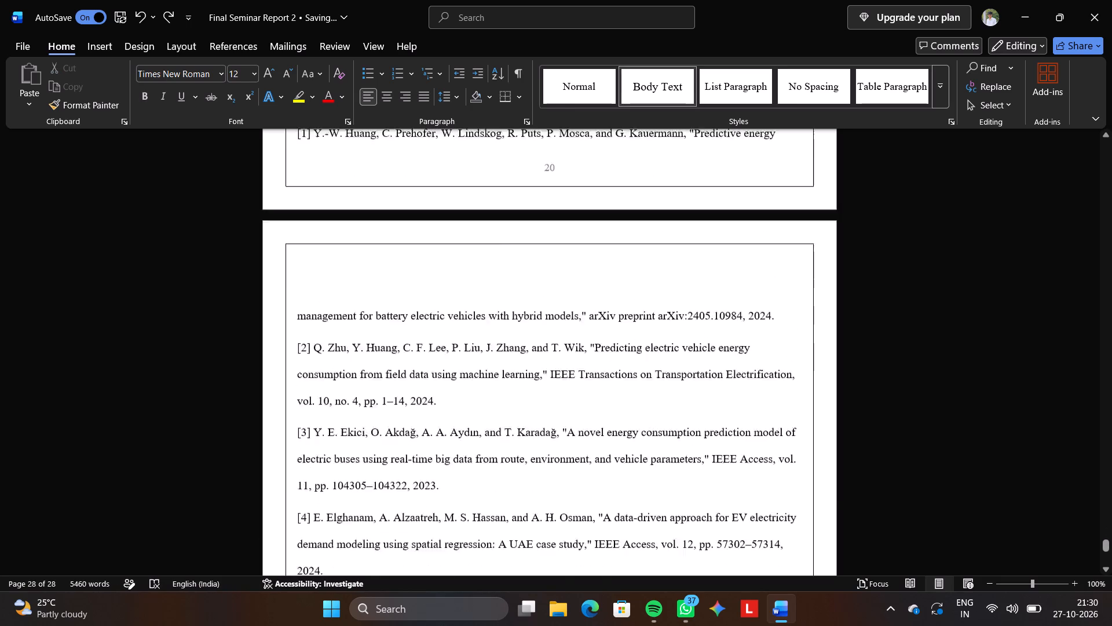
pyautogui.scroll(4, 305, 268)
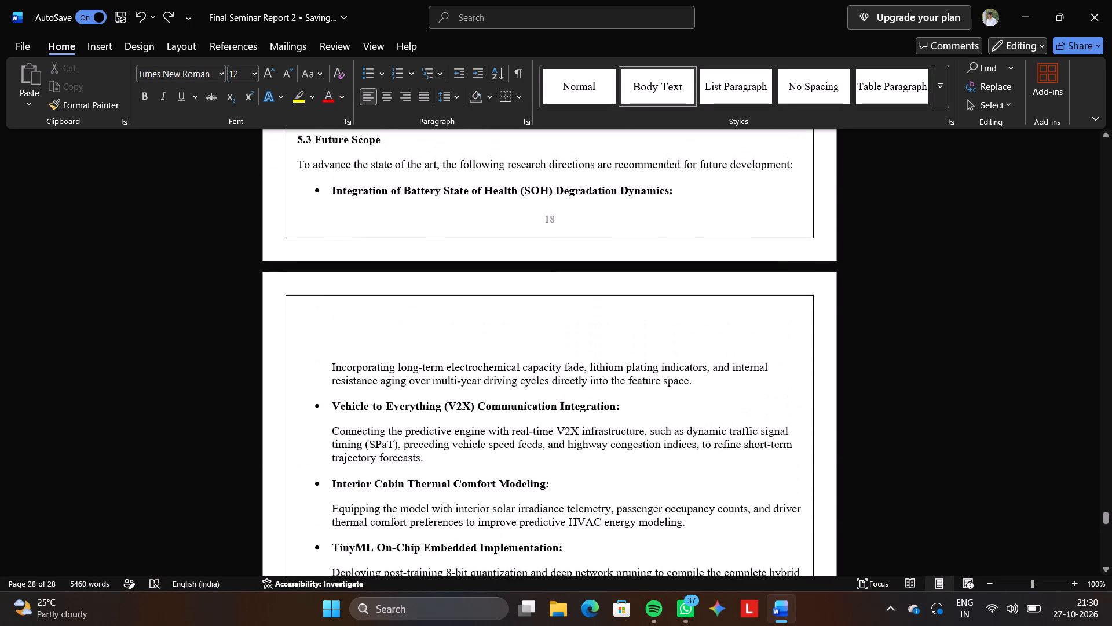
pyautogui.scroll(4, 305, 268)
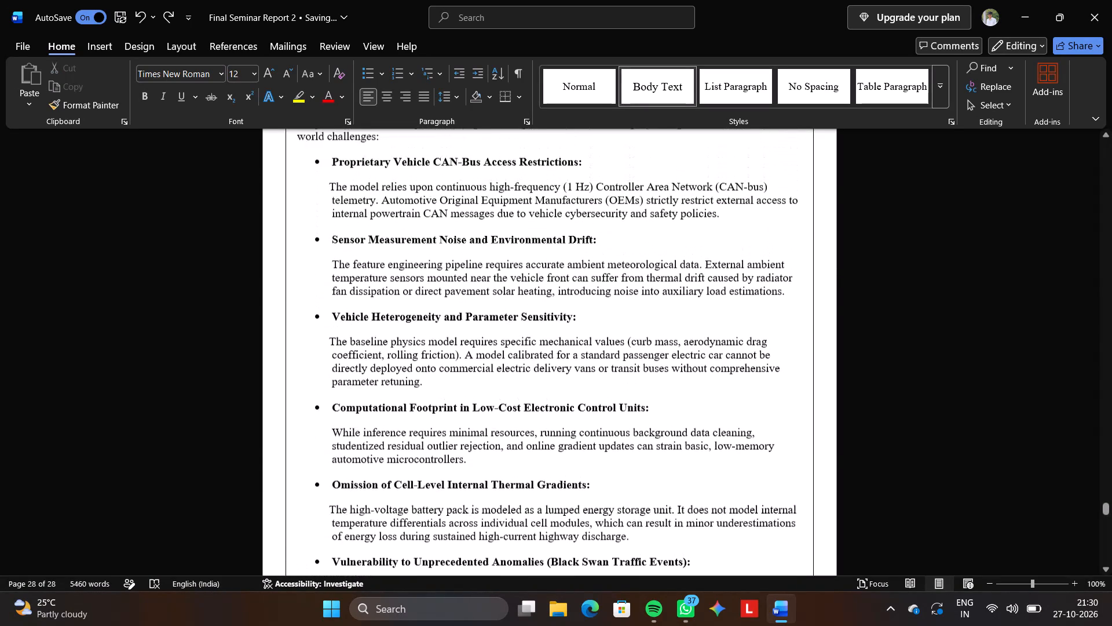
pyautogui.scroll(2, 305, 268)
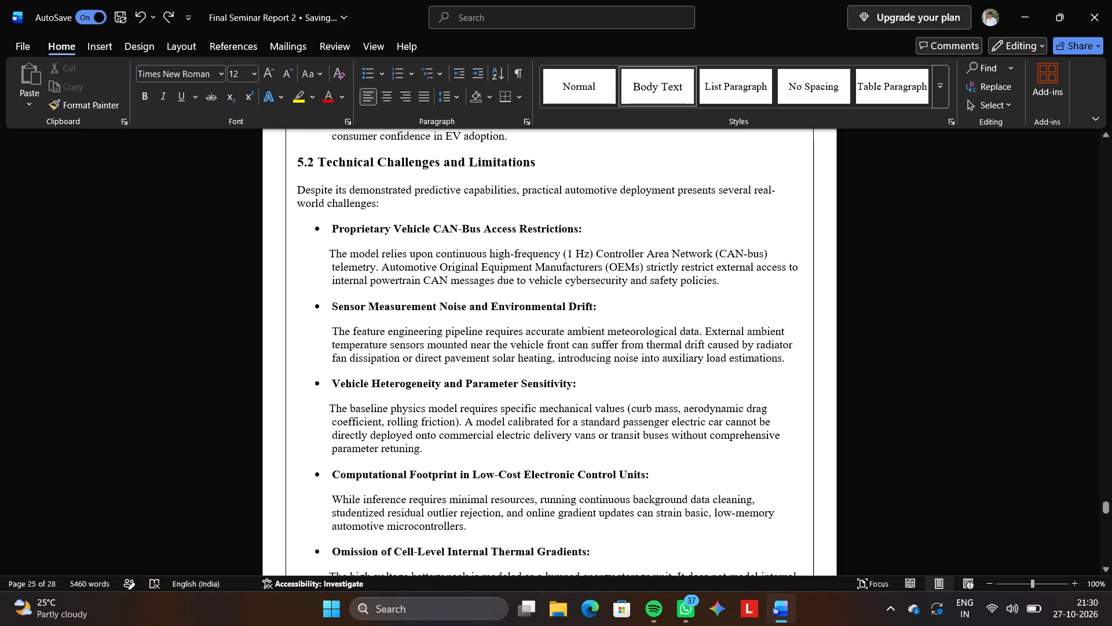
pyautogui.moveTo(292, 150); pyautogui.dragTo(434, 270)
pyautogui.click(434, 270)
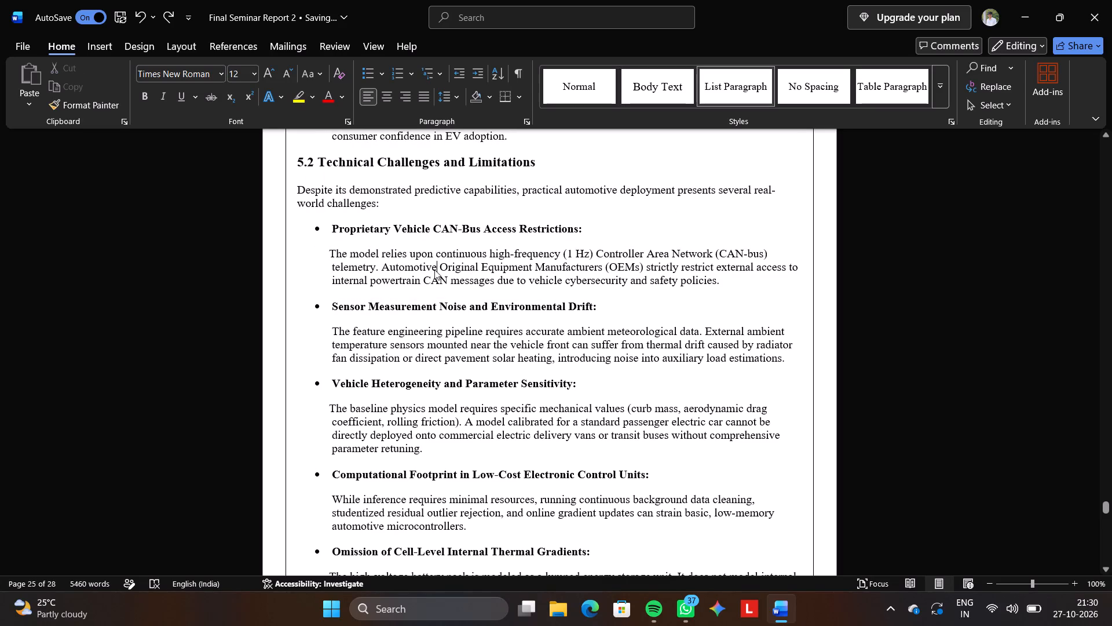
pyautogui.scroll(-3, 657, 462)
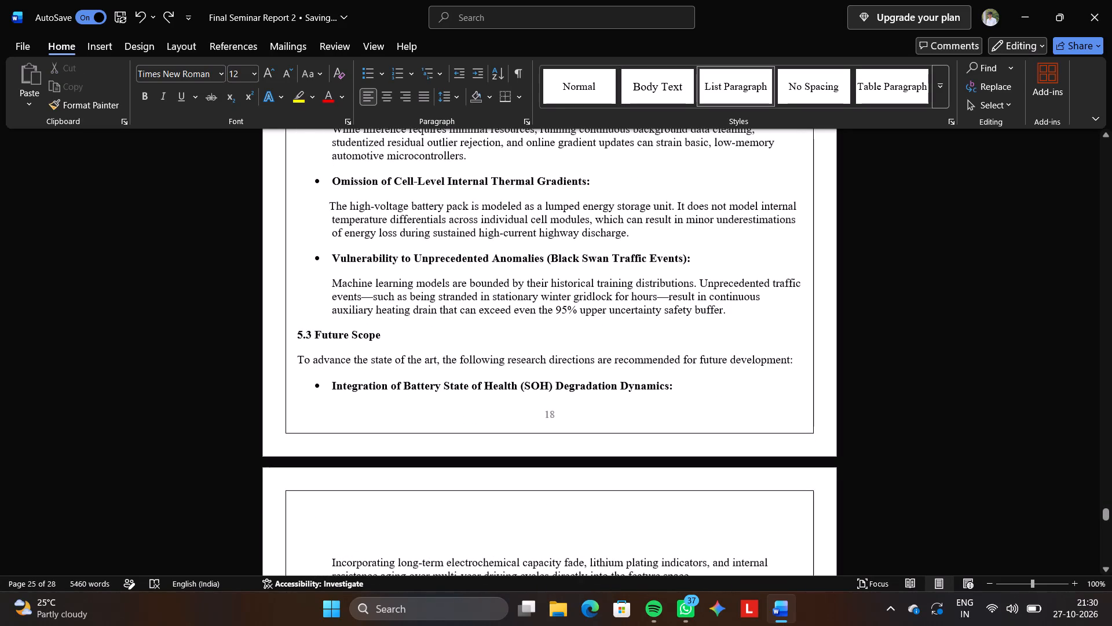
pyautogui.moveTo(745, 314); pyautogui.dragTo(538, 267)
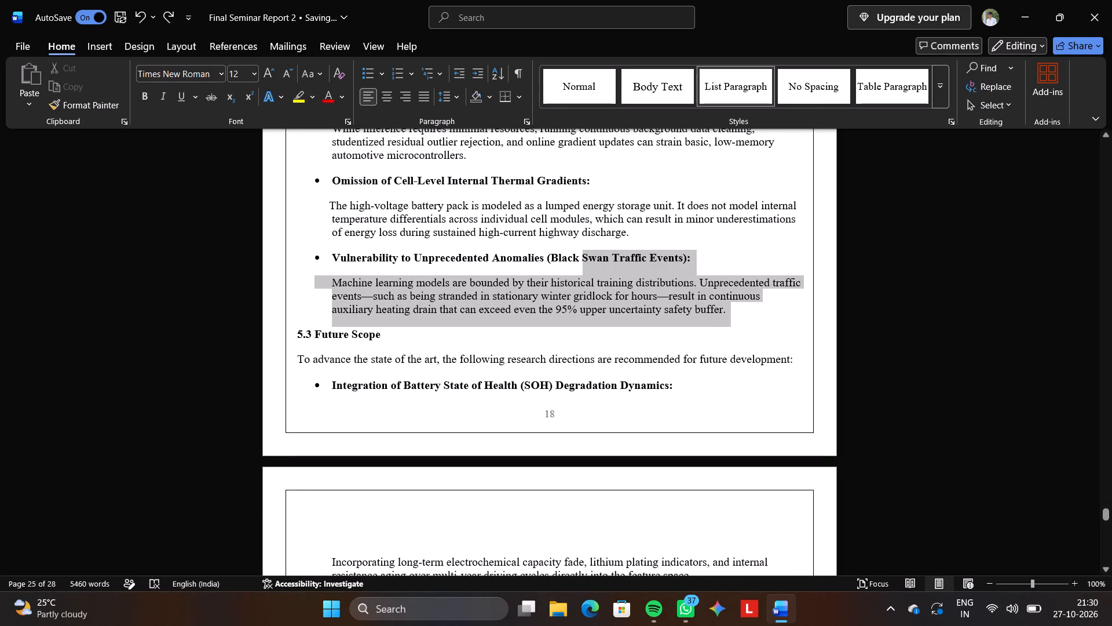
pyautogui.moveTo(538, 267); pyautogui.dragTo(330, 123)
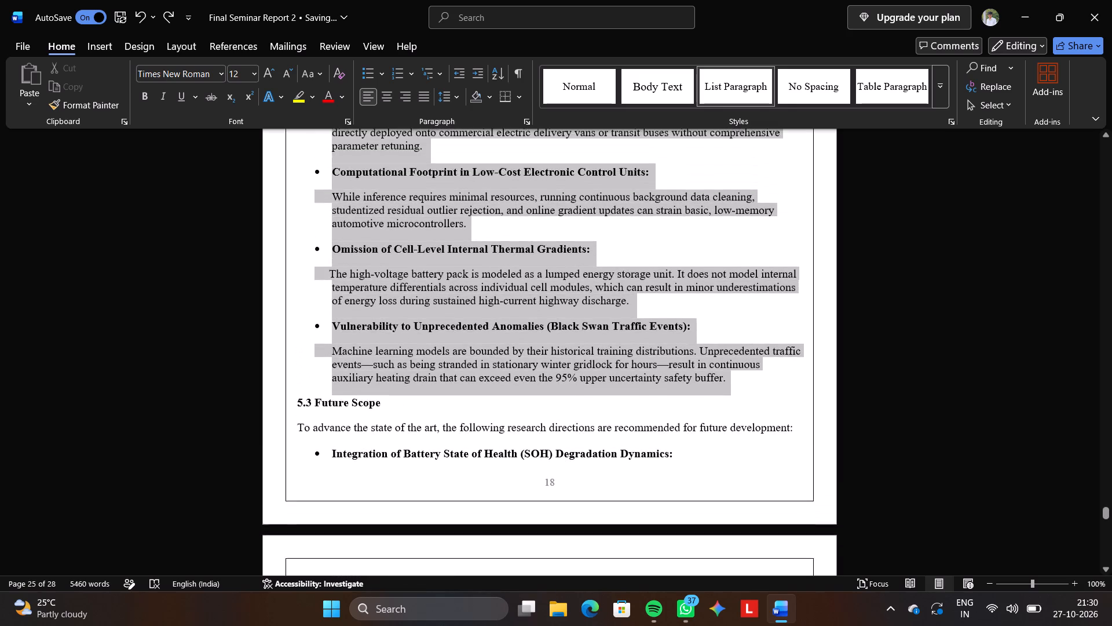
pyautogui.moveTo(330, 123); pyautogui.dragTo(320, 167)
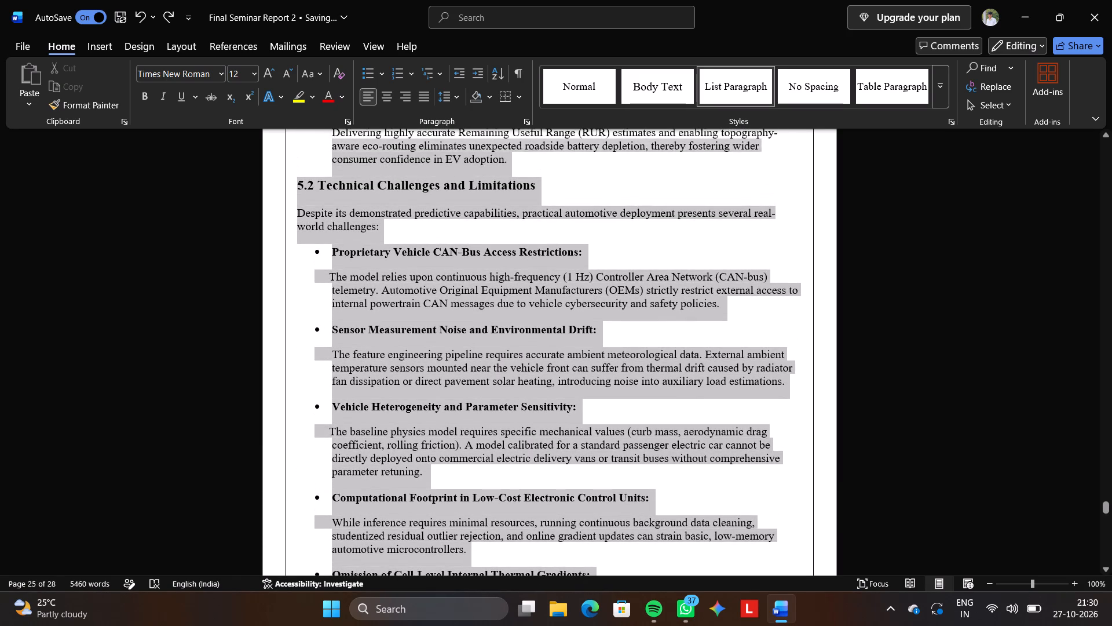
pyautogui.moveTo(320, 167); pyautogui.dragTo(287, 188)
pyautogui.press('BackSpace')
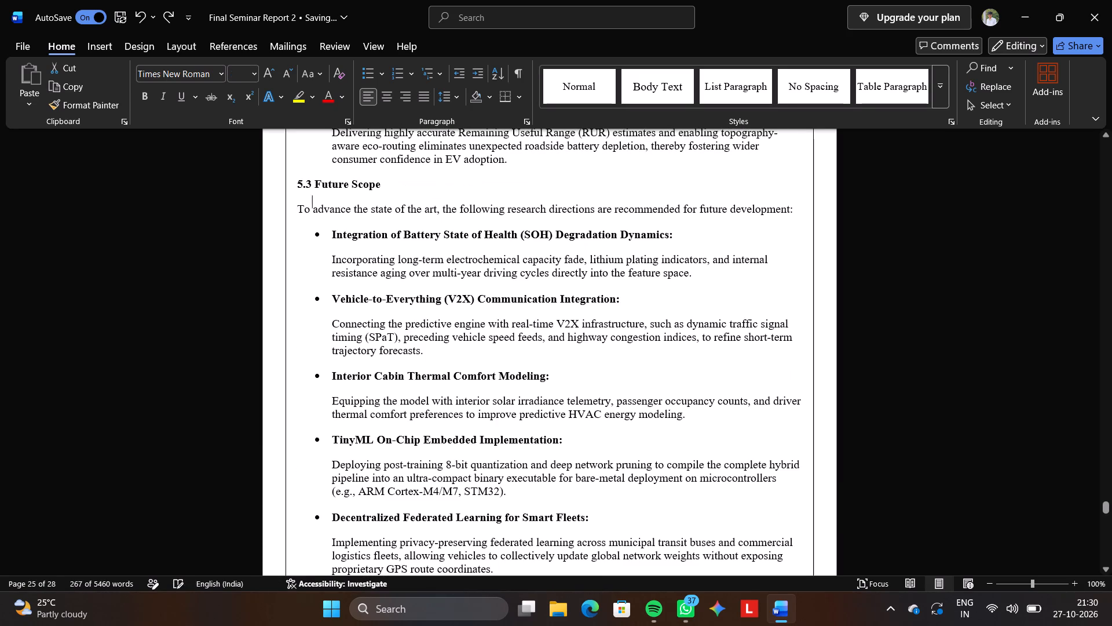
# Remove the empty space between the CONCLUSION & FUTURE SCOPE title and the 5.1 Advantages of the Proposed System heading.
pyautogui.scroll(2, 287, 188)
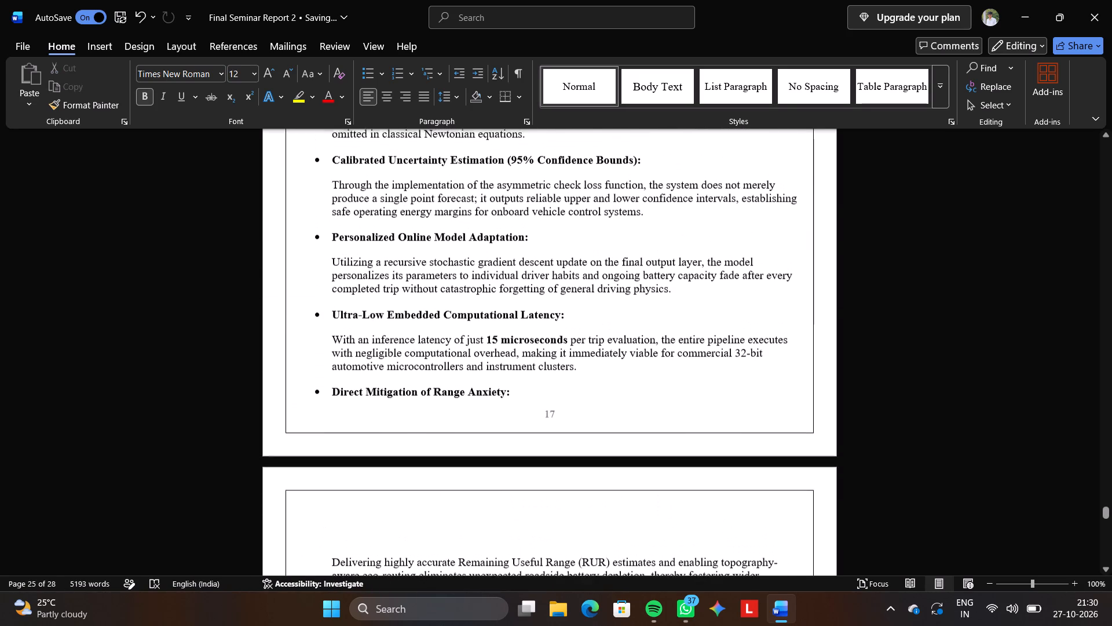
pyautogui.scroll(2, 287, 188)
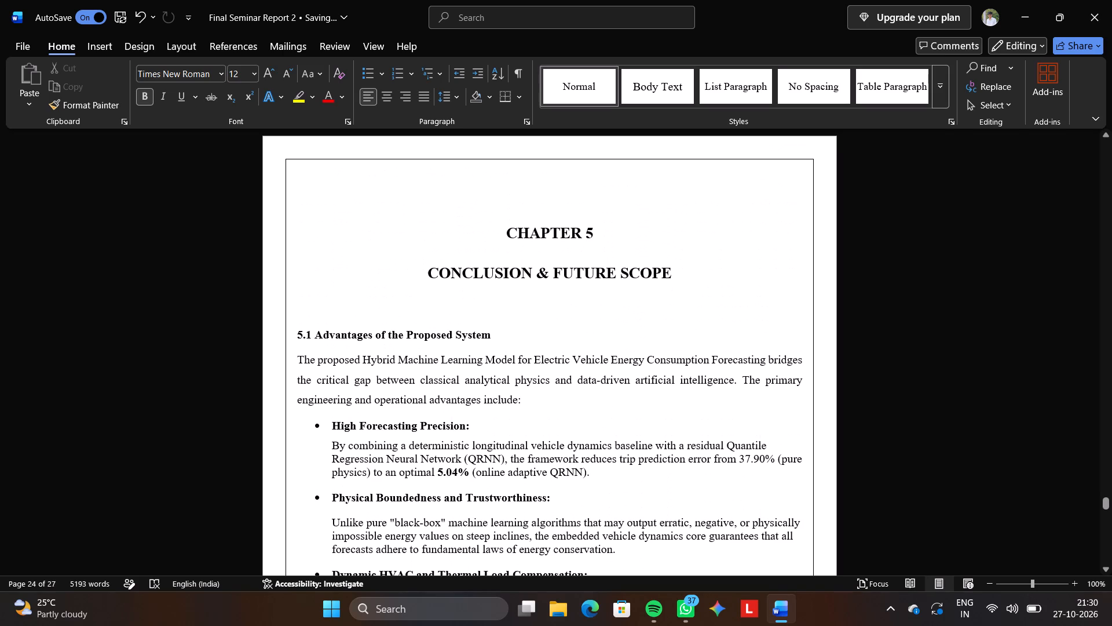
pyautogui.click(374, 296)
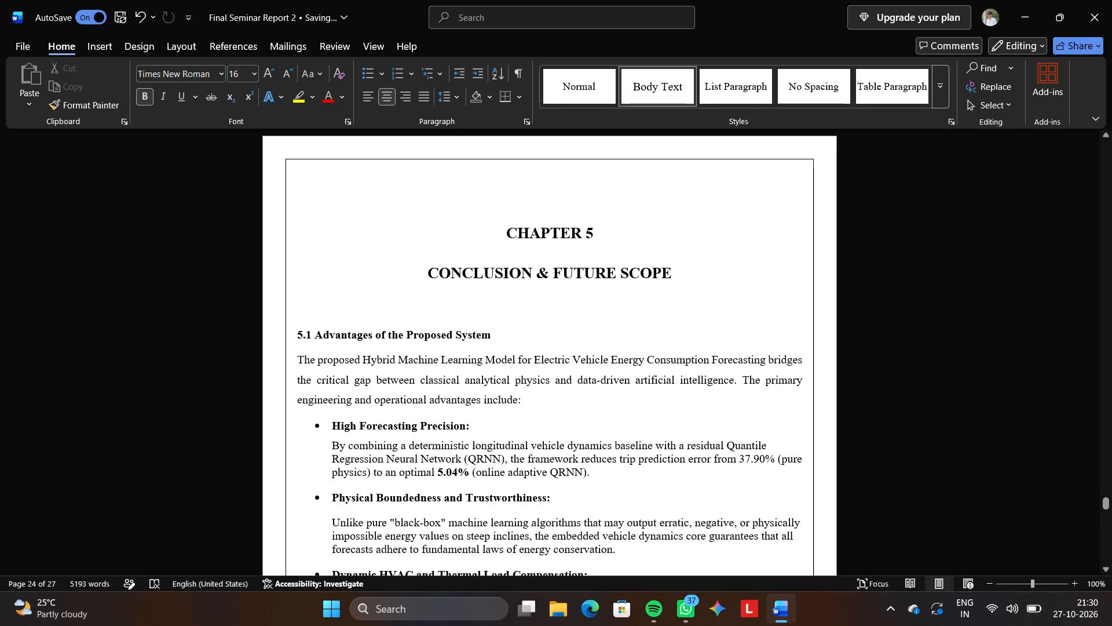
pyautogui.press('BackSpace')
pyautogui.press('BackSpace')
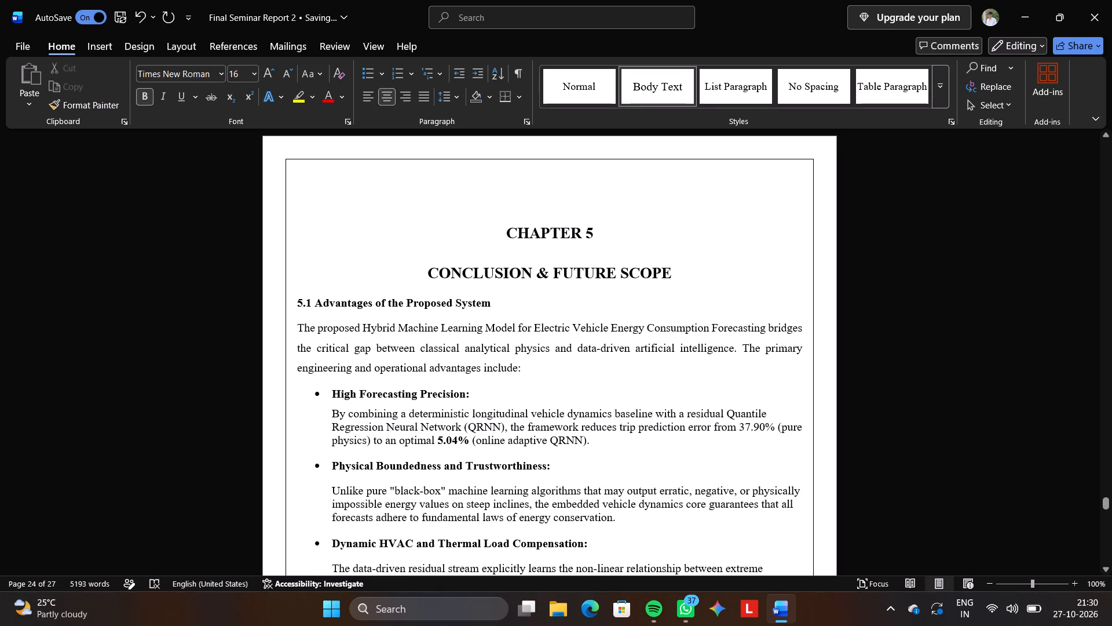
pyautogui.tripleClick(397, 300)
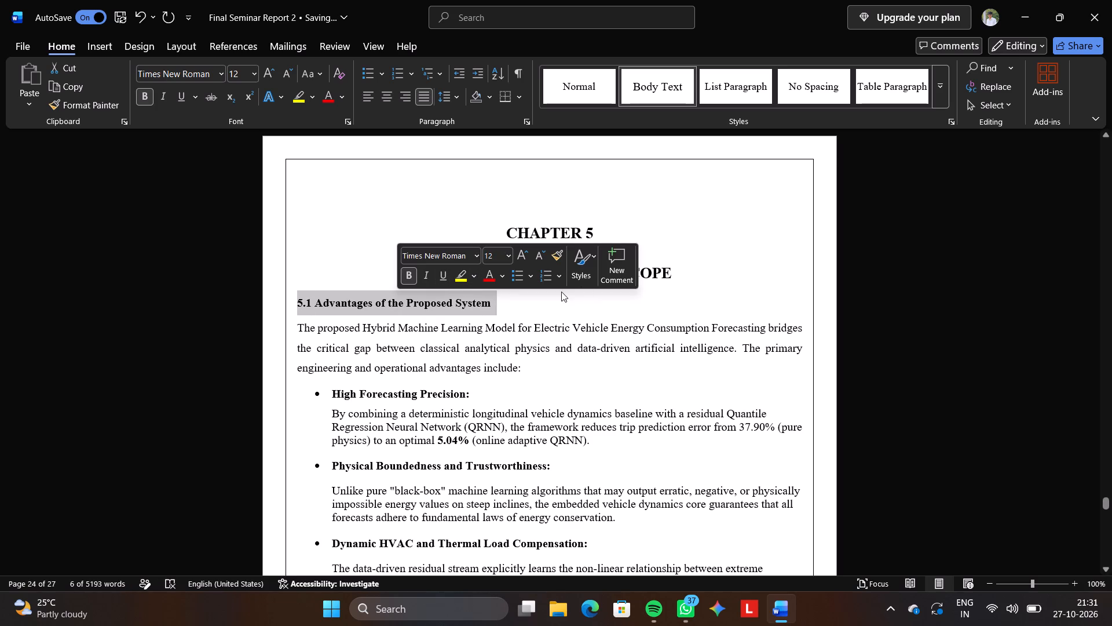
pyautogui.click(712, 272)
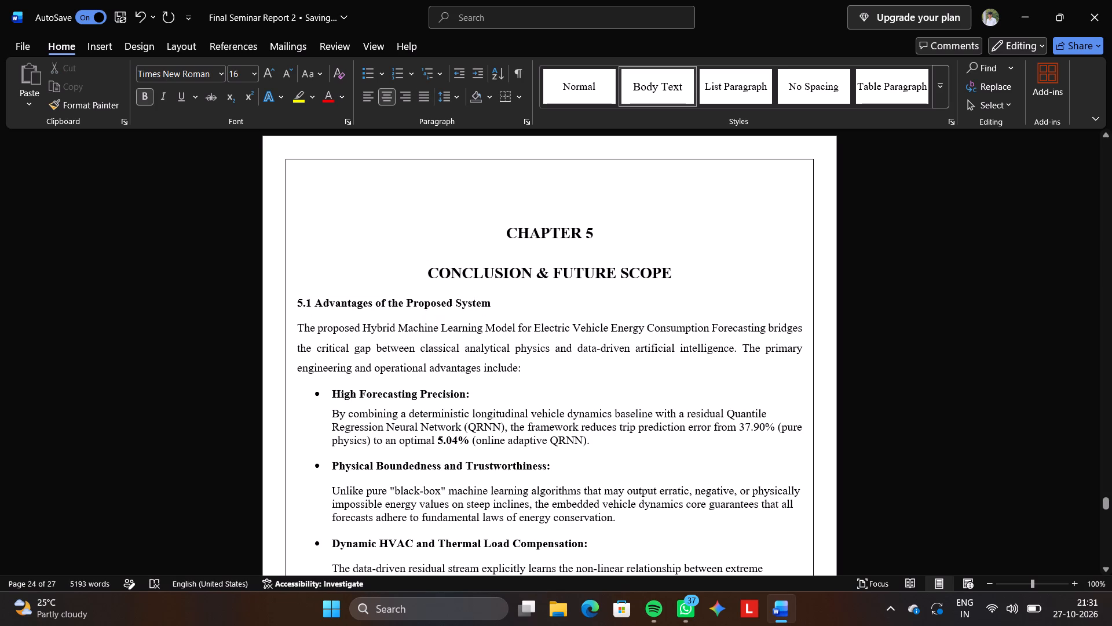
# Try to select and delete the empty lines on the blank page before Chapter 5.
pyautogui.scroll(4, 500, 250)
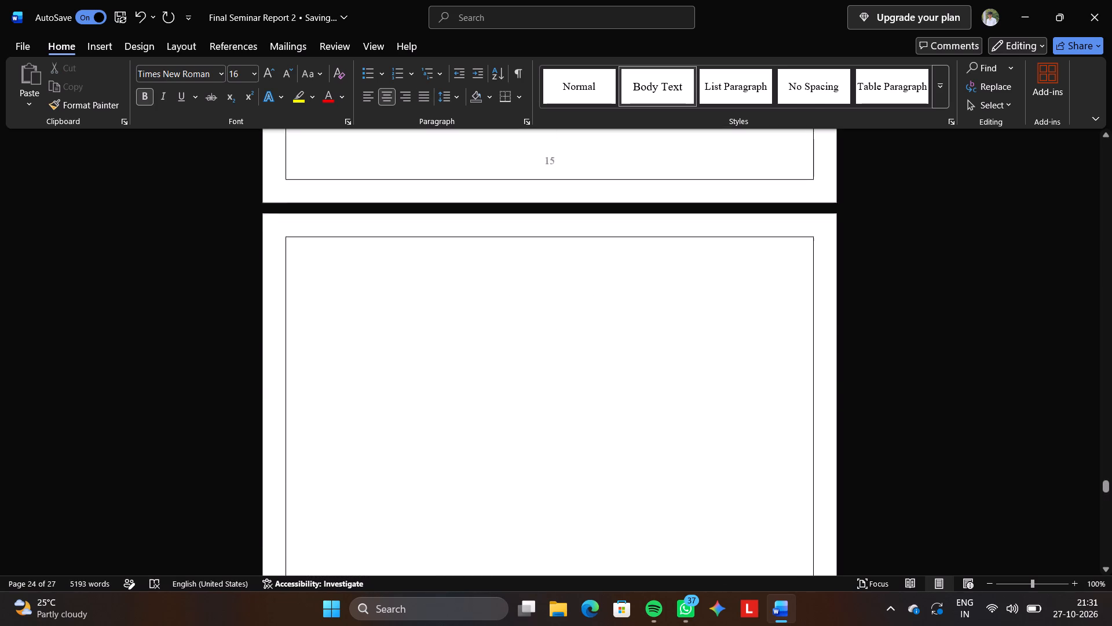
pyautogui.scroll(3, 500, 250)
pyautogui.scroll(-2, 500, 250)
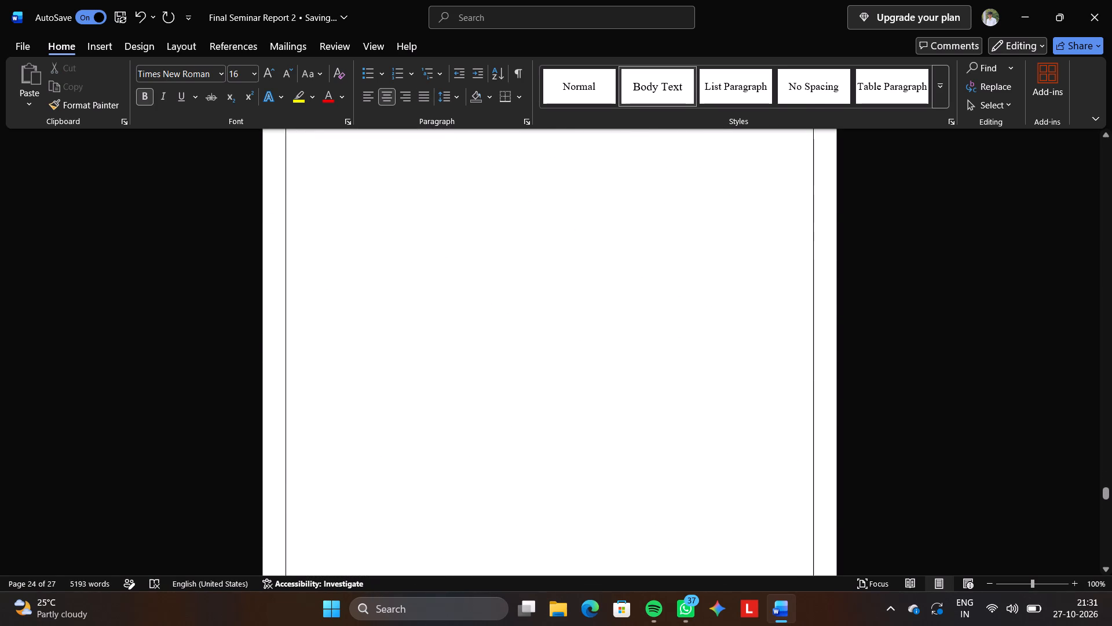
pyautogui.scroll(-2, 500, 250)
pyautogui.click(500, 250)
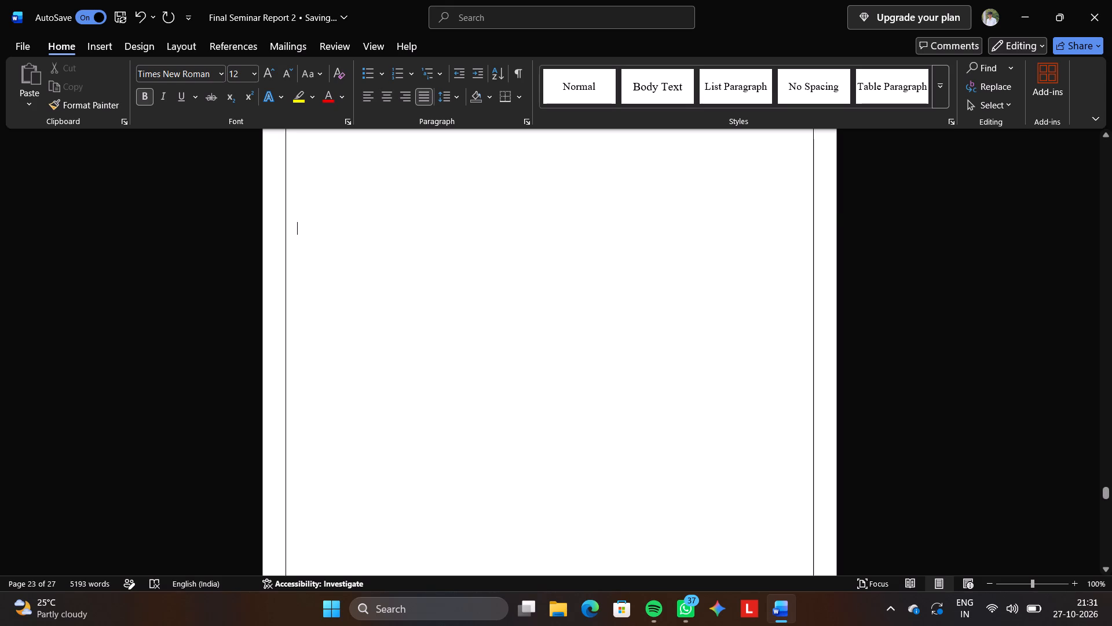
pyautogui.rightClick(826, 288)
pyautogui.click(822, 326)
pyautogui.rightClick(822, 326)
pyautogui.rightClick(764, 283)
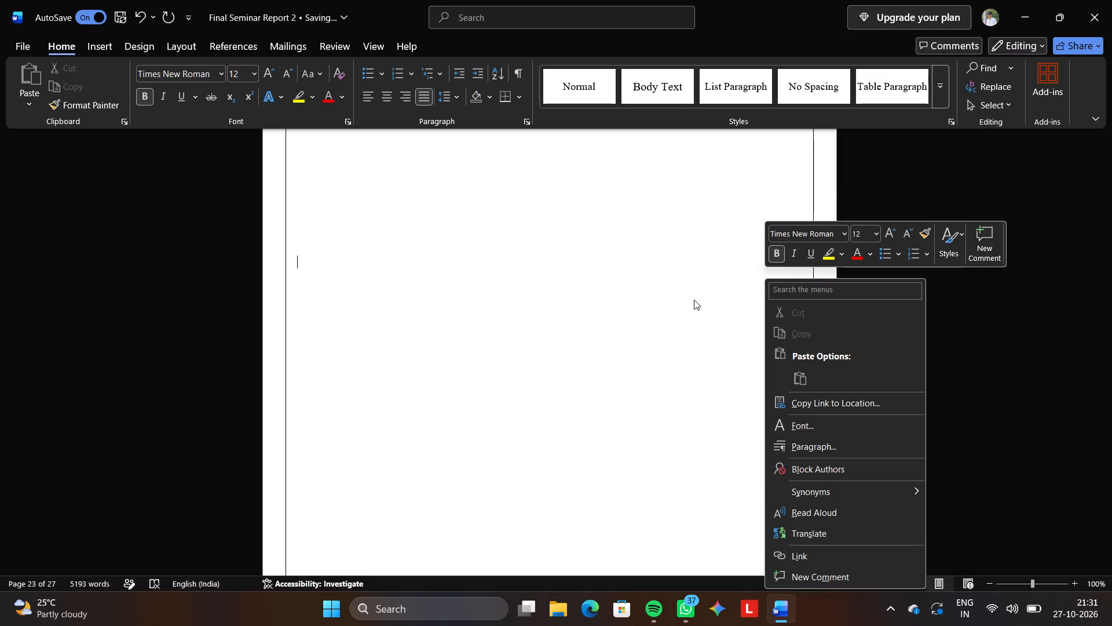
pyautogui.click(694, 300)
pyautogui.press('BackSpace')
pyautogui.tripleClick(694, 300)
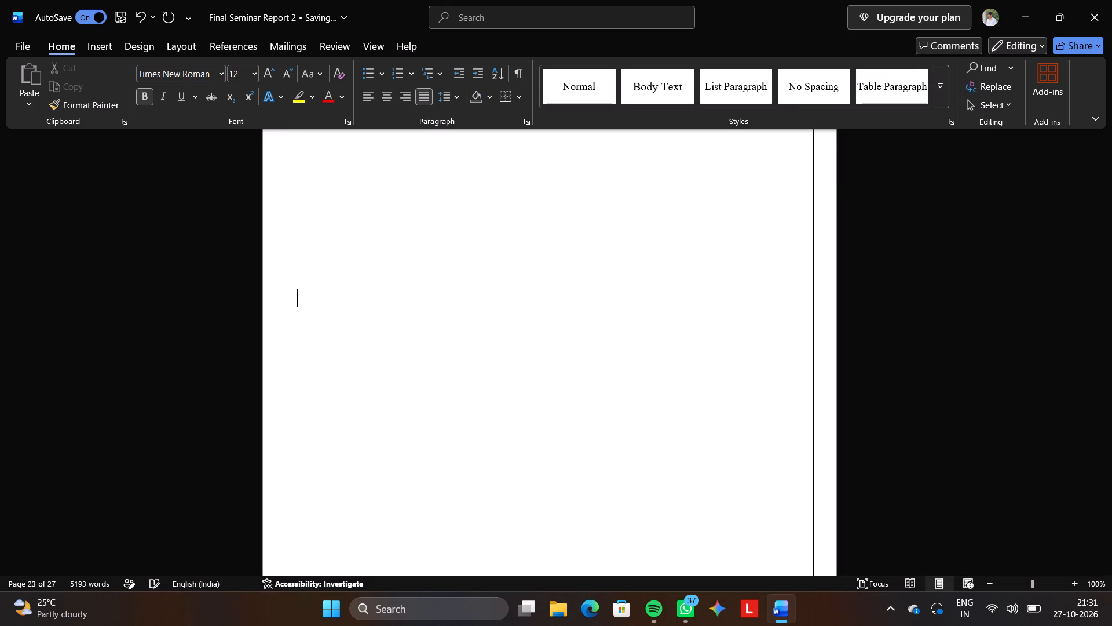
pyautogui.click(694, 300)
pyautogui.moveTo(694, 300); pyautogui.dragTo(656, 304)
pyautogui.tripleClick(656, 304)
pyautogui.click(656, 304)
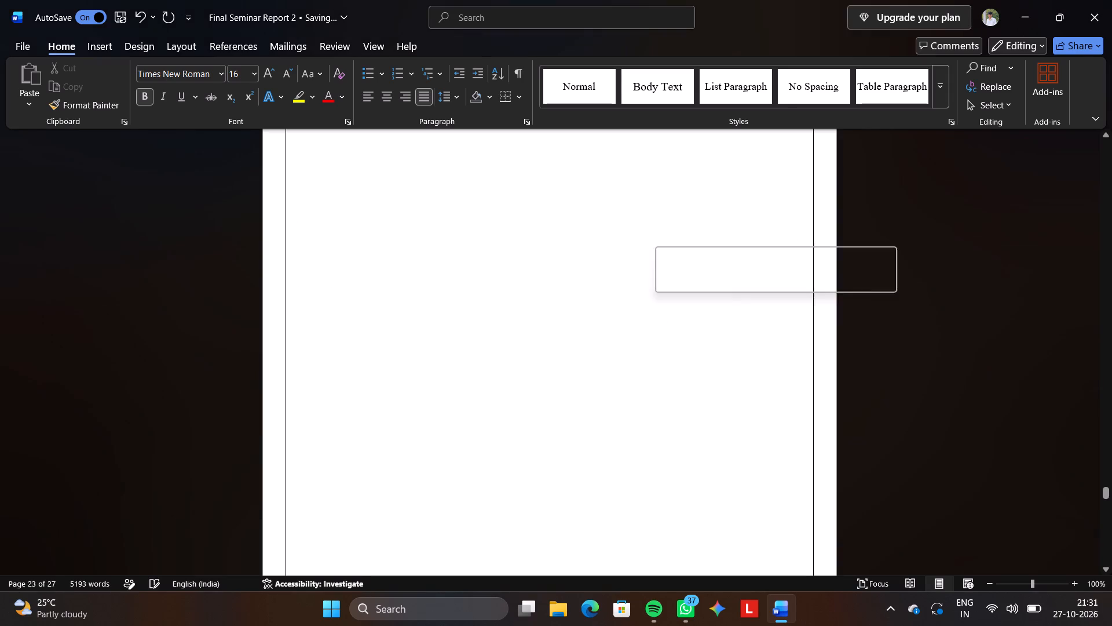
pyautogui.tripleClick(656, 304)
# Insert six empty lines before the CHAPTER 4 heading so that the chapter starts on a new page.
pyautogui.scroll(2, 656, 304)
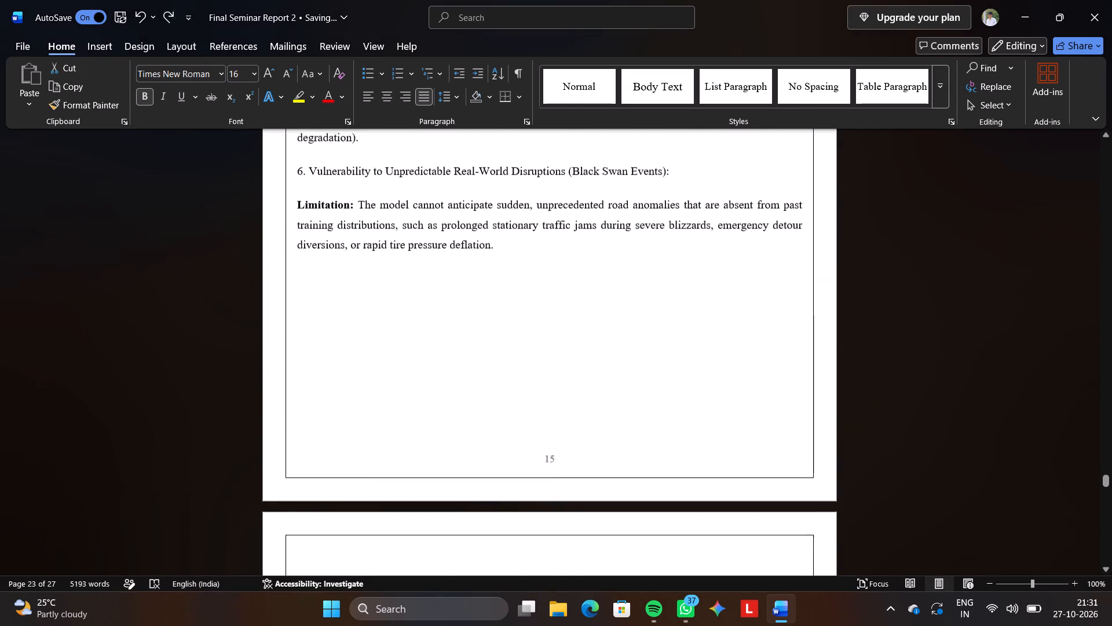
pyautogui.scroll(6, 656, 304)
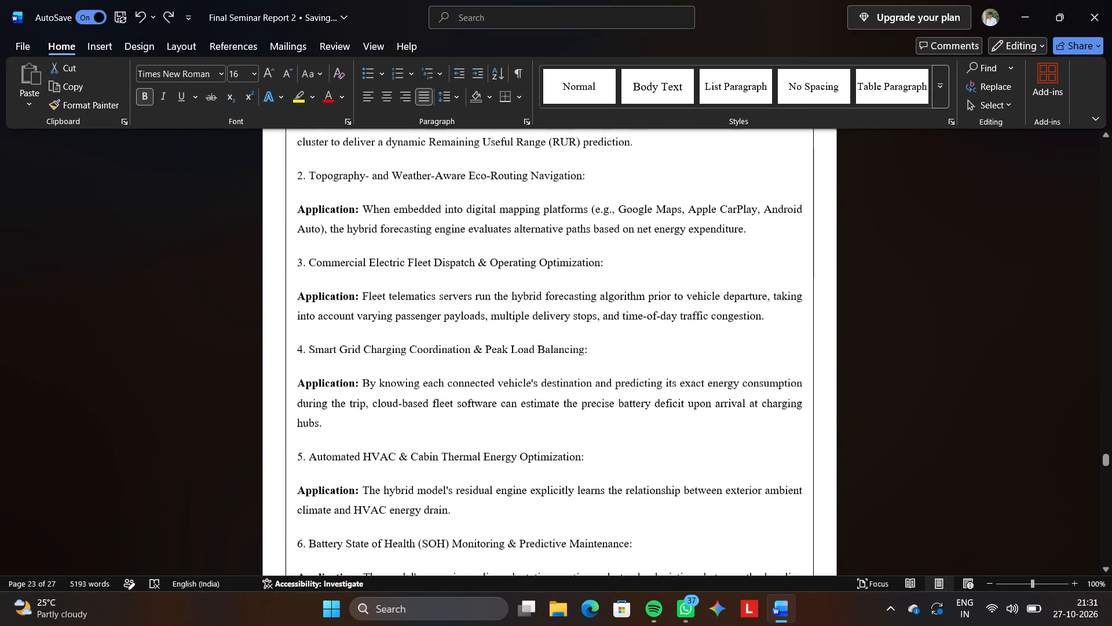
pyautogui.scroll(7, 656, 304)
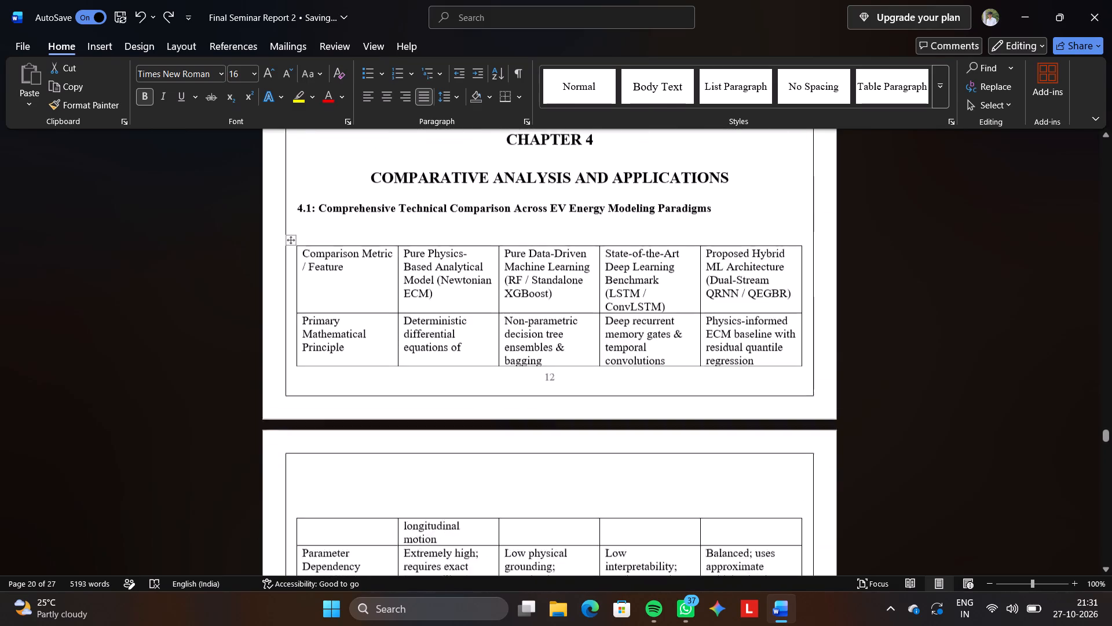
pyautogui.scroll(2, 620, 305)
pyautogui.click(507, 296)
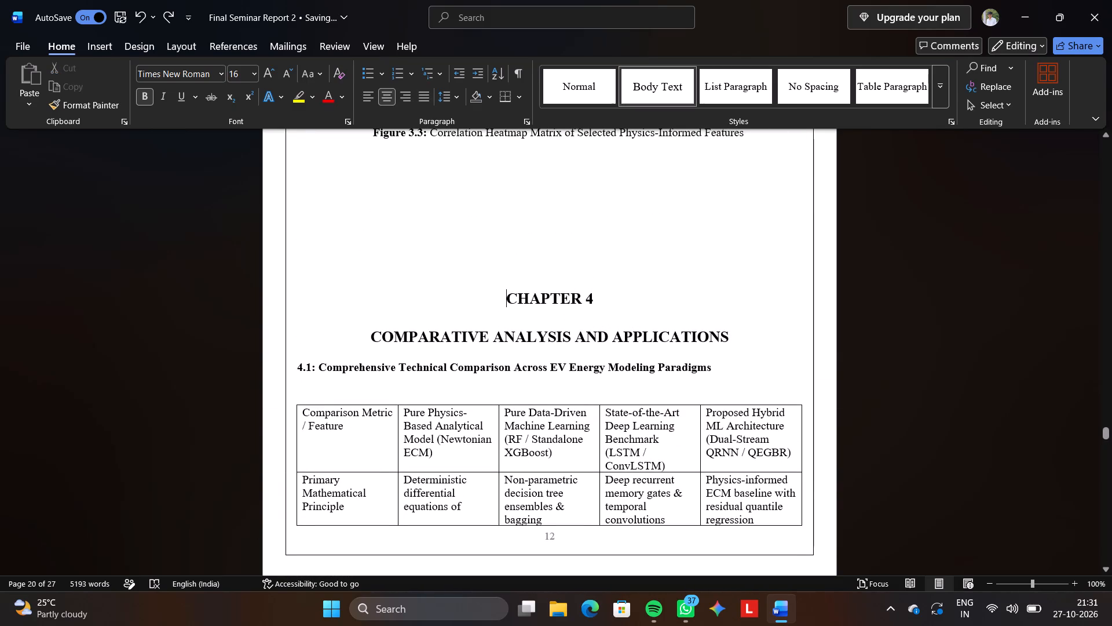
pyautogui.press('Return')
pyautogui.press('Return')
pyautogui.press('Return')
pyautogui.press('Return')
pyautogui.press('Return')
pyautogui.press('Return')
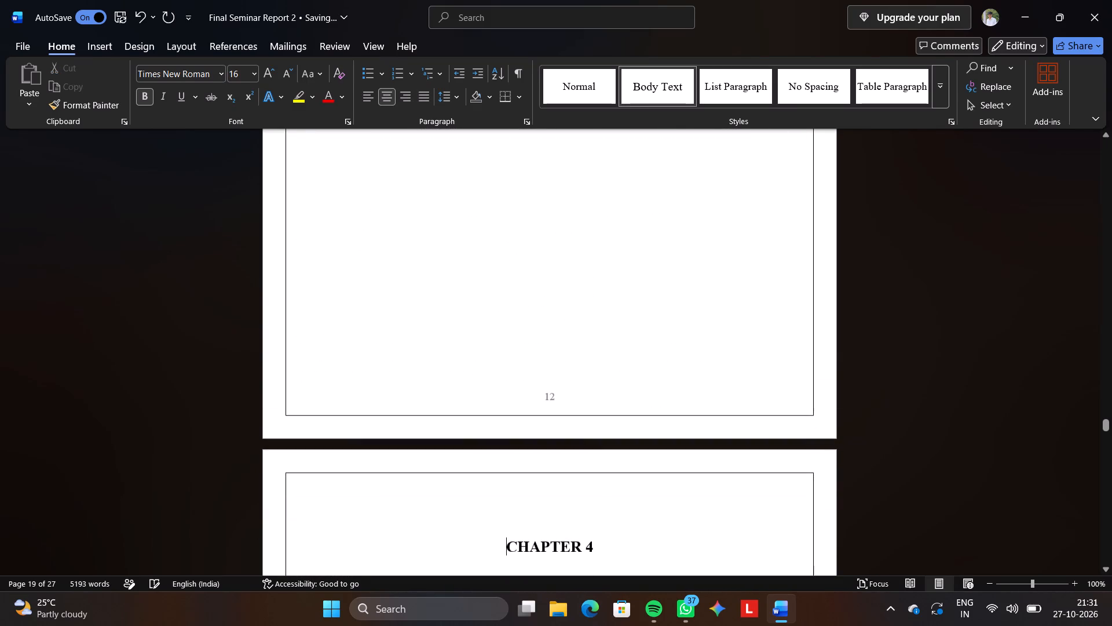
# Delete the surplus empty lines above the CHAPTER 5 heading so that the chapter starts at the top of its page.
pyautogui.scroll(-4, 507, 296)
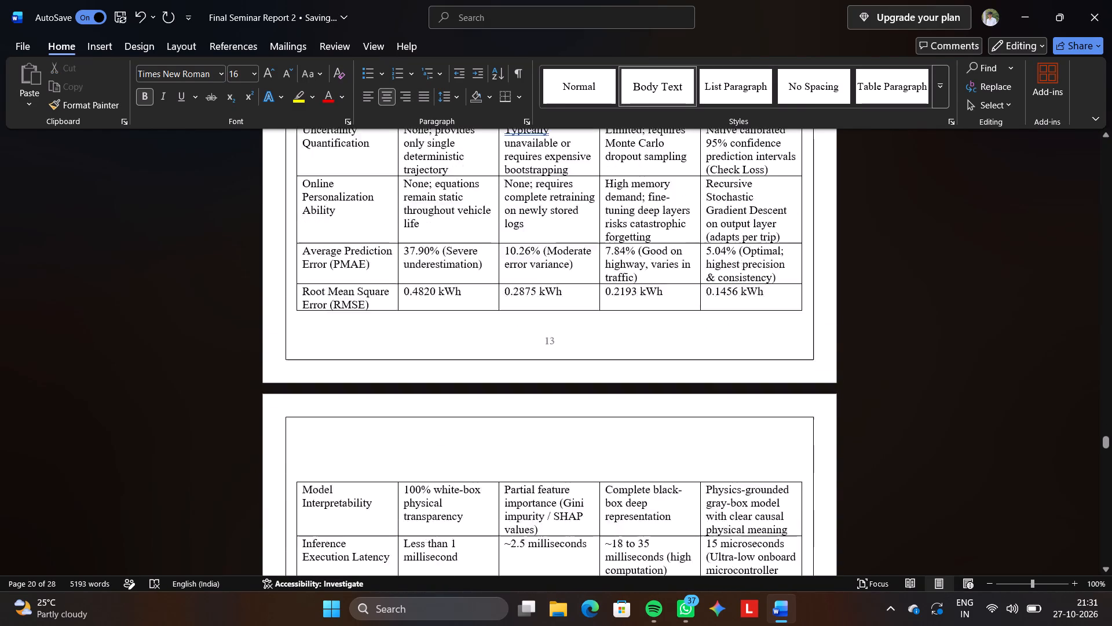
pyautogui.scroll(-5, 507, 296)
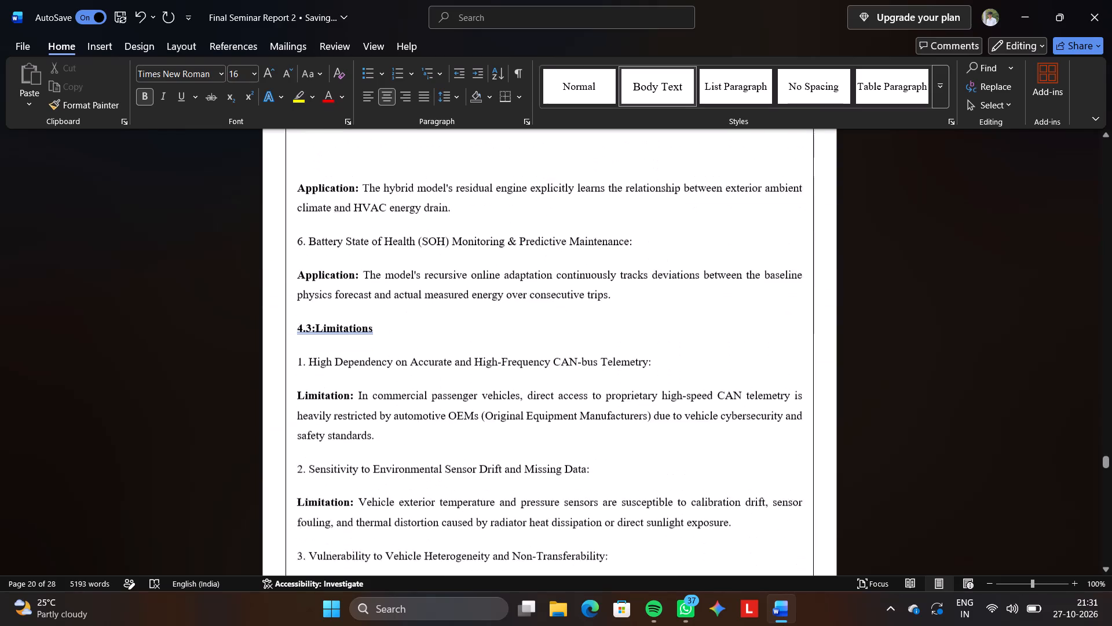
pyautogui.scroll(-5, 507, 296)
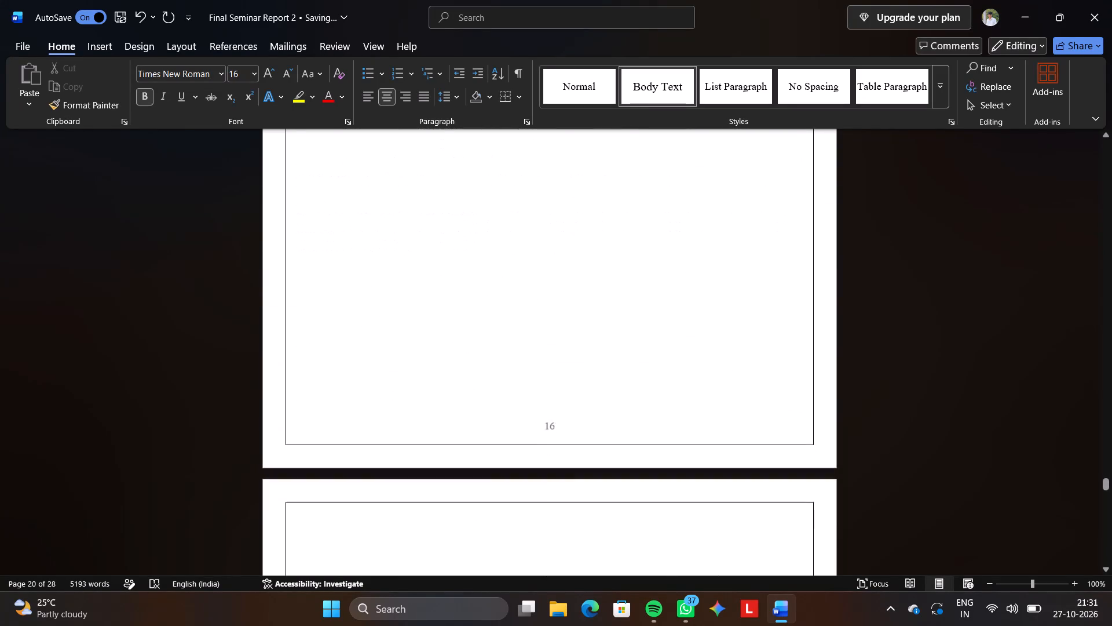
pyautogui.scroll(-3, 507, 296)
pyautogui.scroll(1, 507, 296)
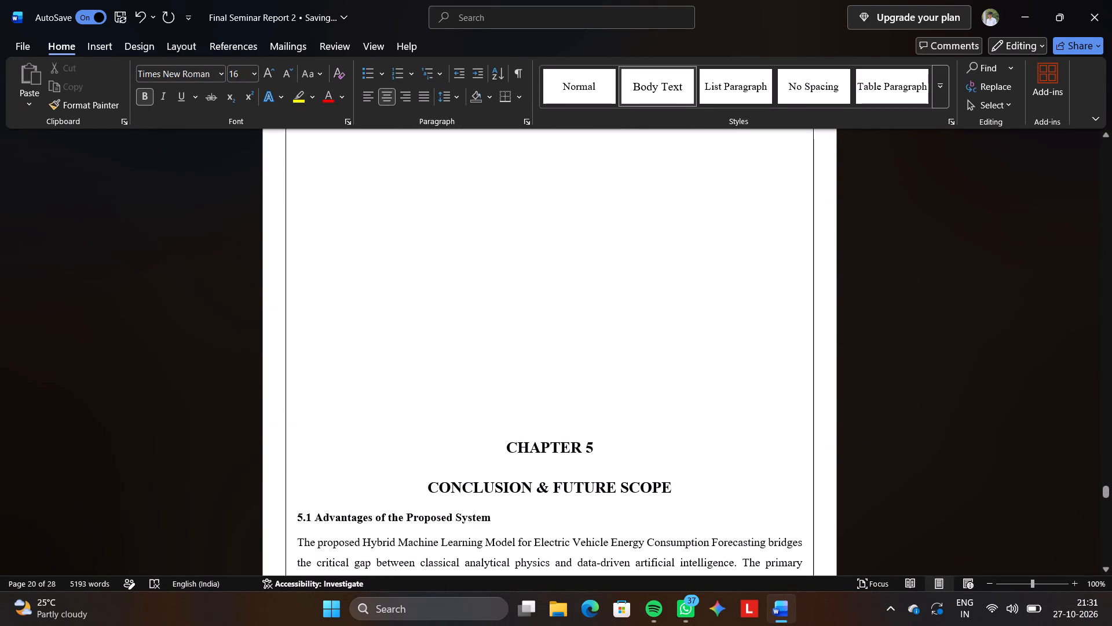
pyautogui.click(477, 319)
pyautogui.press('BackSpace')
pyautogui.press('BackSpace')
pyautogui.press('BackSpace')
pyautogui.press('BackSpace')
pyautogui.press('BackSpace')
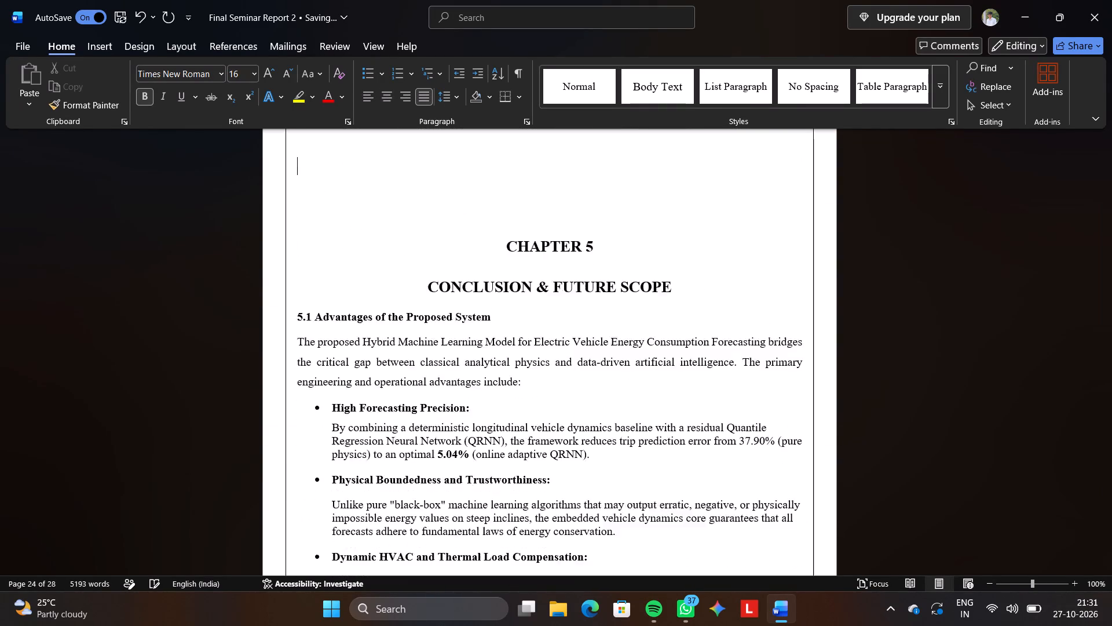
pyautogui.press('BackSpace')
pyautogui.press('BackSpace')
pyautogui.press('BackSpace')
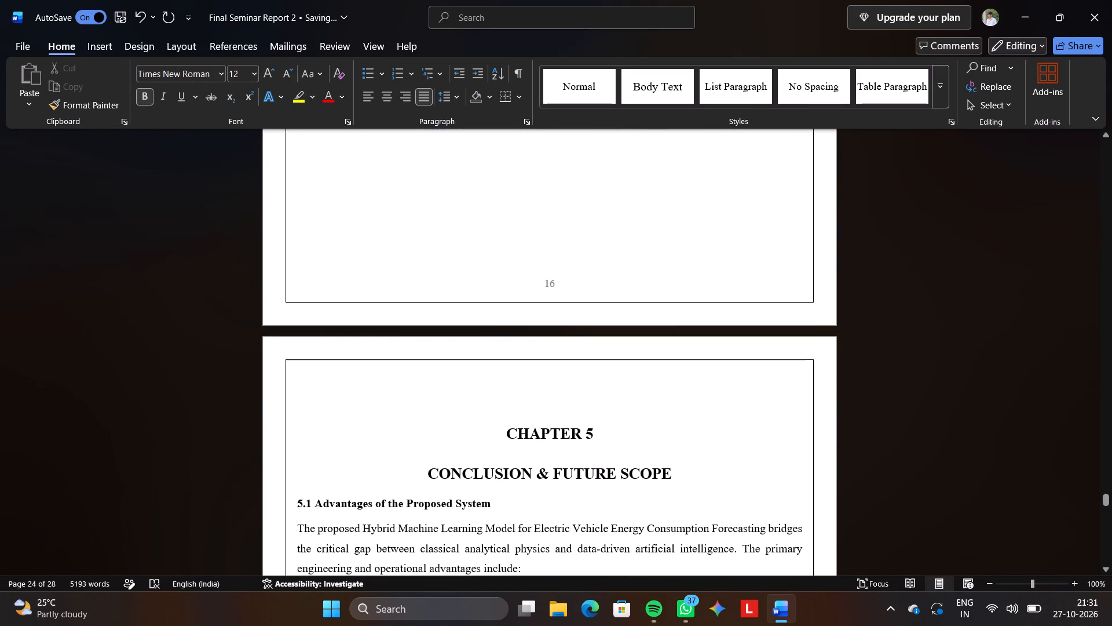
pyautogui.press('BackSpace')
pyautogui.press('Return')
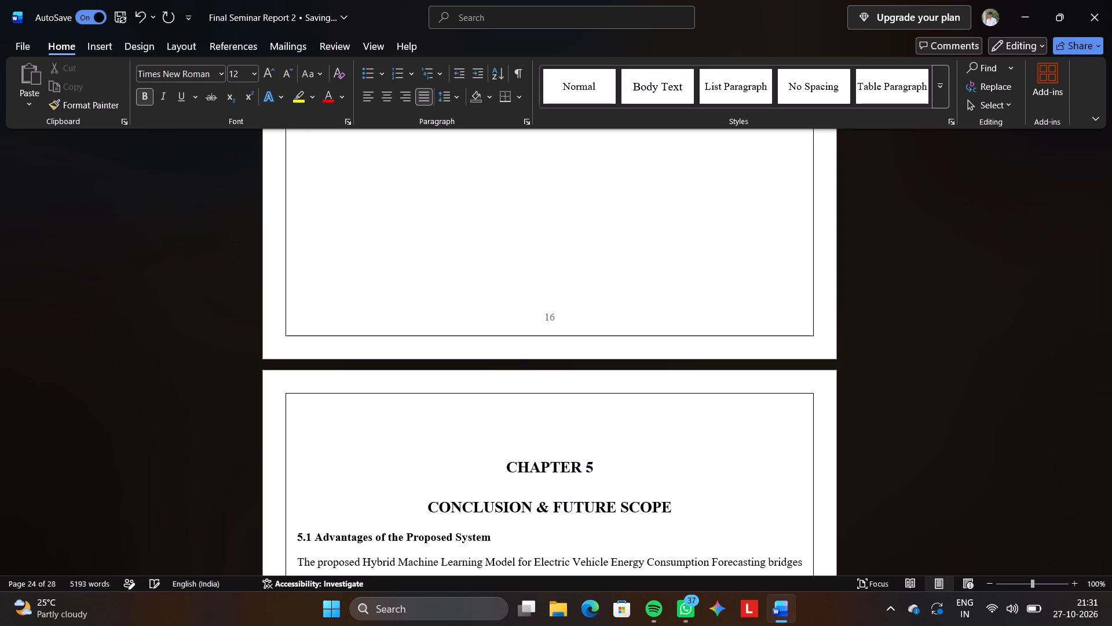
# Go back through the report to the contents list and examine its chapter entries, page numbers and the list of figures.
pyautogui.scroll(8, 477, 319)
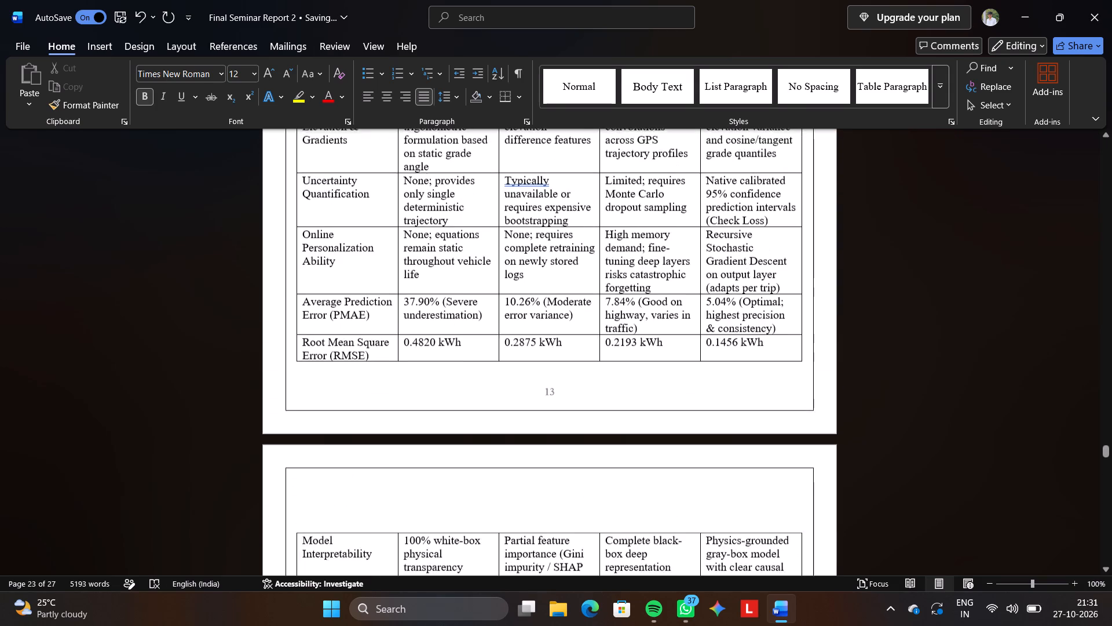
pyautogui.scroll(8, 477, 319)
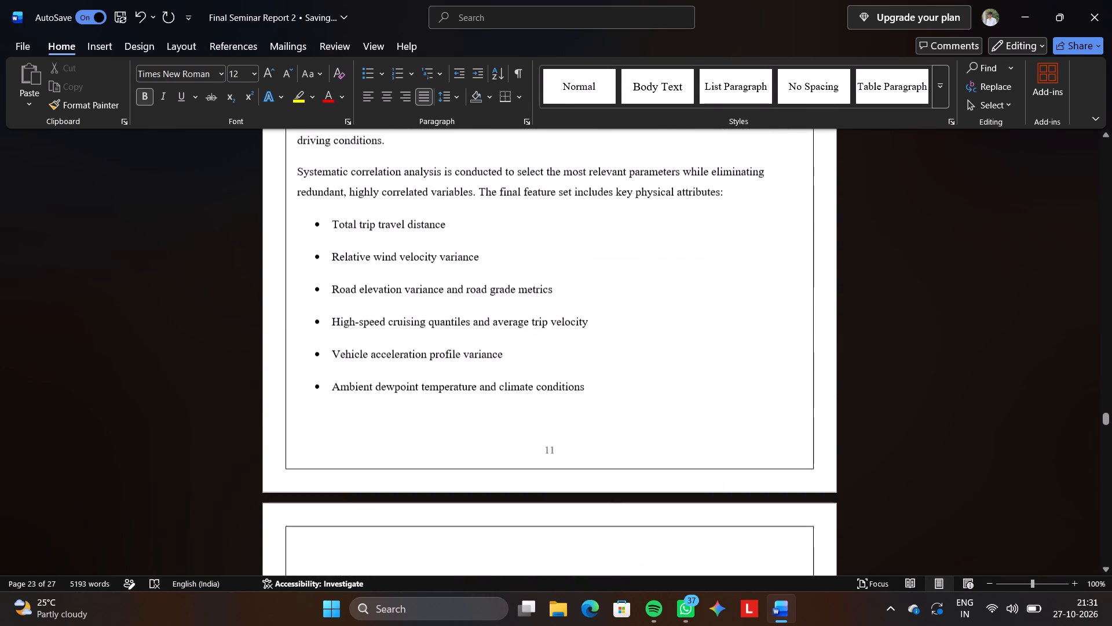
pyautogui.scroll(8, 477, 319)
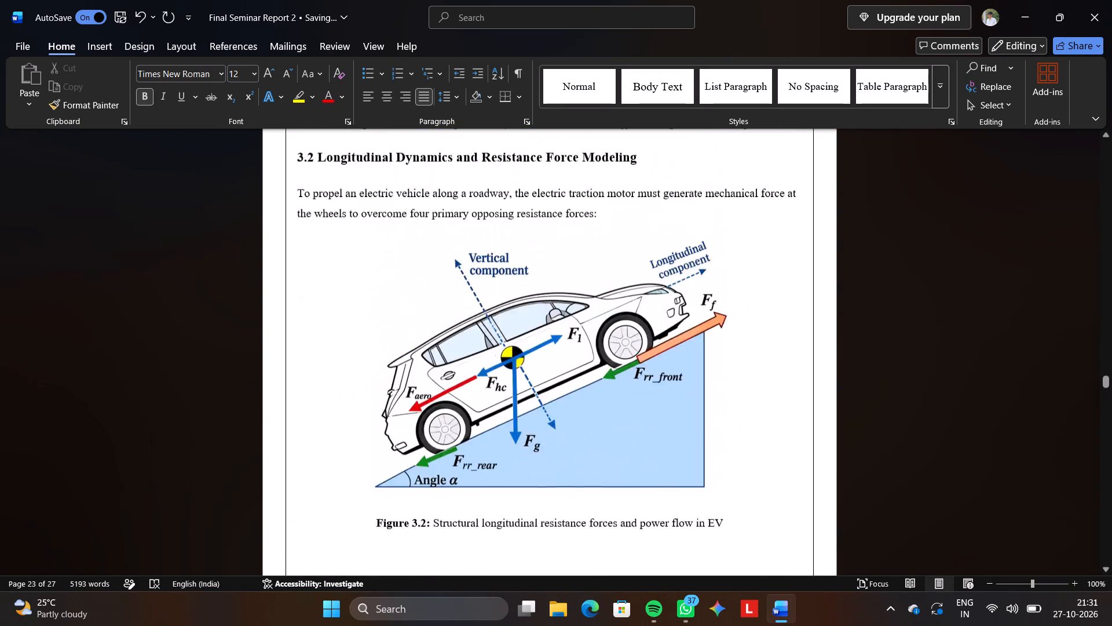
pyautogui.scroll(8, 477, 319)
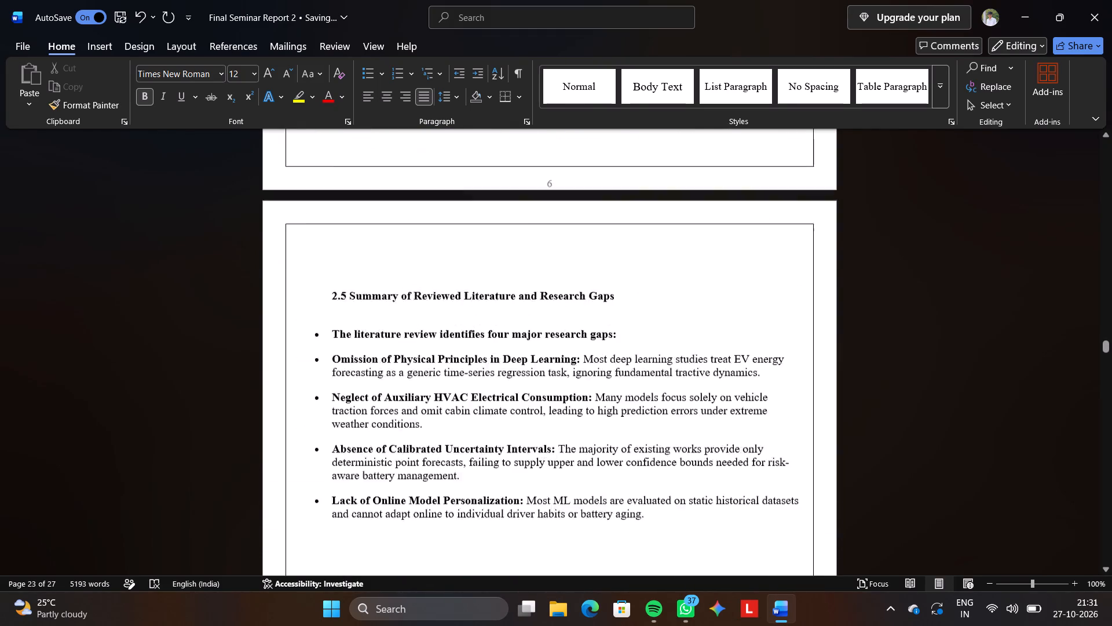
pyautogui.scroll(8, 477, 319)
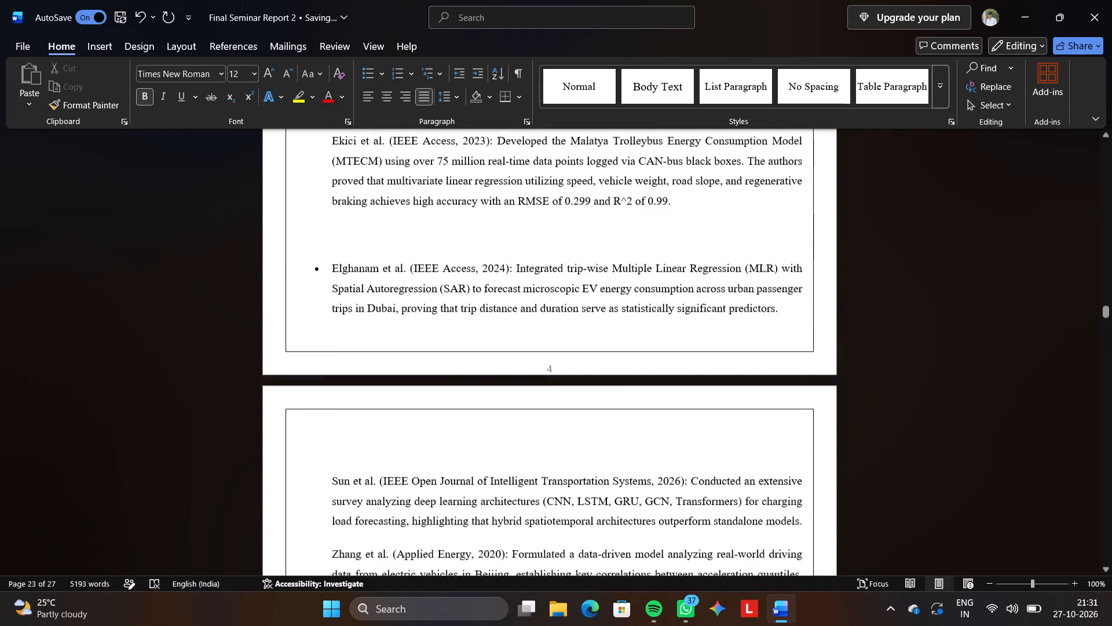
pyautogui.scroll(8, 477, 319)
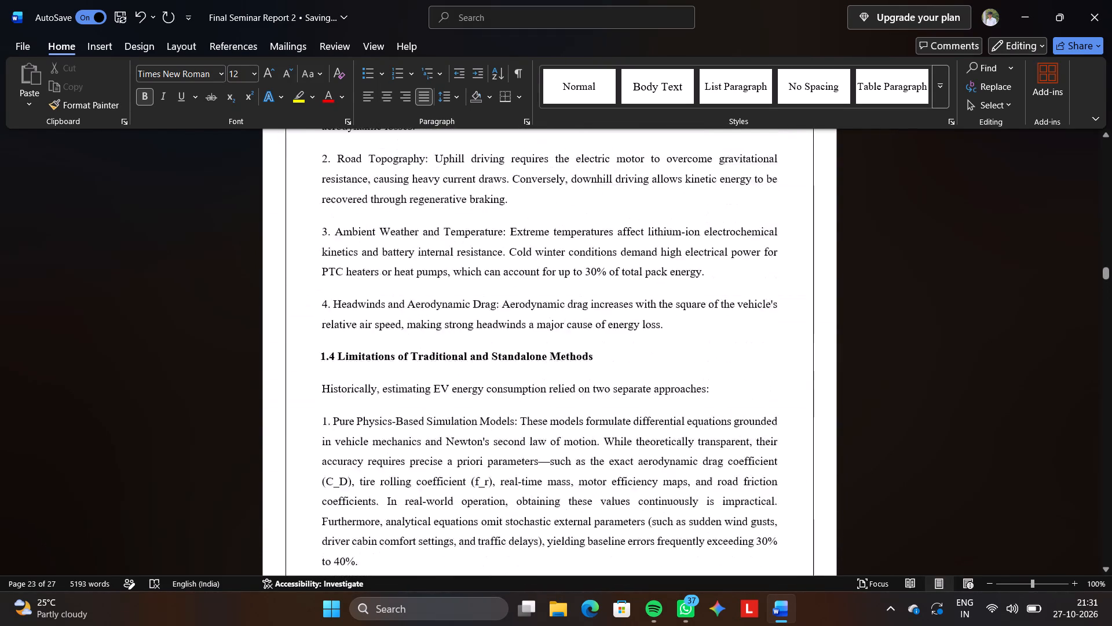
pyautogui.scroll(8, 477, 319)
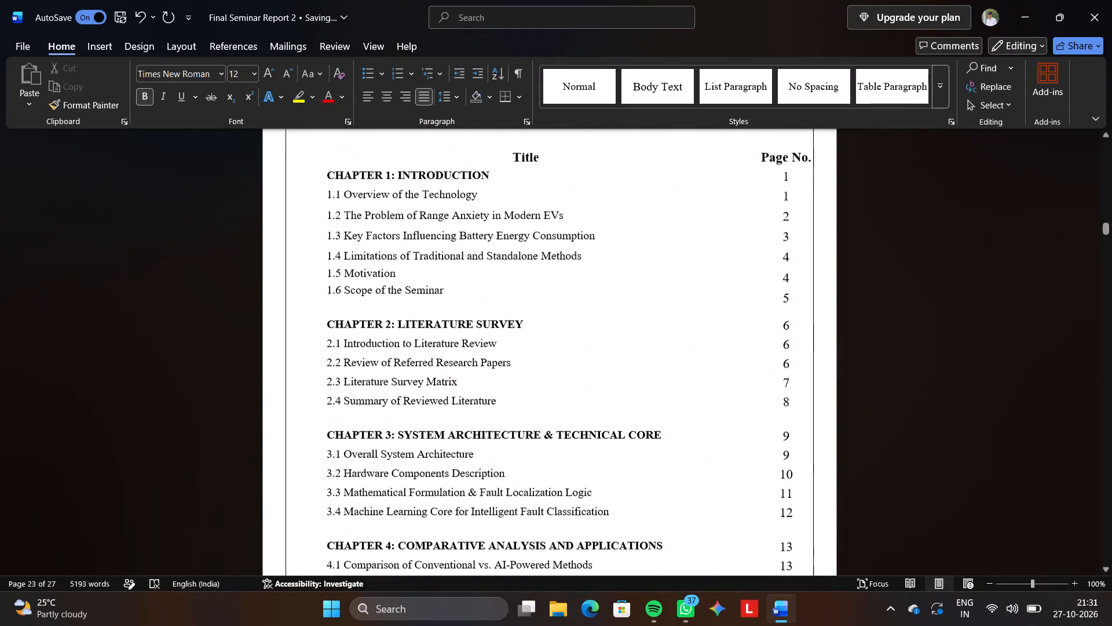
pyautogui.scroll(3, 477, 319)
pyautogui.scroll(-2, 477, 319)
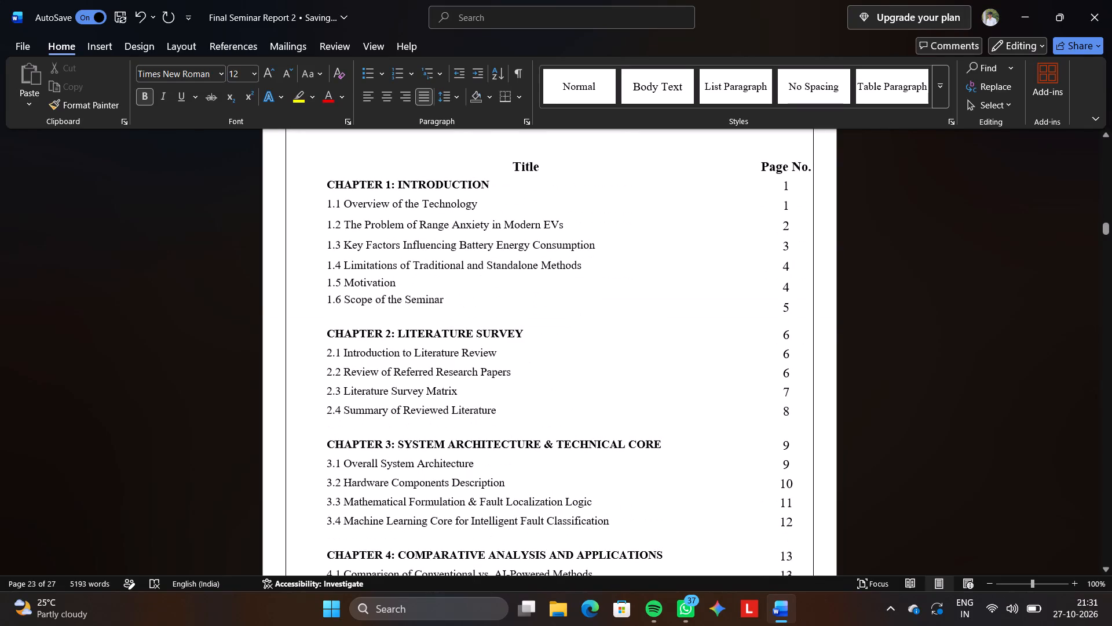
pyautogui.scroll(-3, 477, 319)
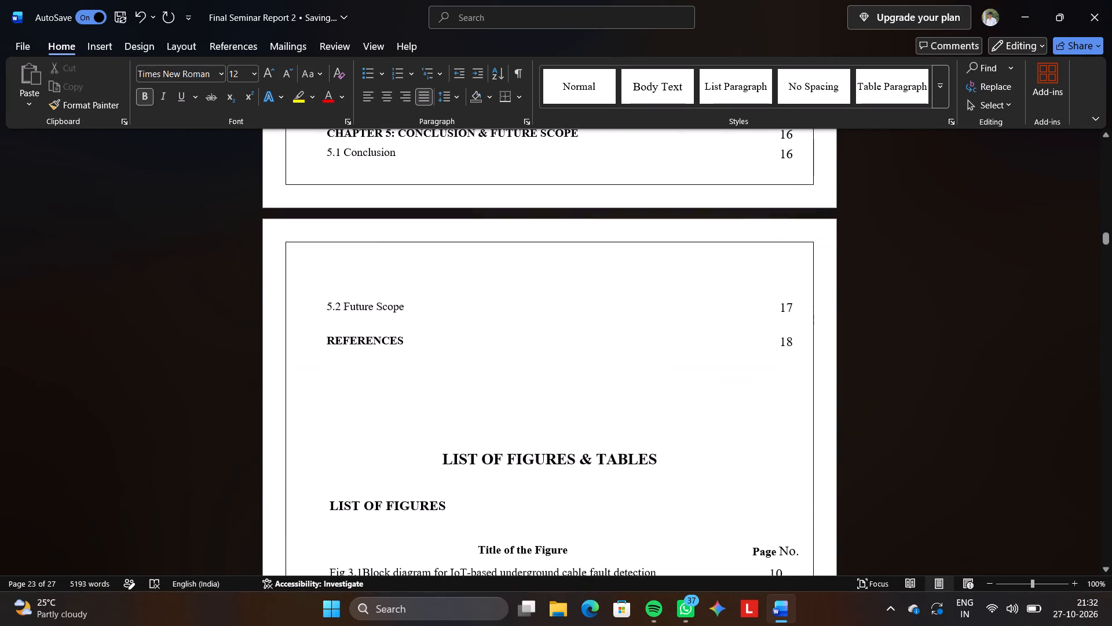
pyautogui.scroll(-1, 477, 319)
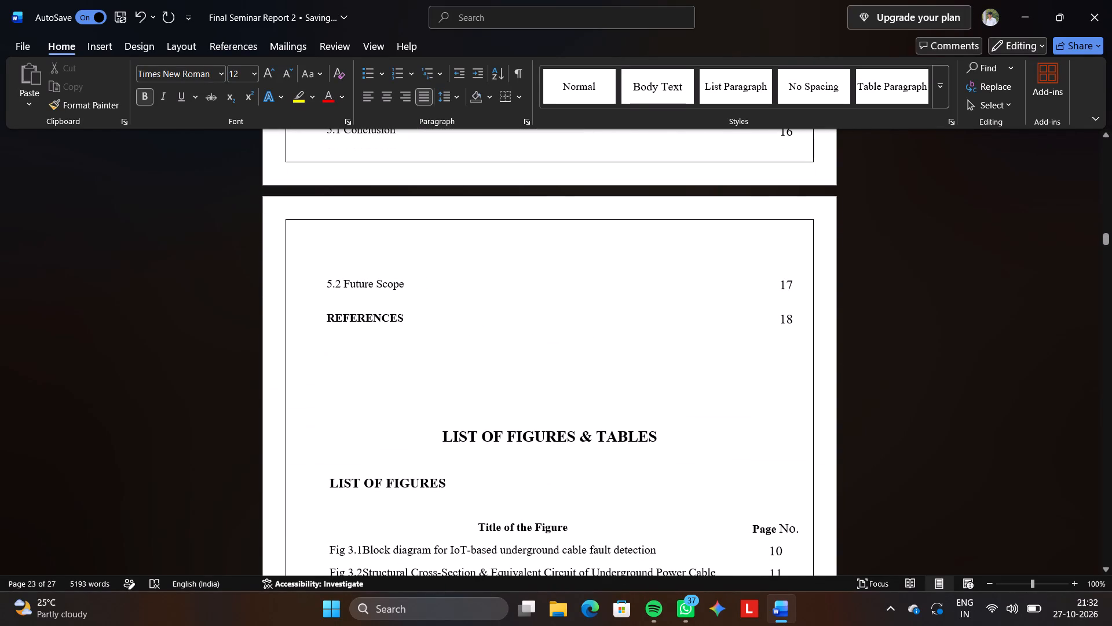
# Look through the report body from Chapter 1 to the references to check the page layout and numbering.
pyautogui.scroll(-7, 495, 366)
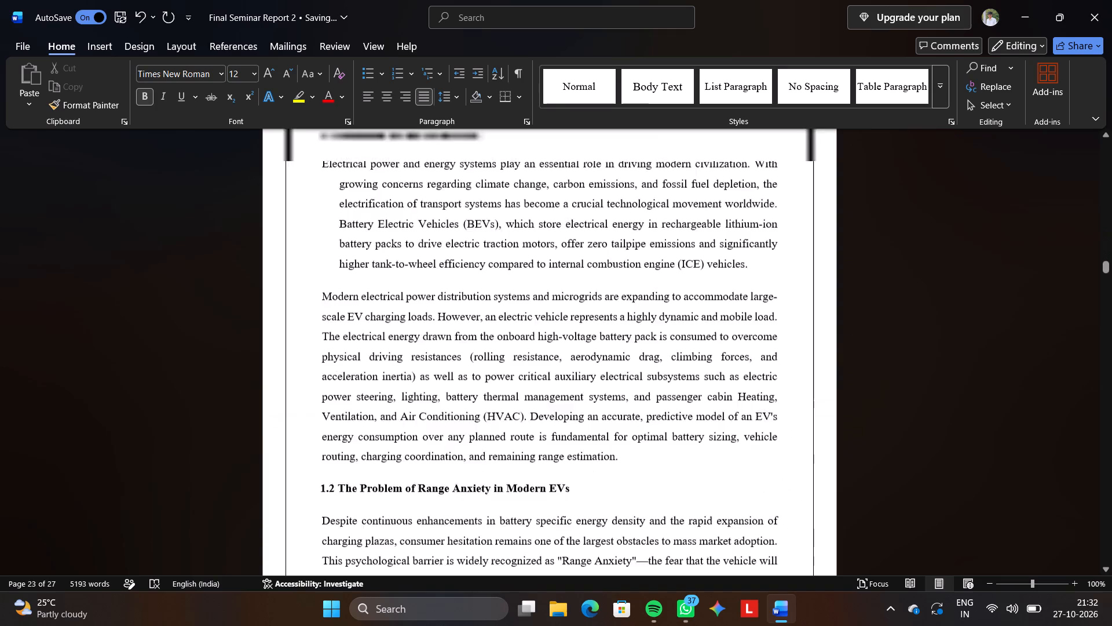
pyautogui.scroll(-13, 495, 366)
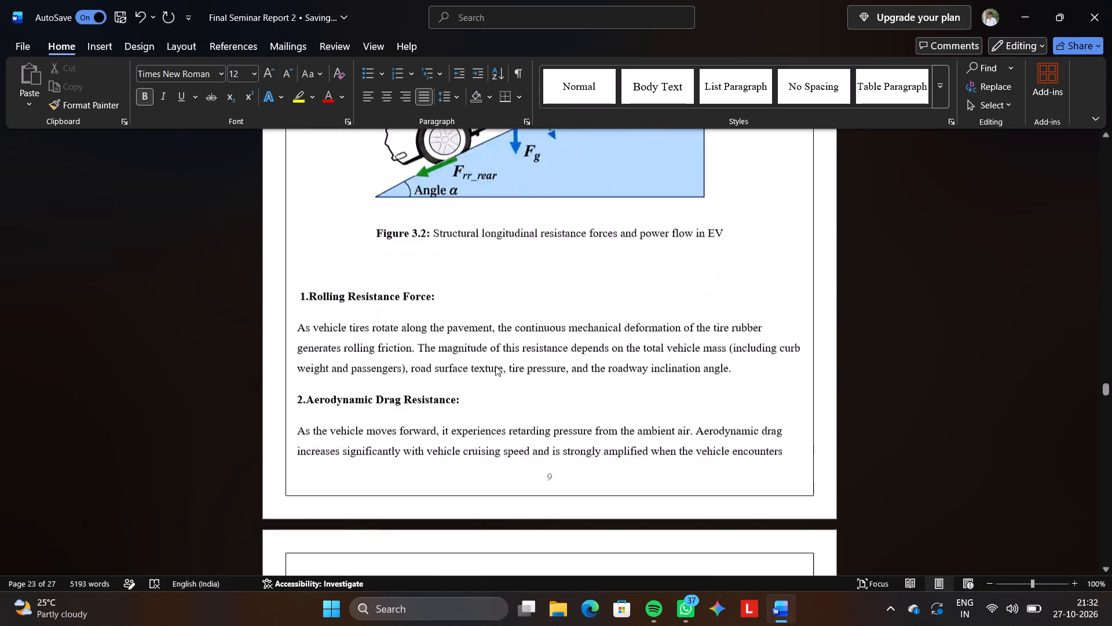
pyautogui.scroll(-9, 495, 366)
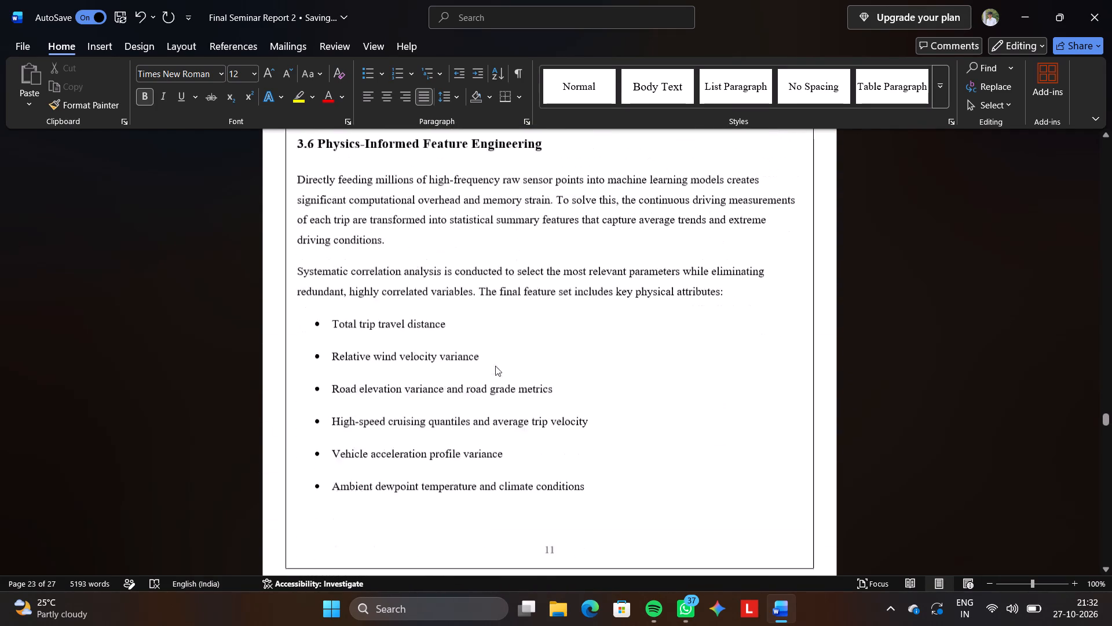
pyautogui.scroll(-9, 495, 366)
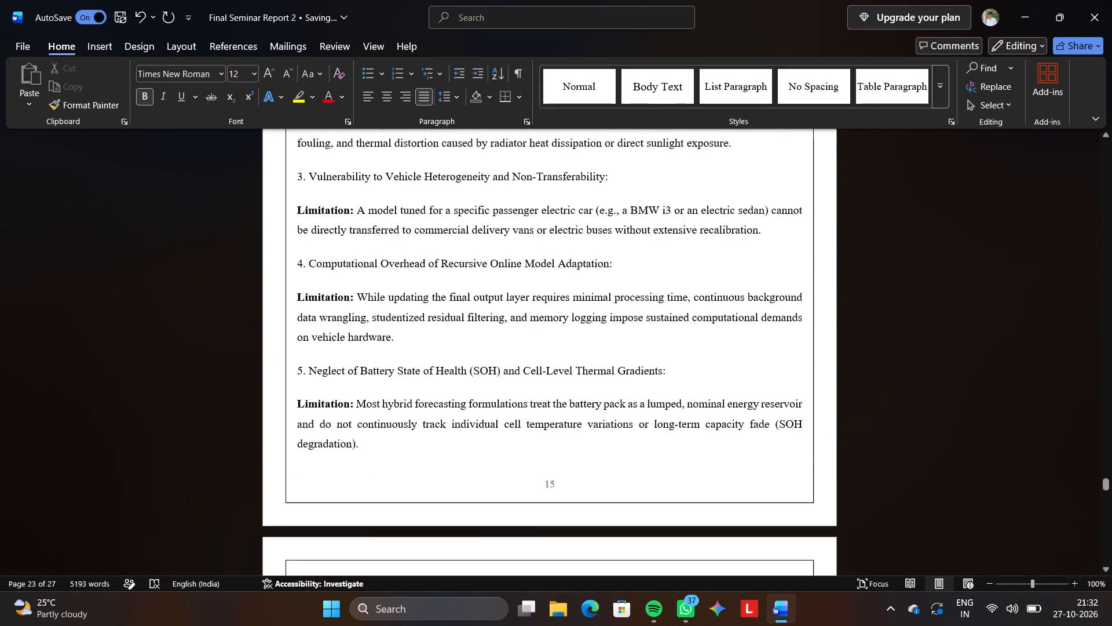
pyautogui.scroll(-7, 495, 366)
# Review the front matter from the title page through the abstract, contents list and list of figures to the Chapter 1 opening.
pyautogui.scroll(3, 495, 366)
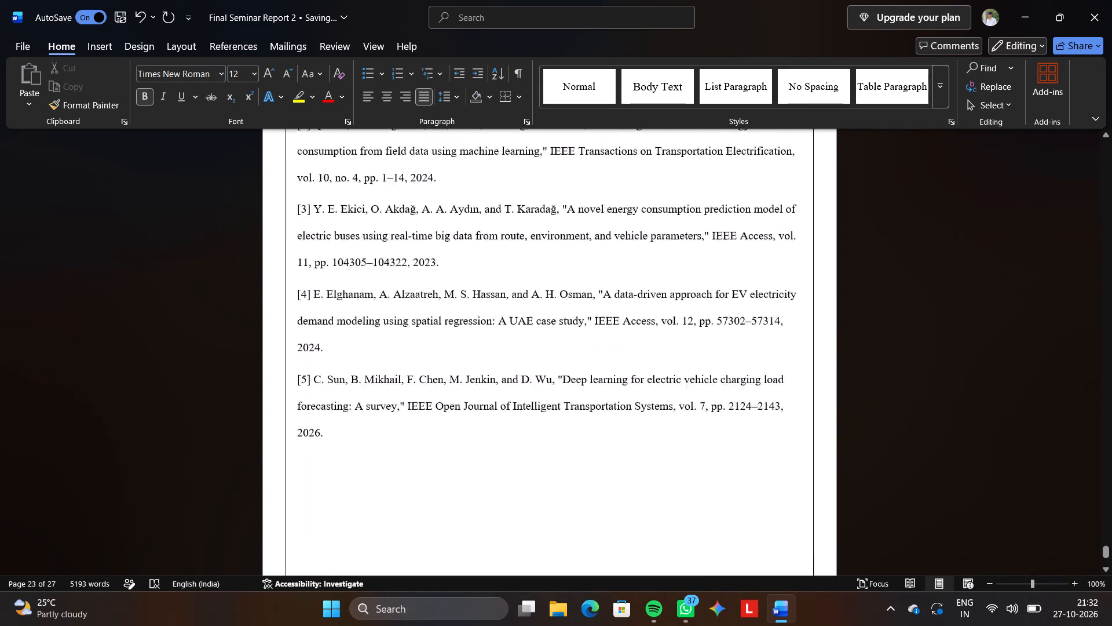
pyautogui.scroll(20, 495, 366)
pyautogui.scroll(3, 495, 366)
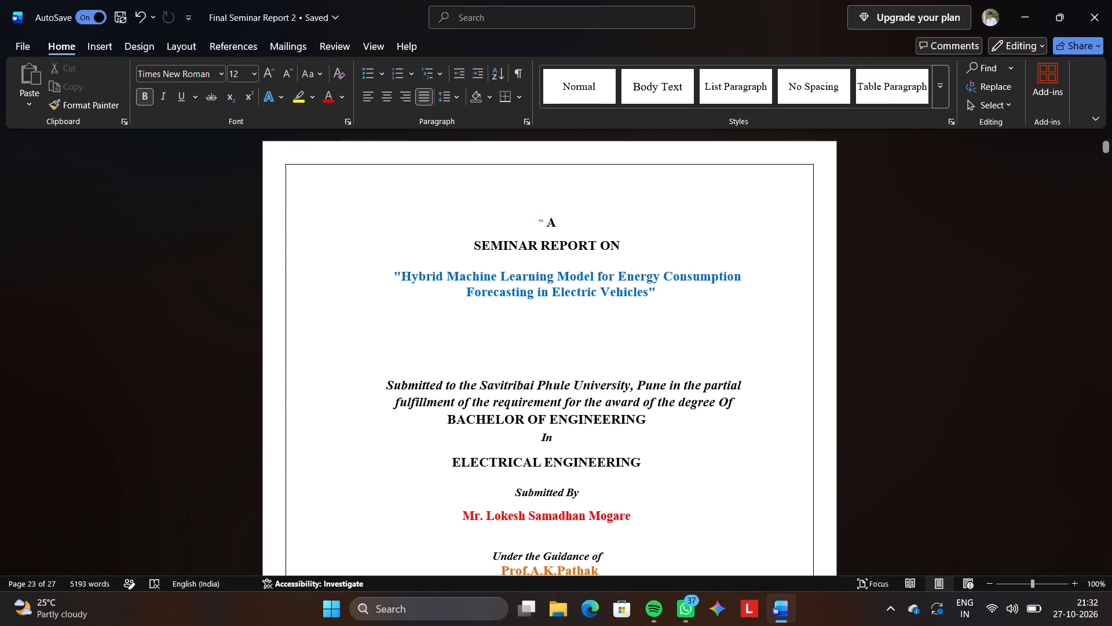
pyautogui.scroll(-3, 484, 418)
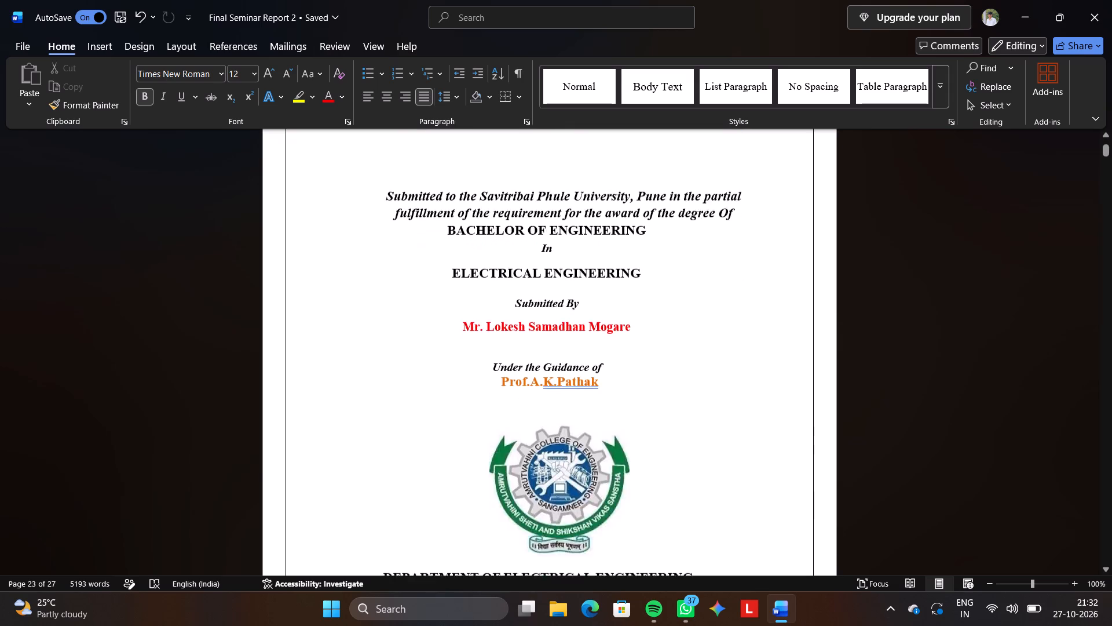
pyautogui.scroll(-7, 484, 418)
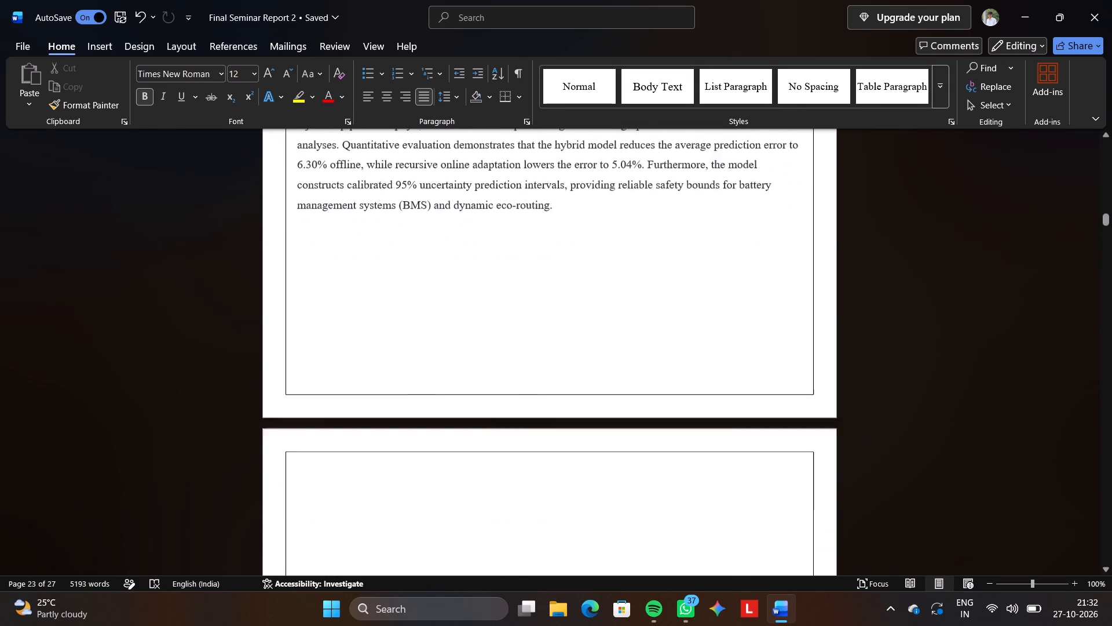
pyautogui.scroll(-6, 484, 418)
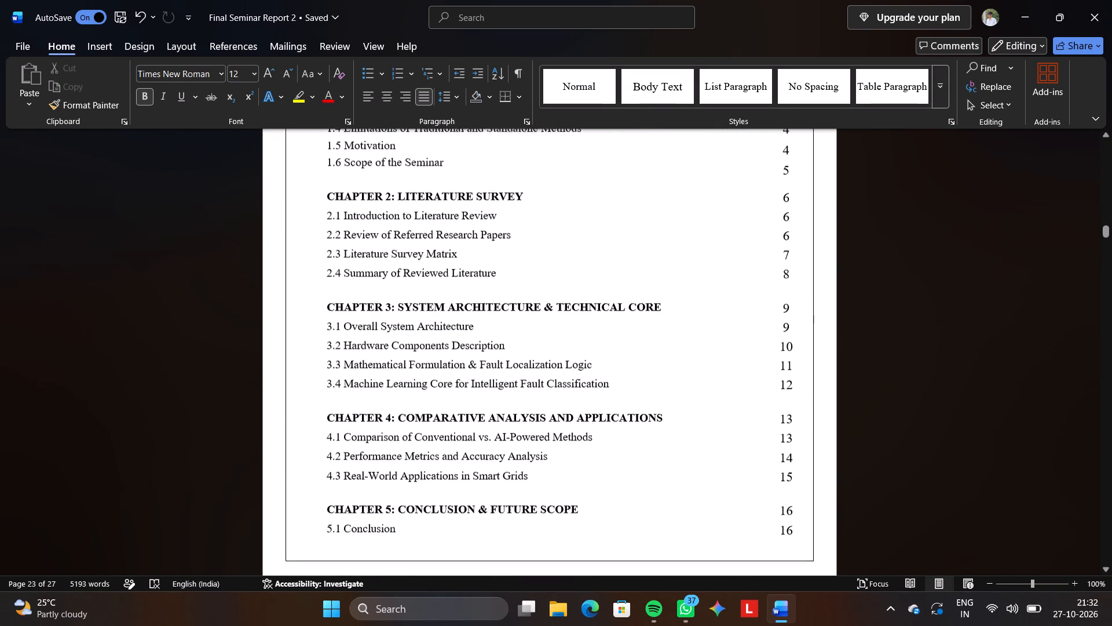
pyautogui.scroll(-4, 484, 418)
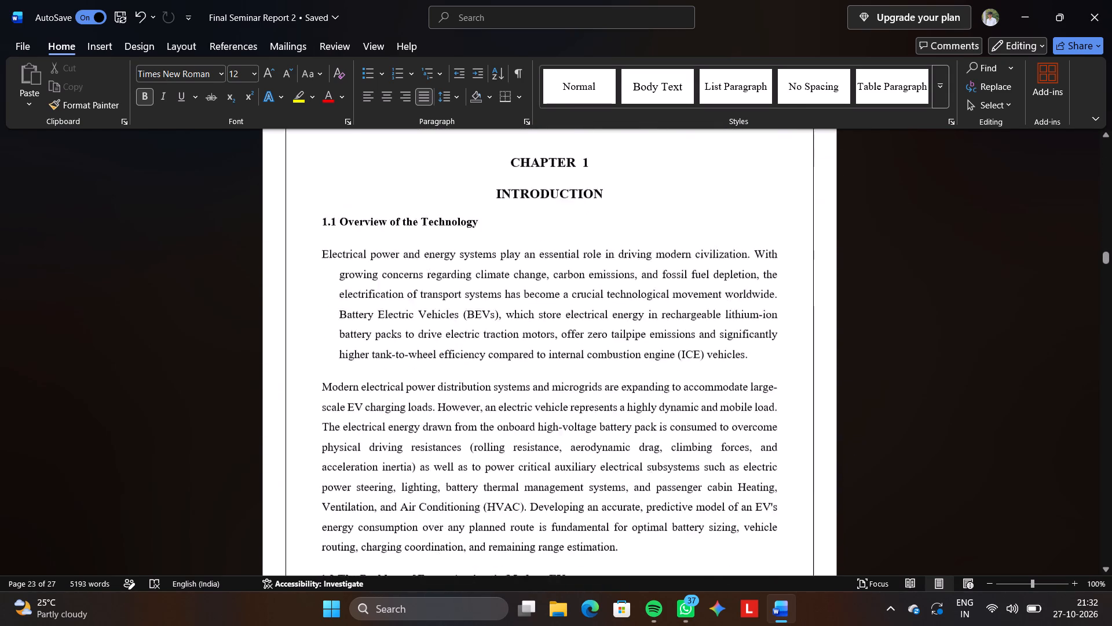
# Examine the Chapter 1 sections and the start of Chapter 2, checking which page each heading falls on.
pyautogui.scroll(-5, 484, 418)
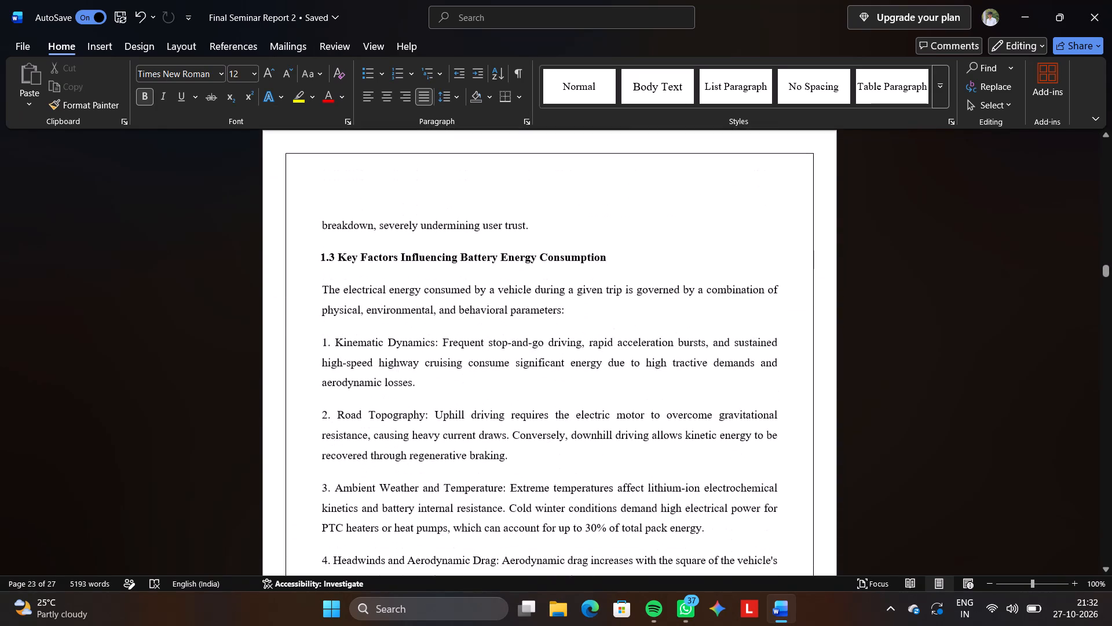
pyautogui.scroll(-2, 484, 418)
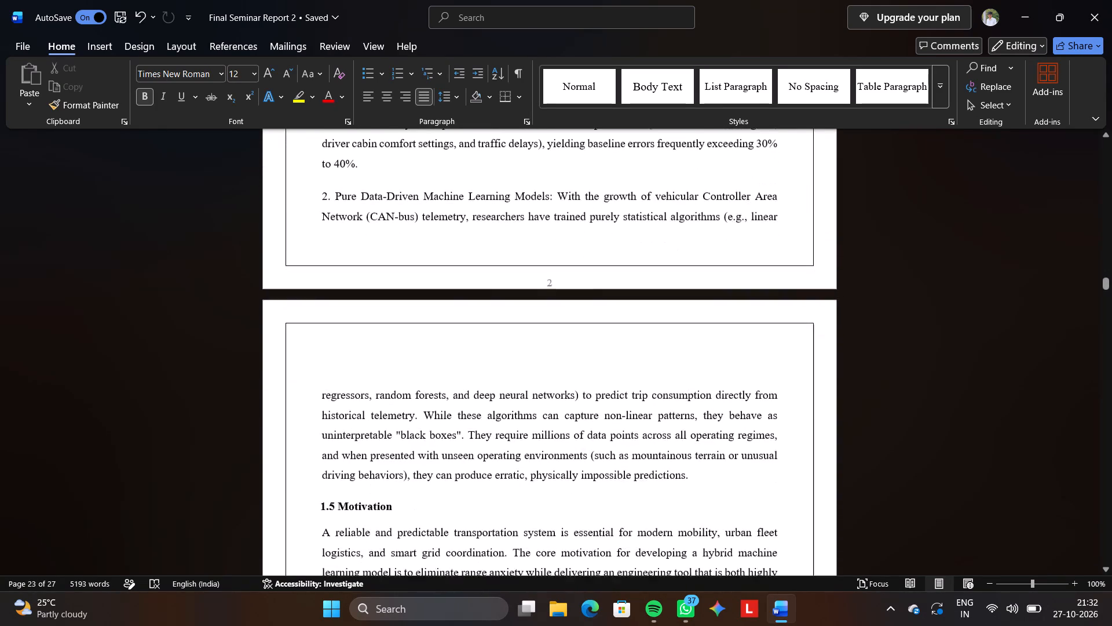
pyautogui.scroll(-2, 484, 418)
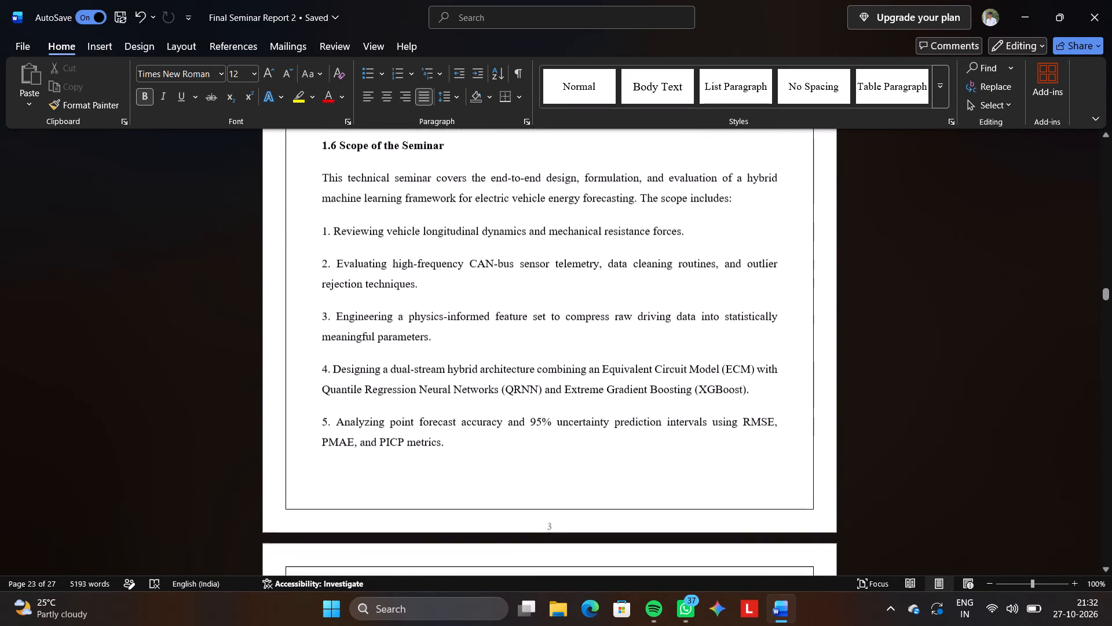
pyautogui.scroll(-2, 484, 418)
pyautogui.scroll(1, 484, 418)
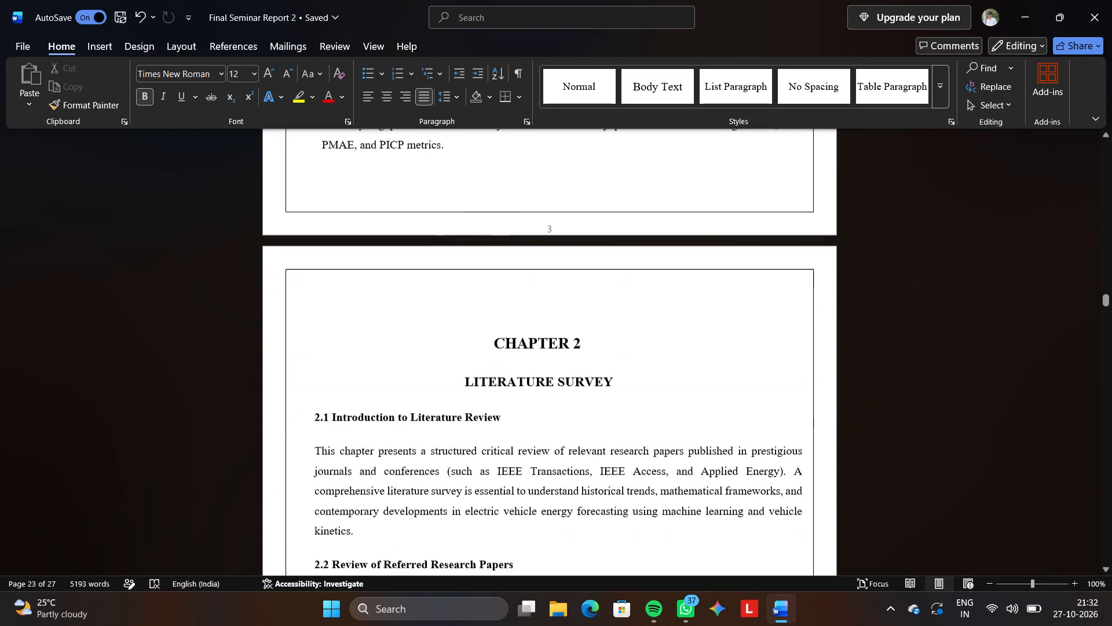
pyautogui.scroll(2, 484, 418)
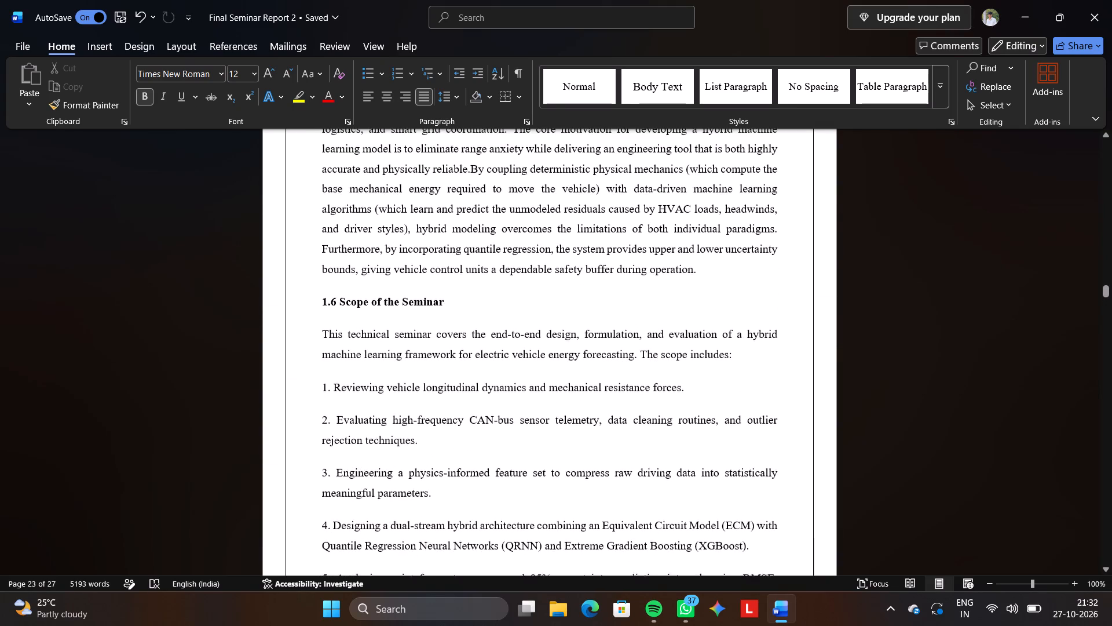
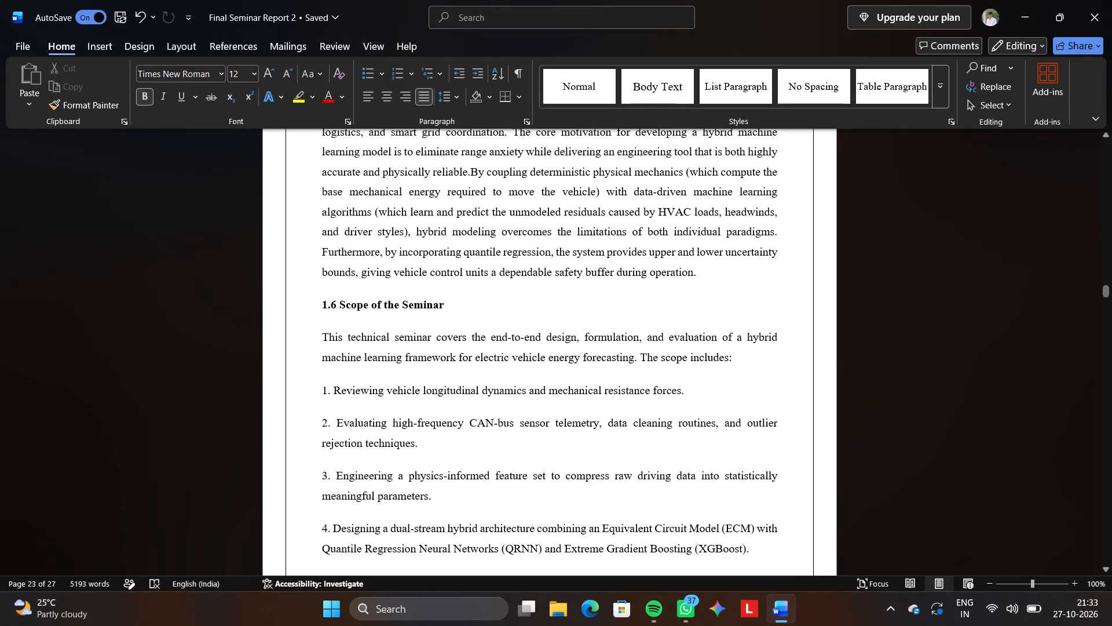
# Review the report from the title page through the front matter, contents list and Chapters 1 and 2 to the Chapter 3 opening.
pyautogui.scroll(-2, 608, 552)
pyautogui.scroll(10, 608, 552)
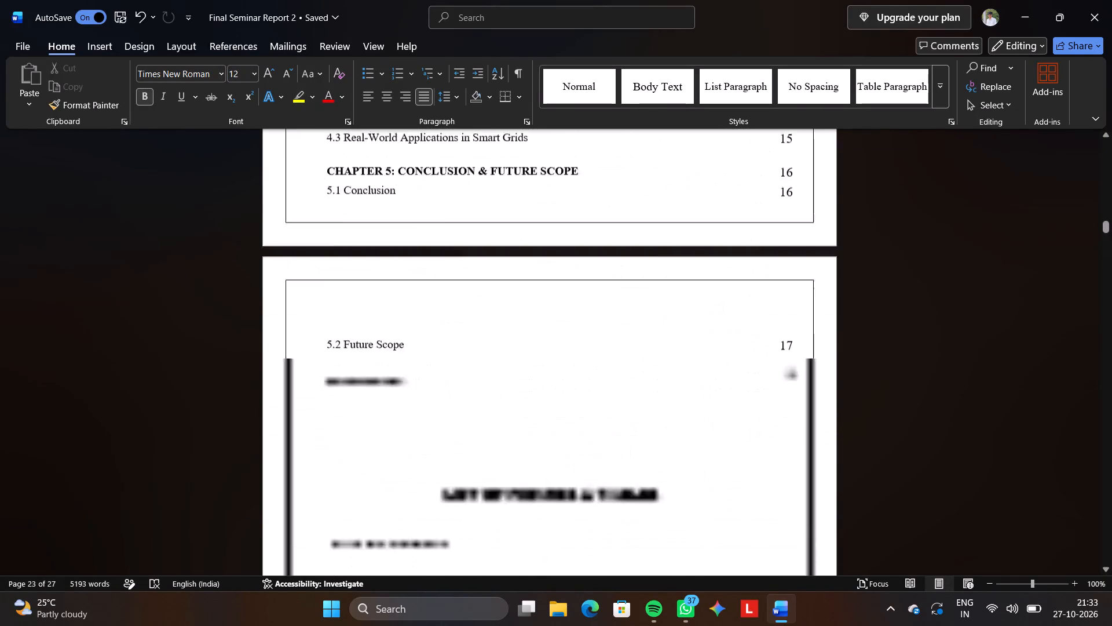
pyautogui.scroll(5, 608, 552)
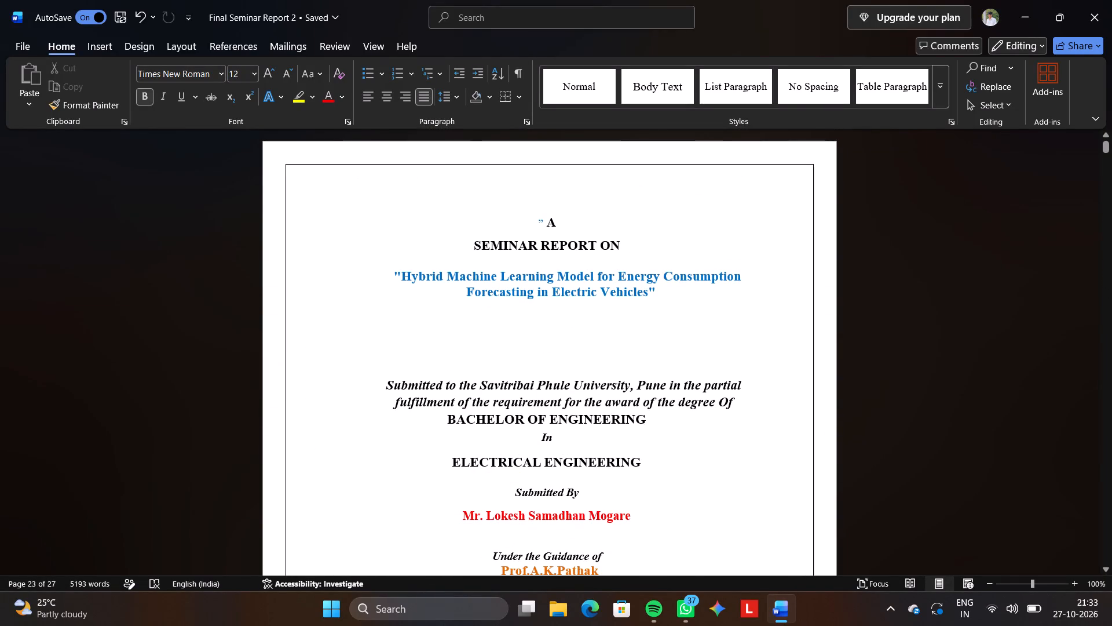
pyautogui.scroll(-6, 518, 387)
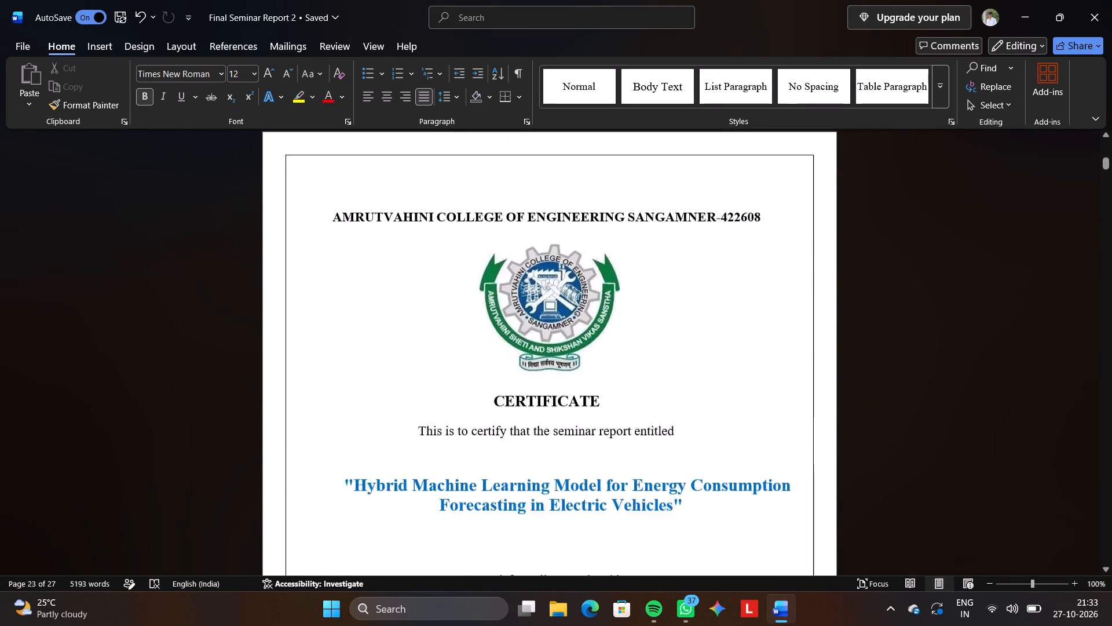
pyautogui.scroll(-8, 518, 387)
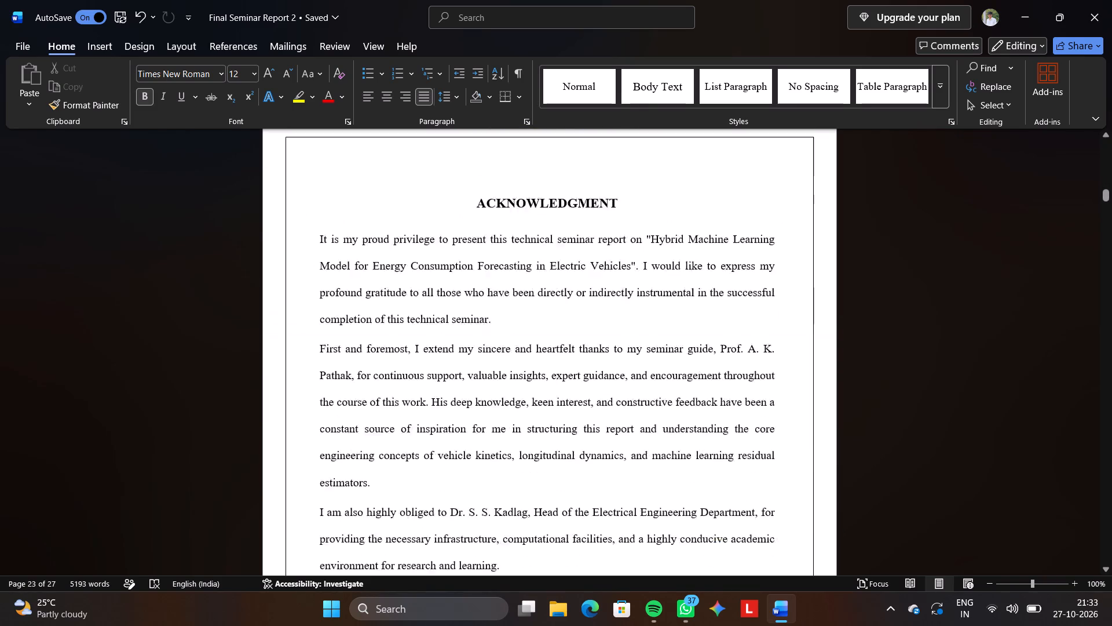
pyautogui.scroll(-8, 518, 387)
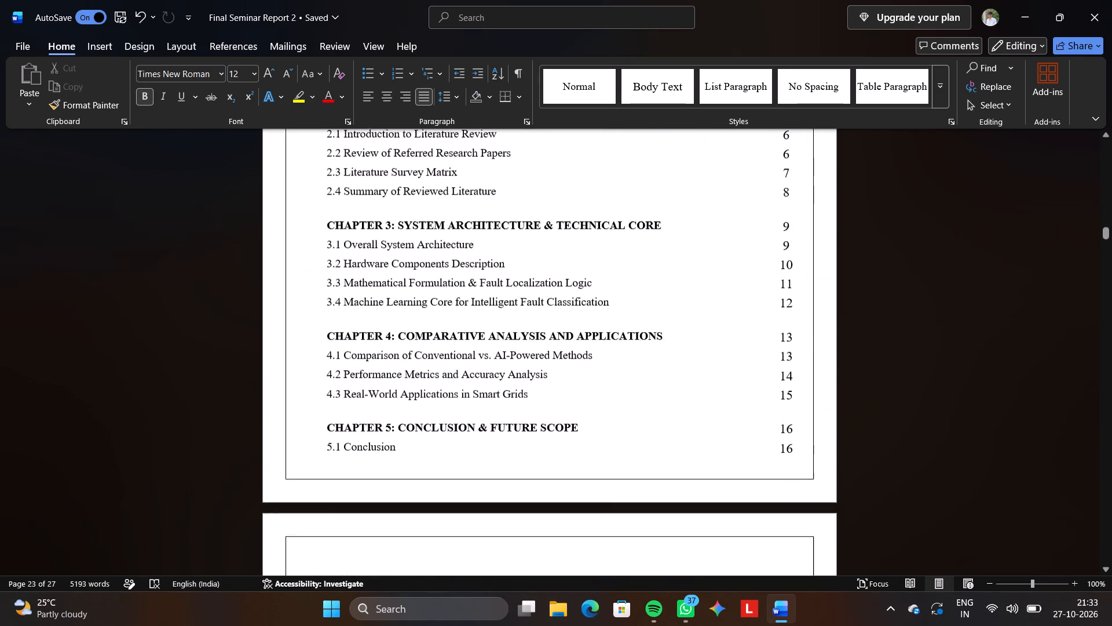
pyautogui.scroll(-15, 518, 387)
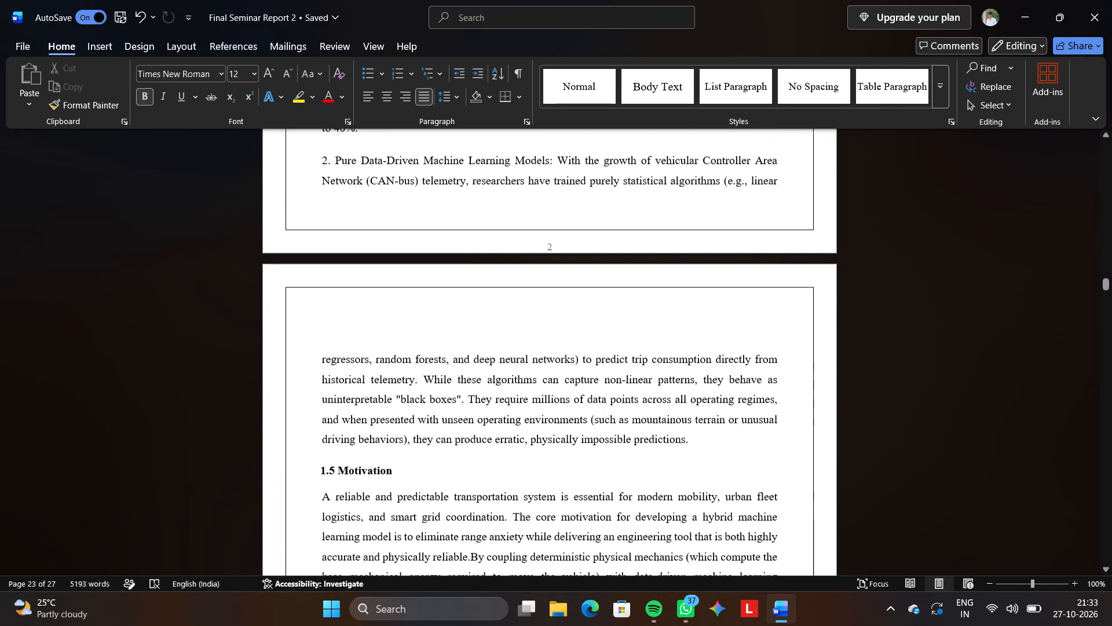
pyautogui.scroll(-8, 518, 387)
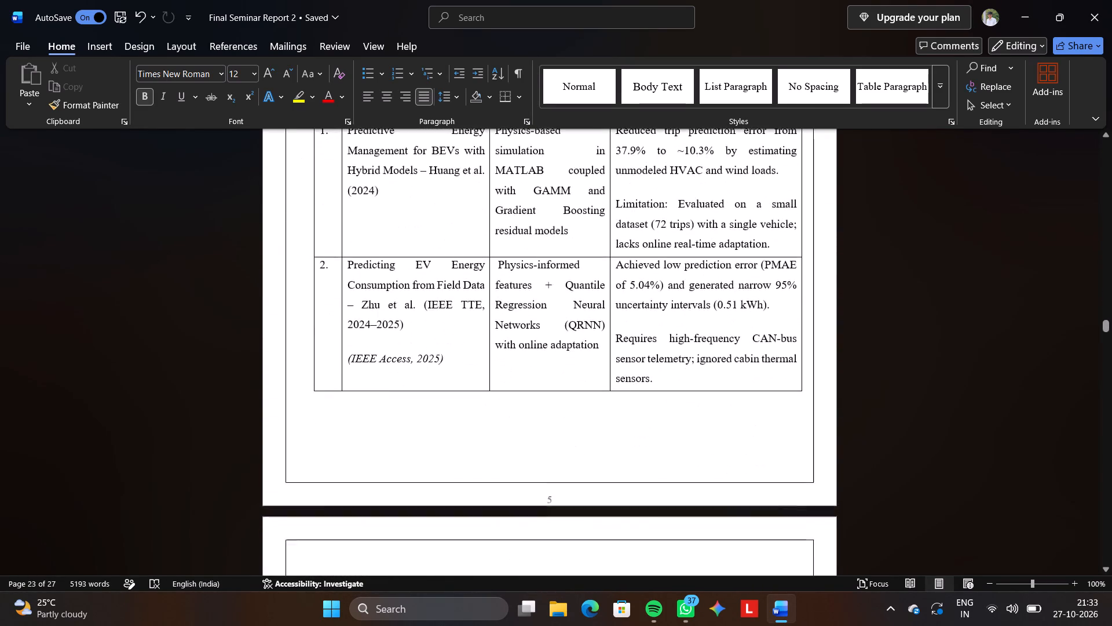
pyautogui.scroll(-9, 518, 387)
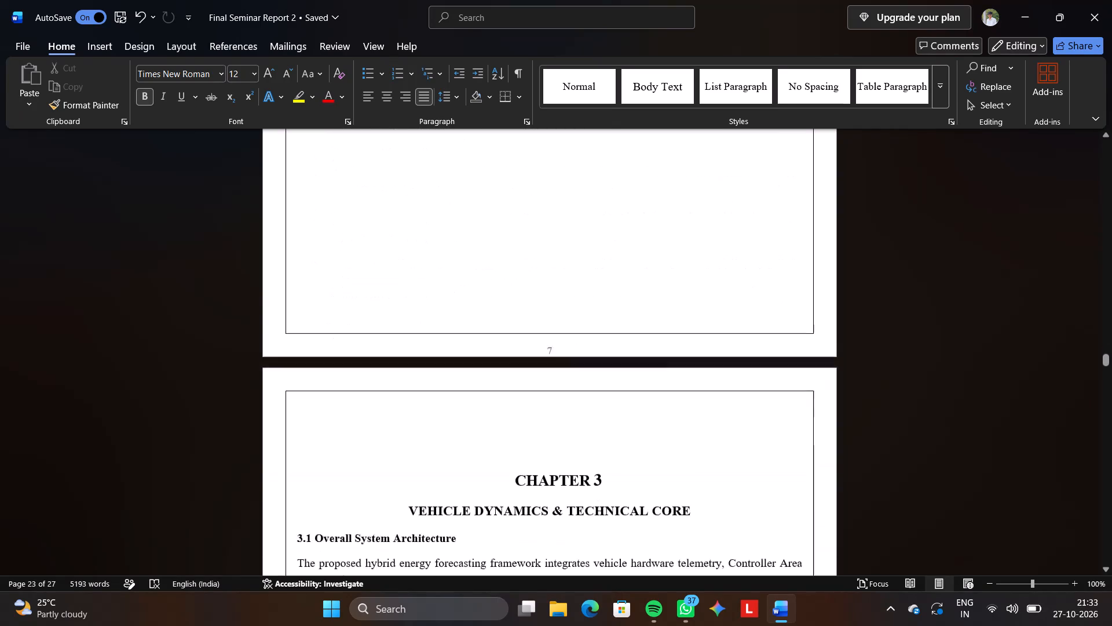
pyautogui.scroll(-8, 518, 387)
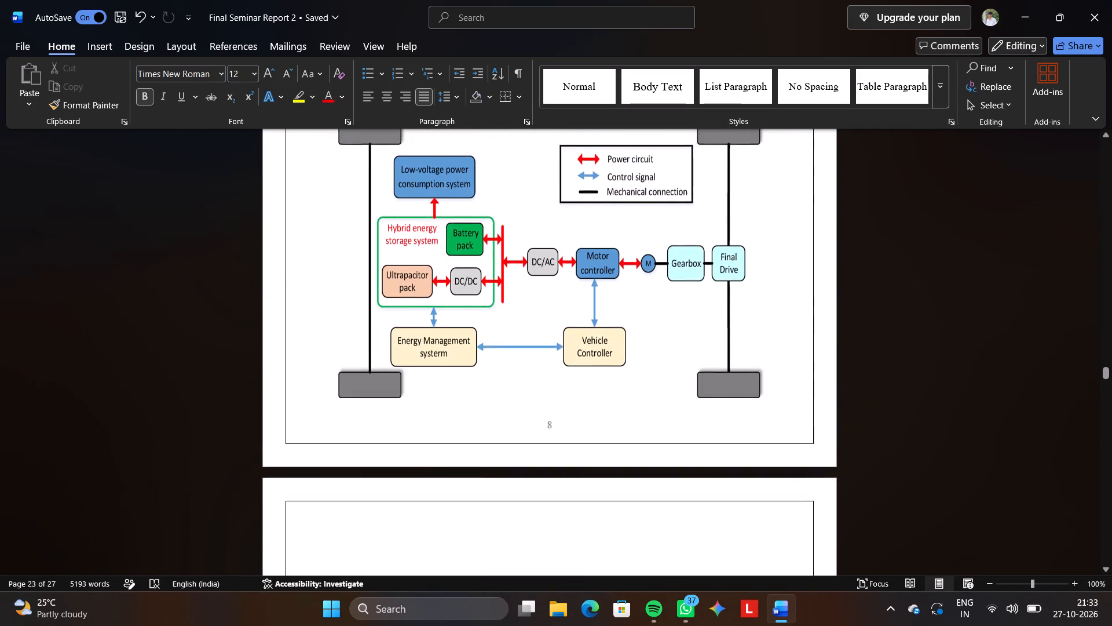
pyautogui.scroll(-1, 518, 387)
# Go back from the Chapter 3 opening to section 2.3 and examine how the Literature Survey Matrix table is laid out across its pages.
pyautogui.scroll(1, 518, 387)
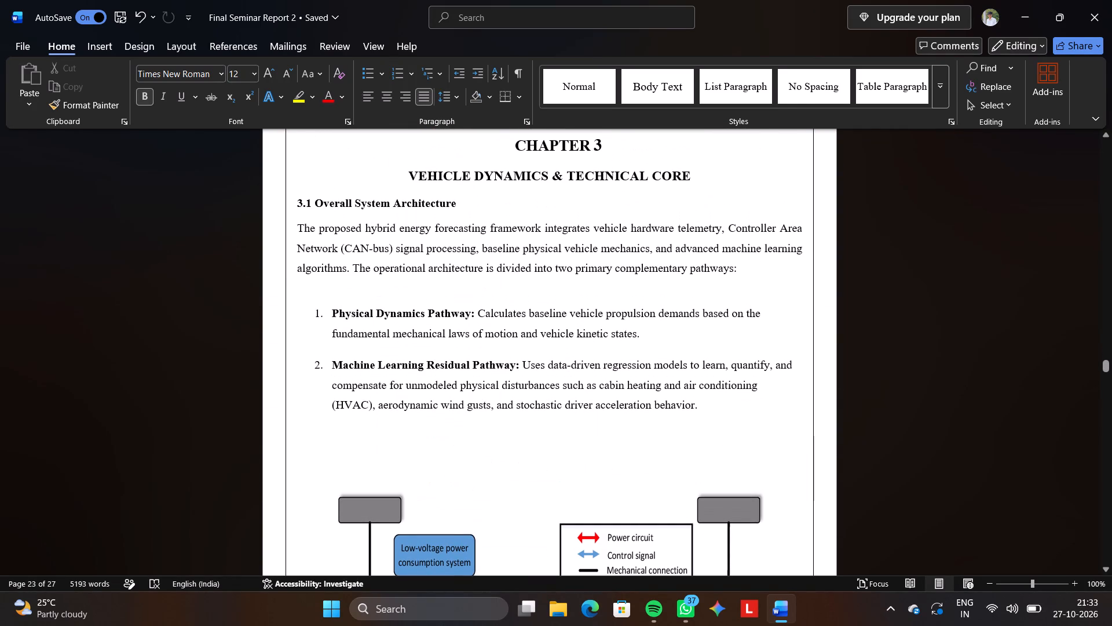
pyautogui.scroll(7, 518, 387)
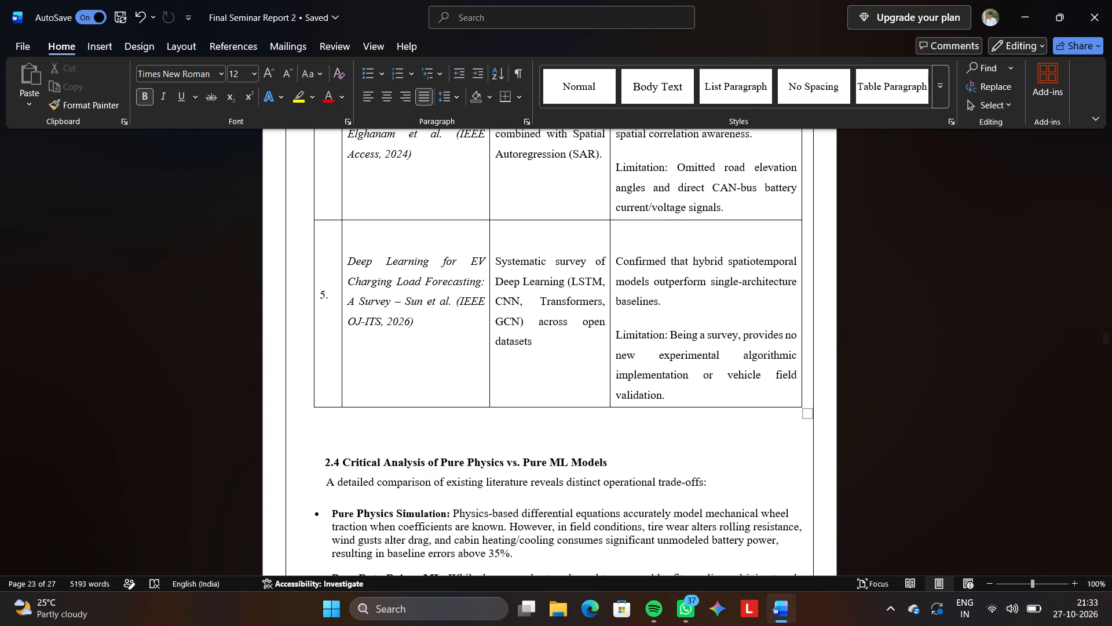
pyautogui.scroll(2, 518, 387)
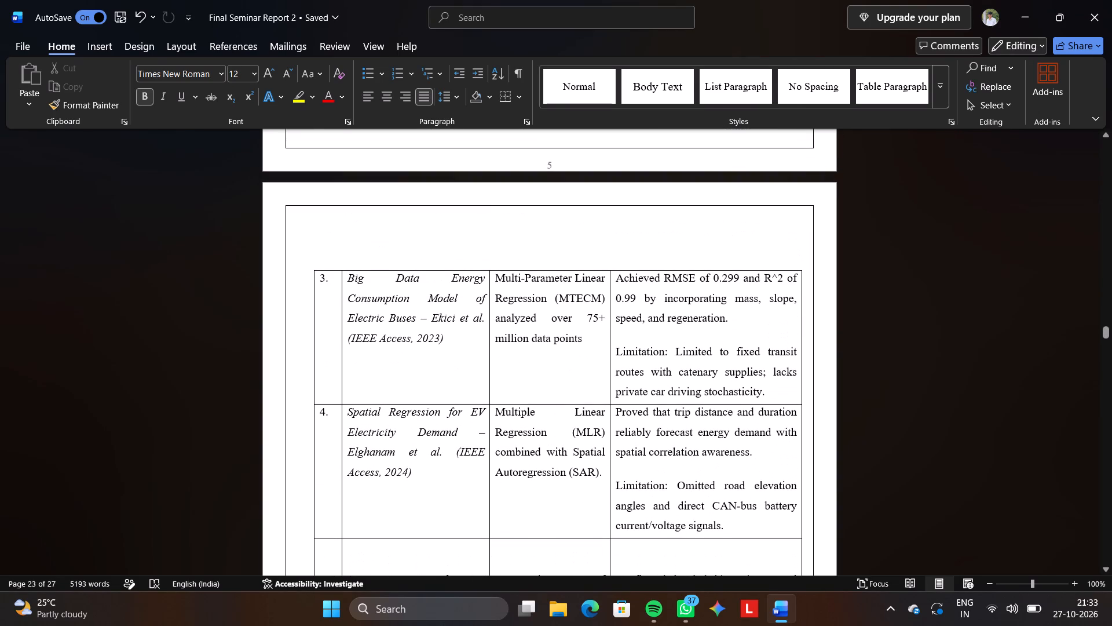
pyautogui.scroll(2, 518, 387)
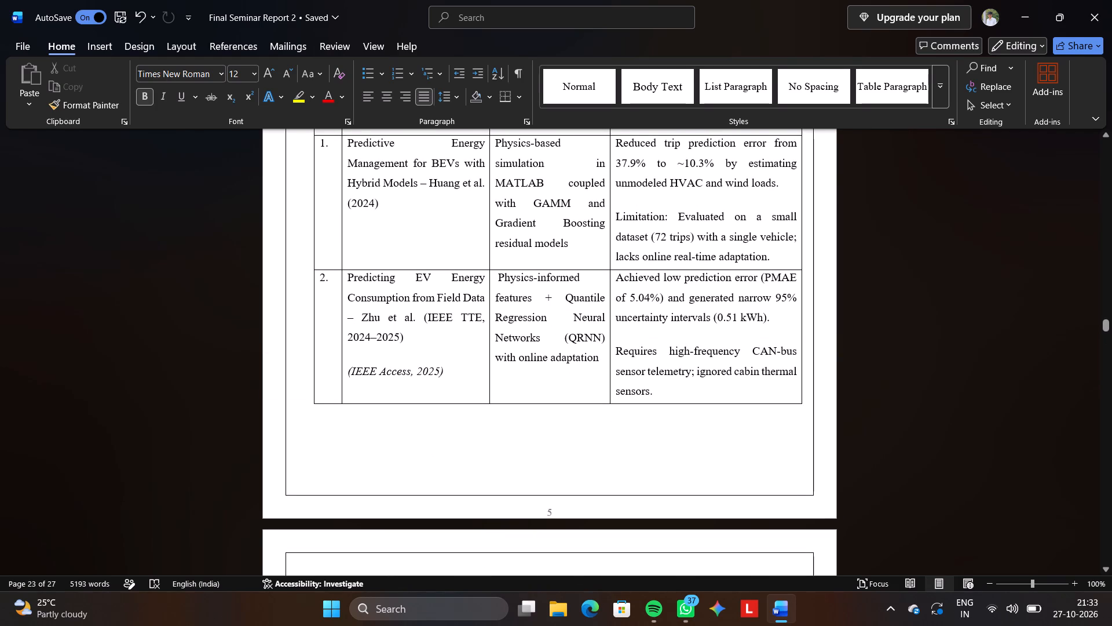
pyautogui.scroll(2, 518, 387)
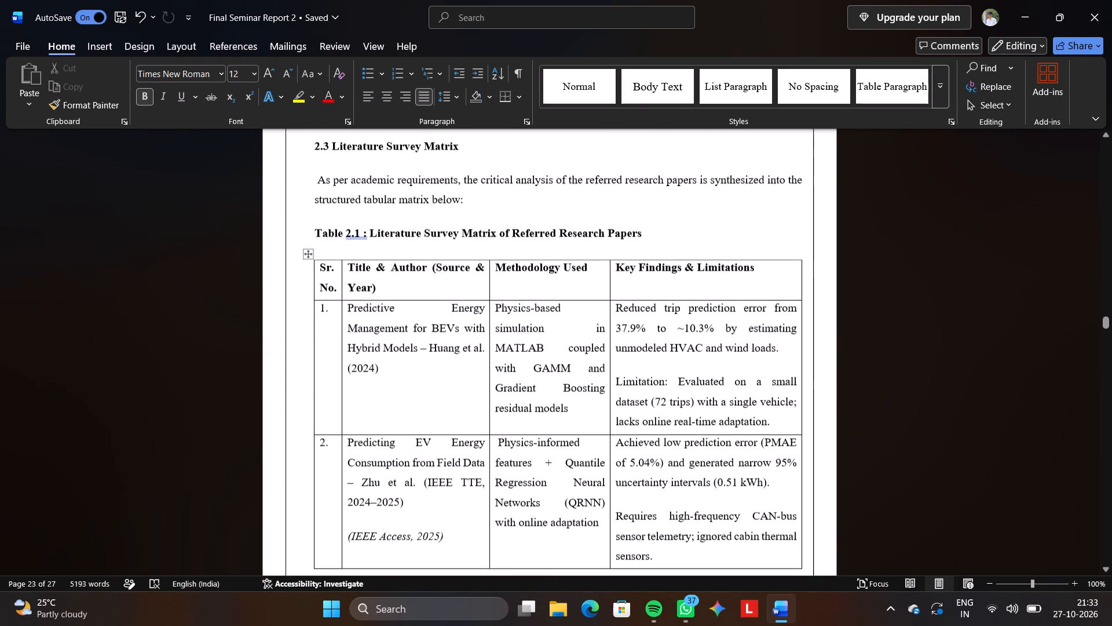
pyautogui.scroll(1, 518, 387)
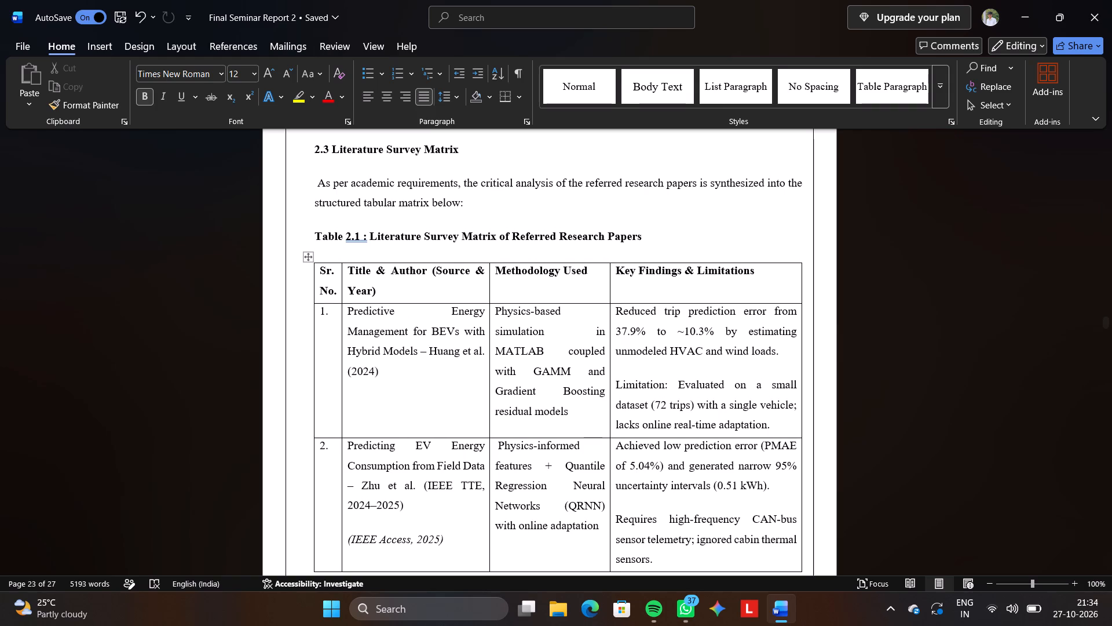
pyautogui.scroll(-4, 518, 387)
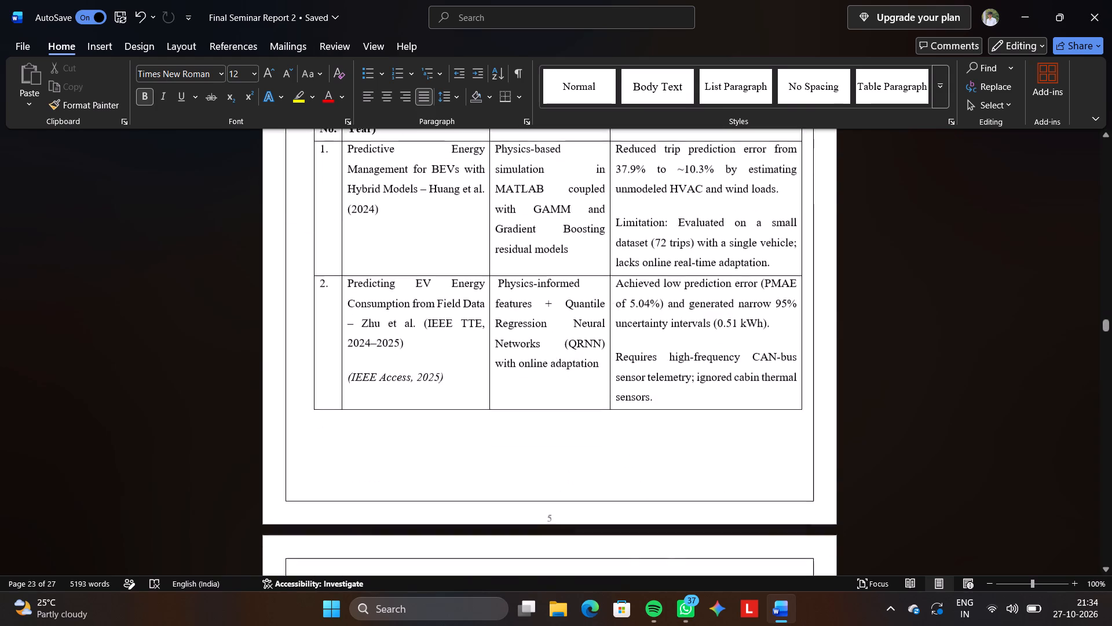
# Examine the block diagram in section 3.1, the placement of its Figure 3.1 caption, and the start of section 3.2.
pyautogui.scroll(-6, 518, 387)
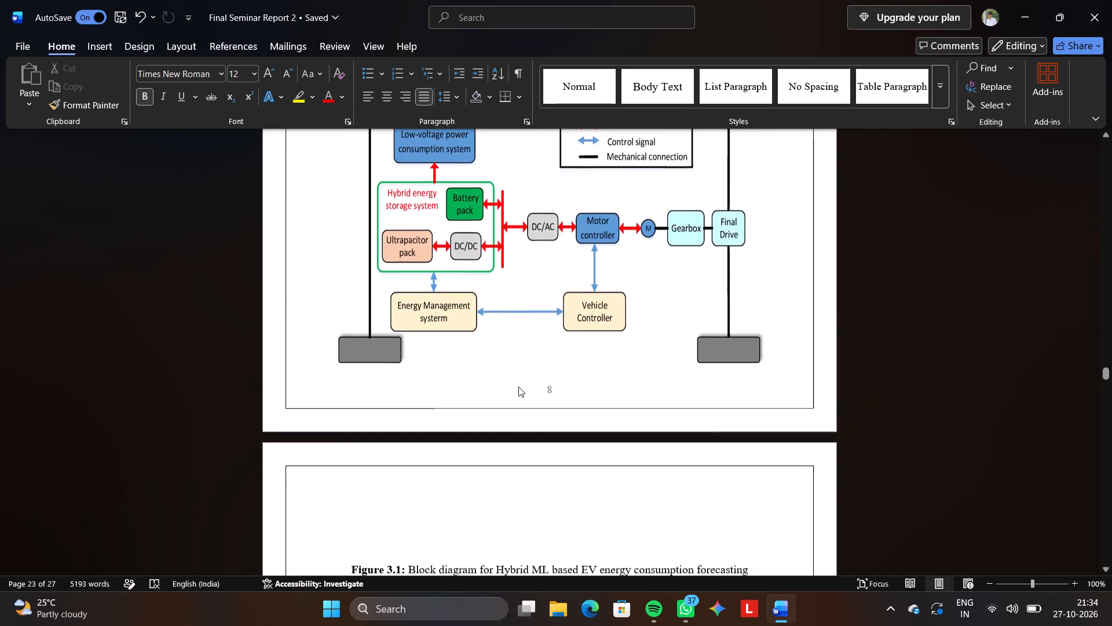
pyautogui.scroll(2, 518, 387)
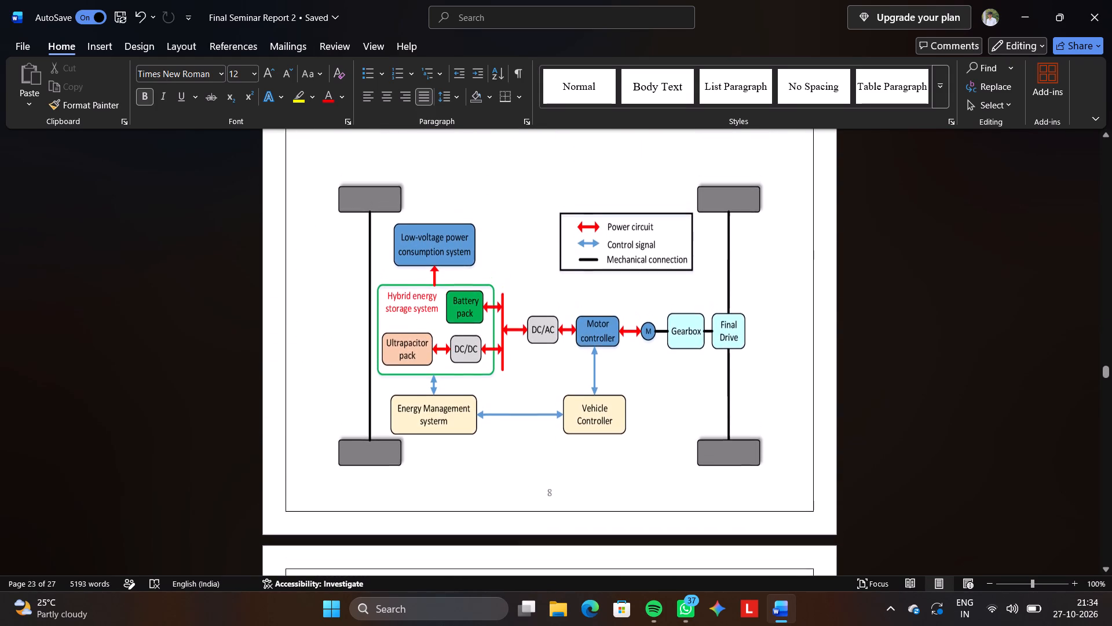
pyautogui.scroll(2, 518, 387)
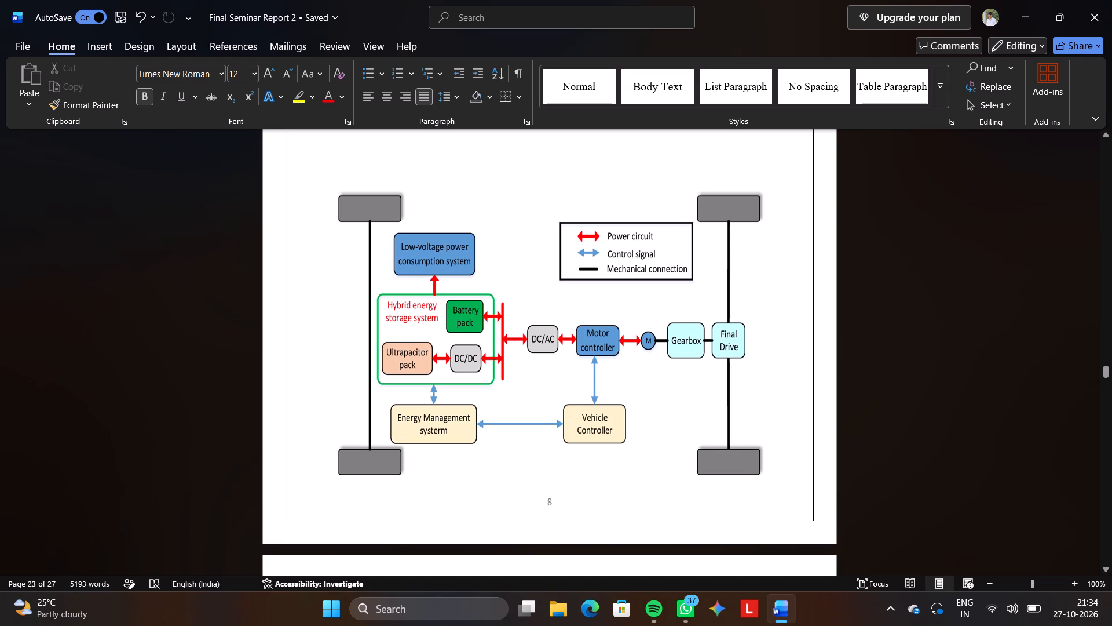
pyautogui.scroll(2, 518, 387)
pyautogui.scroll(-4, 518, 387)
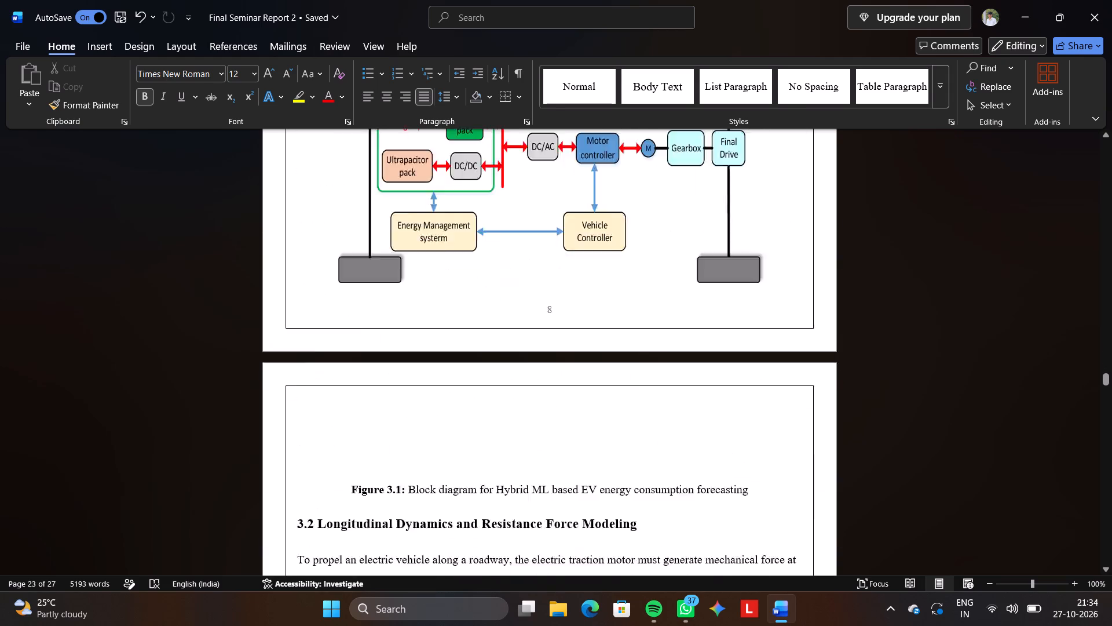
pyautogui.scroll(-2, 518, 387)
pyautogui.scroll(2, 518, 387)
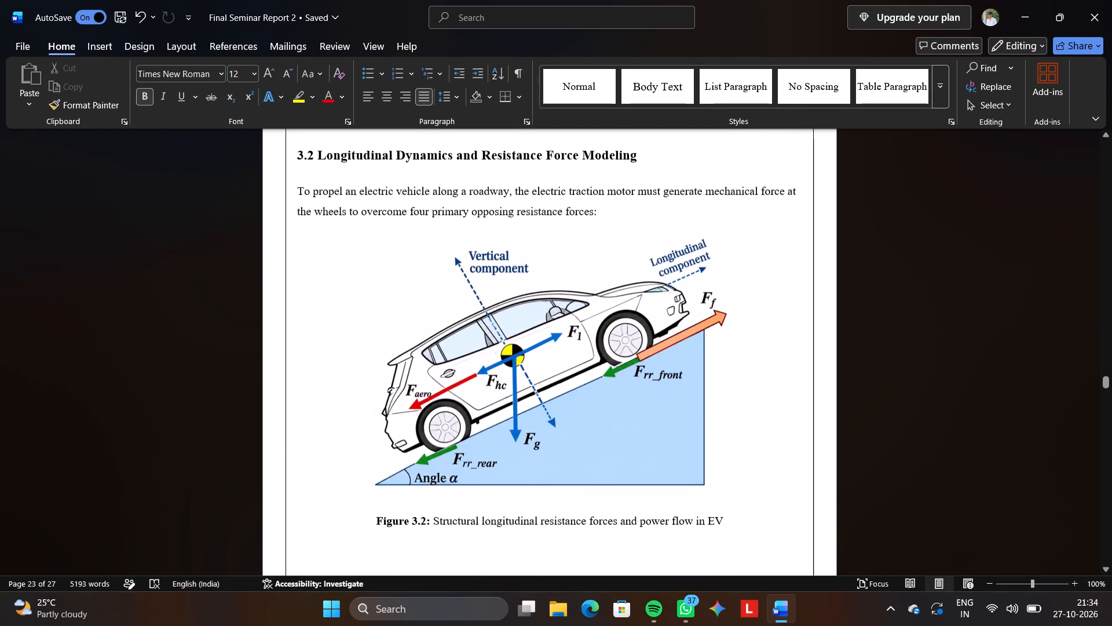
pyautogui.scroll(4, 518, 387)
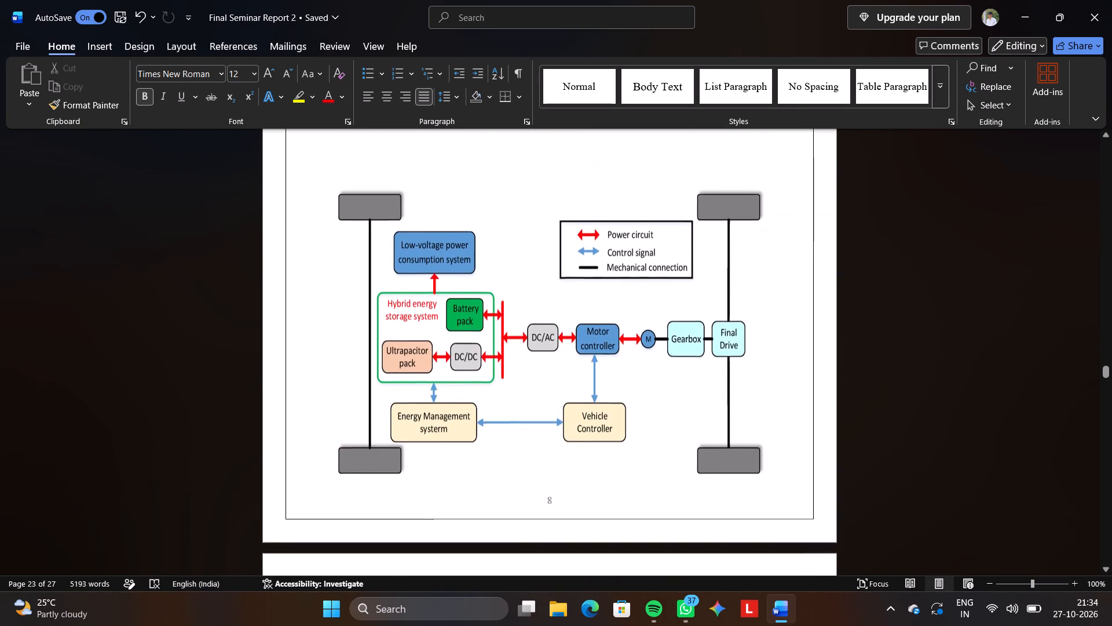
pyautogui.scroll(1, 518, 387)
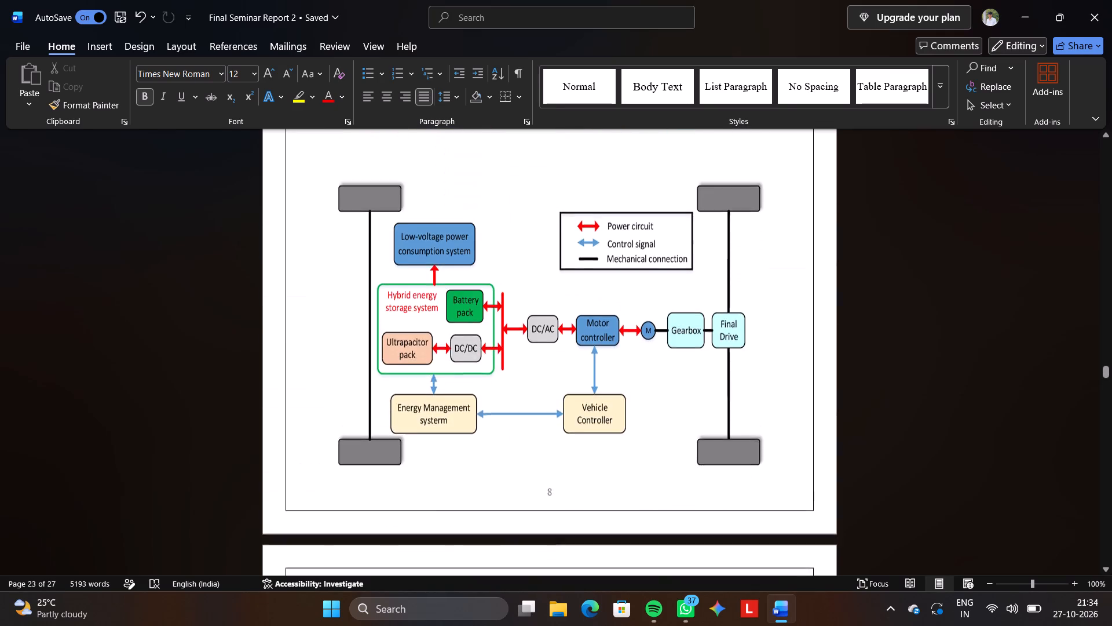
# Go back through sections 2.5 and 2.4 to Table 2.1, checking the page breaks and where the table's rows split between pages.
pyautogui.scroll(4, 518, 387)
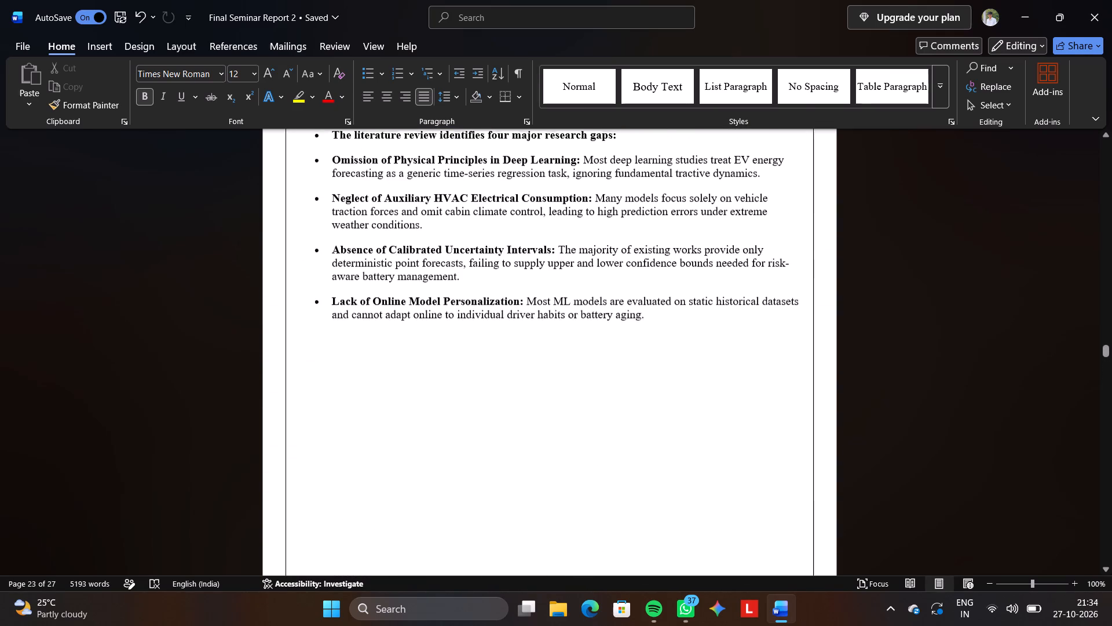
pyautogui.scroll(2, 518, 387)
pyautogui.scroll(-1, 518, 387)
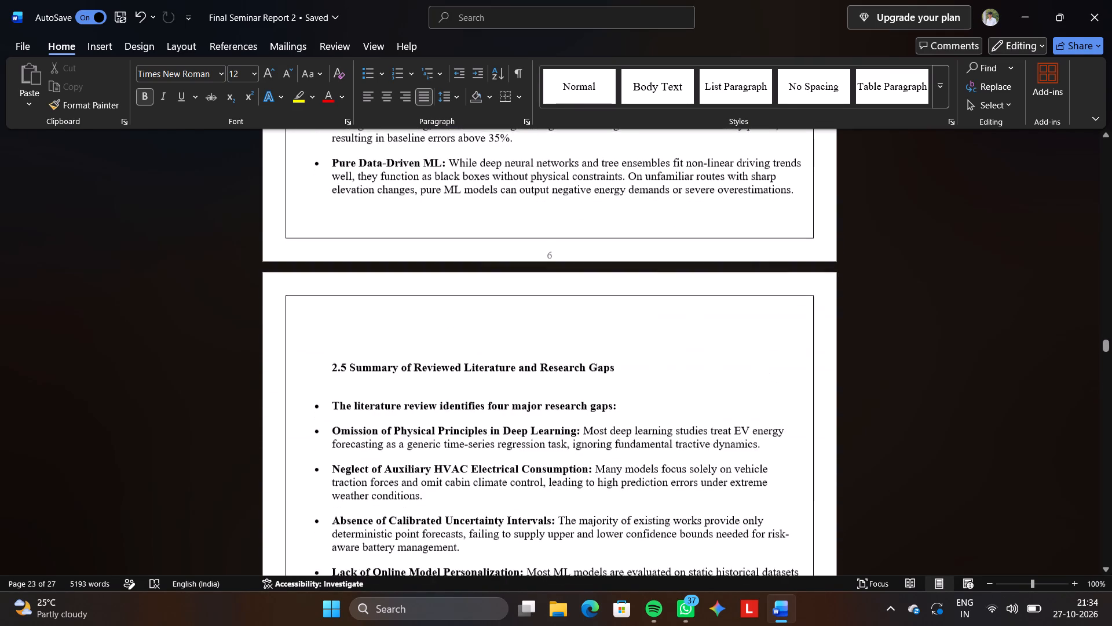
pyautogui.scroll(-1, 518, 387)
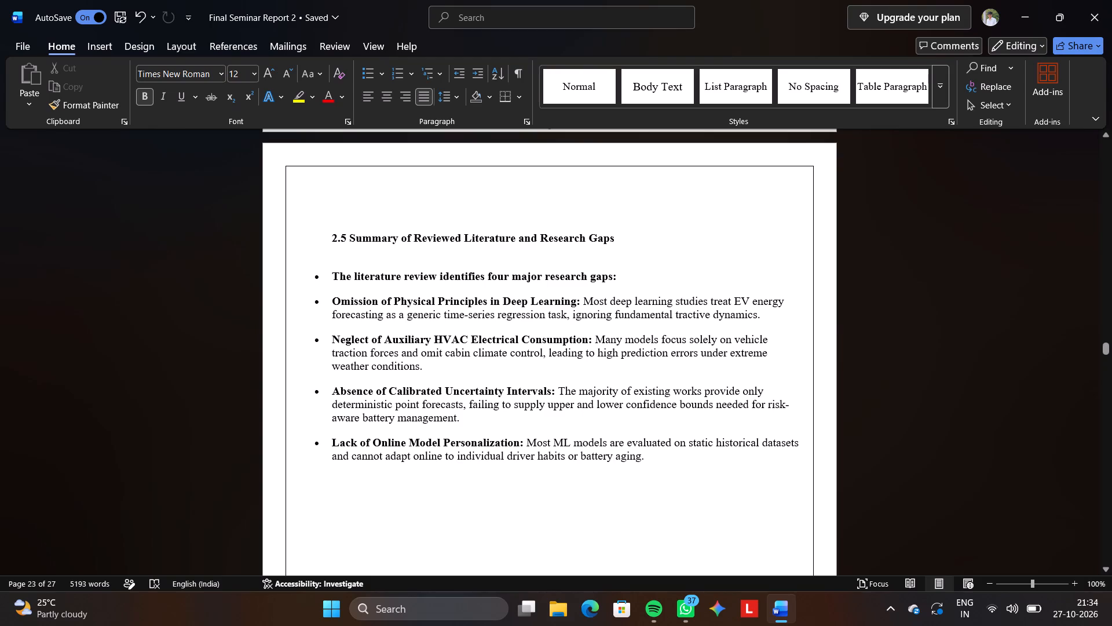
pyautogui.scroll(2, 321, 254)
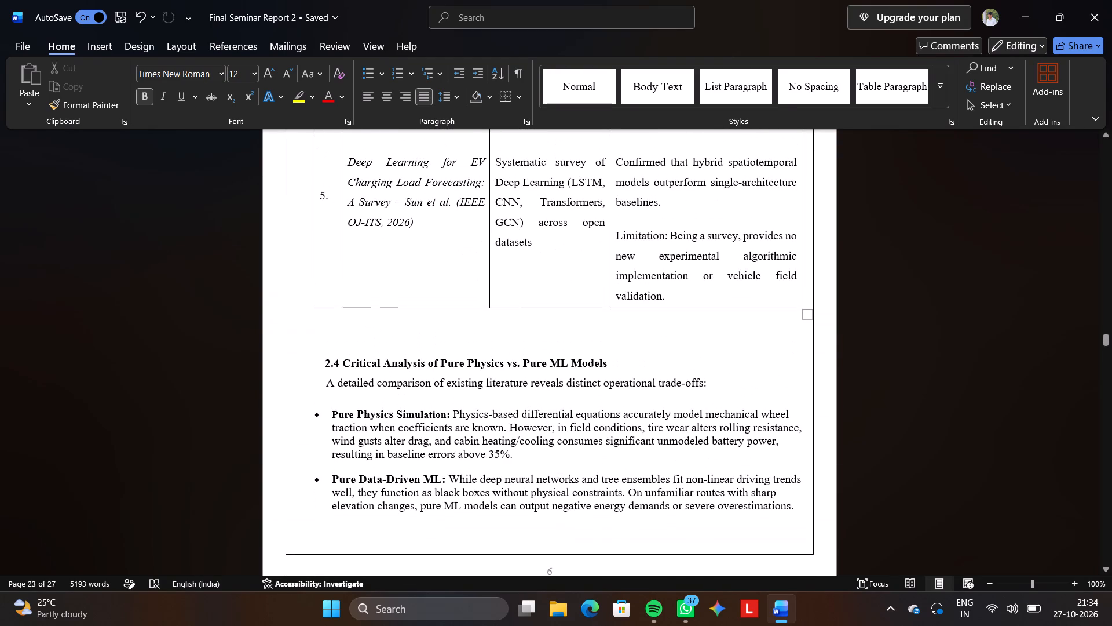
pyautogui.scroll(2, 321, 254)
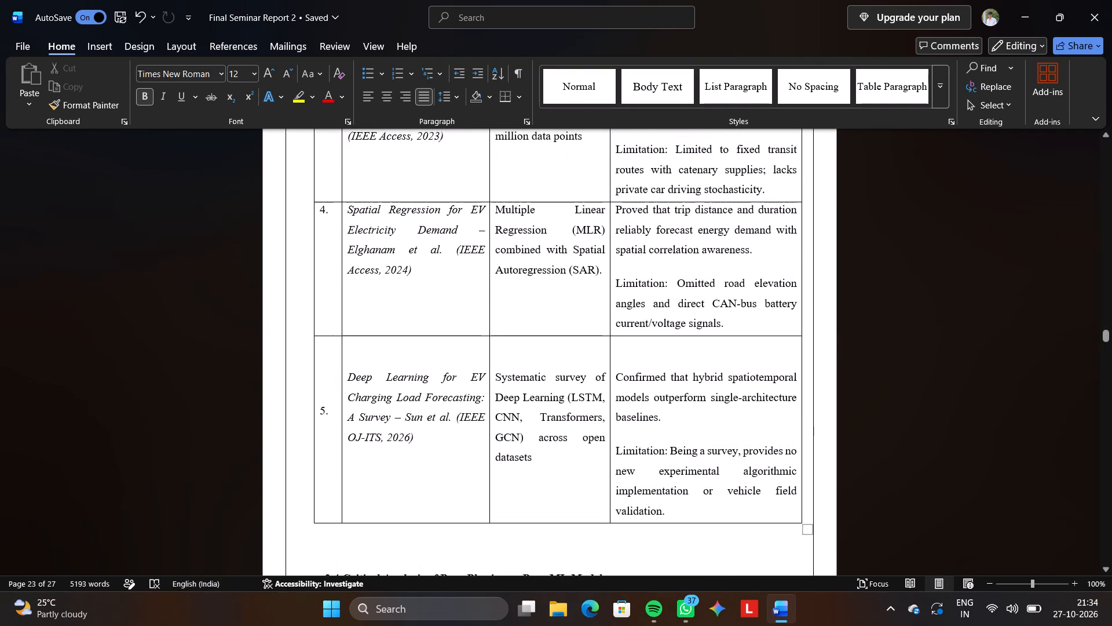
pyautogui.scroll(1, 321, 254)
pyautogui.scroll(1, 603, 230)
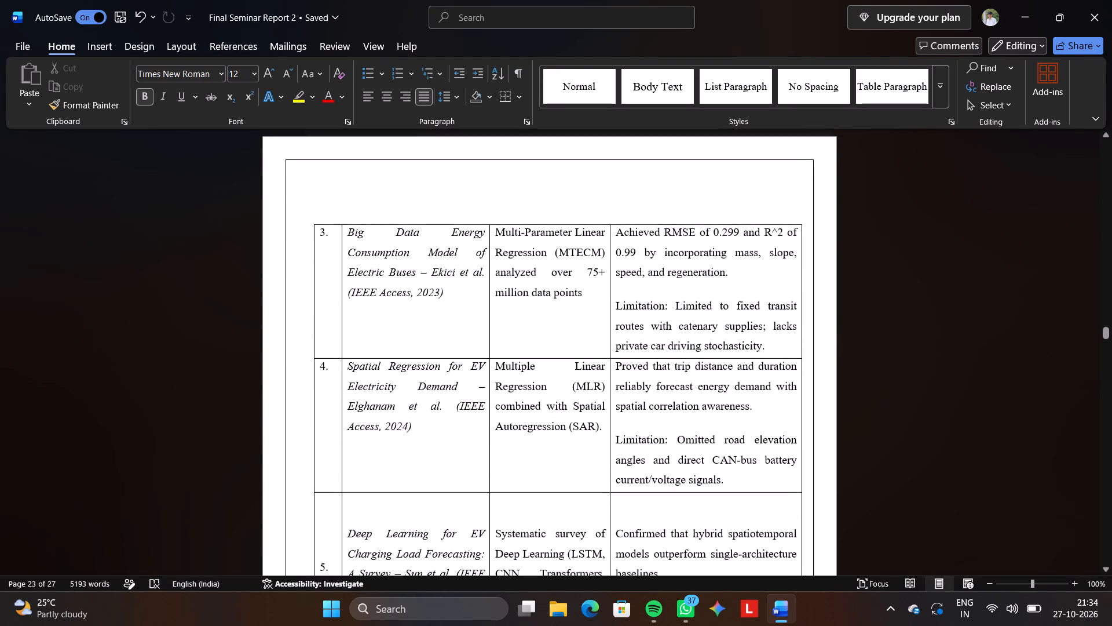
pyautogui.scroll(1, 603, 230)
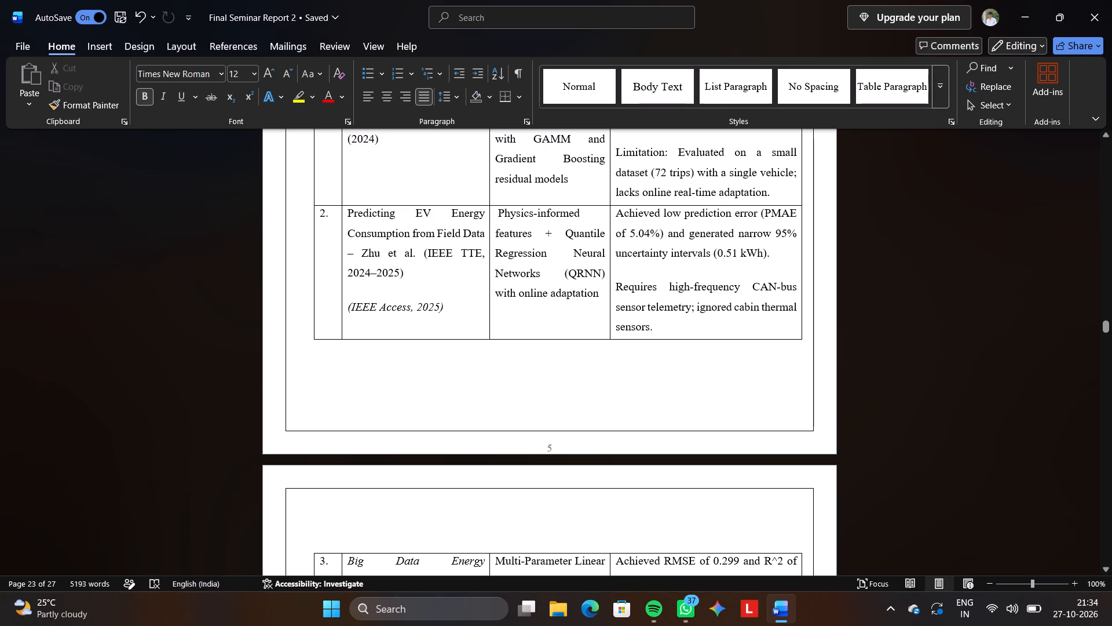
pyautogui.scroll(1, 603, 230)
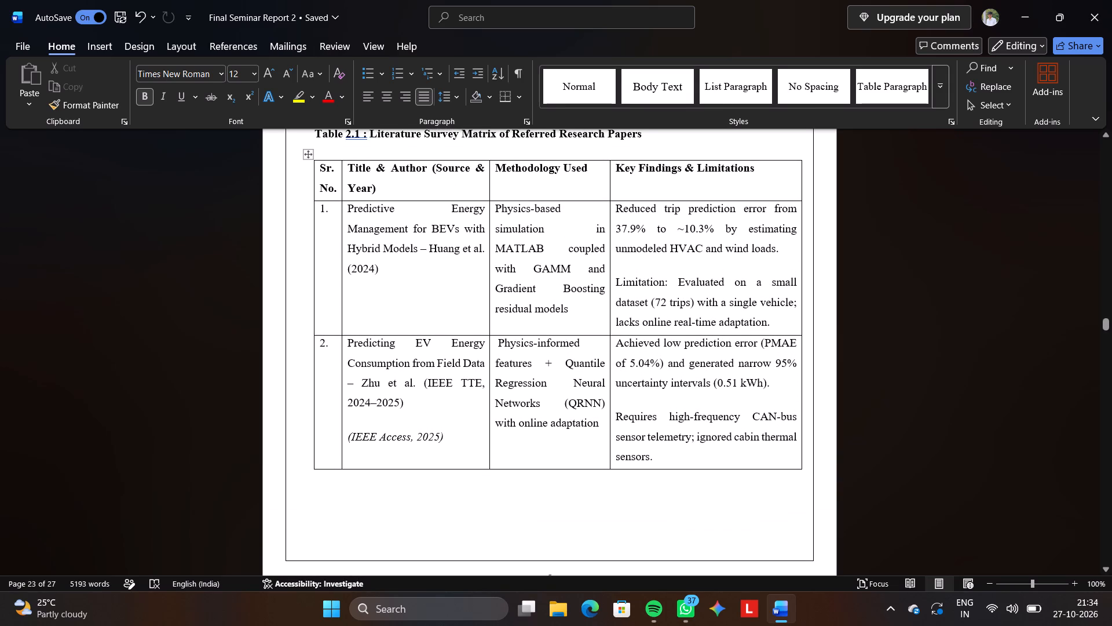
pyautogui.scroll(-1, 679, 414)
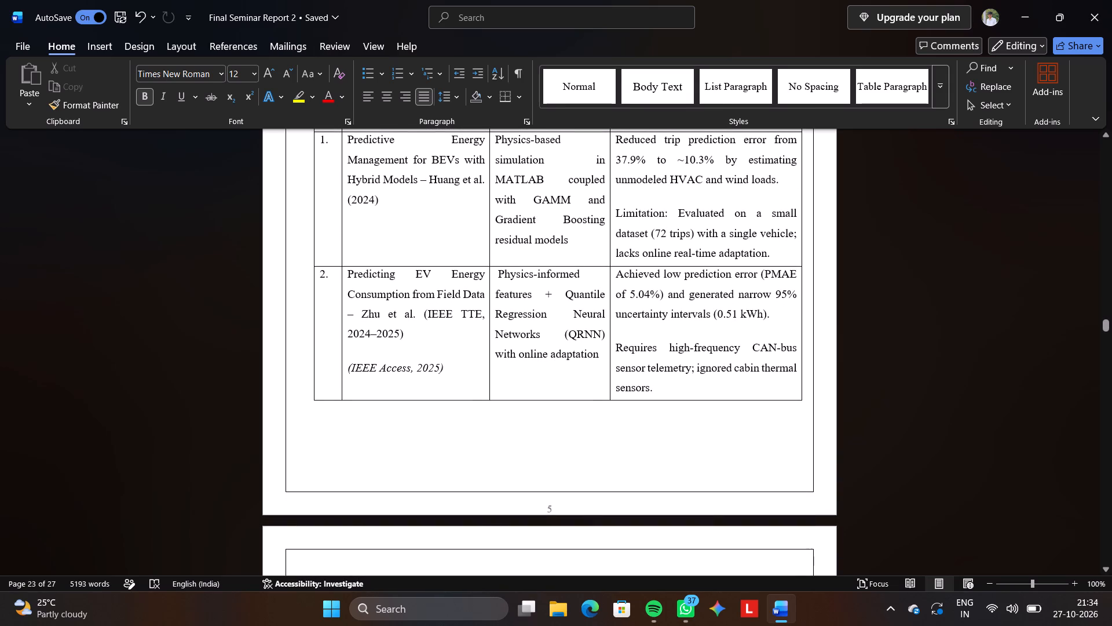
pyautogui.scroll(-1, 679, 414)
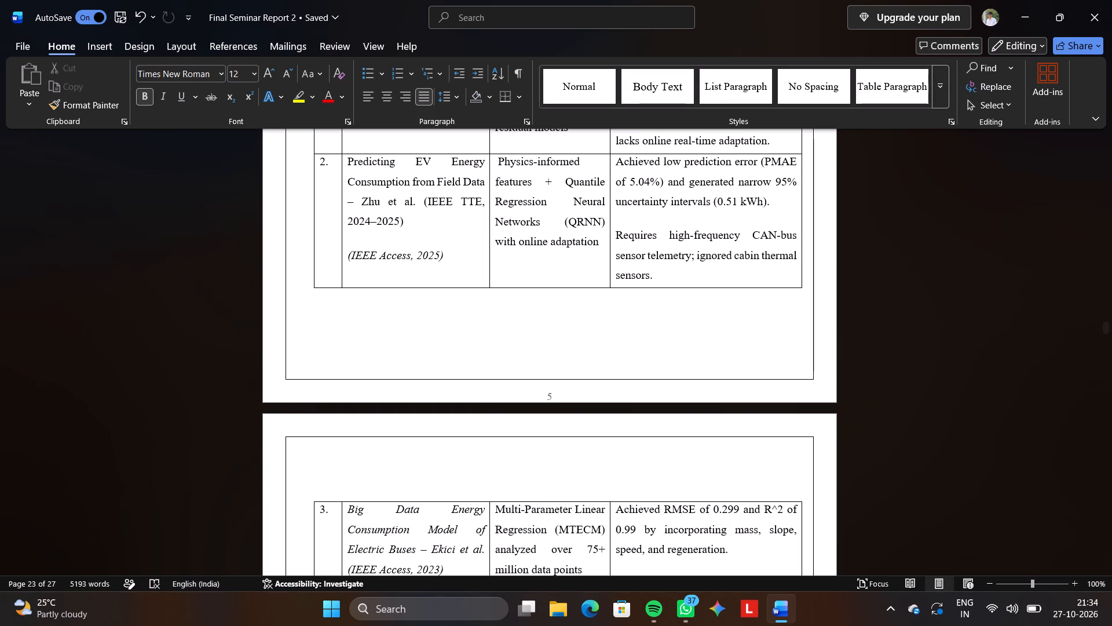
pyautogui.scroll(-1, 679, 414)
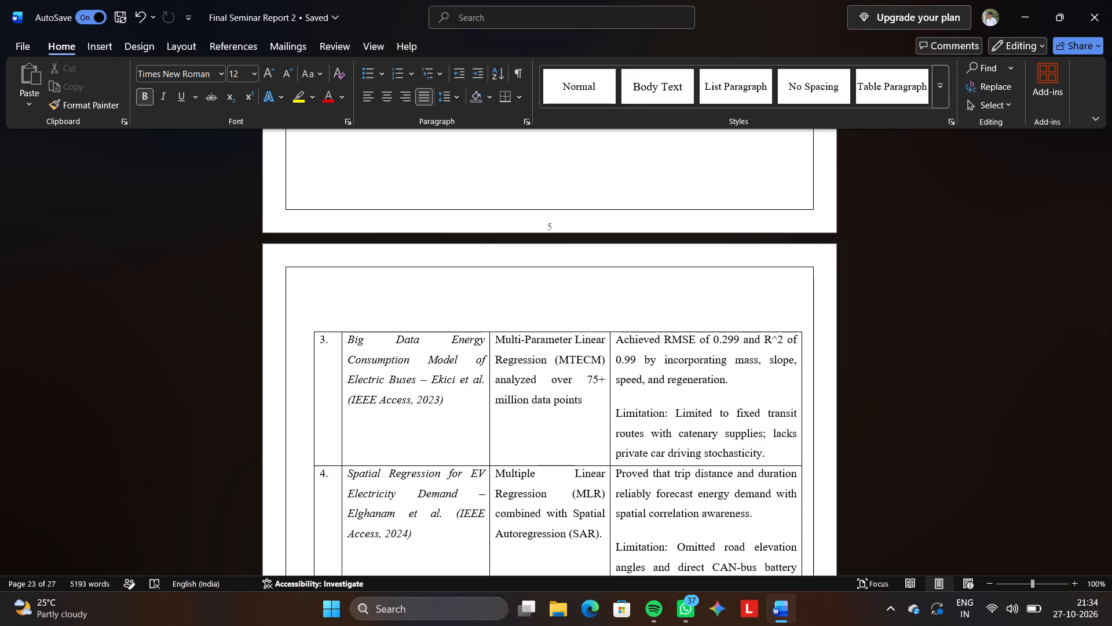
pyautogui.scroll(-1, 679, 414)
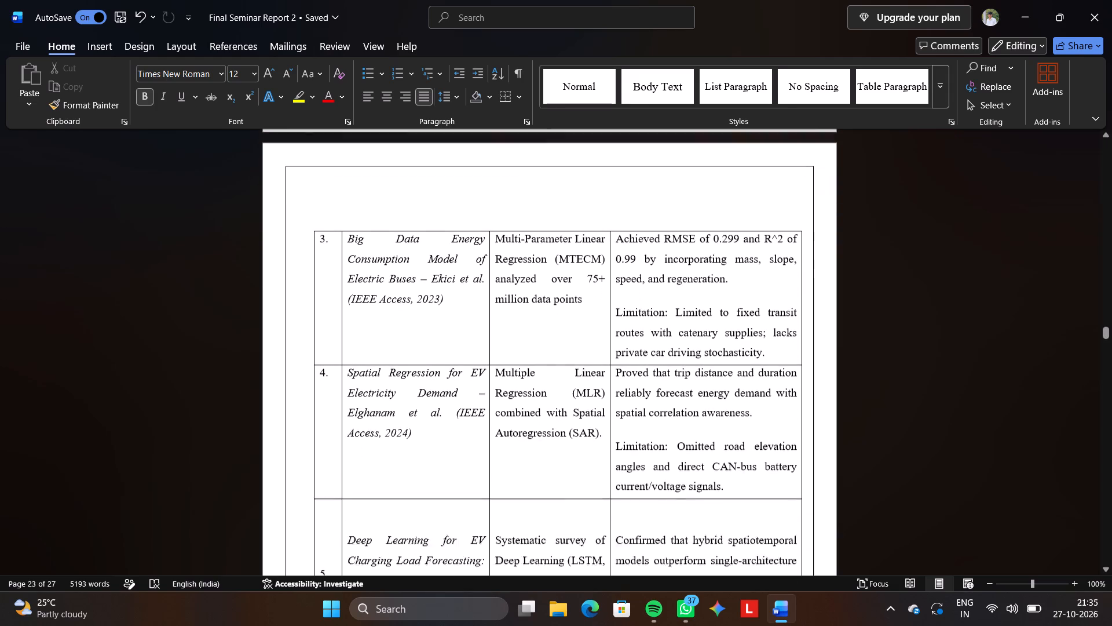
# Examine the end of Table 2.1 and the start of section 2.4, and go back through the Chapter 2 opening to section 1.6.
pyautogui.scroll(-2, 679, 414)
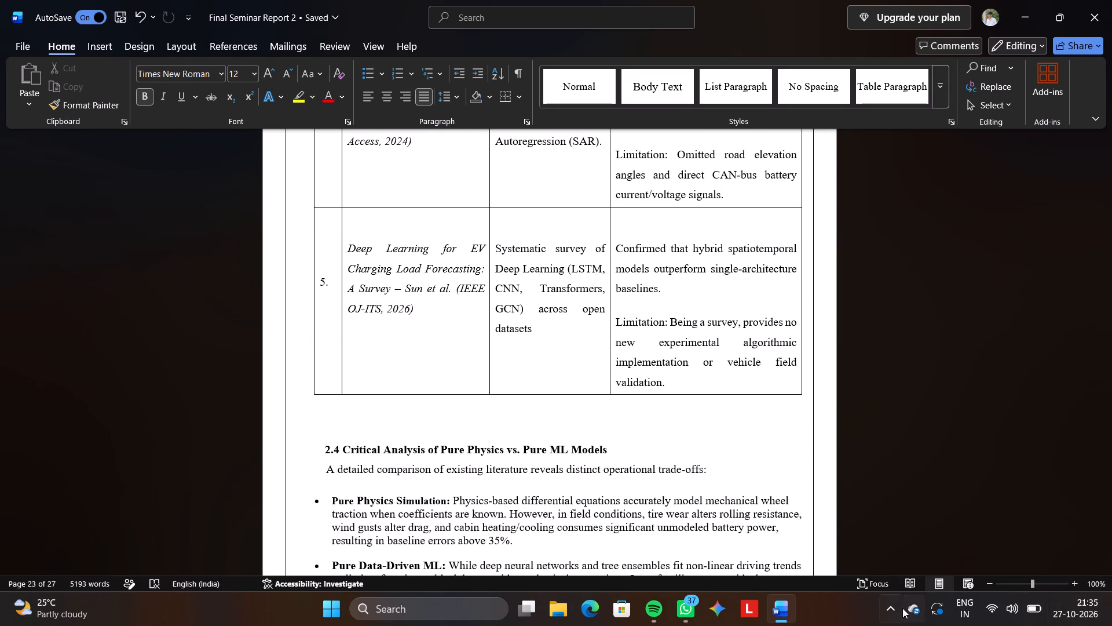
pyautogui.click(999, 607)
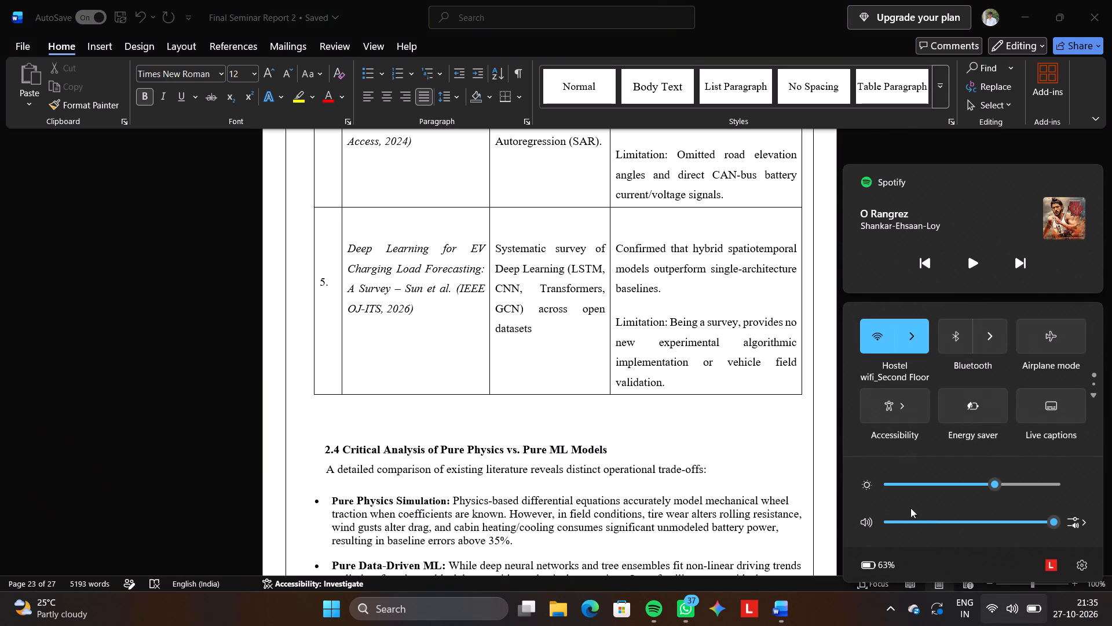
pyautogui.click(803, 463)
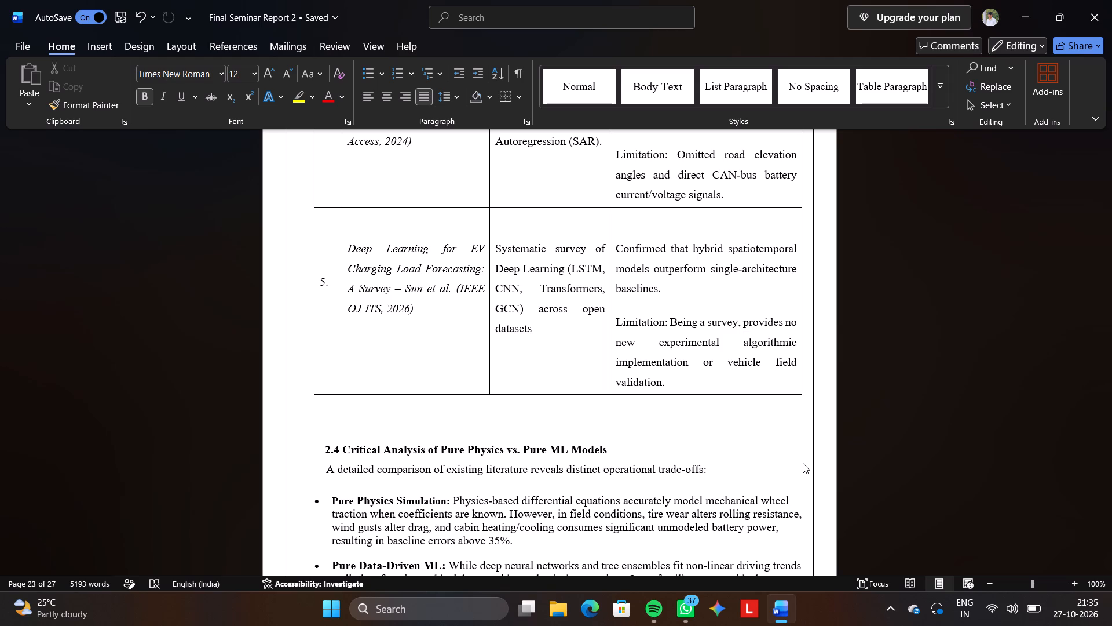
pyautogui.click(803, 463)
pyautogui.scroll(-1, 803, 463)
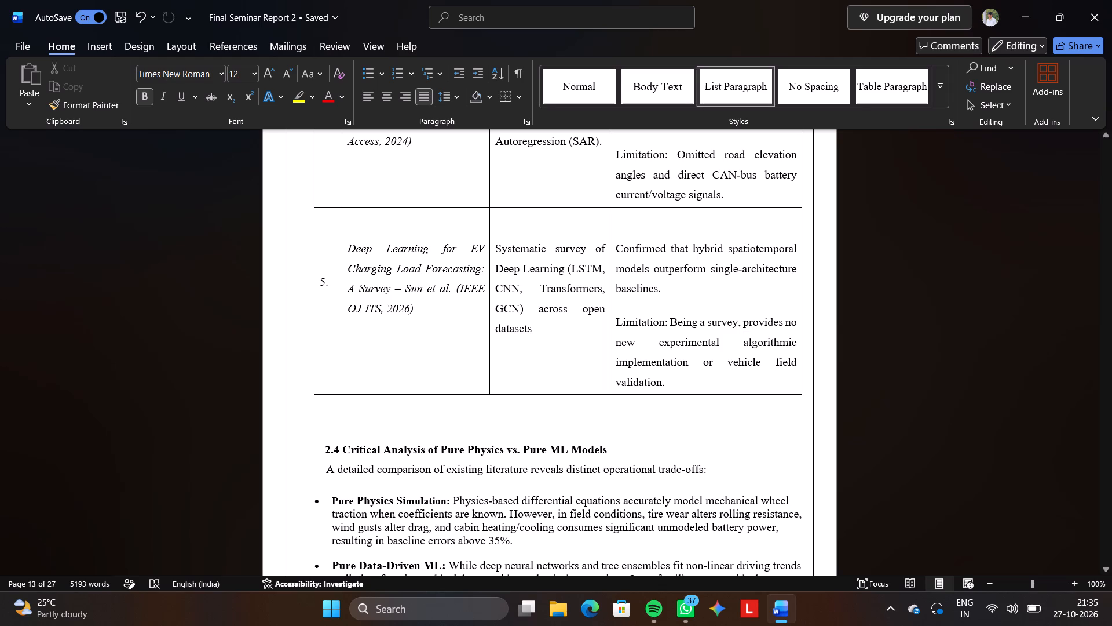
pyautogui.scroll(-1, 803, 463)
pyautogui.scroll(2, 803, 463)
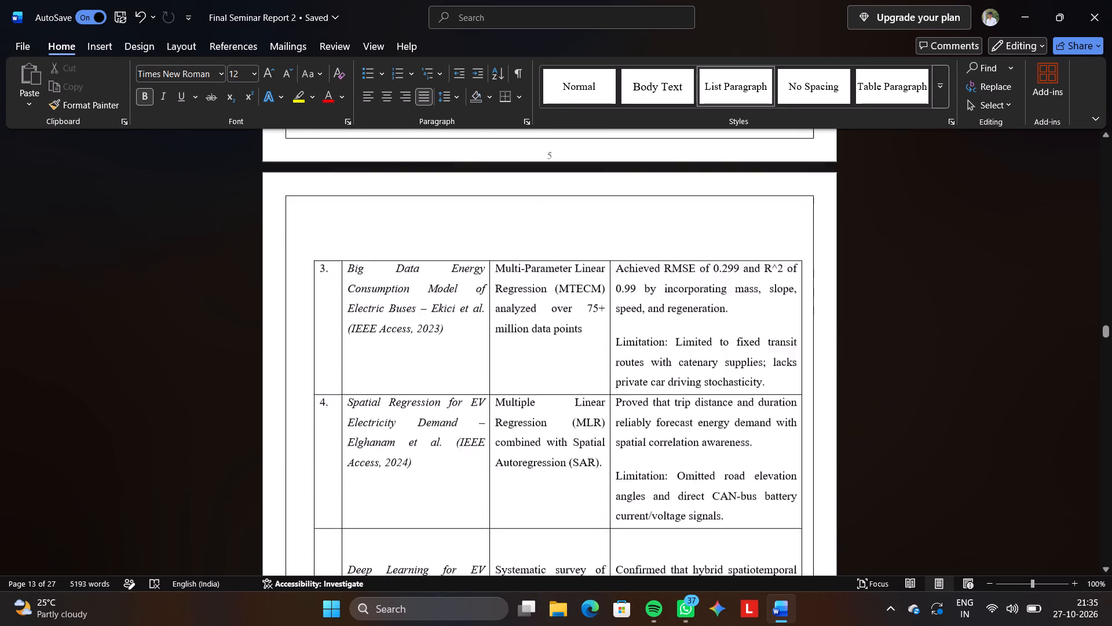
pyautogui.scroll(6, 803, 463)
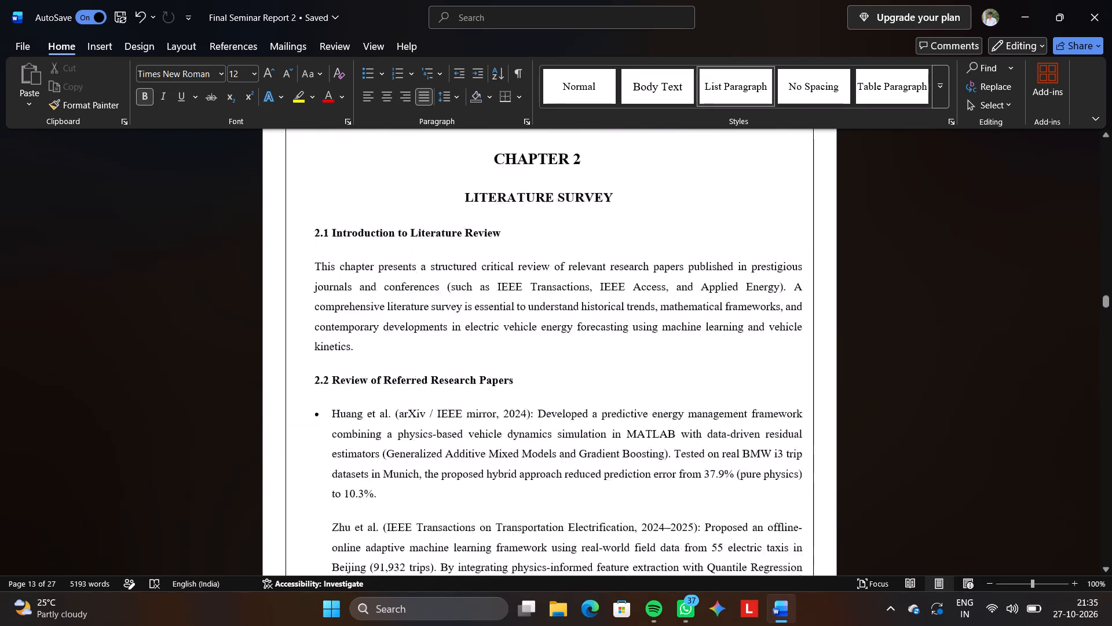
pyautogui.scroll(5, 803, 463)
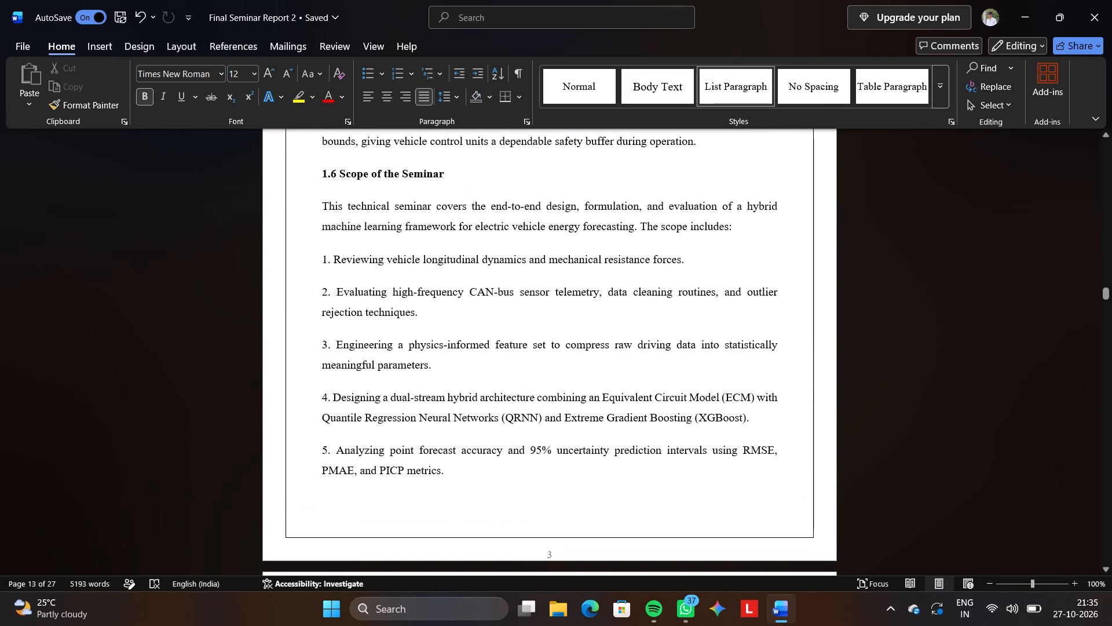
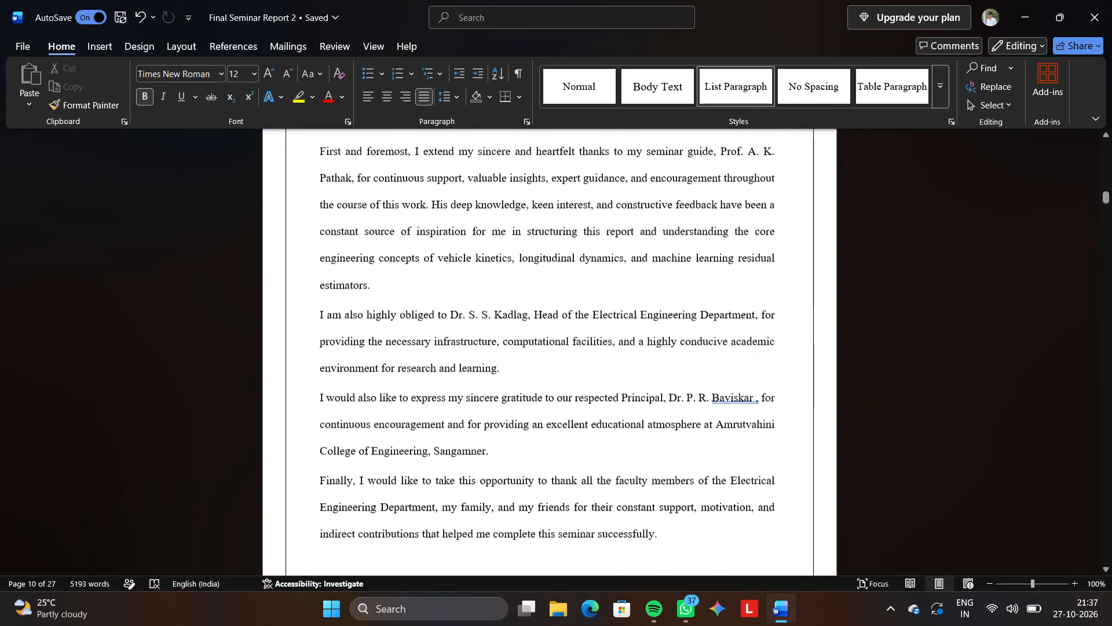
# Delete the word PUNE before UNIVERSITY in the Savitribai Phule Pune University heading of the second certificate page.
pyautogui.scroll(-5, 803, 463)
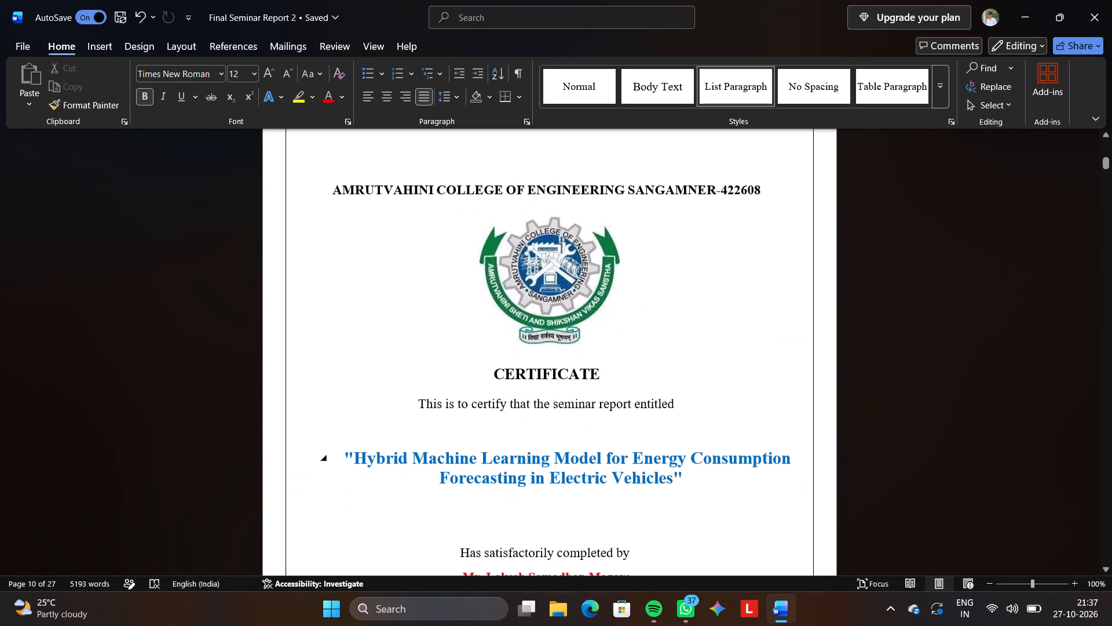
pyautogui.scroll(-2, 587, 458)
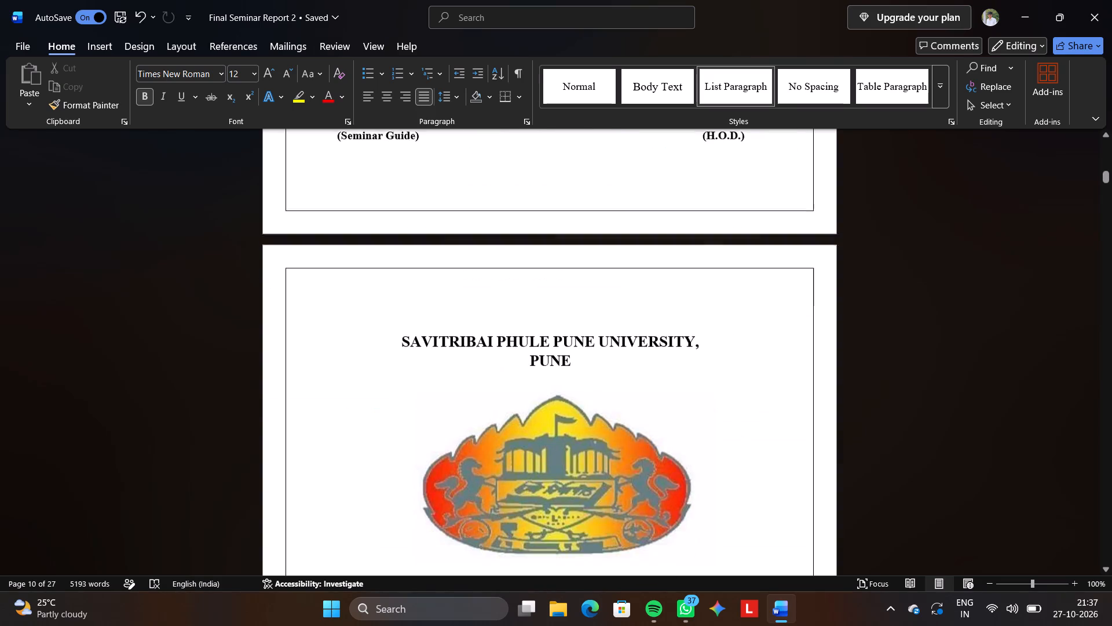
pyautogui.scroll(-1, 587, 458)
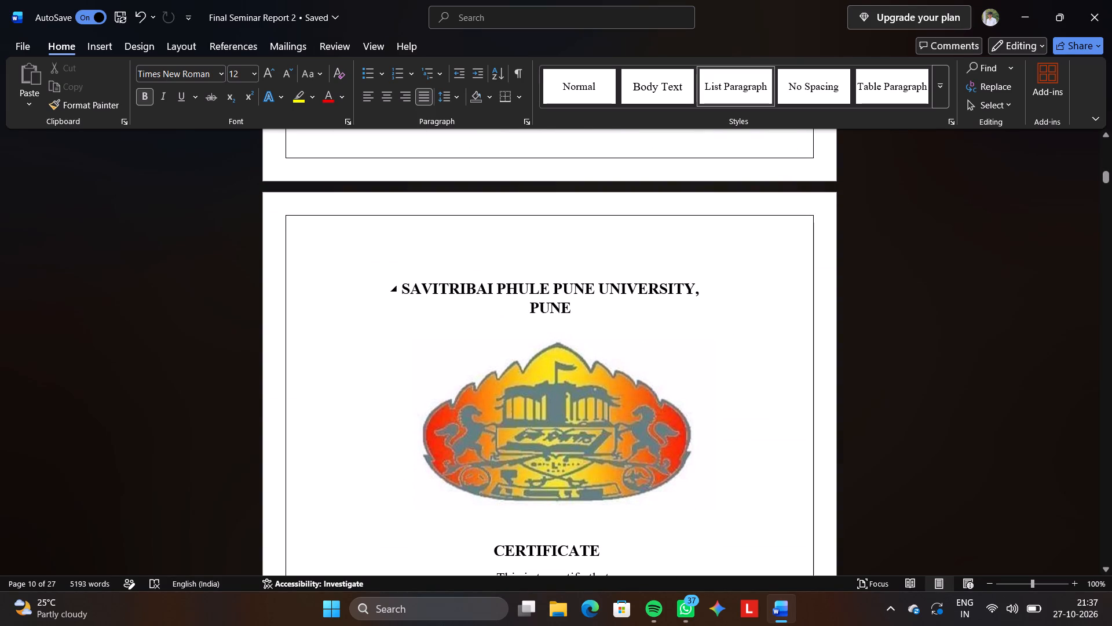
pyautogui.click(598, 286)
pyautogui.press('BackSpace')
pyautogui.press('BackSpace')
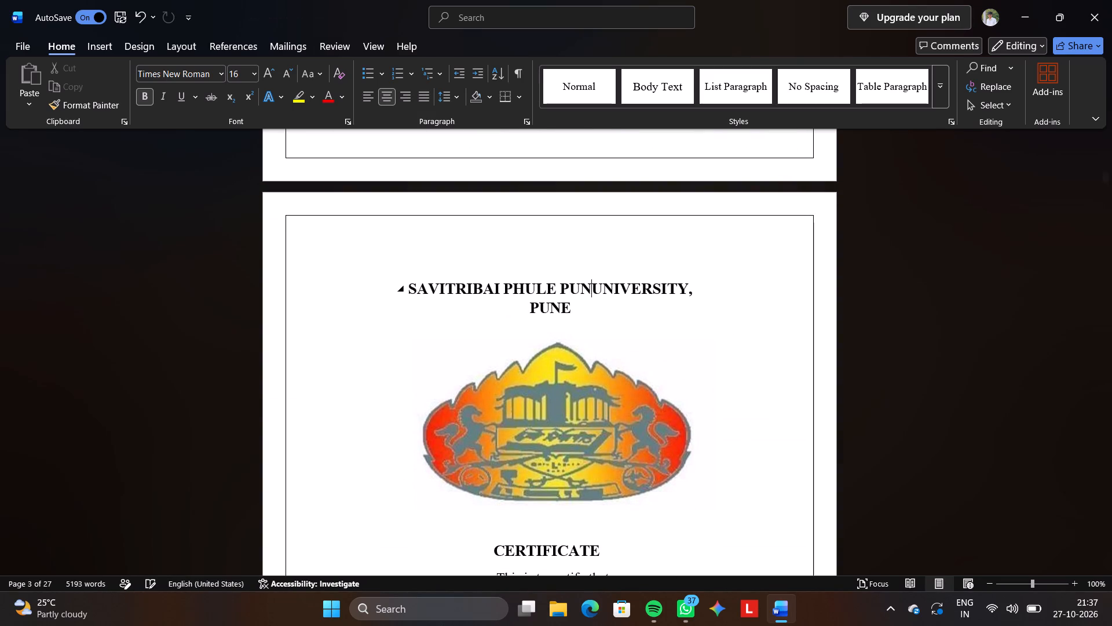
pyautogui.press('BackSpace')
pyautogui.press('BackSpace')
pyautogui.press('BackSpace')
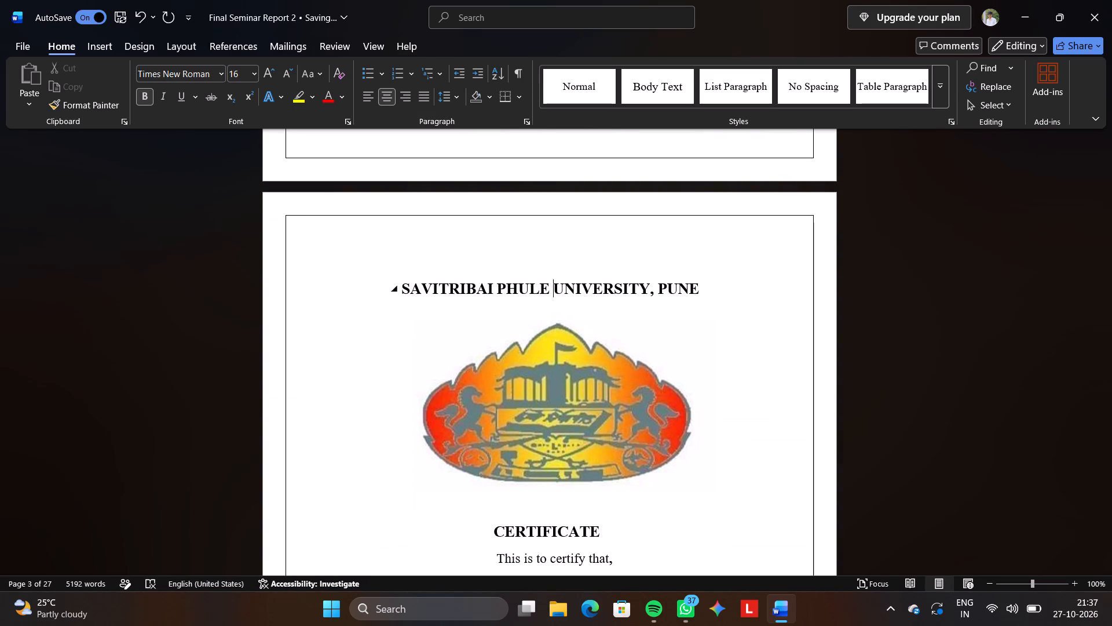
# Replace the letters NA with E in the INTERNAL EXAMINAR label on the university certificate page, making it INTERNAL EXAMIER.
pyautogui.scroll(-1, 598, 286)
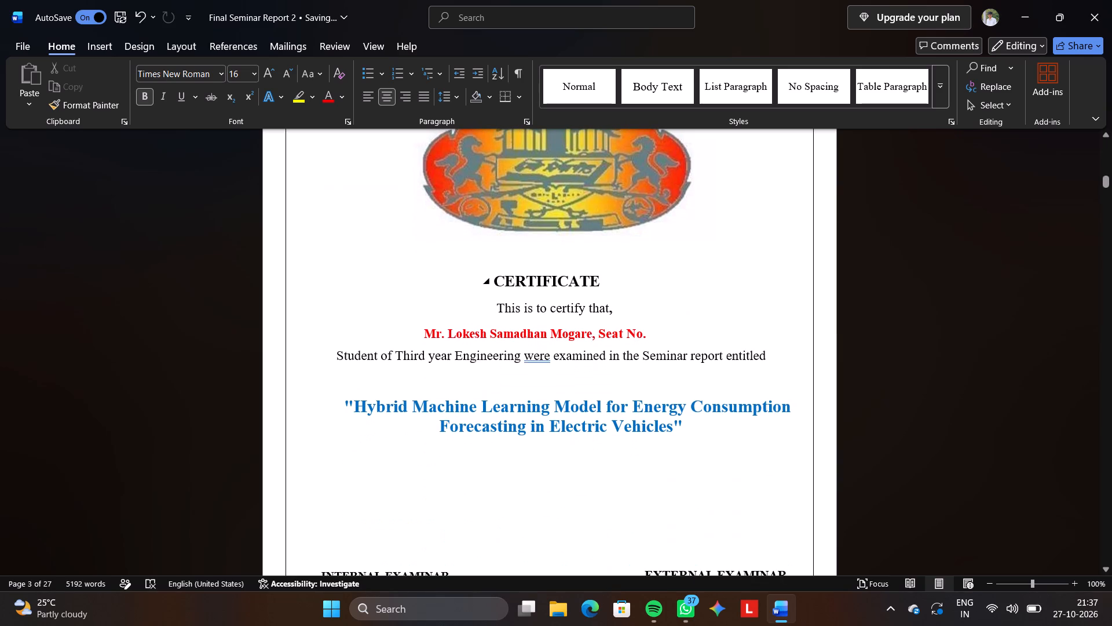
pyautogui.scroll(-1, 598, 286)
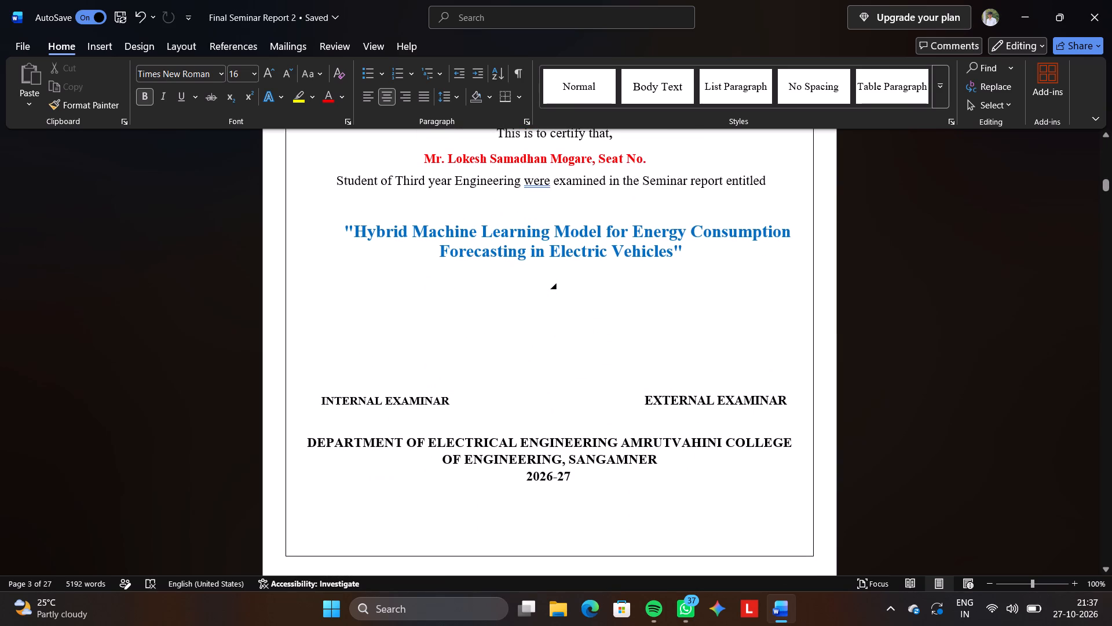
pyautogui.scroll(-2, 598, 286)
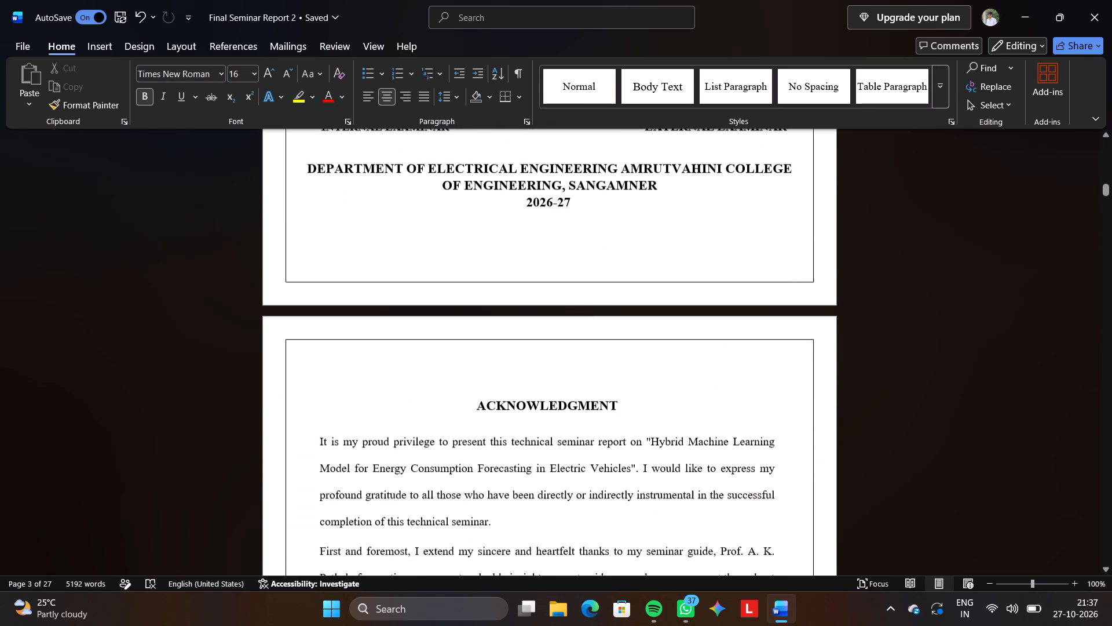
pyautogui.scroll(3, 598, 286)
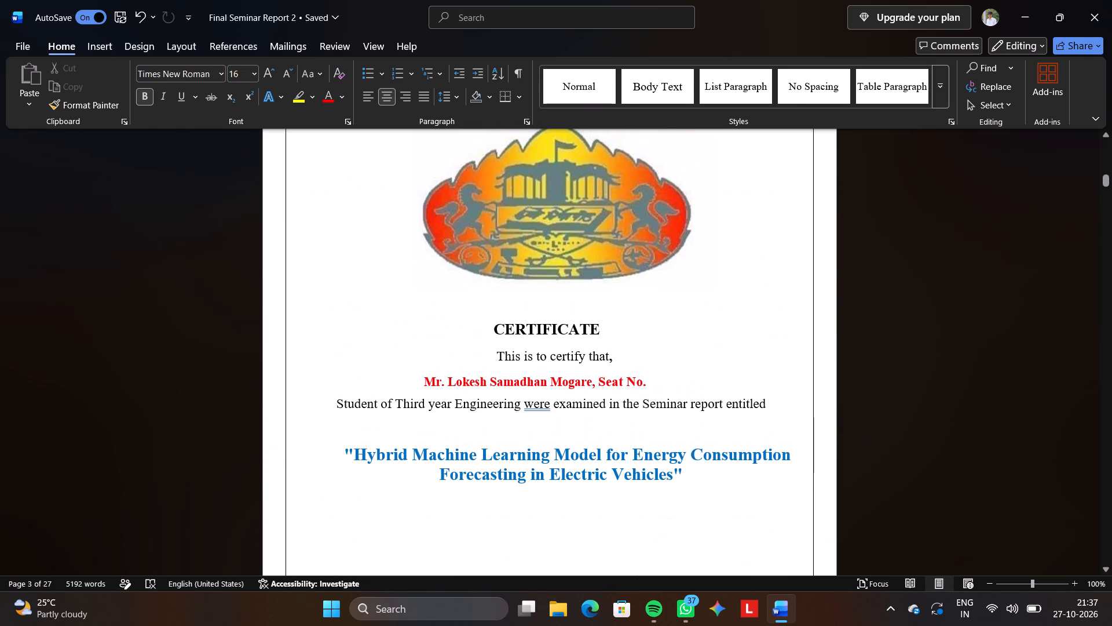
pyautogui.scroll(-1, 598, 286)
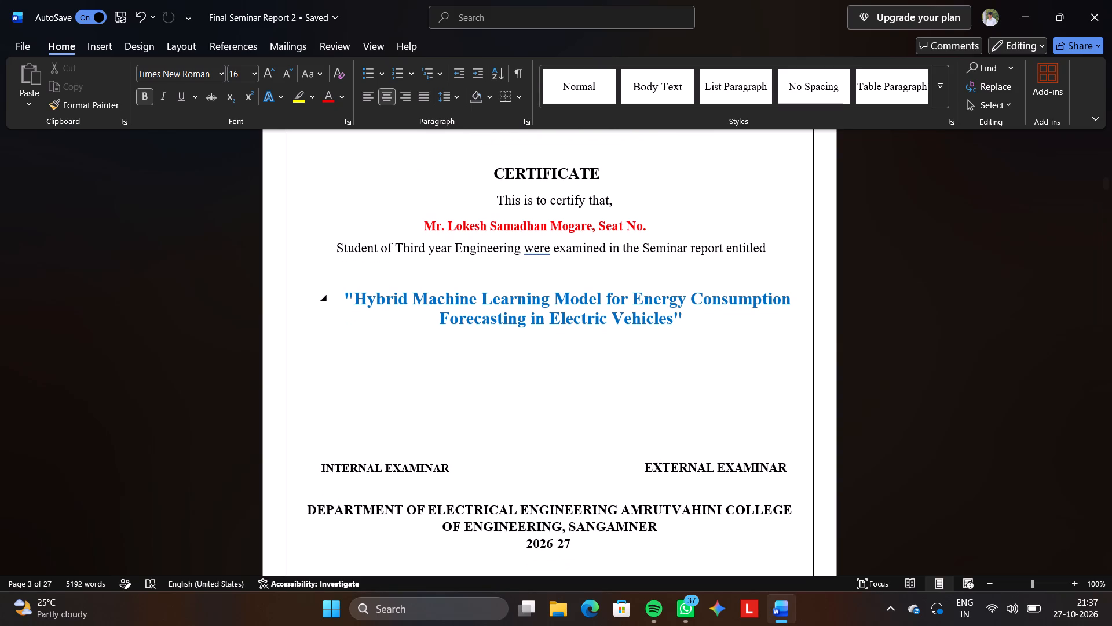
pyautogui.scroll(-1, 598, 286)
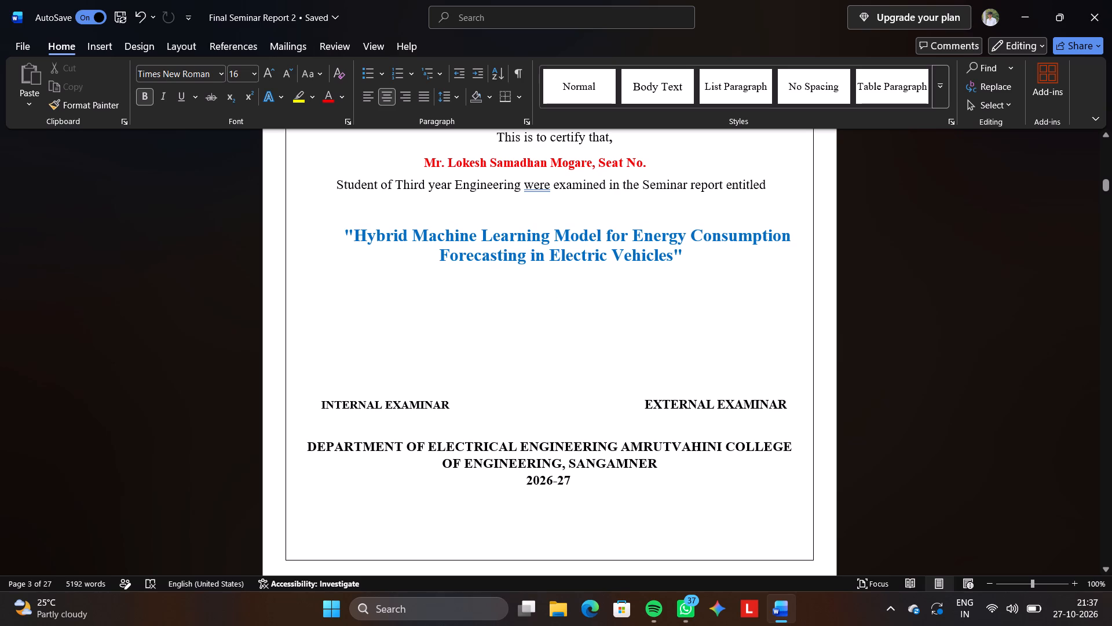
pyautogui.click(442, 402)
pyautogui.press('BackSpace')
pyautogui.press('BackSpace')
pyautogui.press('e')
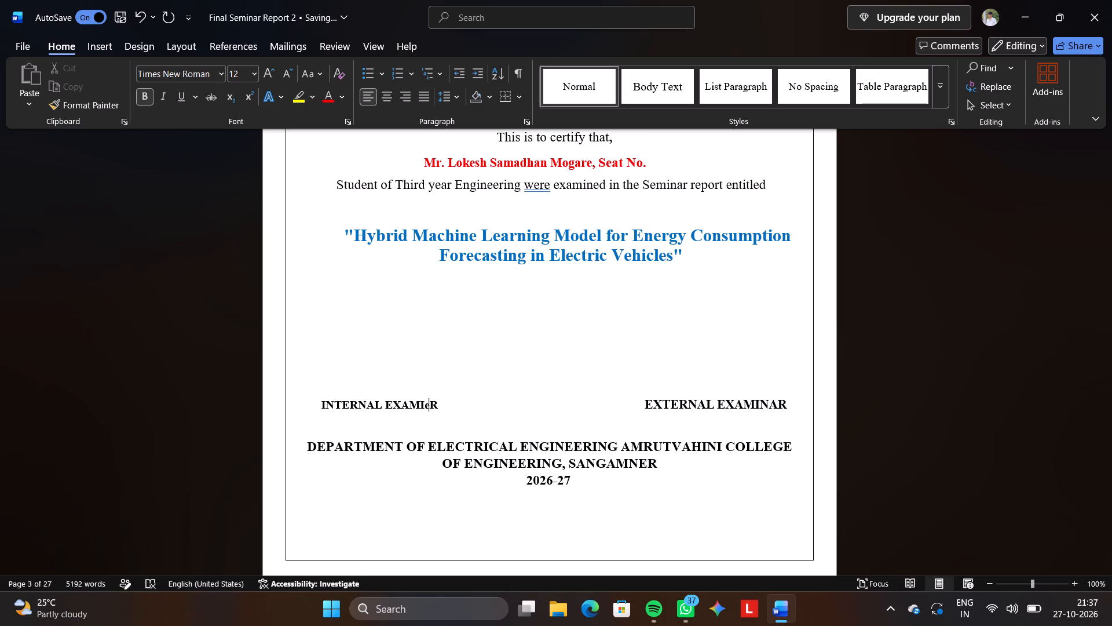
pyautogui.press('BackSpace')
pyautogui.press('e')
# Correct the EXTERNAL EXAMINAR label on the same certificate page to EXTERNAL EXAMINER.
pyautogui.click(776, 405)
pyautogui.press('BackSpace')
pyautogui.press('e')
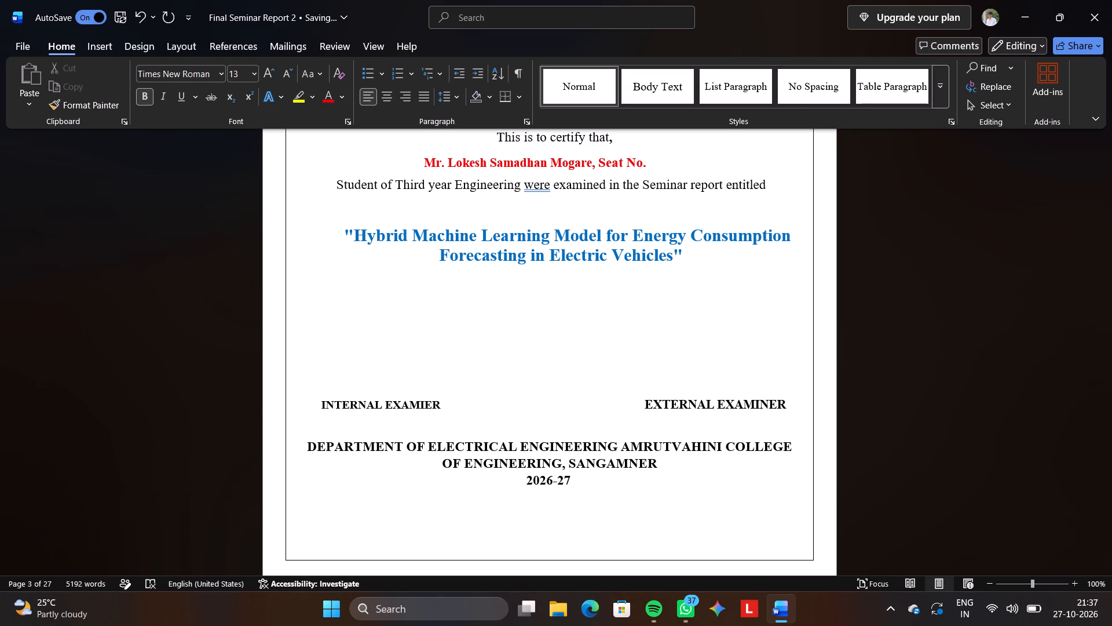
# Add the missing opening parenthesis before "T.E. Electrical Engineering)" in the signature at the end of the Acknowledgment.
pyautogui.scroll(-3, 776, 405)
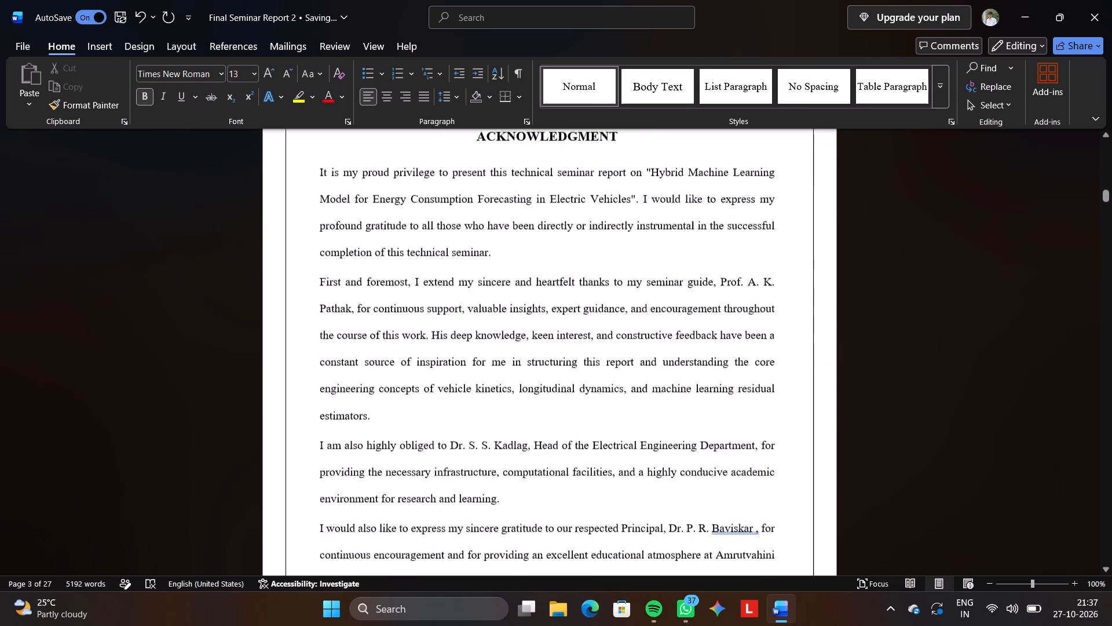
pyautogui.scroll(-4, 776, 405)
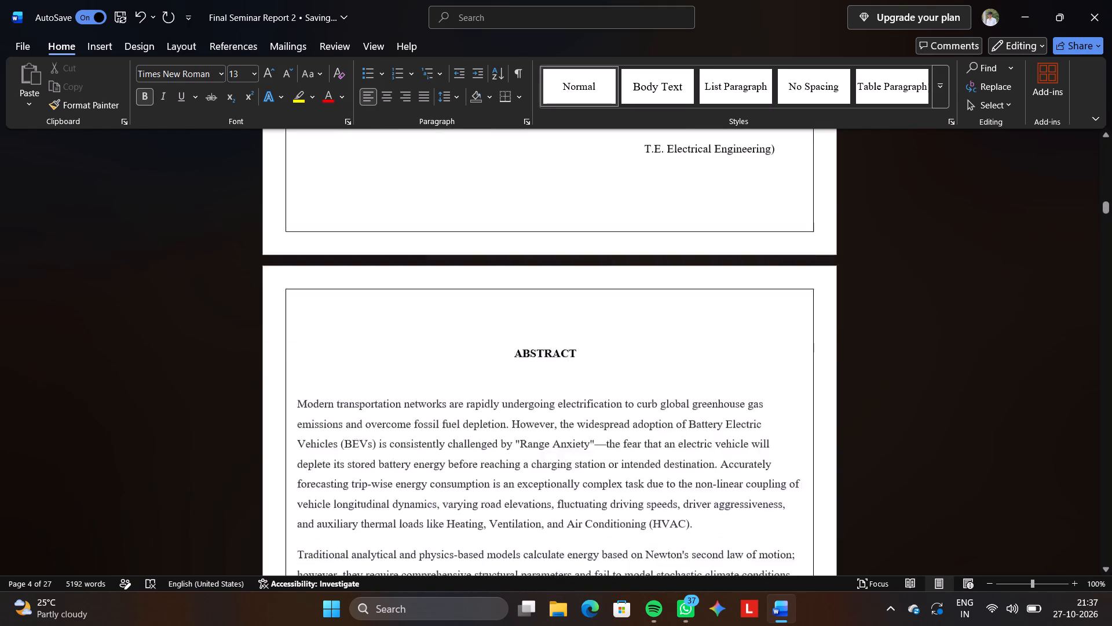
pyautogui.scroll(-3, 776, 405)
pyautogui.scroll(2, 776, 405)
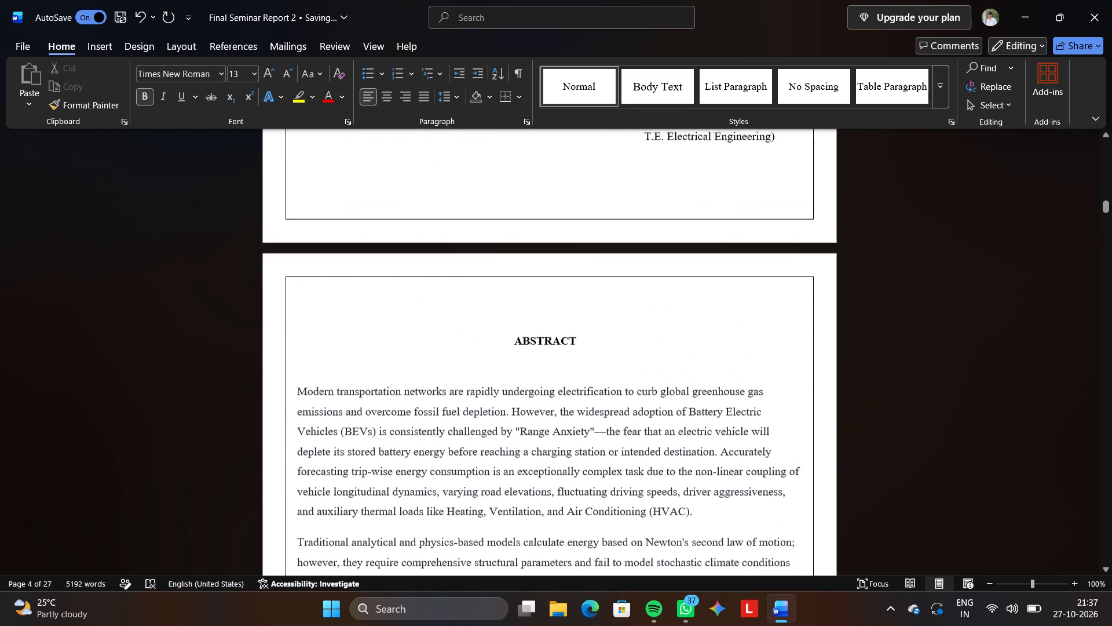
pyautogui.scroll(2, 776, 405)
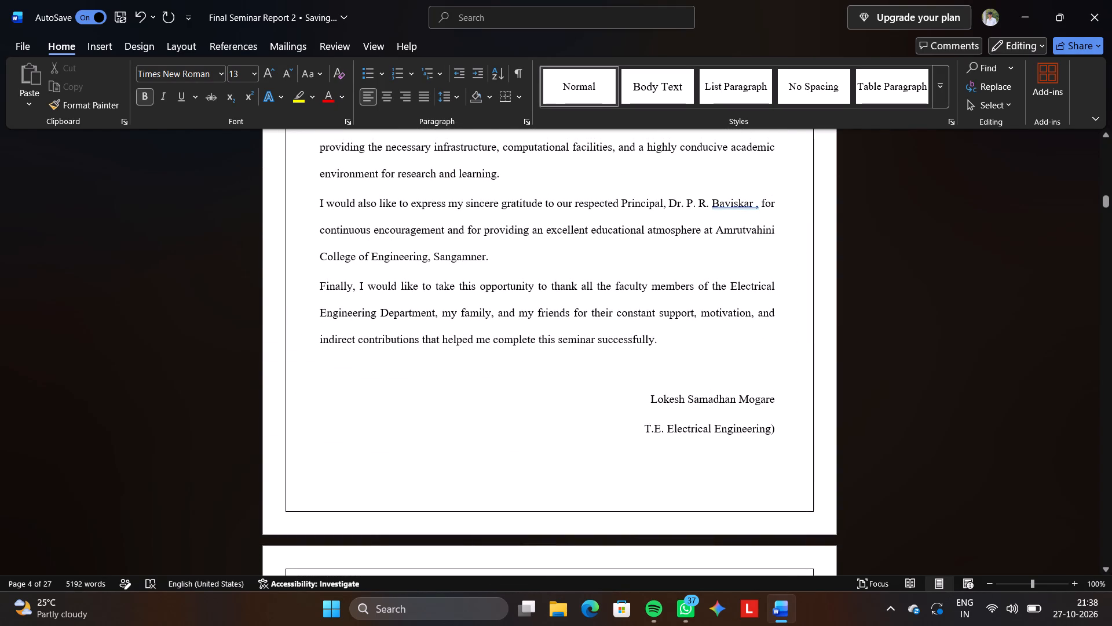
pyautogui.click(638, 434)
pyautogui.hotkey('shift', '(')
# Examine the Abstract page and the start of the Table of Contents.
pyautogui.scroll(-1, 638, 434)
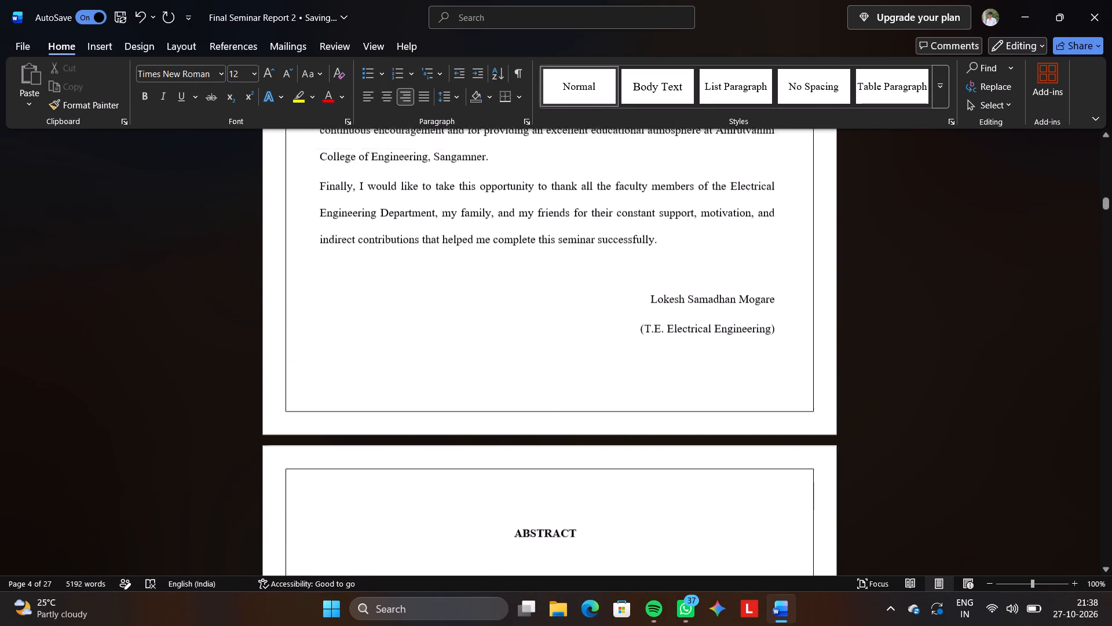
pyautogui.scroll(-1, 638, 434)
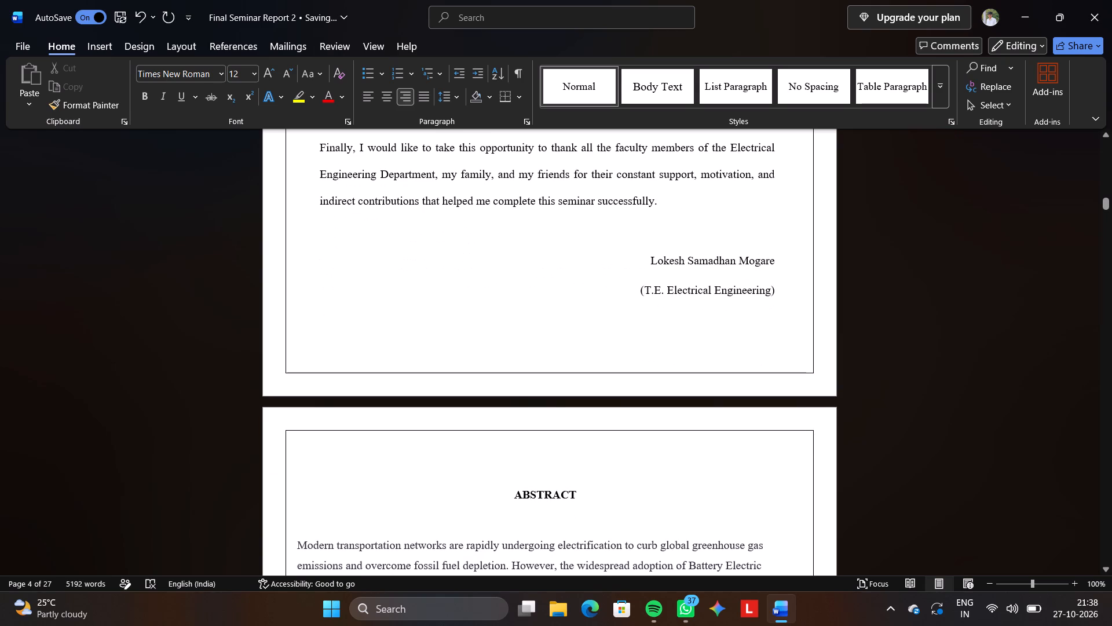
pyautogui.scroll(-3, 638, 434)
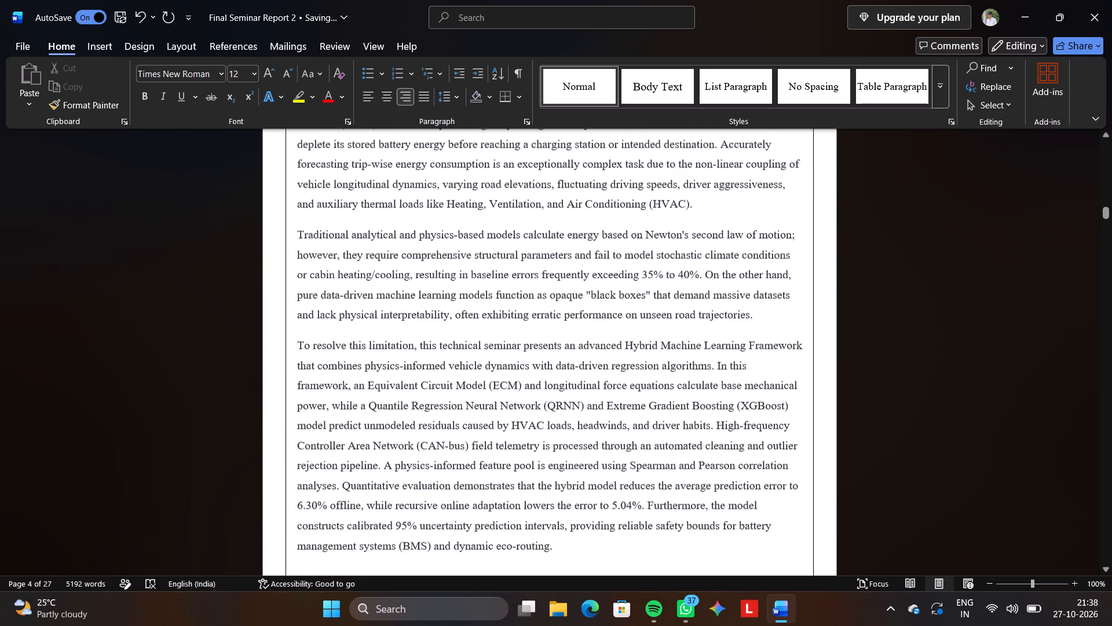
pyautogui.scroll(-4, 638, 434)
pyautogui.scroll(1, 638, 434)
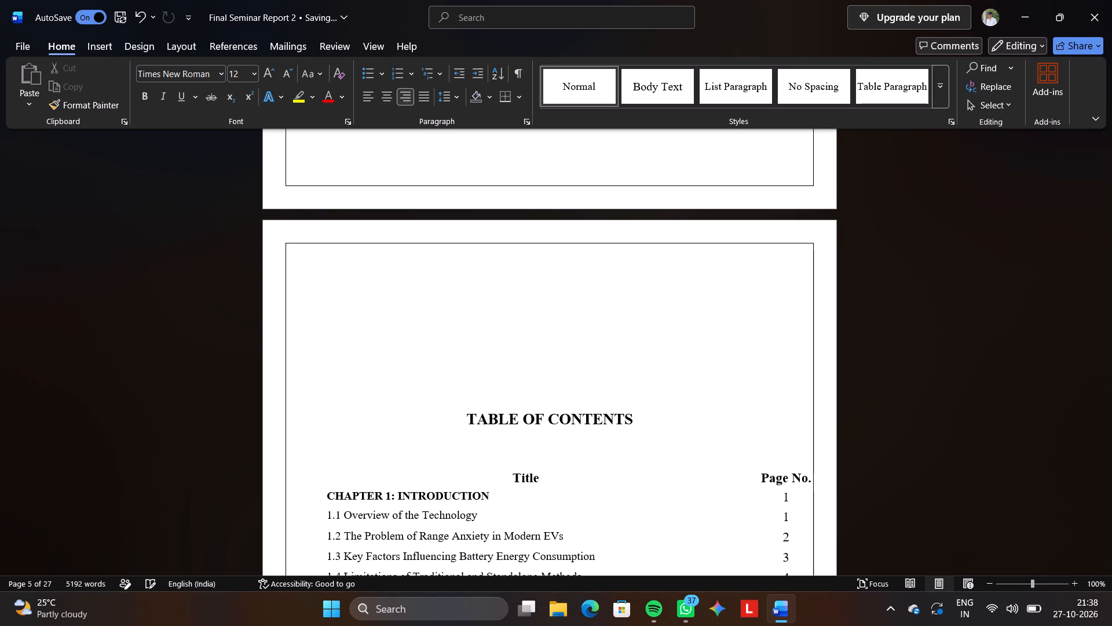
pyautogui.click(638, 434)
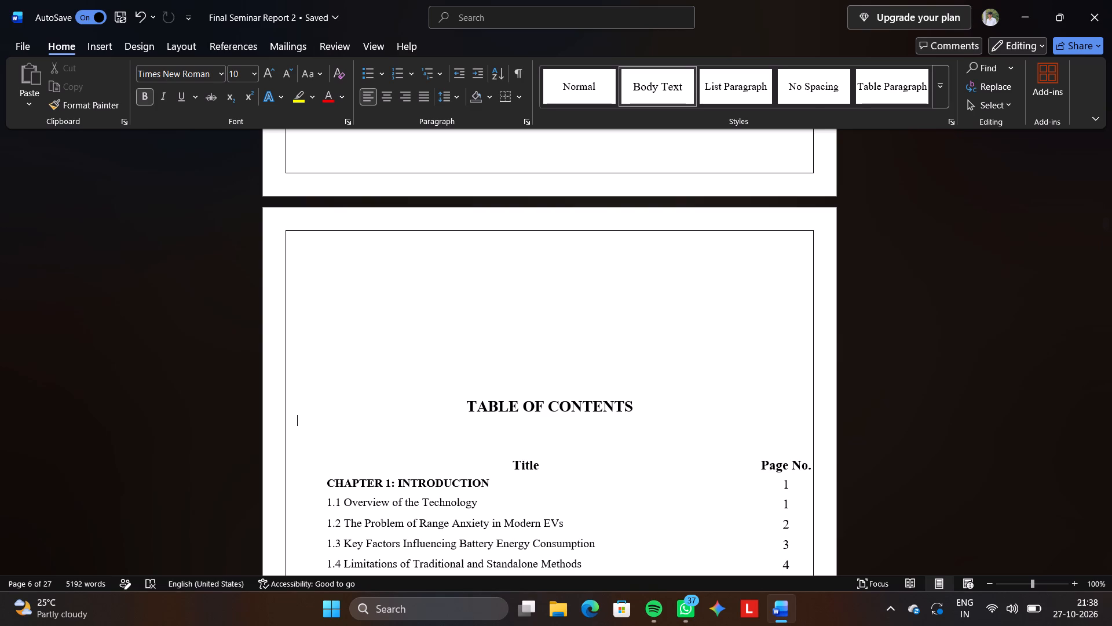
# Examine the References and section 5.4, and go back through sections 4.2 and 3.6 and Figure 3.2 to the section 3.1 block diagram.
pyautogui.scroll(-16, 638, 434)
pyautogui.scroll(-14, 638, 434)
pyautogui.scroll(1, 638, 434)
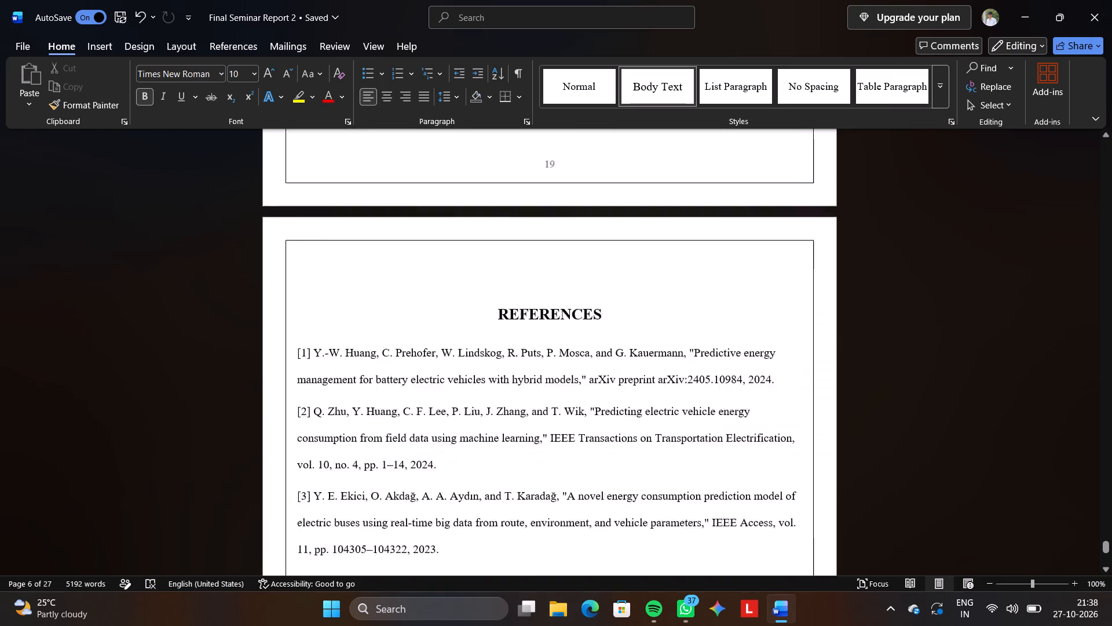
pyautogui.scroll(5, 638, 434)
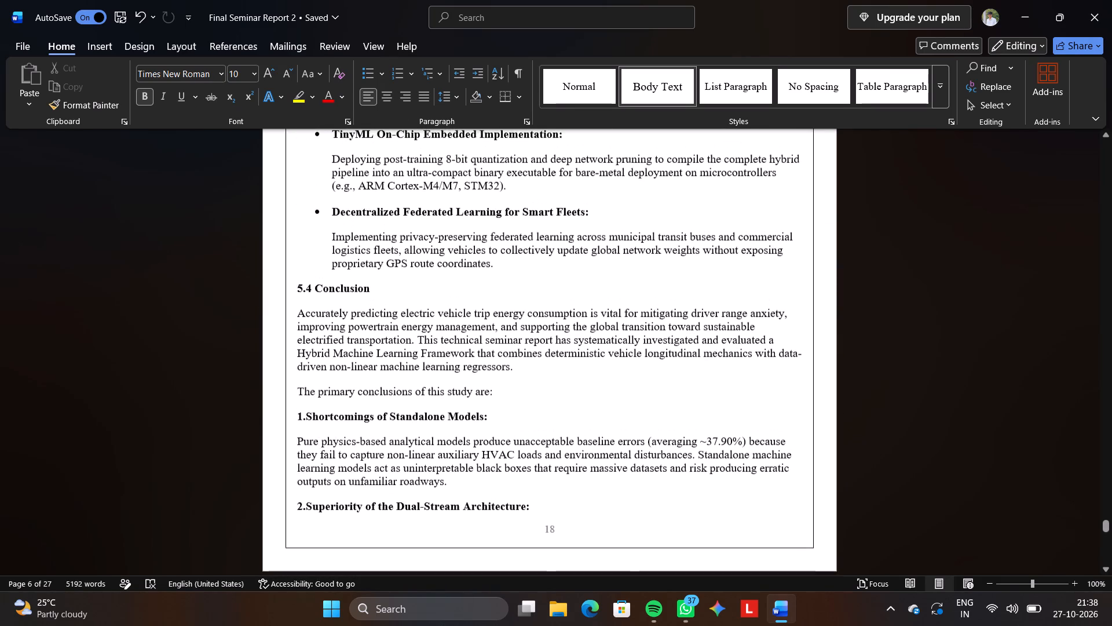
pyautogui.scroll(2, 638, 434)
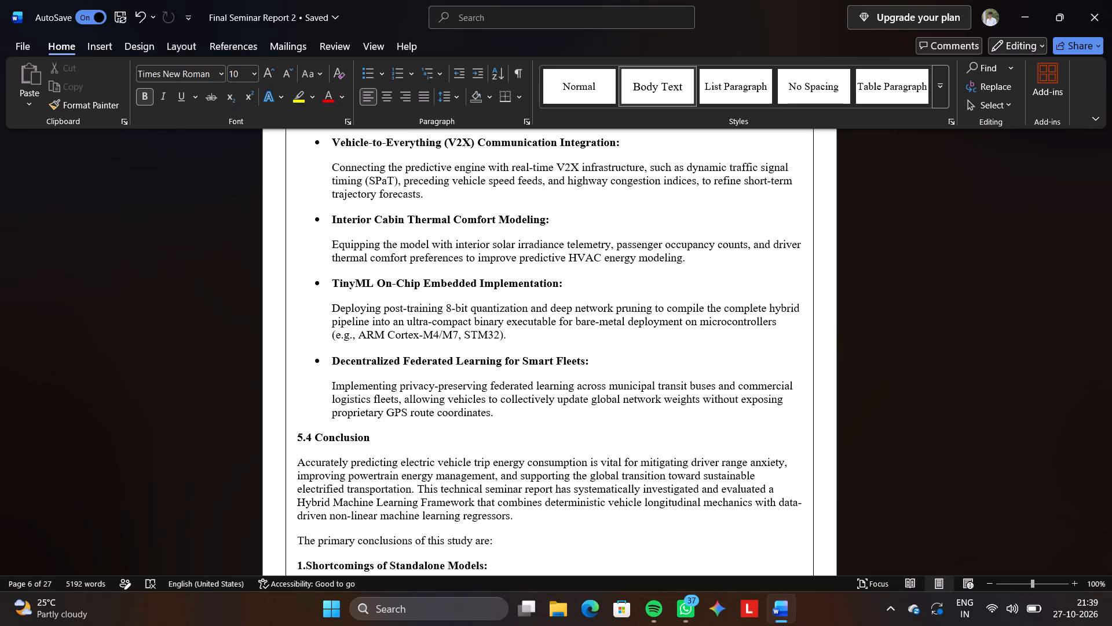
pyautogui.scroll(-20, 638, 434)
pyautogui.scroll(-1, 638, 434)
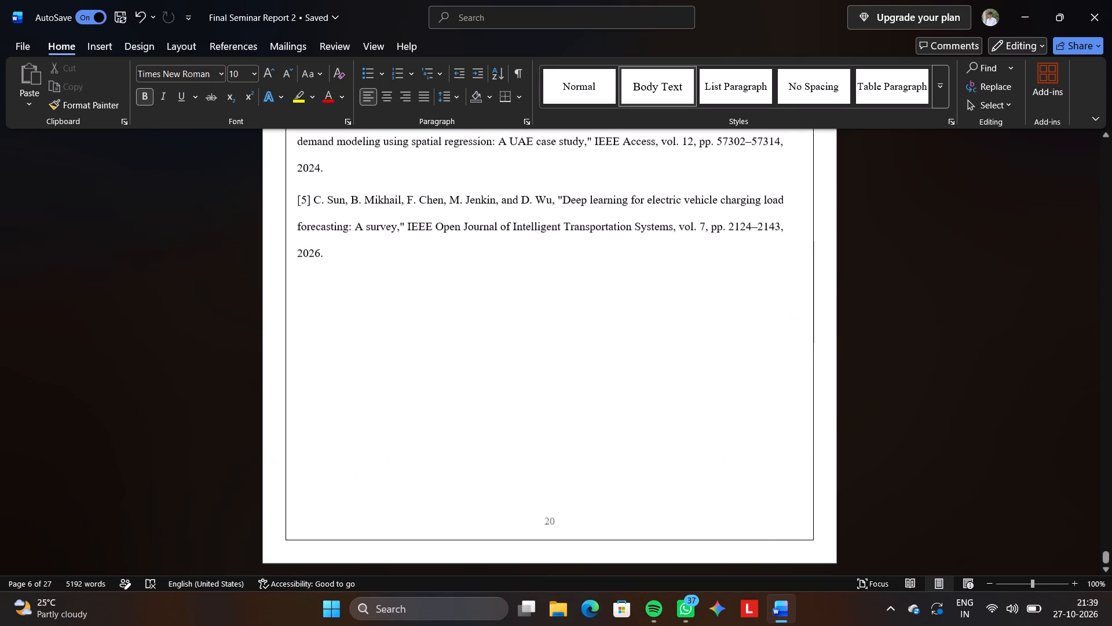
pyautogui.scroll(-4, 638, 434)
pyautogui.scroll(10, 638, 434)
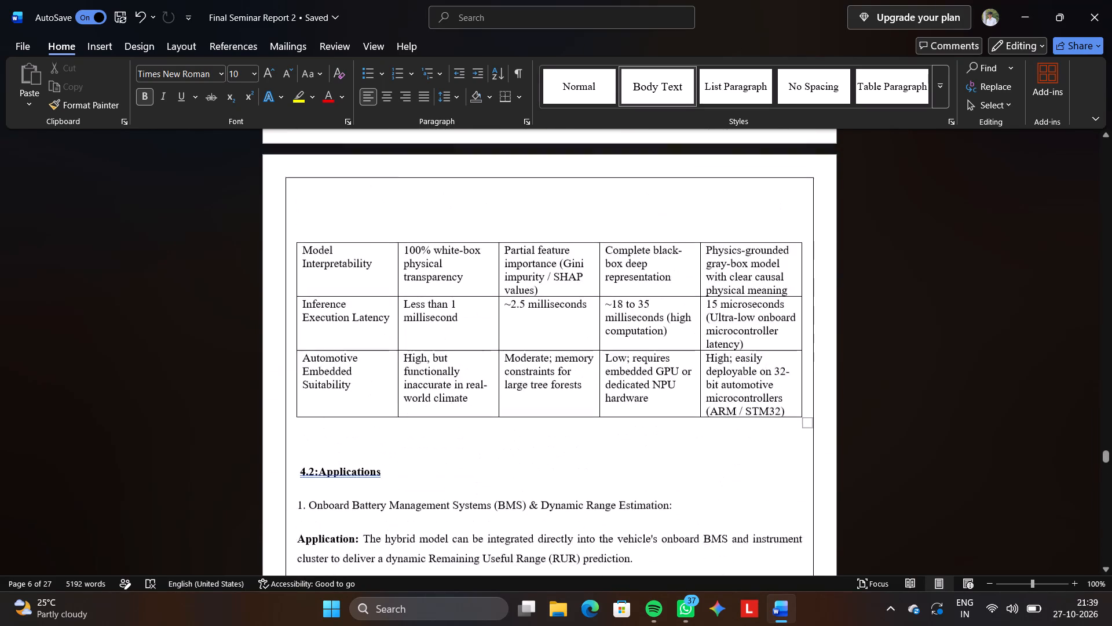
pyautogui.scroll(12, 638, 434)
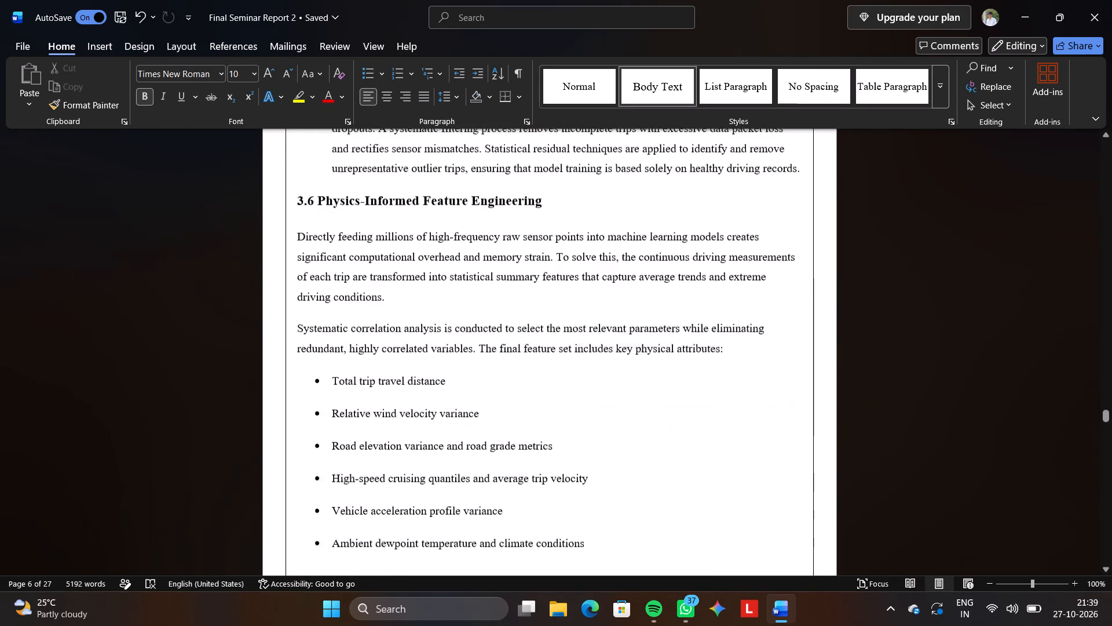
pyautogui.scroll(12, 638, 434)
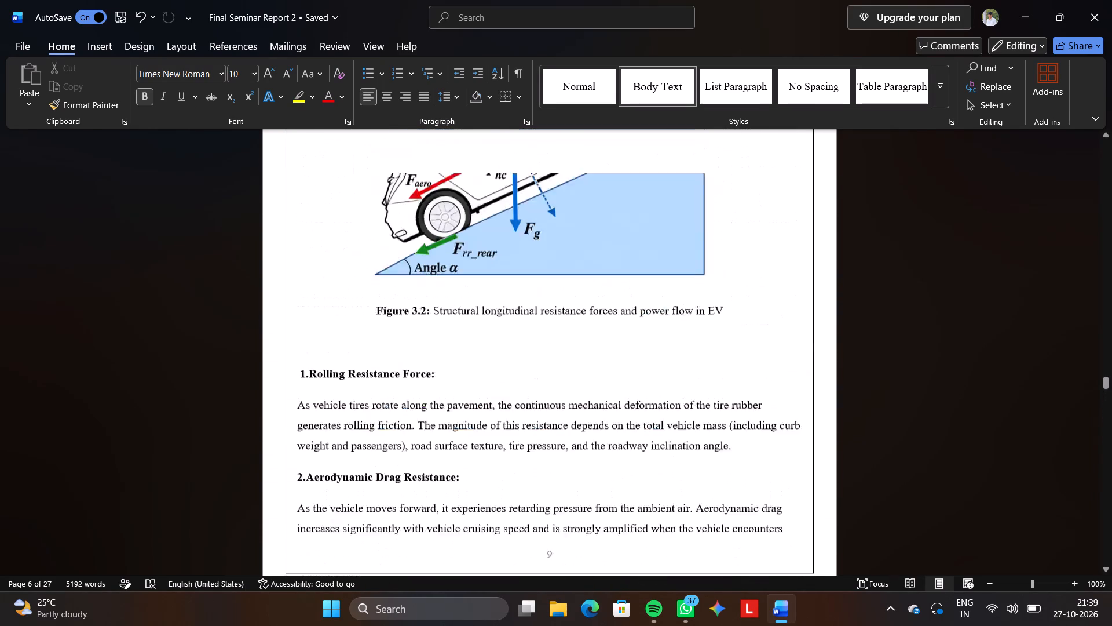
pyautogui.scroll(5, 638, 434)
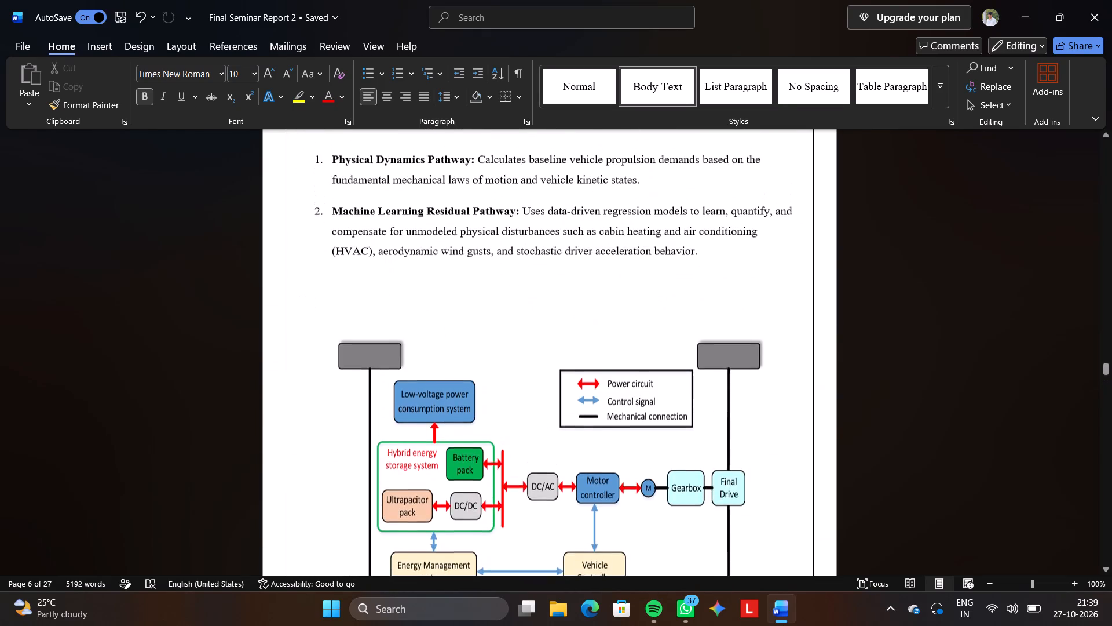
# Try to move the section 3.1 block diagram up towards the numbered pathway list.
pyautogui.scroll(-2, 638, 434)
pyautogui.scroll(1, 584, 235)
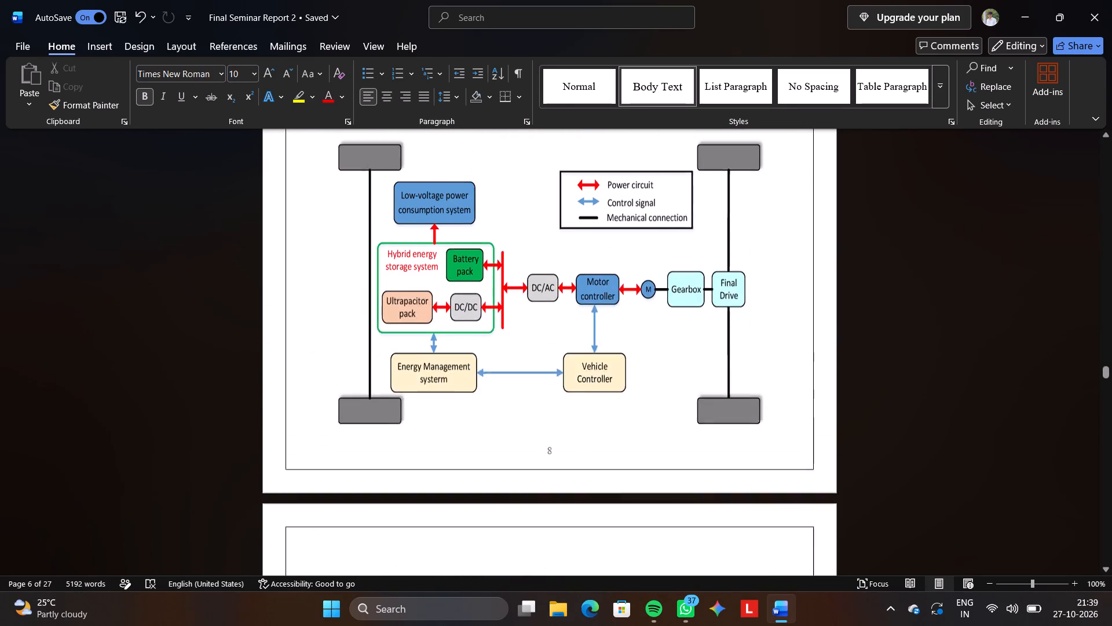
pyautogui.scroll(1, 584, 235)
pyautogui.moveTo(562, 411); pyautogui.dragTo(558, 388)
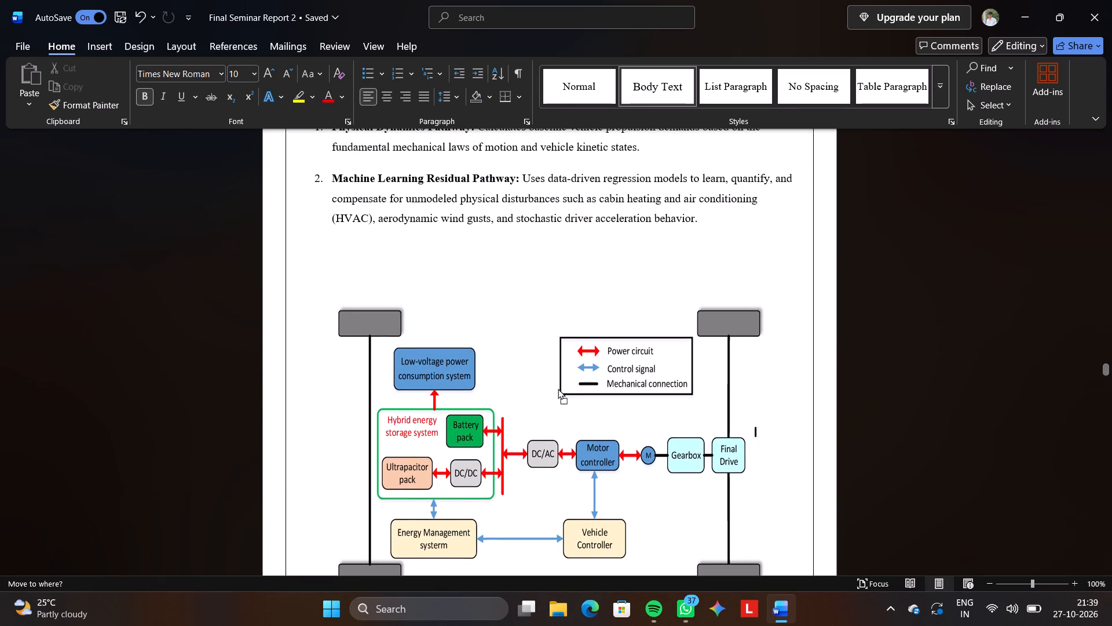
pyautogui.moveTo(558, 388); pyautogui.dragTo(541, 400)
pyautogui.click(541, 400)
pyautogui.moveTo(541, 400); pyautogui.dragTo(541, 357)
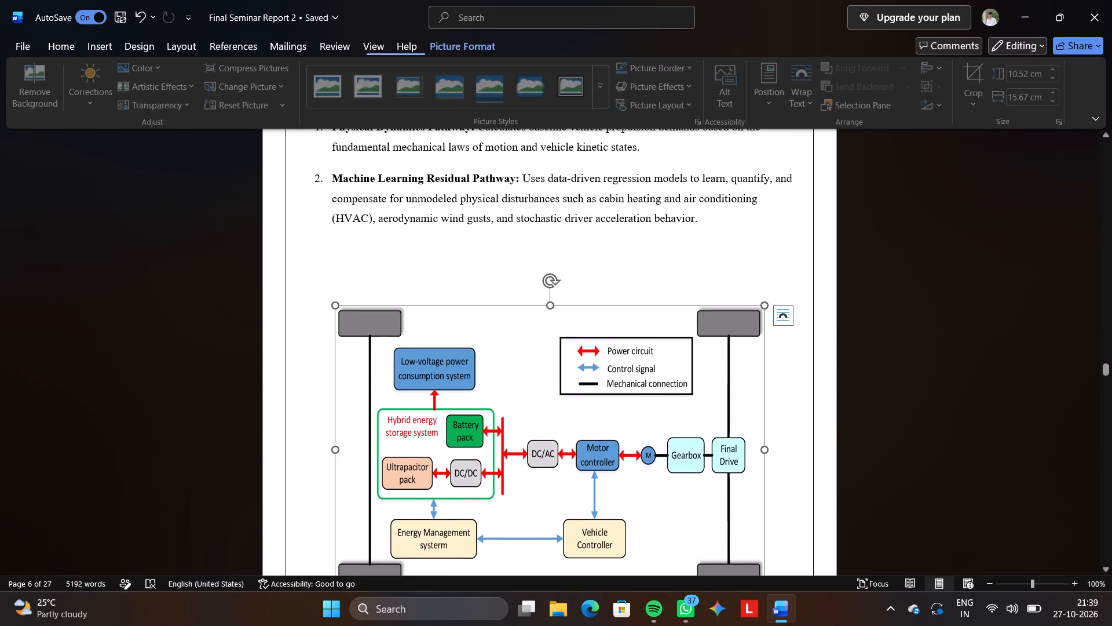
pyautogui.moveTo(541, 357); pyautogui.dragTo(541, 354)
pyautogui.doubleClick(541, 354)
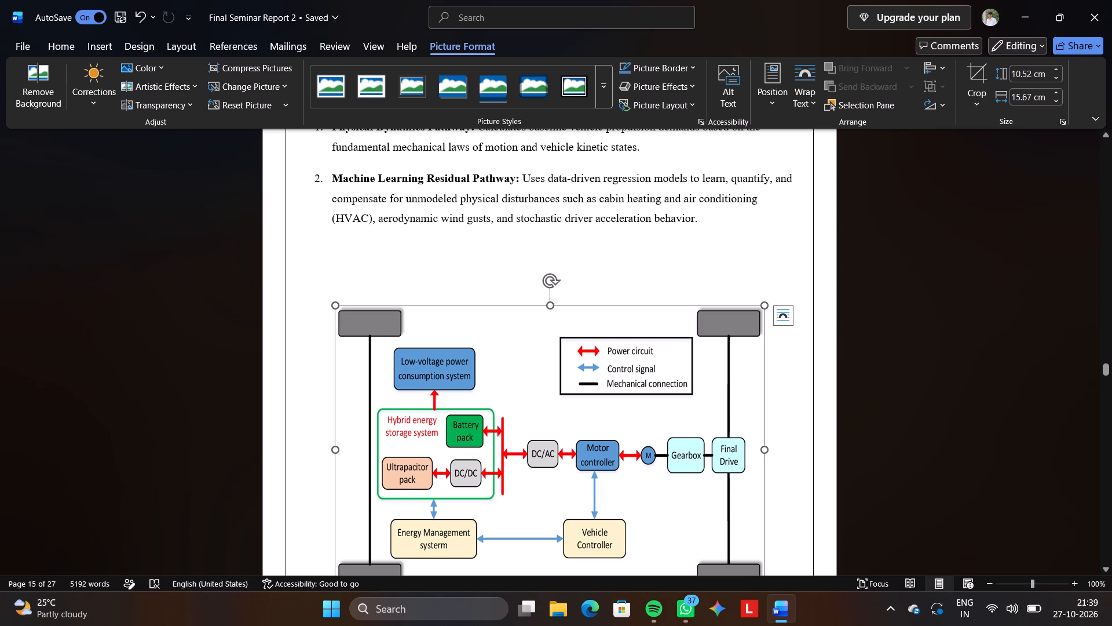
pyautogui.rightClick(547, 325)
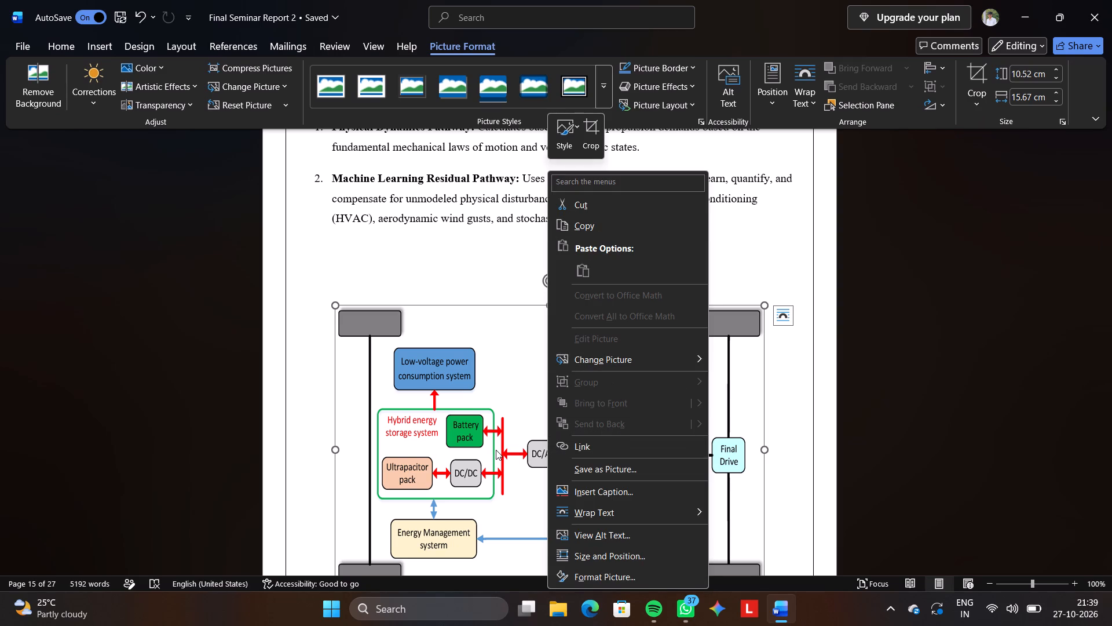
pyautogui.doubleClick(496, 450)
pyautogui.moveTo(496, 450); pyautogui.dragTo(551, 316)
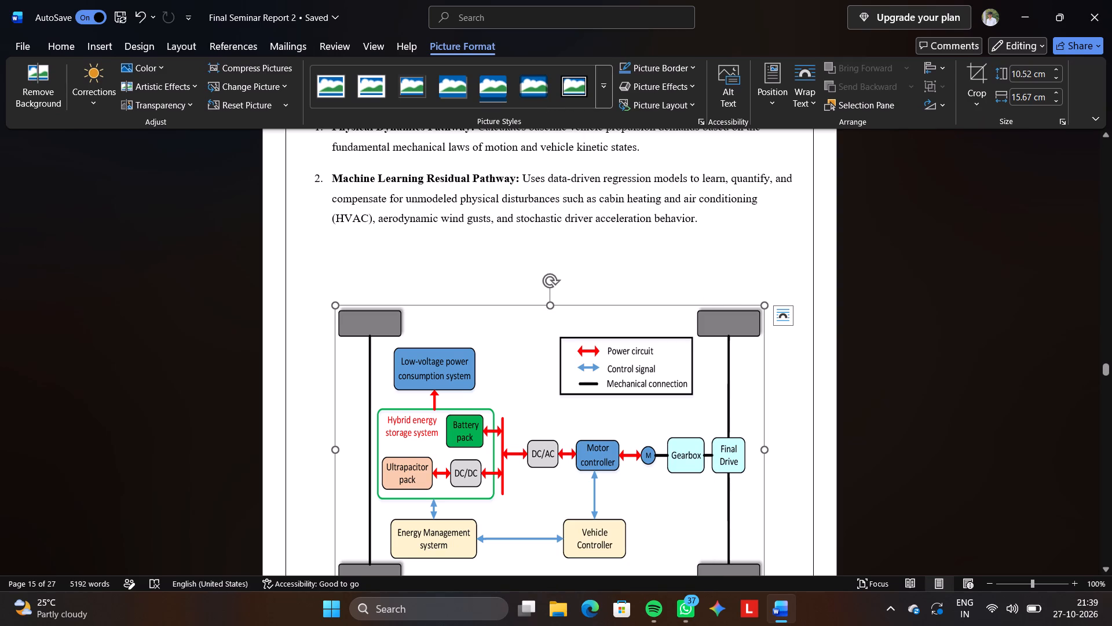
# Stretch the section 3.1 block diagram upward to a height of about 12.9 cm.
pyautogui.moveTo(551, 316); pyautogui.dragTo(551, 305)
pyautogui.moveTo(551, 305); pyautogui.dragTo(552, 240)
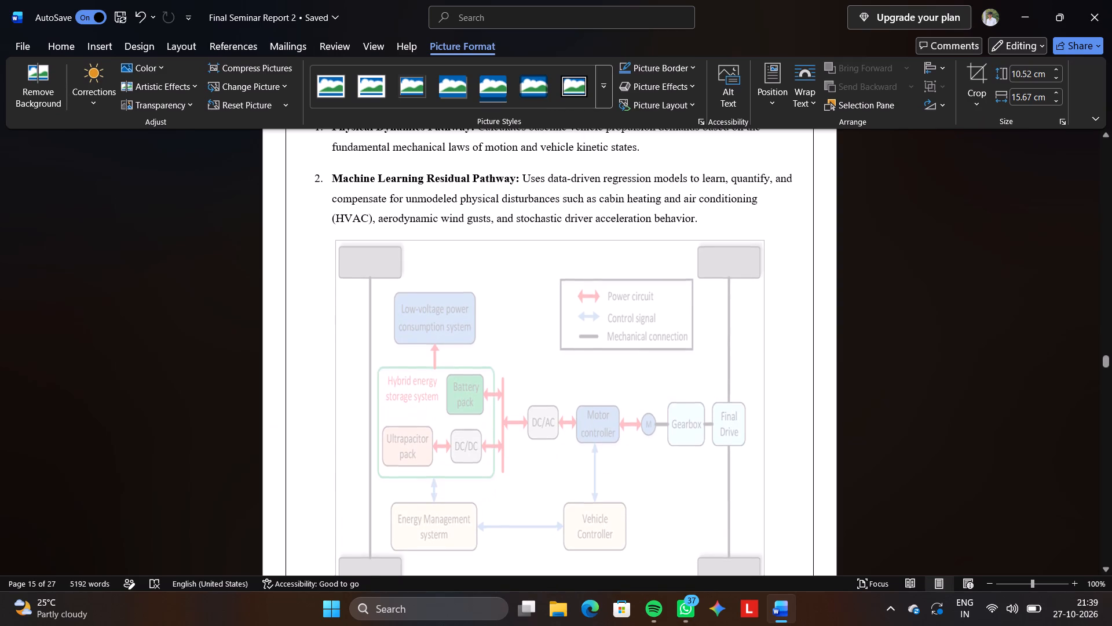
# Reduce the height of the Figure 3.1 block diagram to about 8 cm so it fits with its caption on page 8.
pyautogui.scroll(-1, 558, 470)
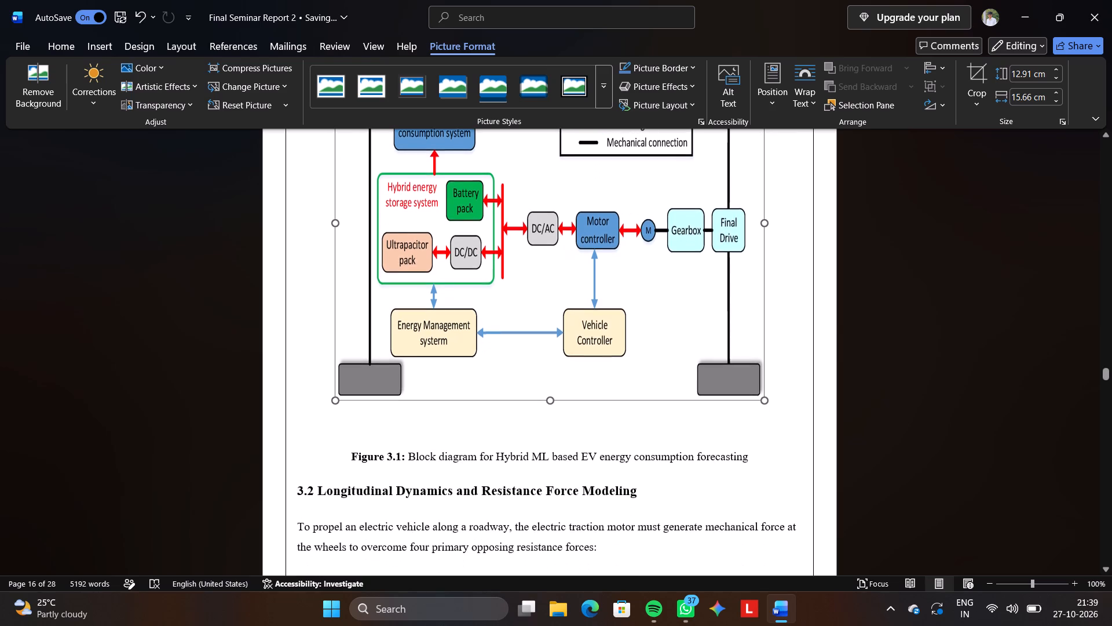
pyautogui.scroll(-1, 558, 470)
pyautogui.scroll(2, 558, 470)
pyautogui.scroll(-1, 558, 470)
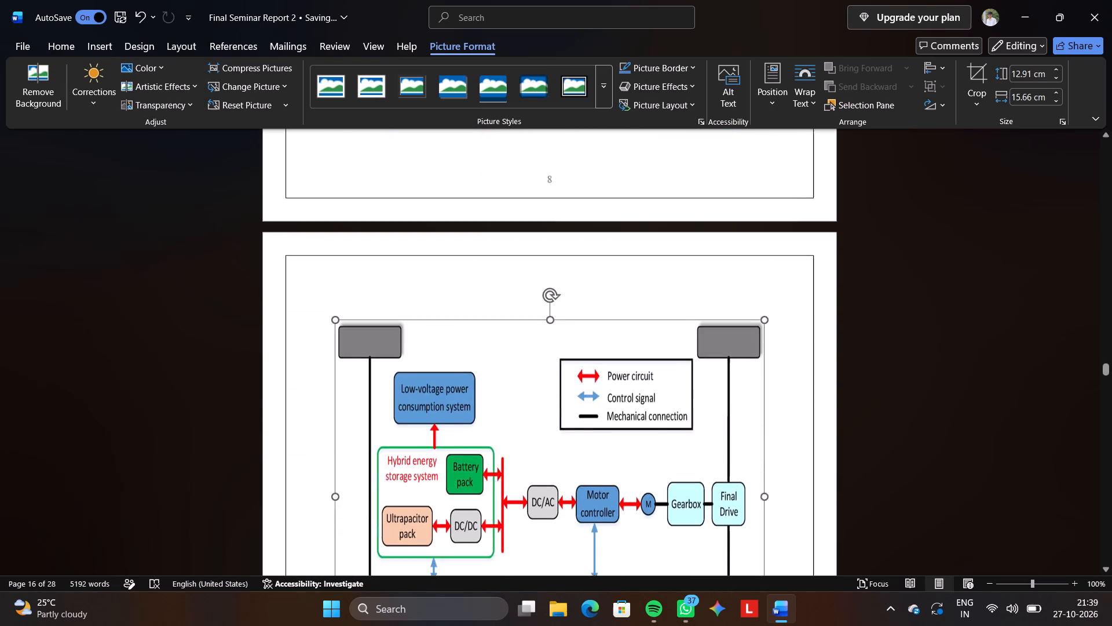
pyautogui.scroll(-2, 558, 470)
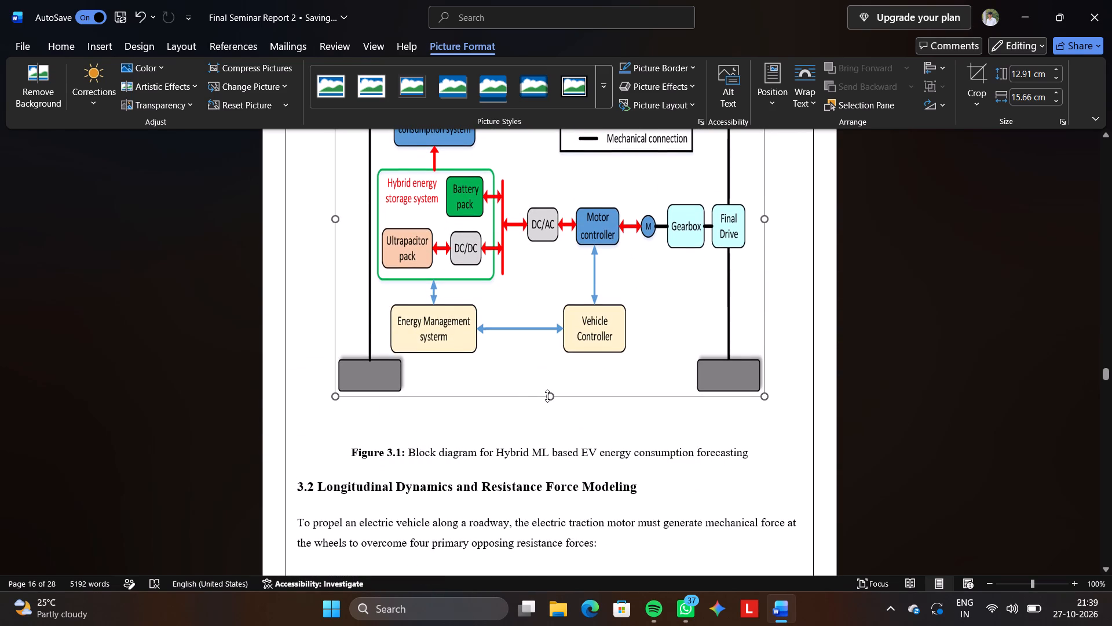
pyautogui.moveTo(547, 396); pyautogui.dragTo(555, 351)
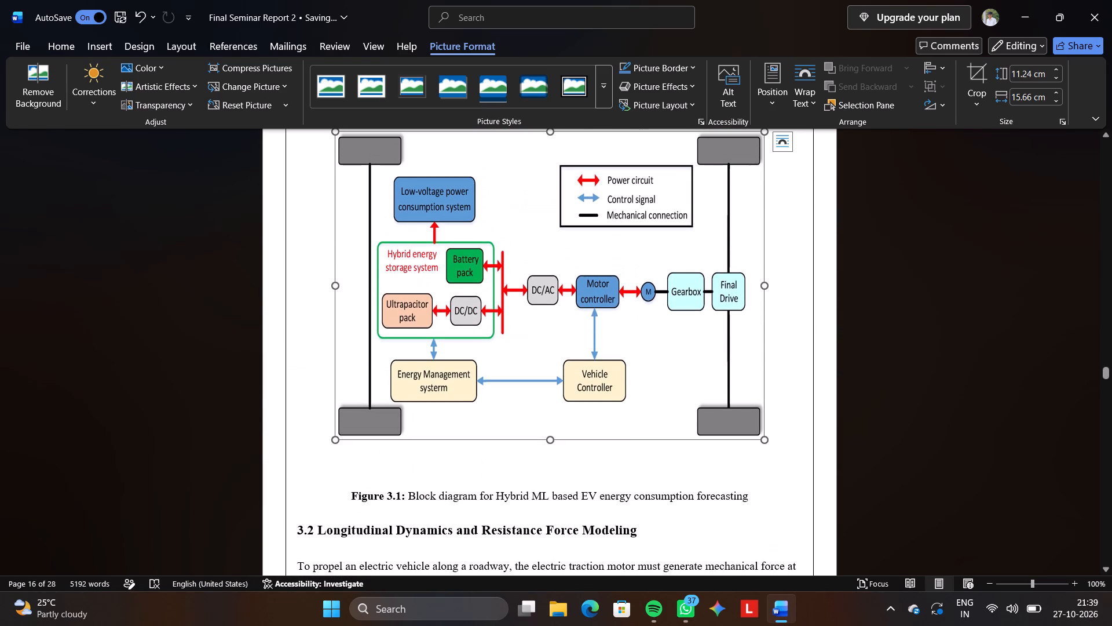
pyautogui.moveTo(549, 440); pyautogui.dragTo(550, 398)
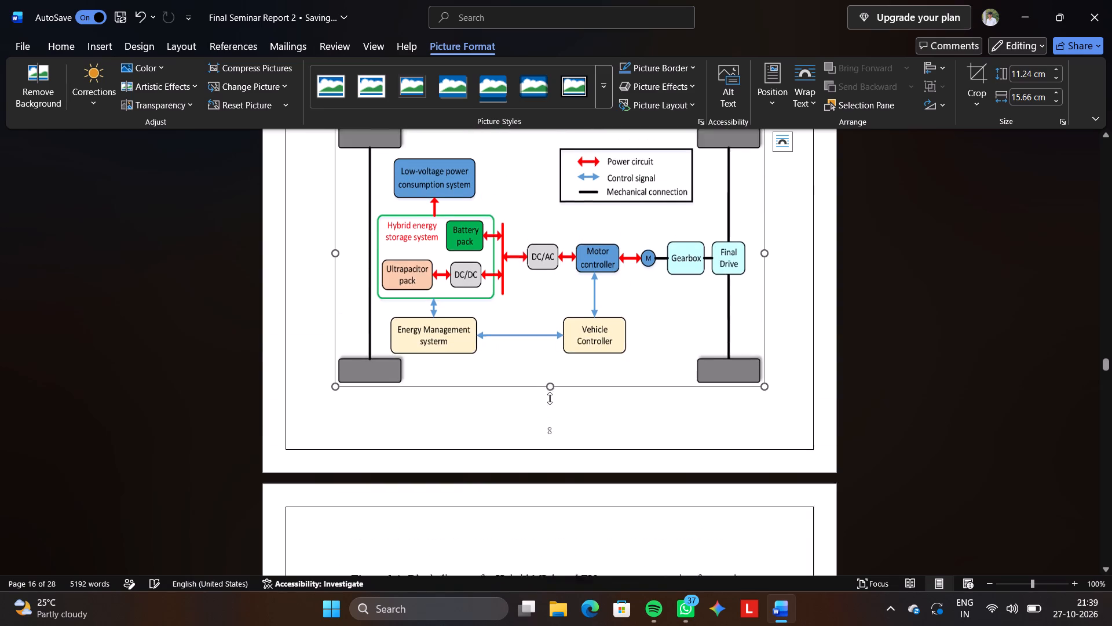
pyautogui.moveTo(551, 398); pyautogui.dragTo(555, 350)
pyautogui.scroll(1, 669, 412)
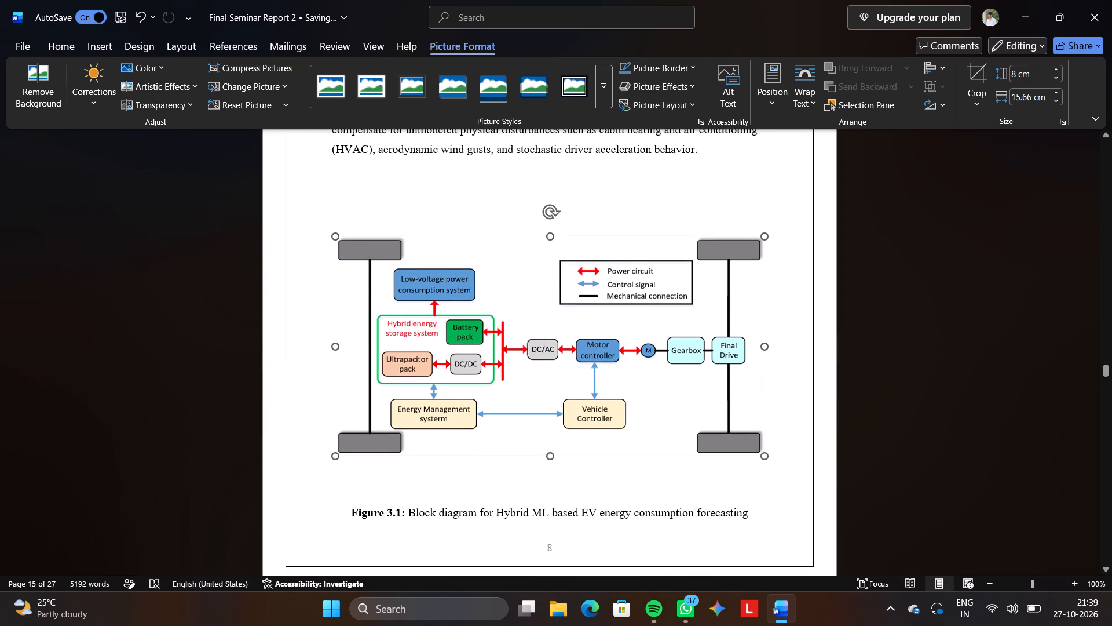
pyautogui.click(887, 297)
# Examine the page layout from section 3.2 and Figure 3.2 through section 3.3 to the Figure 3.3 correlation heatmap.
pyautogui.scroll(-2, 767, 374)
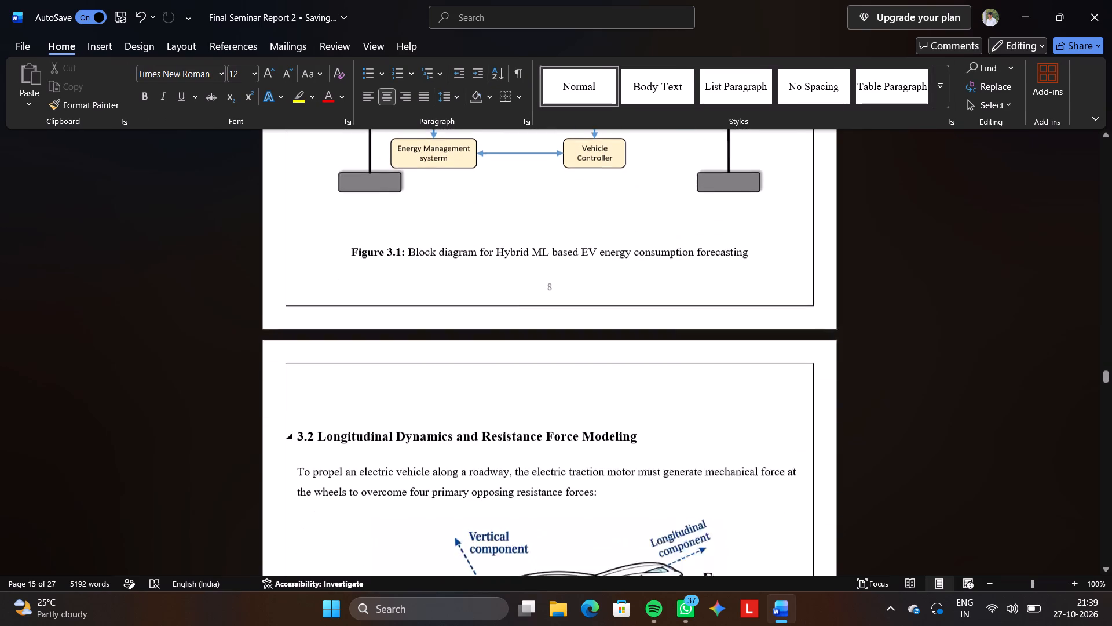
pyautogui.scroll(-1, 767, 374)
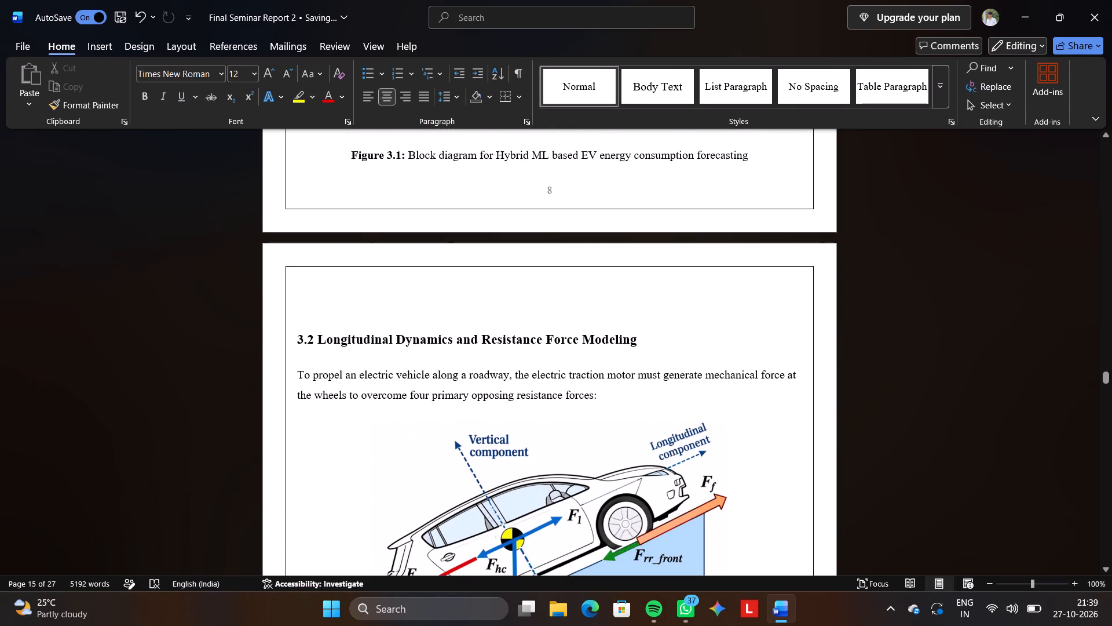
pyautogui.scroll(-2, 767, 374)
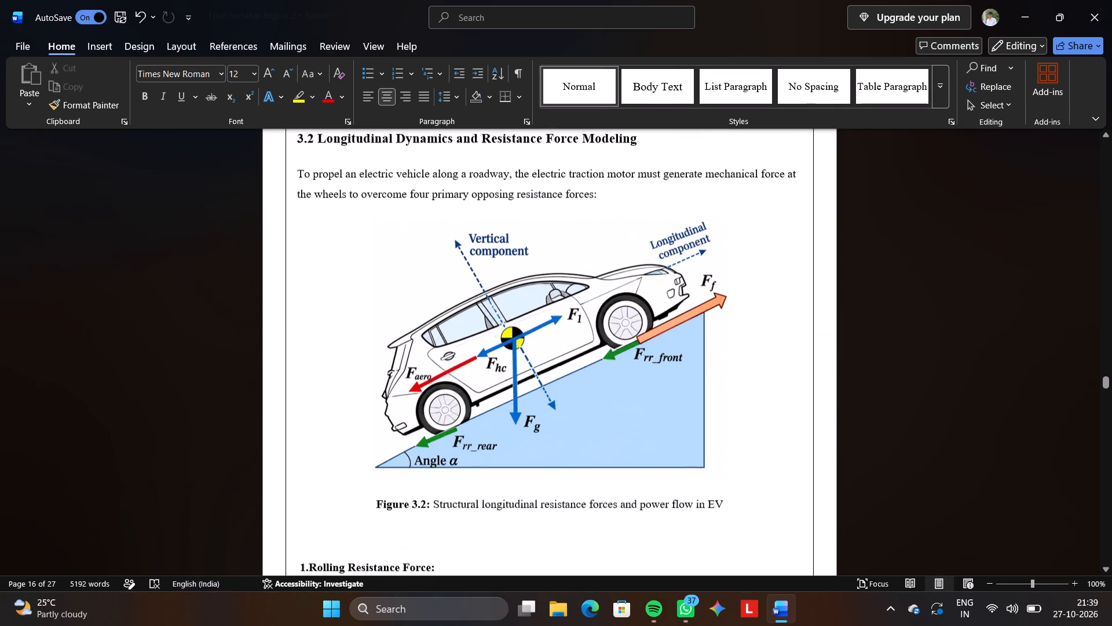
pyautogui.scroll(-5, 767, 374)
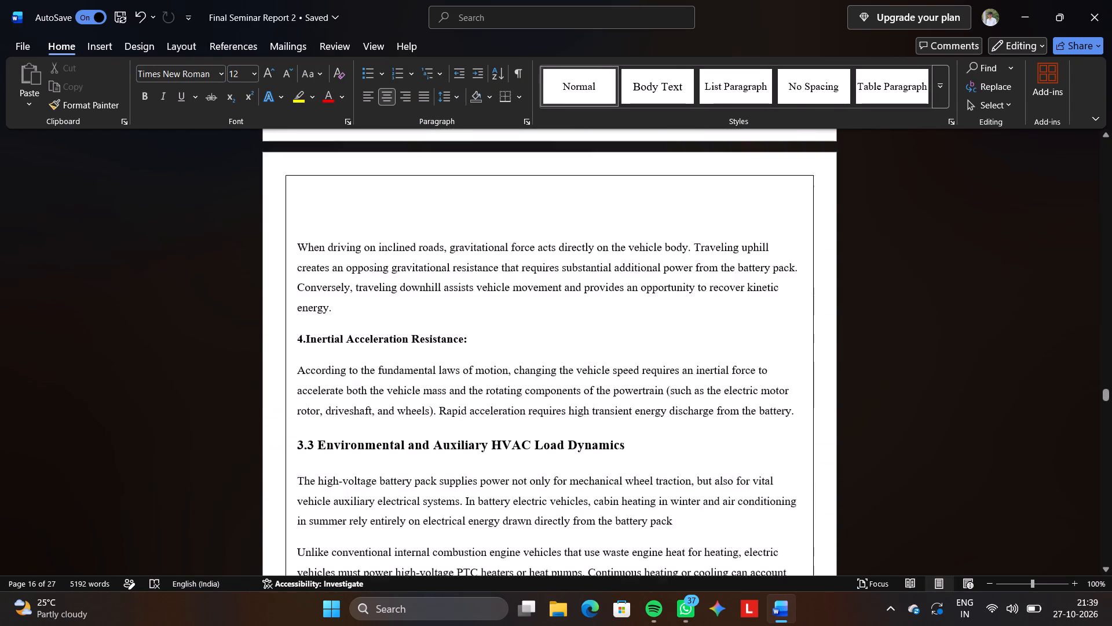
pyautogui.scroll(-6, 767, 374)
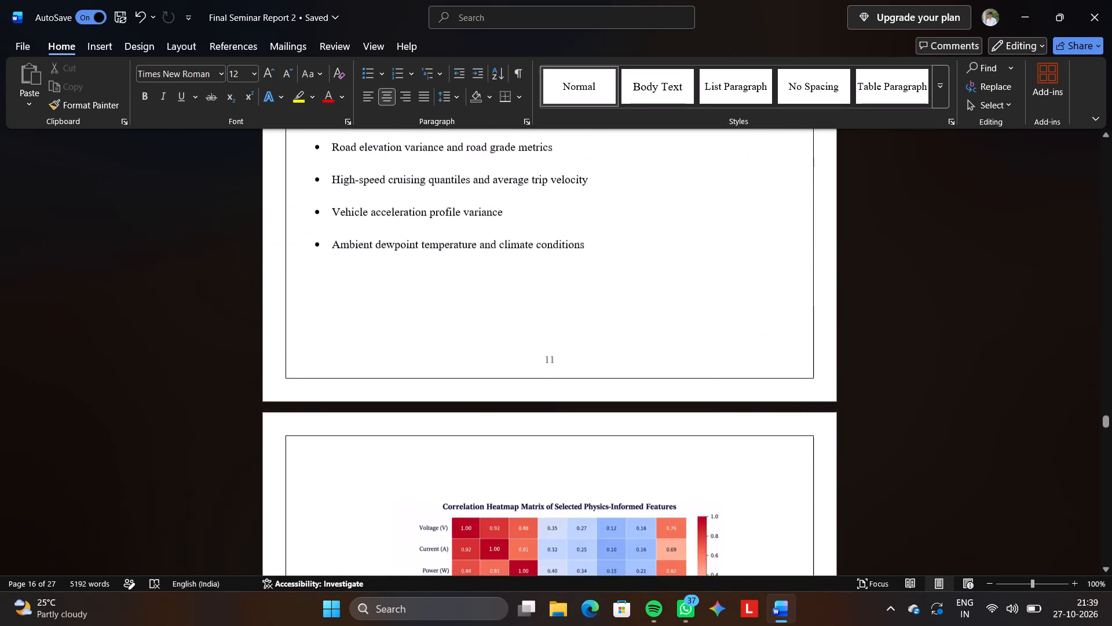
pyautogui.scroll(-2, 767, 374)
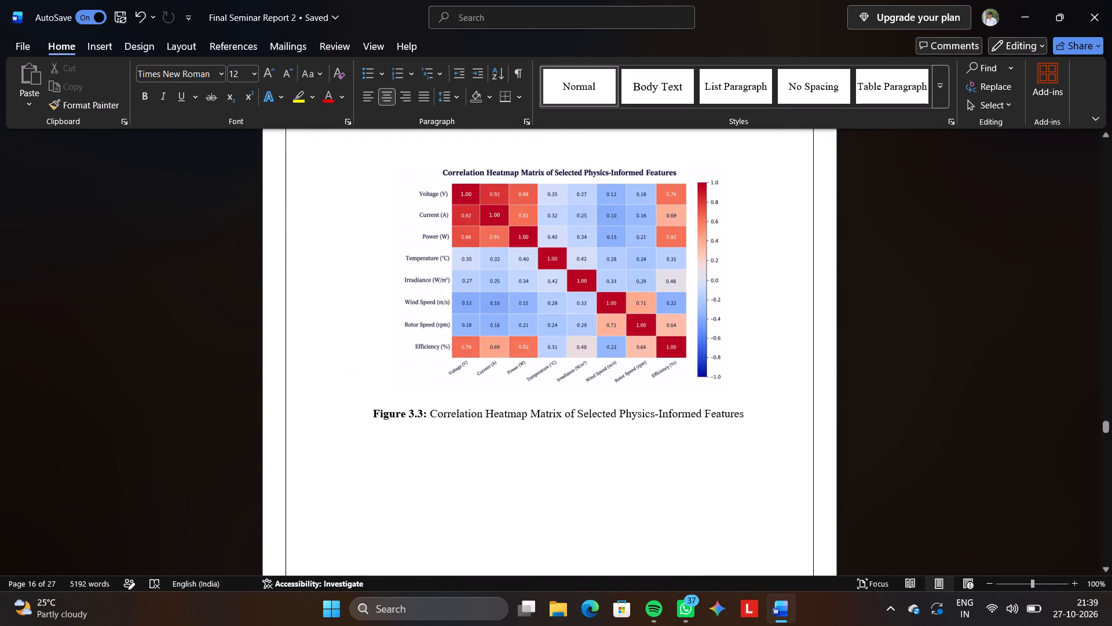
# Enlarge the Figure 3.3 correlation heatmap proportionally until it nearly spans the width between the page borders.
pyautogui.click(647, 312)
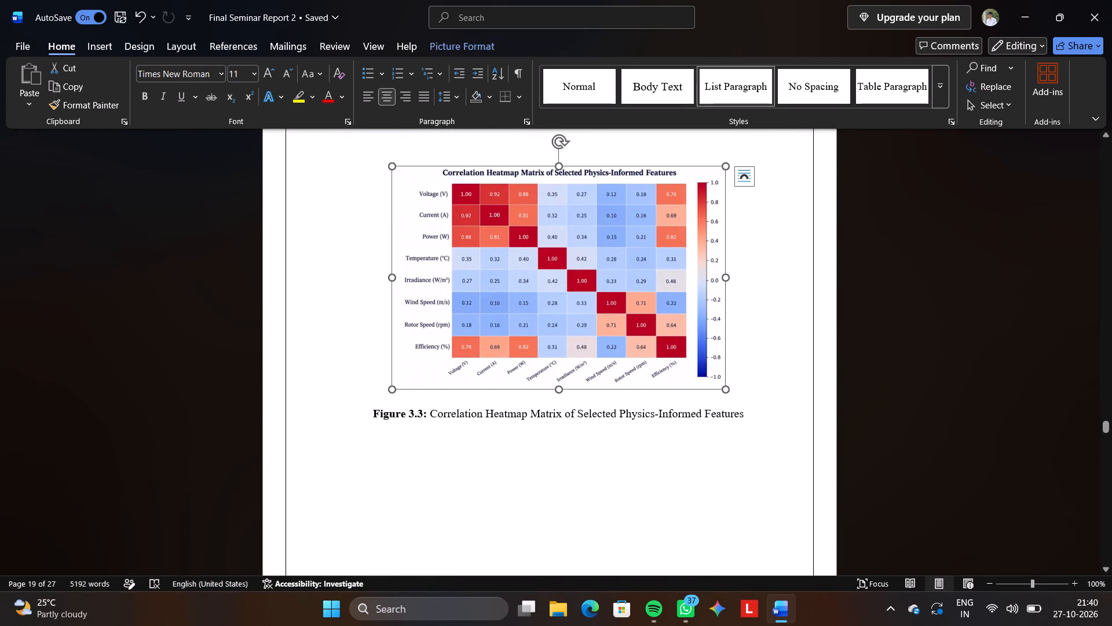
pyautogui.hotkey('ctrl', '+')
pyautogui.hotkey('ctrl', '+')
pyautogui.hotkey('ctrl', '+')
pyautogui.moveTo(726, 391); pyautogui.dragTo(770, 442)
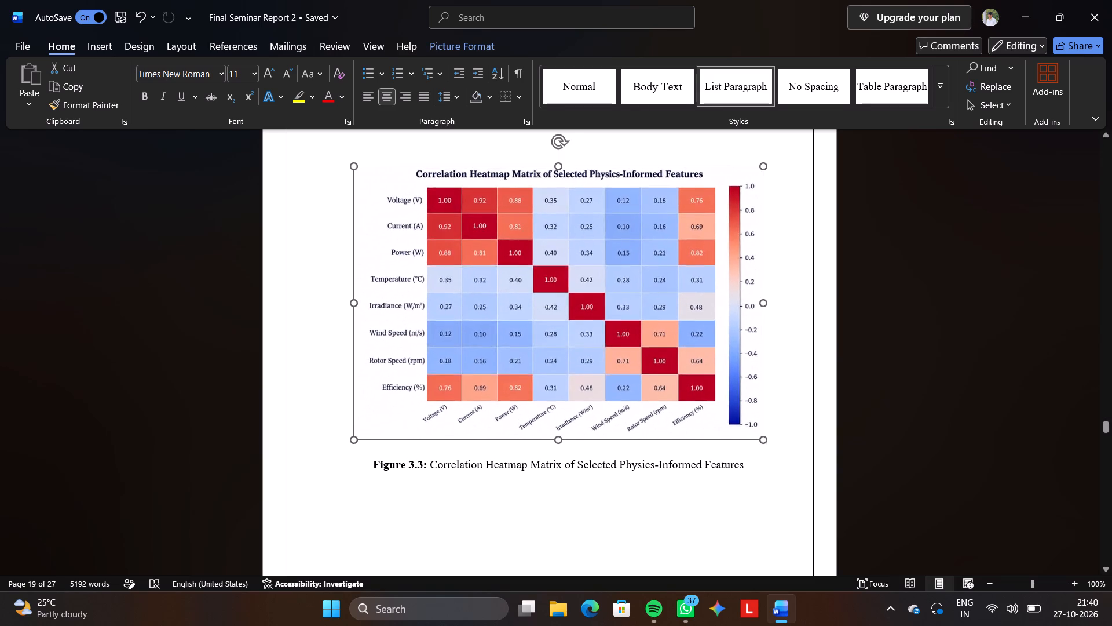
pyautogui.moveTo(770, 442); pyautogui.dragTo(779, 451)
pyautogui.moveTo(730, 431); pyautogui.dragTo(714, 429)
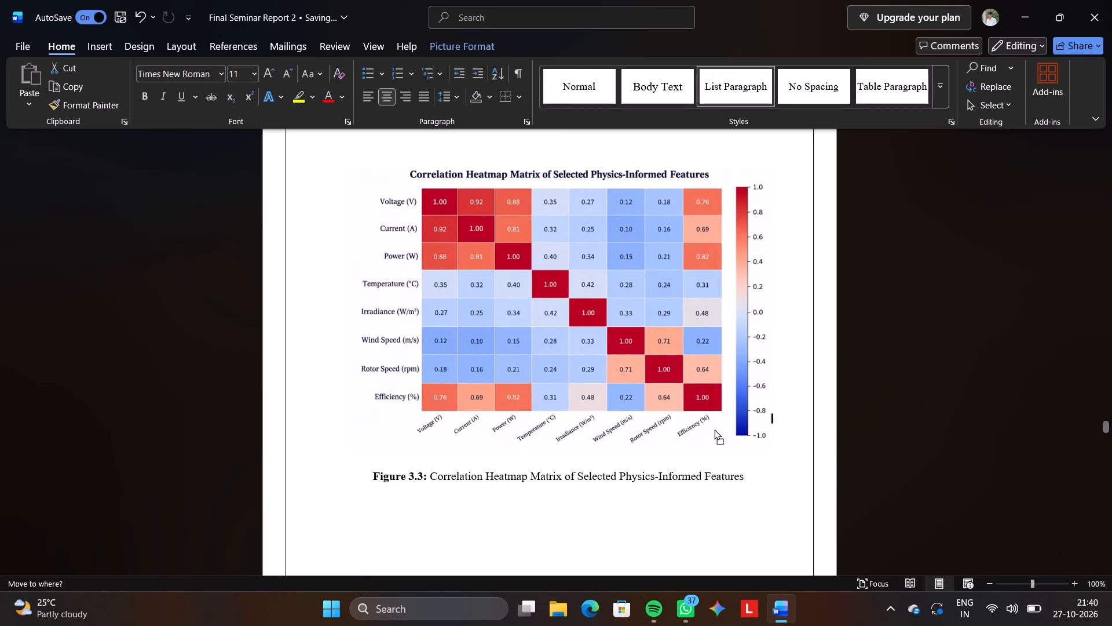
pyautogui.moveTo(714, 429); pyautogui.dragTo(711, 430)
pyautogui.moveTo(711, 430); pyautogui.dragTo(665, 423)
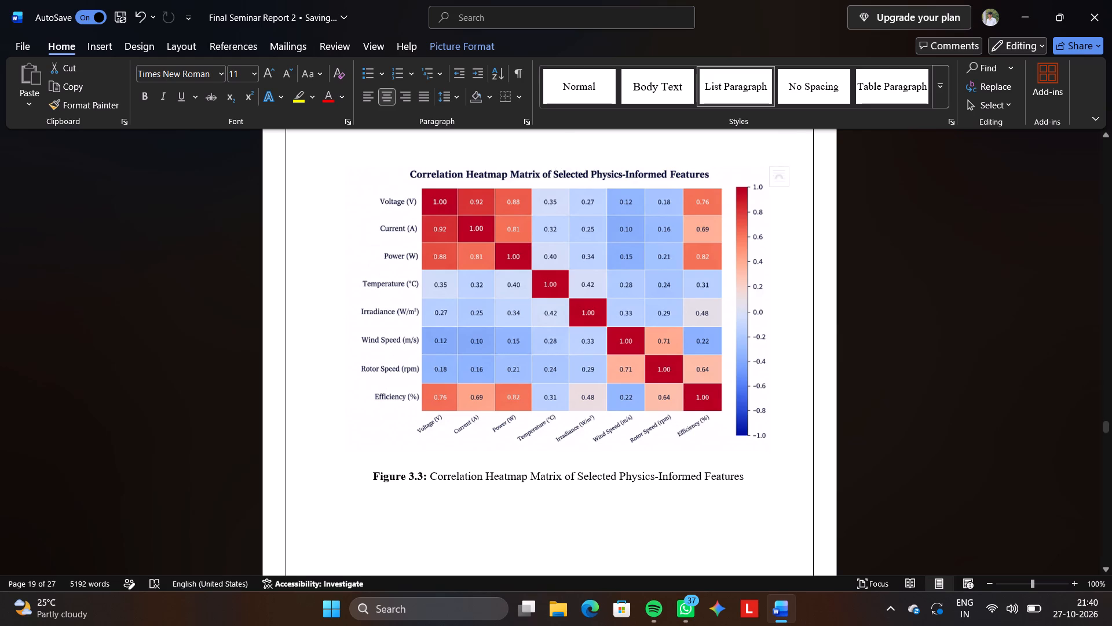
pyautogui.moveTo(344, 450); pyautogui.dragTo(328, 464)
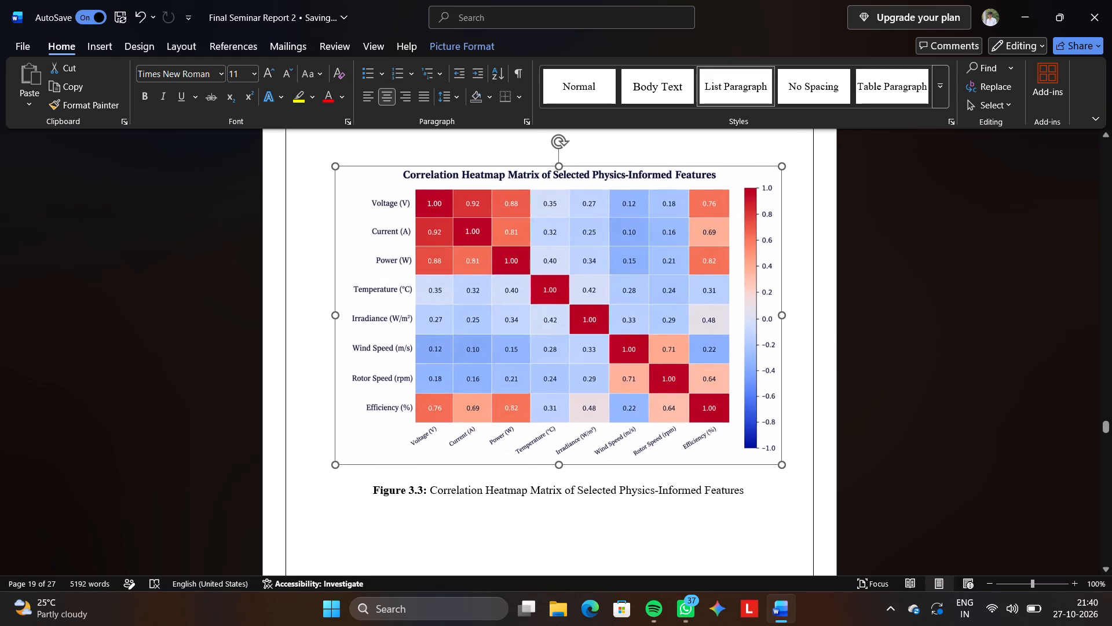
pyautogui.moveTo(328, 464); pyautogui.dragTo(326, 470)
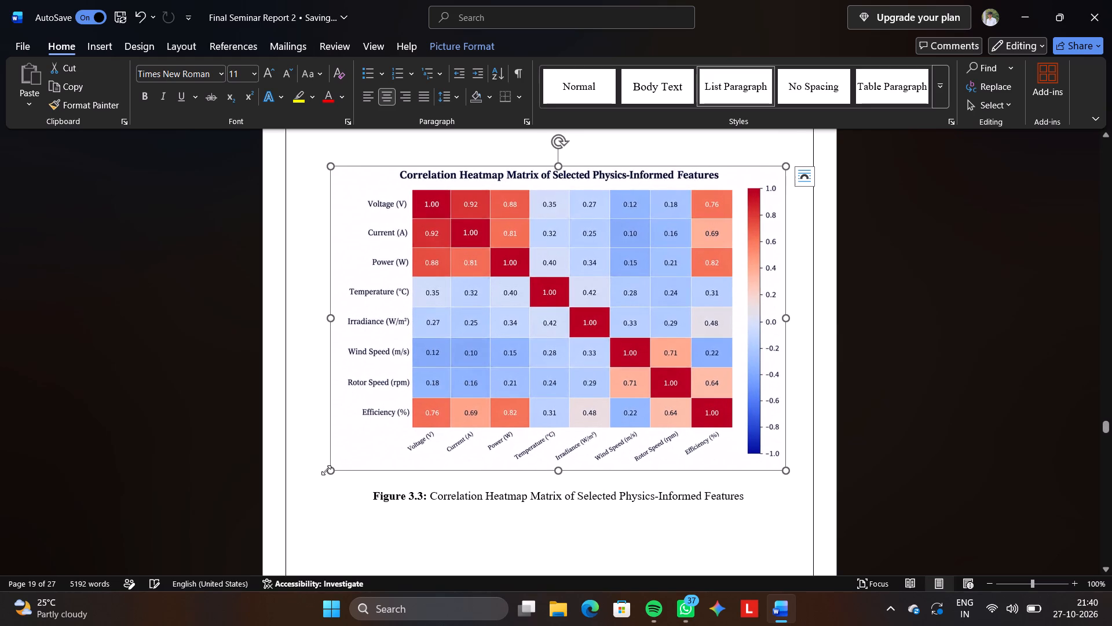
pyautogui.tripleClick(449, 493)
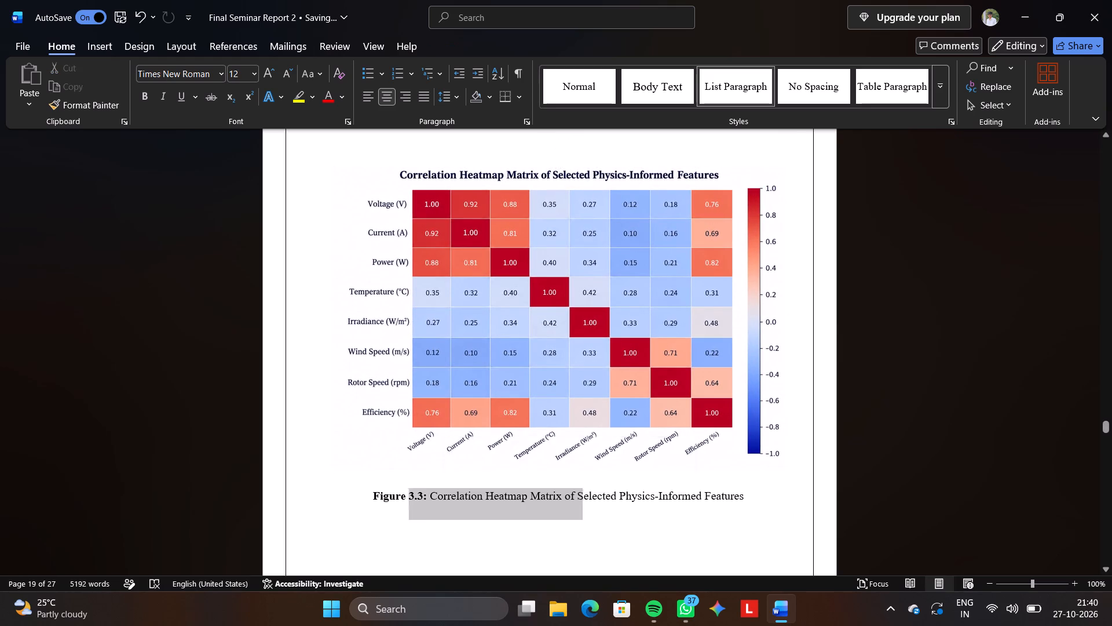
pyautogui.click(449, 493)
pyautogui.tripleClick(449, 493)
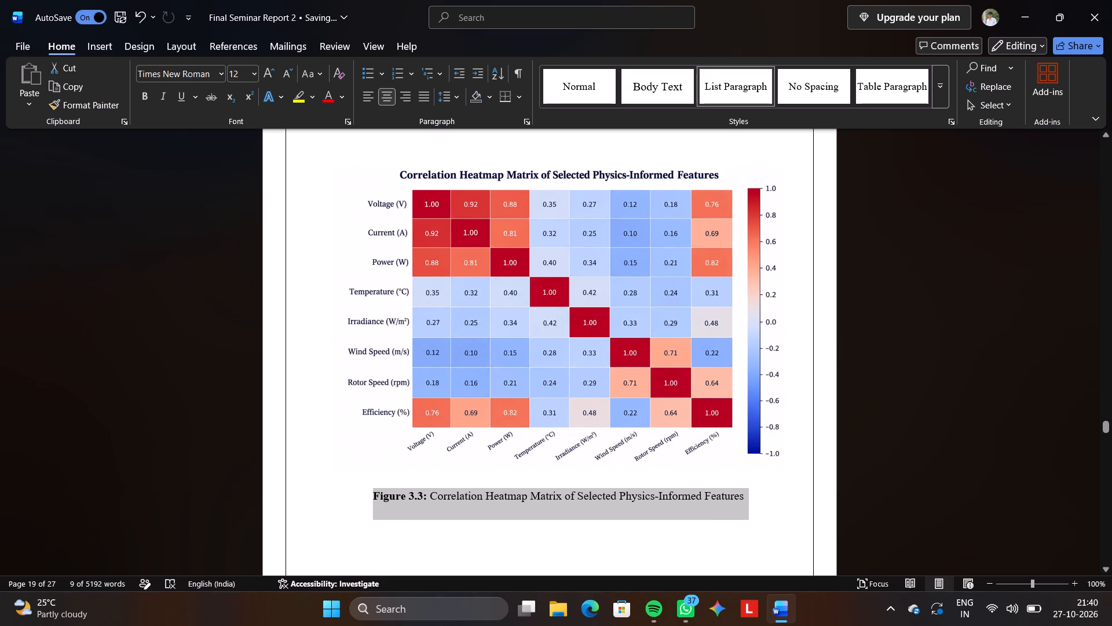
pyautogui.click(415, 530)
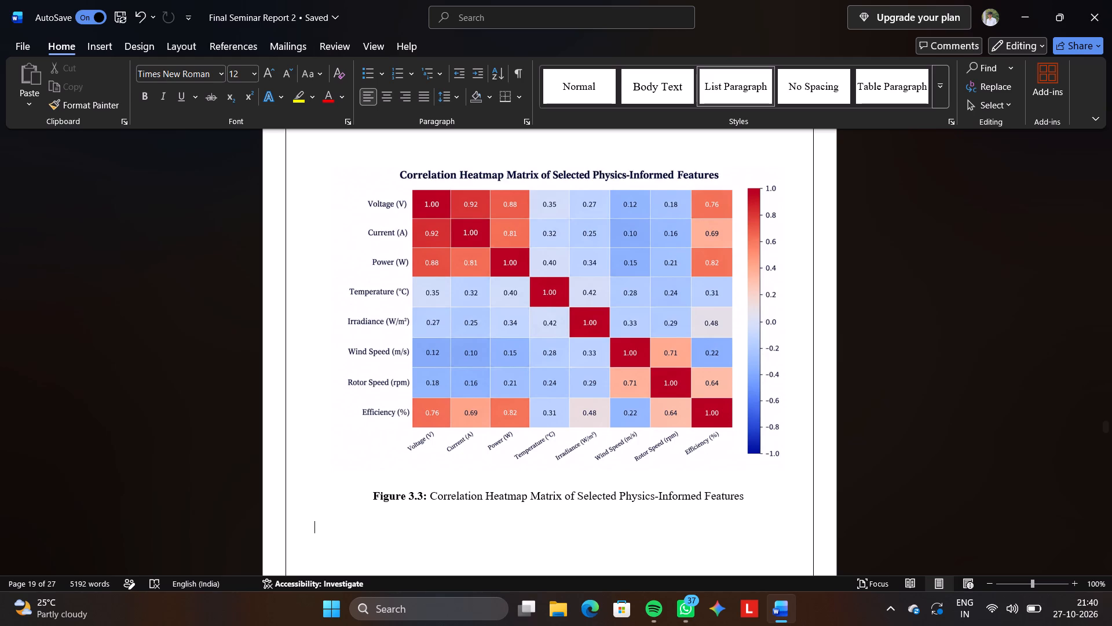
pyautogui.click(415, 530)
# Skim the whole report from the title page and certificate through to the References page to check the page layout.
pyautogui.scroll(-20, 415, 530)
pyautogui.scroll(-8, 415, 530)
pyautogui.scroll(8, 415, 530)
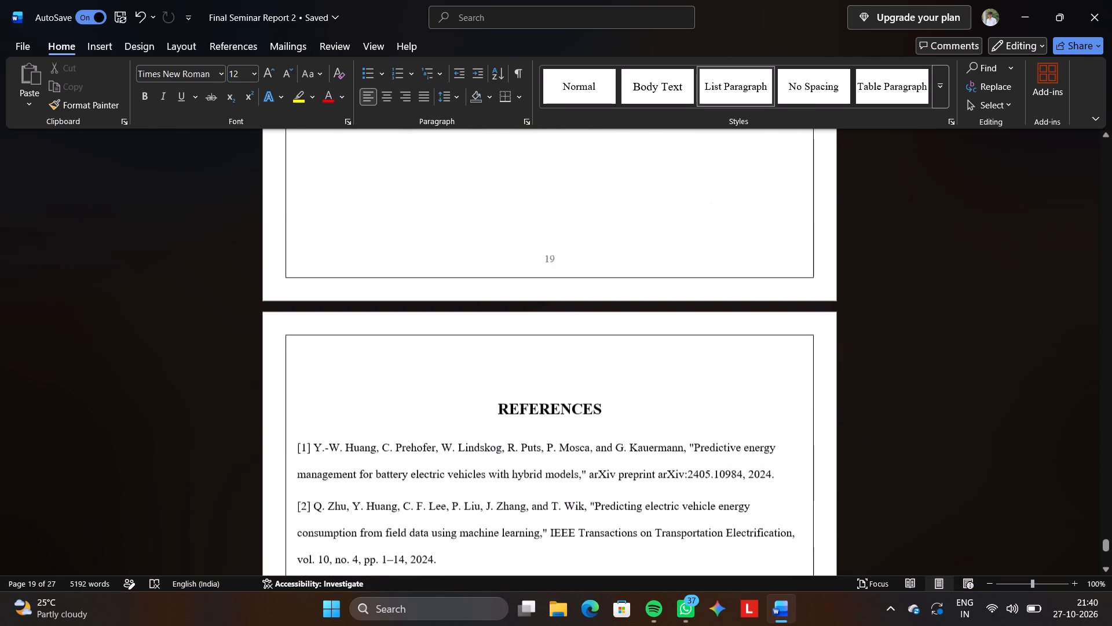
pyautogui.scroll(20, 415, 530)
pyautogui.scroll(20, 415, 530)
pyautogui.scroll(2, 415, 530)
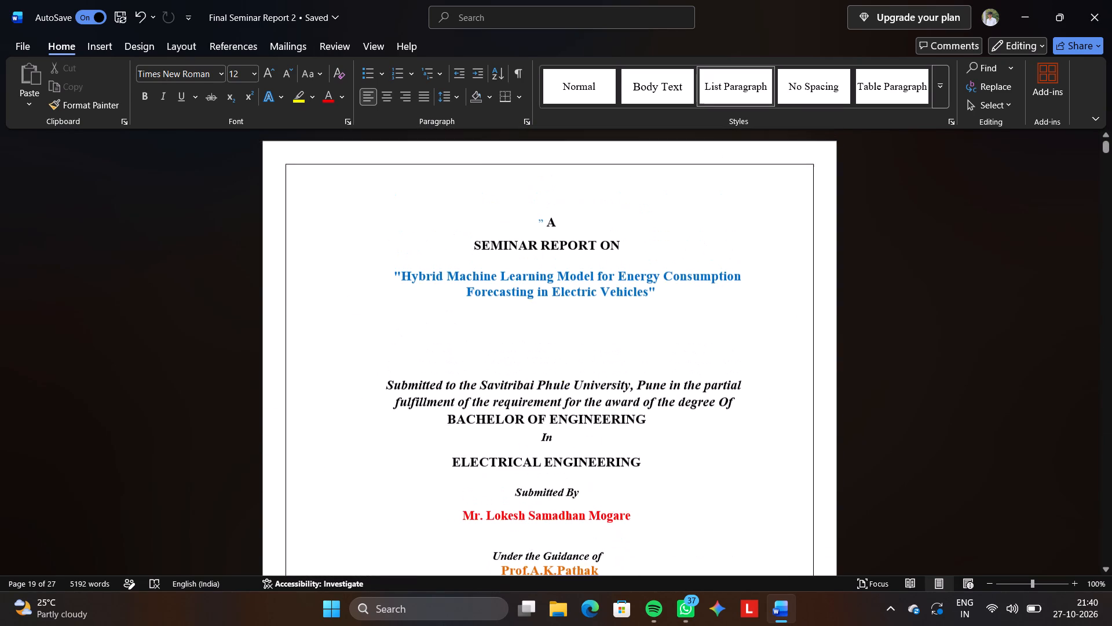
pyautogui.scroll(-4, 415, 530)
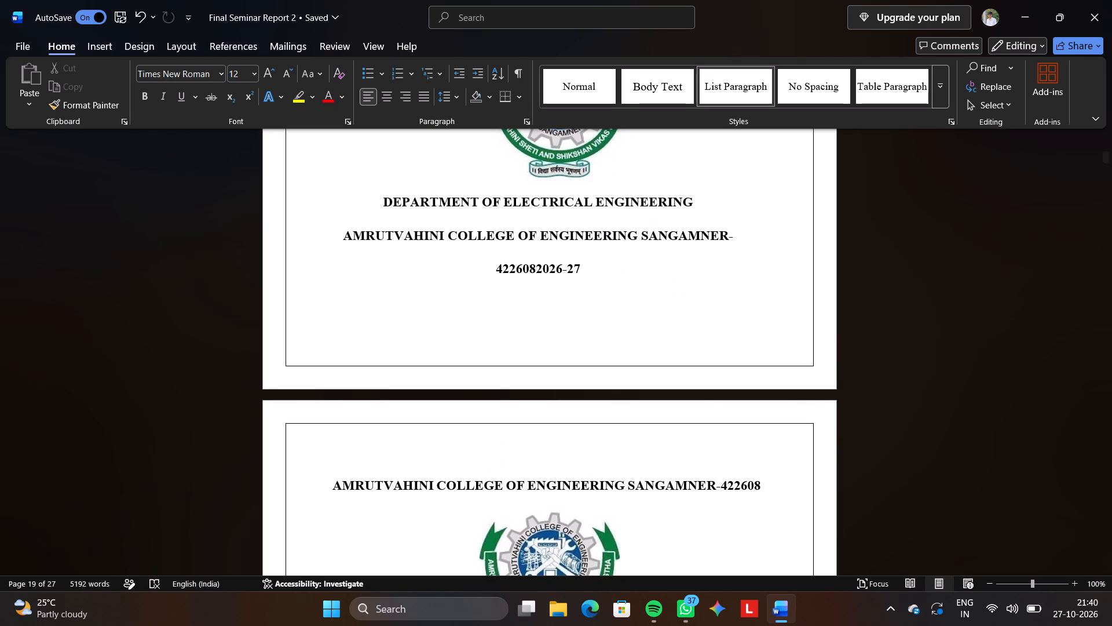
pyautogui.scroll(-8, 415, 530)
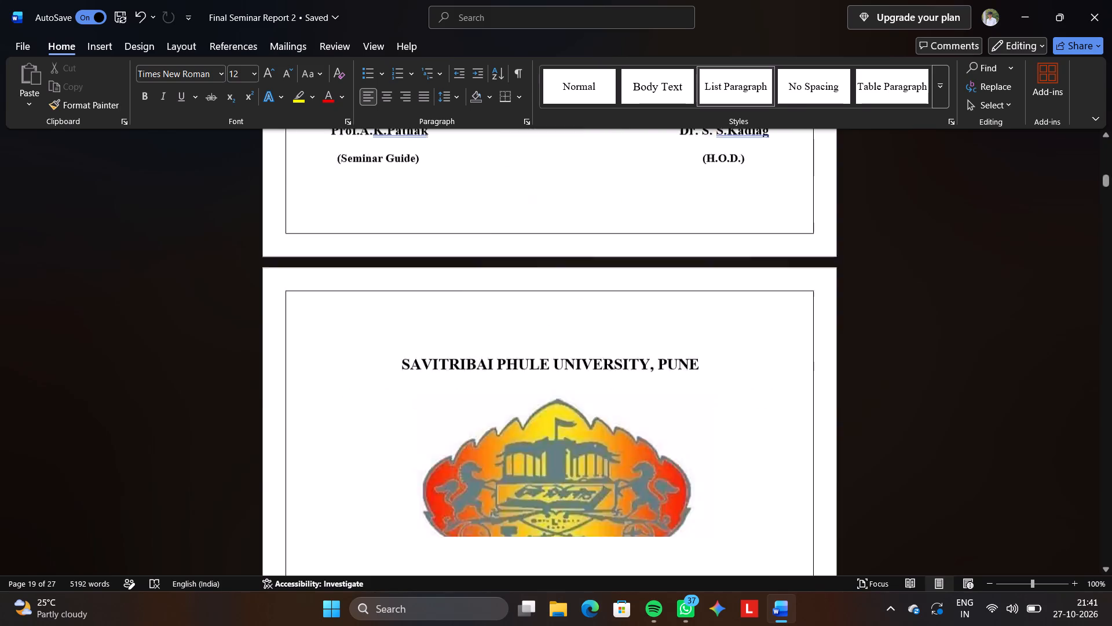
pyautogui.scroll(-14, 415, 530)
pyautogui.scroll(-12, 415, 530)
# Examine the References page and its transition from page 19, checking the heading and the five entries.
pyautogui.scroll(1, 415, 530)
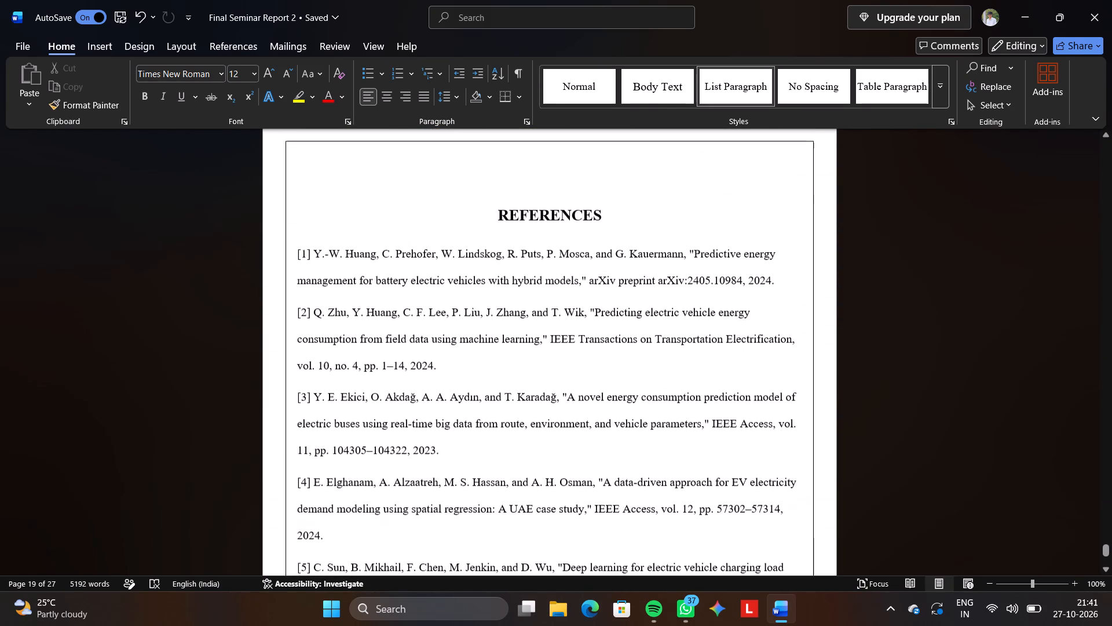
pyautogui.scroll(1, 415, 530)
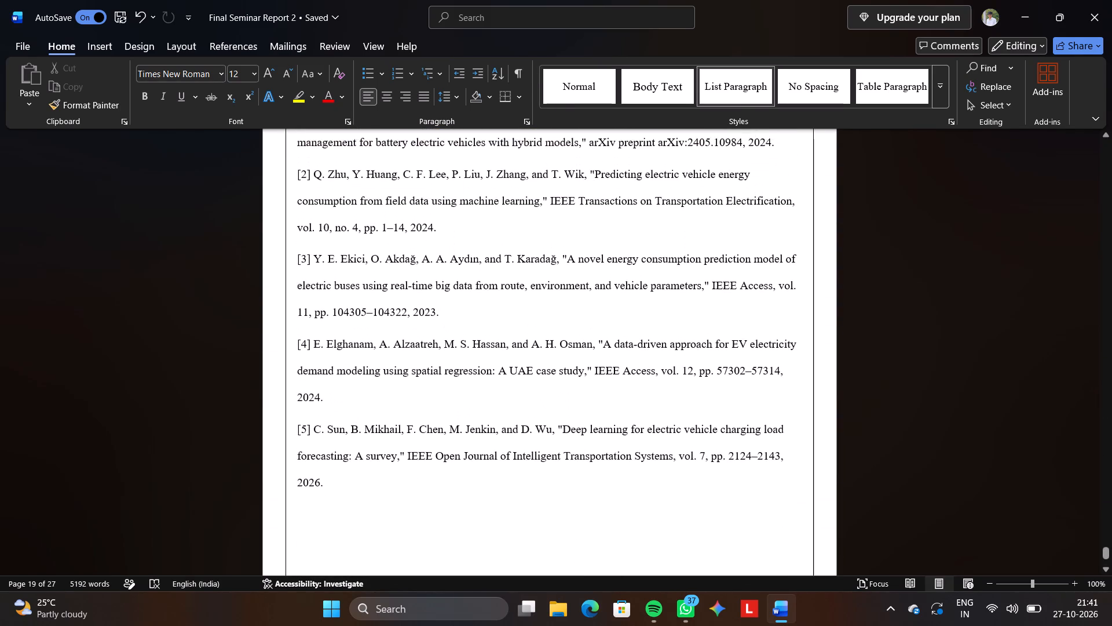
pyautogui.scroll(2, 415, 530)
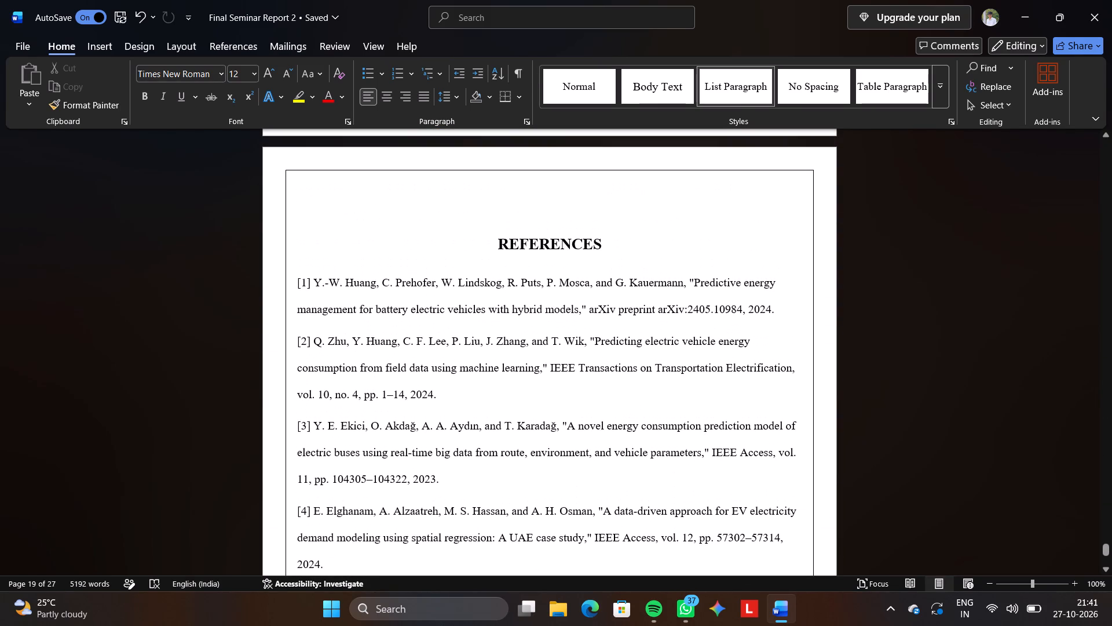
pyautogui.scroll(3, 415, 530)
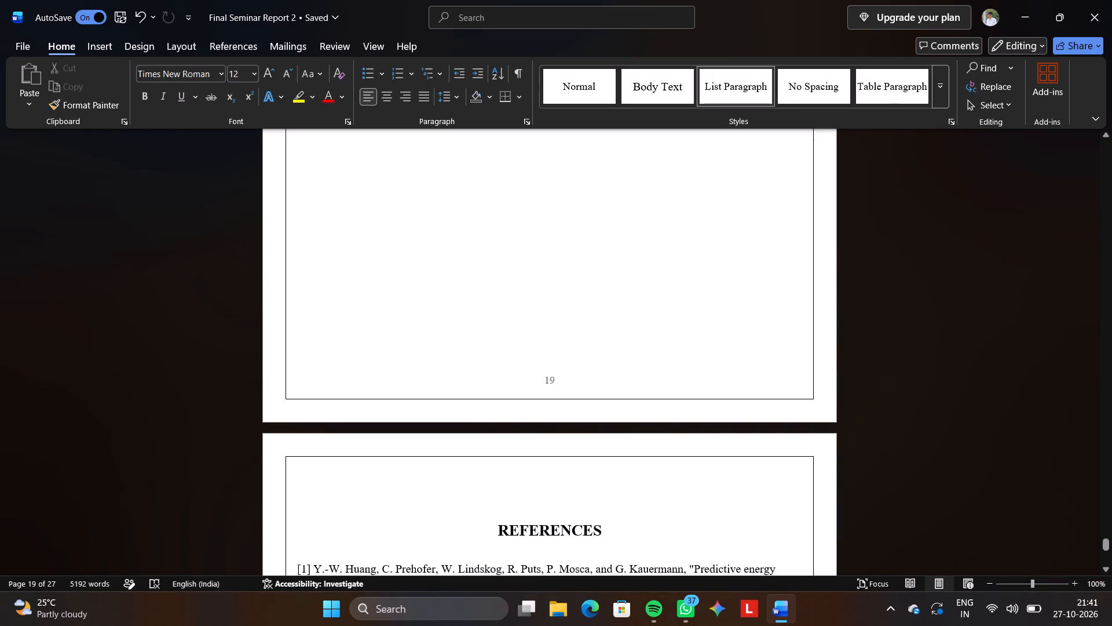
pyautogui.click(415, 530)
pyautogui.scroll(-2, 415, 530)
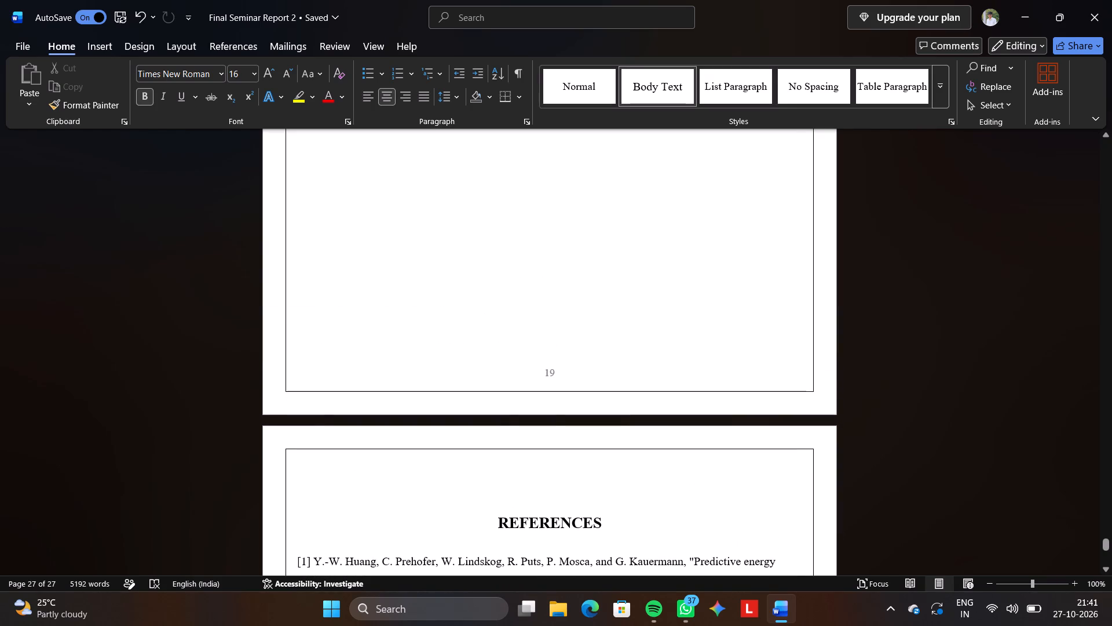
pyautogui.scroll(-4, 415, 530)
# Review the front matter from the title page and certificate through the acknowledgment and abstract to the list of figures and tables.
pyautogui.scroll(2, 415, 530)
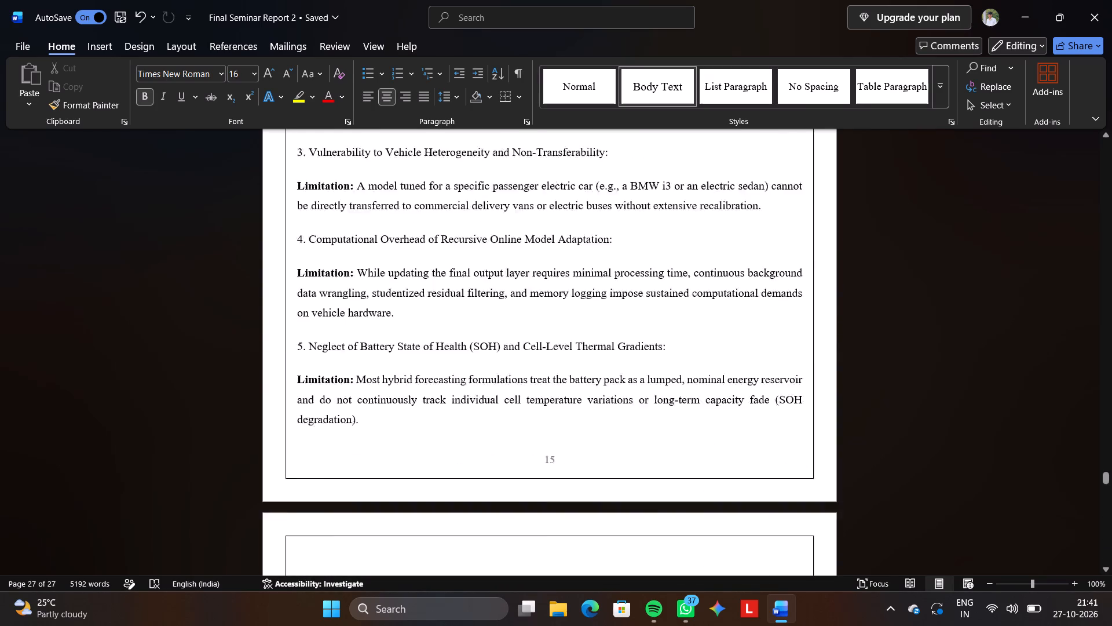
pyautogui.scroll(18, 415, 530)
pyautogui.scroll(6, 415, 530)
pyautogui.scroll(1, 72, 321)
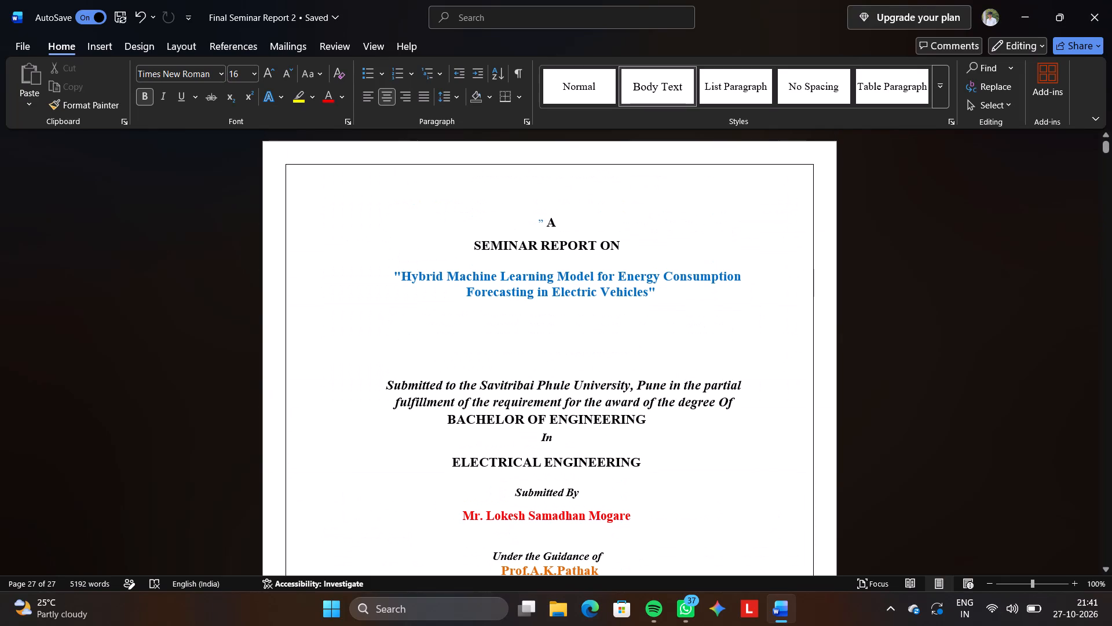
pyautogui.scroll(3, 594, 364)
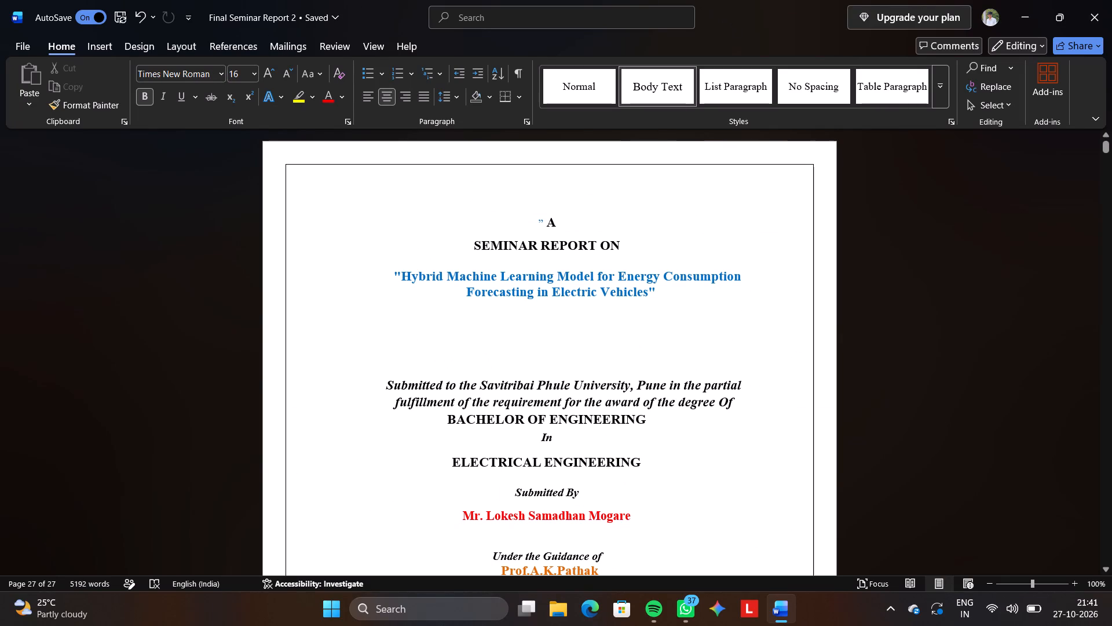
pyautogui.scroll(-5, 594, 364)
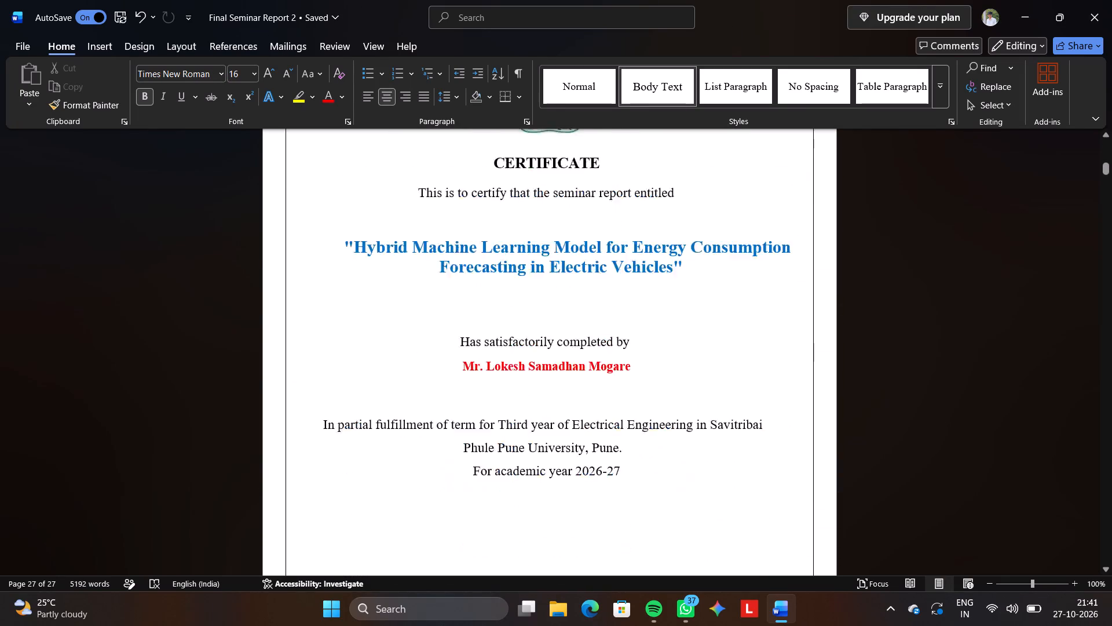
pyautogui.scroll(-5, 594, 364)
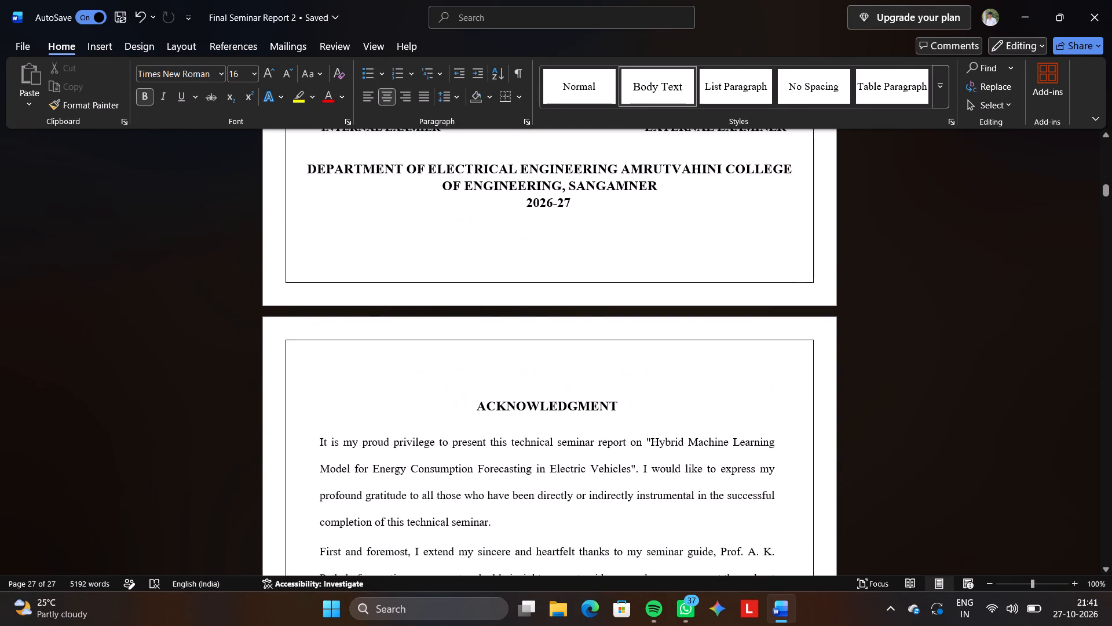
pyautogui.scroll(-5, 594, 364)
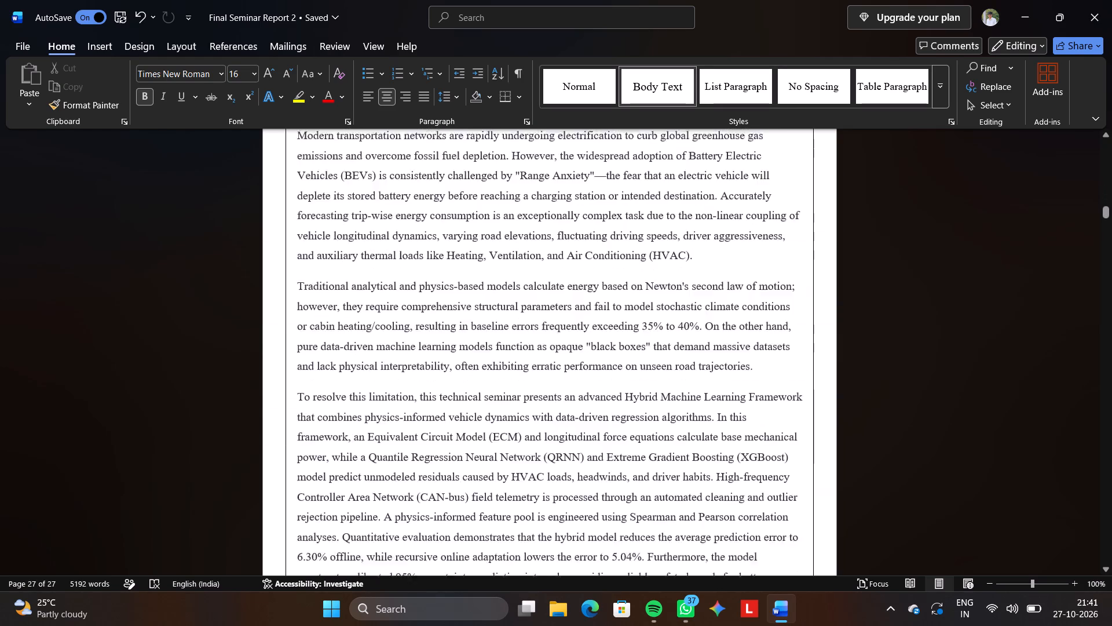
pyautogui.scroll(-7, 594, 364)
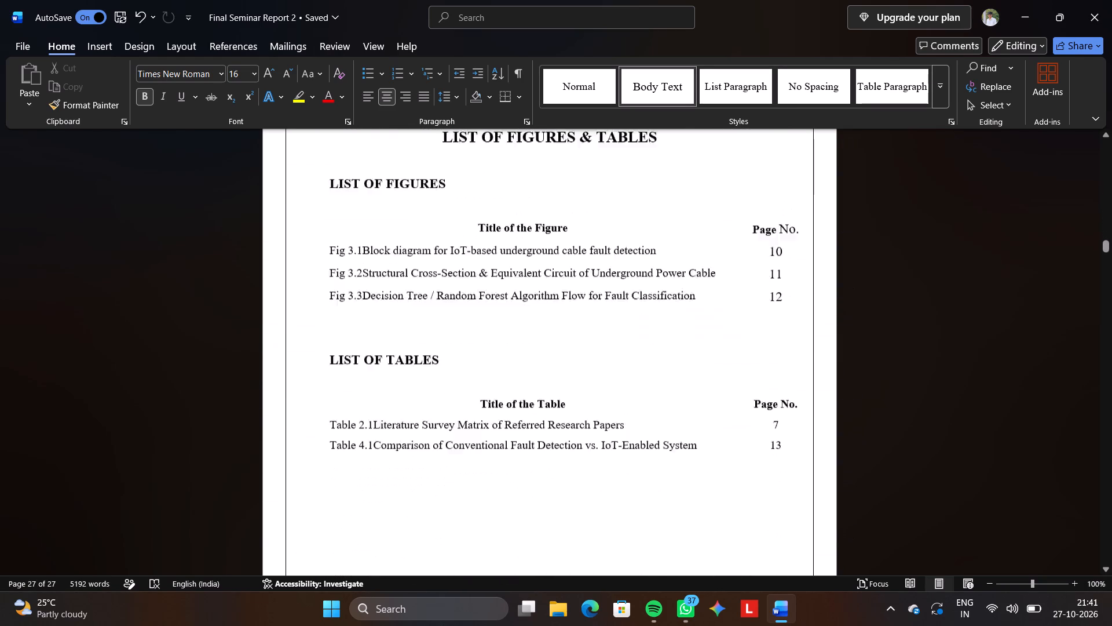
# Review the body pages from Chapter 1 and the Chapter 2 literature survey onward to the closing References page.
pyautogui.scroll(-7, 594, 364)
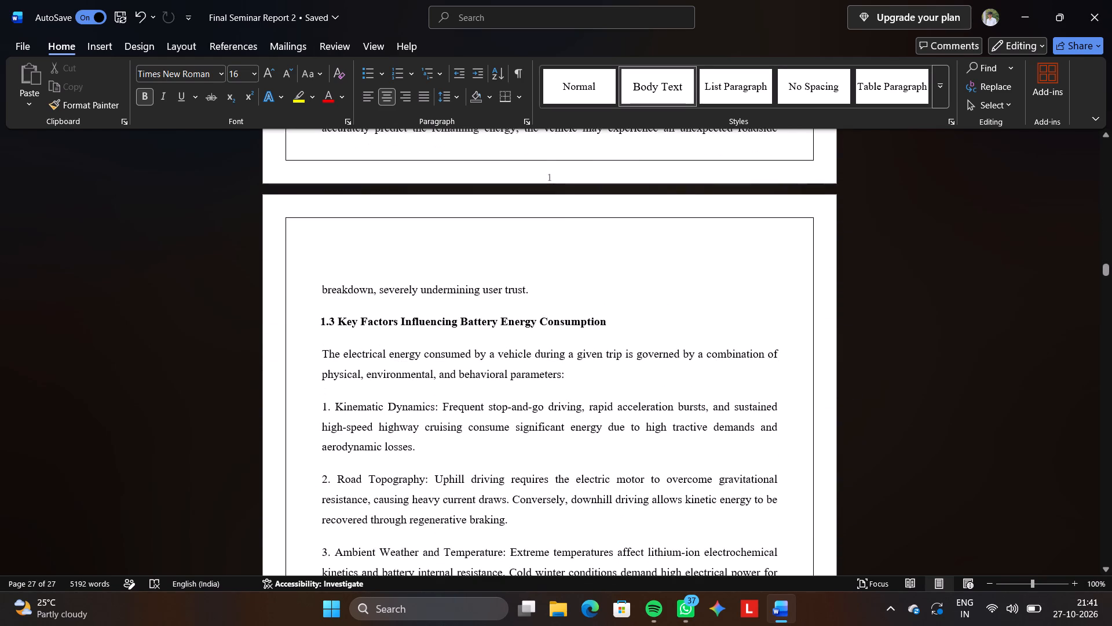
pyautogui.scroll(-4, 594, 364)
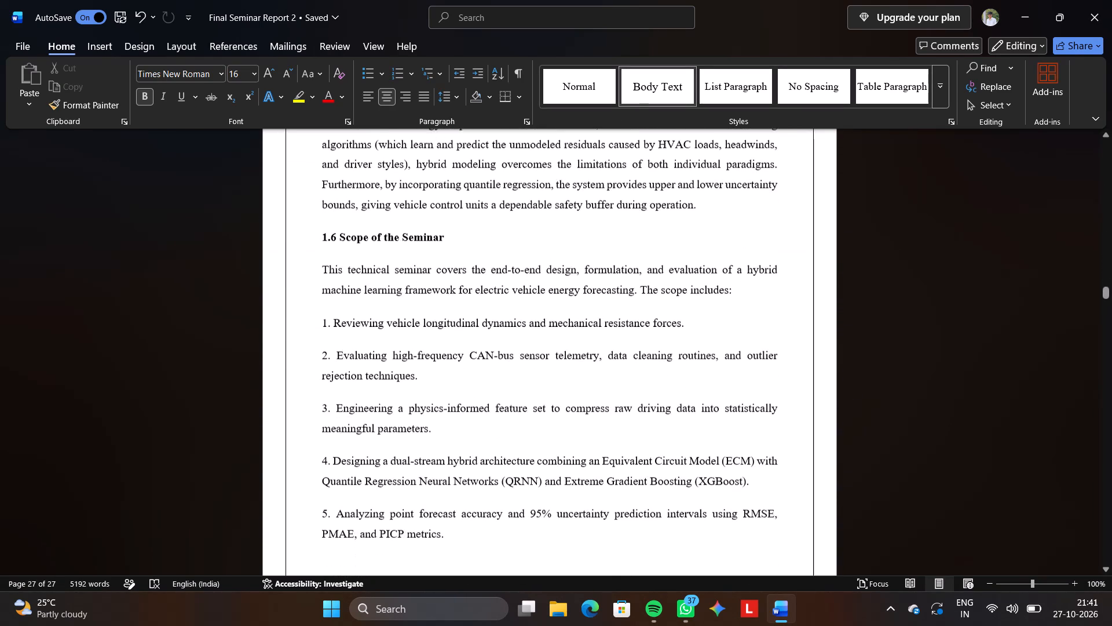
pyautogui.scroll(-2, 594, 364)
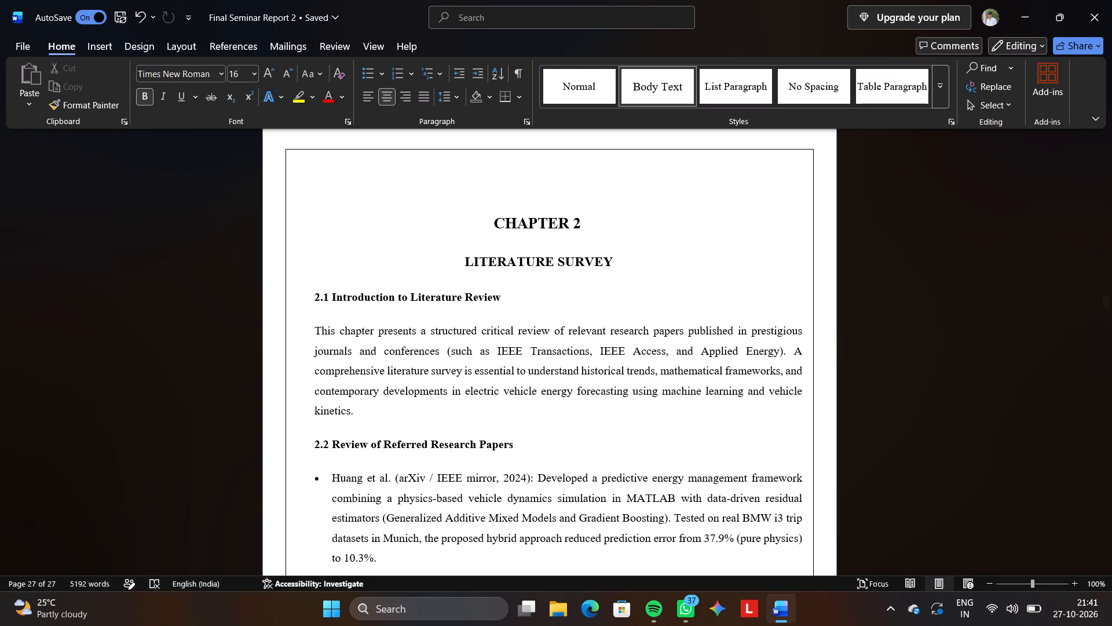
pyautogui.scroll(-7, 594, 364)
pyautogui.scroll(-20, 594, 364)
pyautogui.scroll(-3, 594, 364)
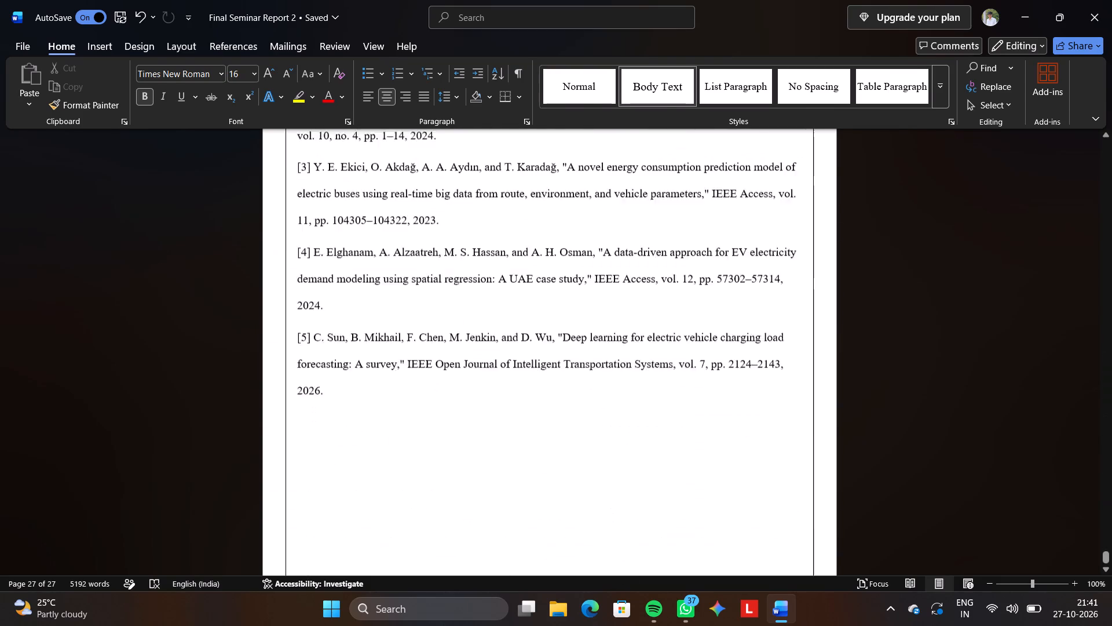
pyautogui.scroll(-7, 594, 364)
pyautogui.scroll(1, 594, 364)
pyautogui.scroll(-1, 594, 364)
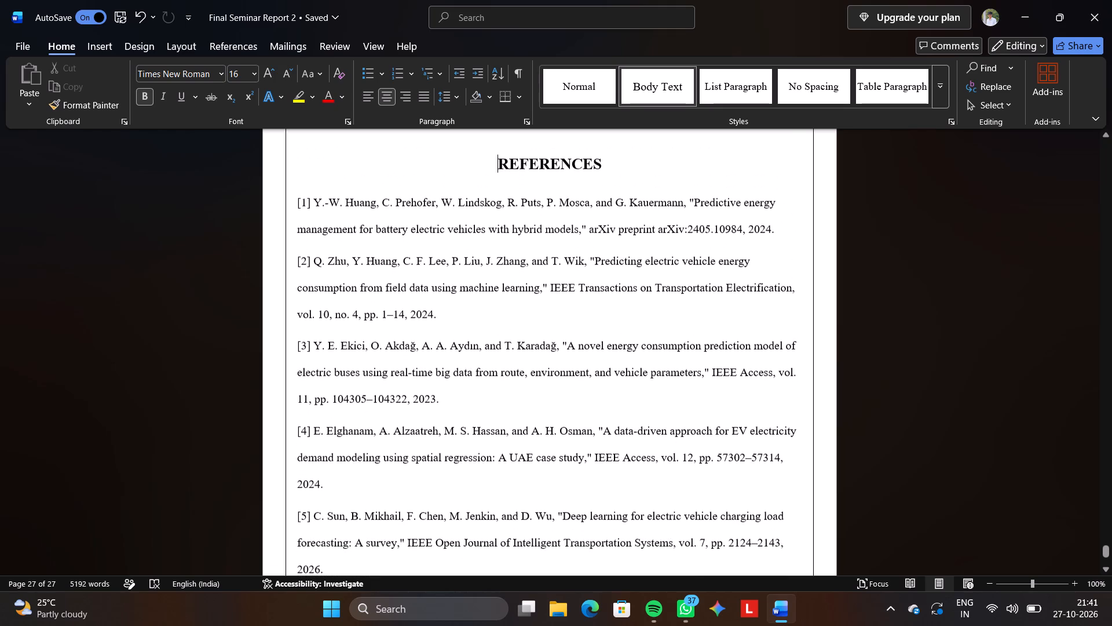
pyautogui.scroll(-1, 594, 364)
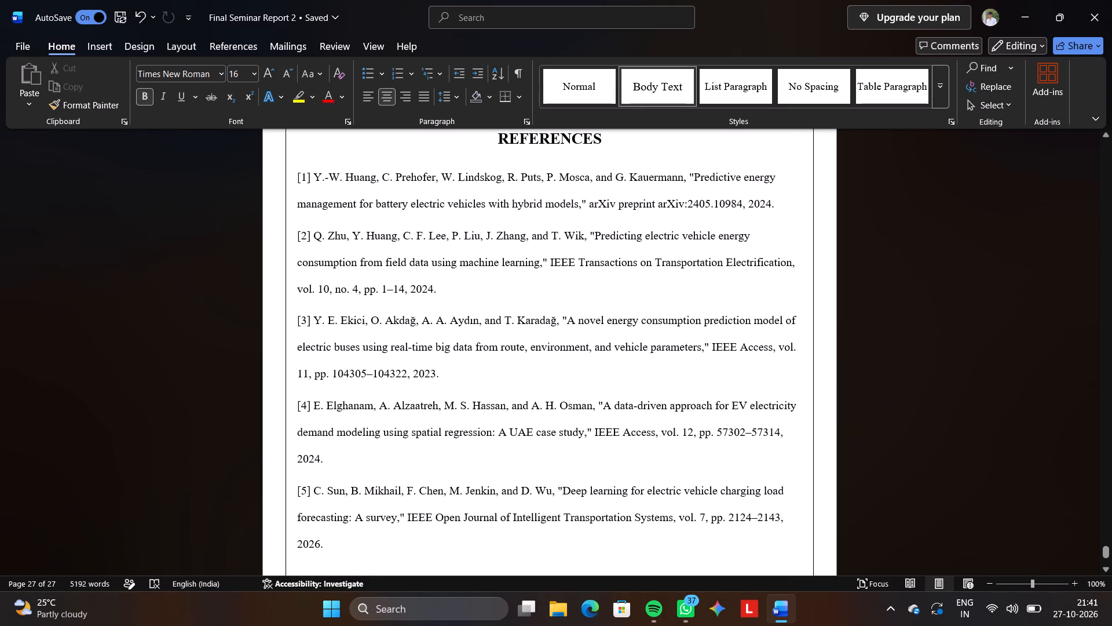
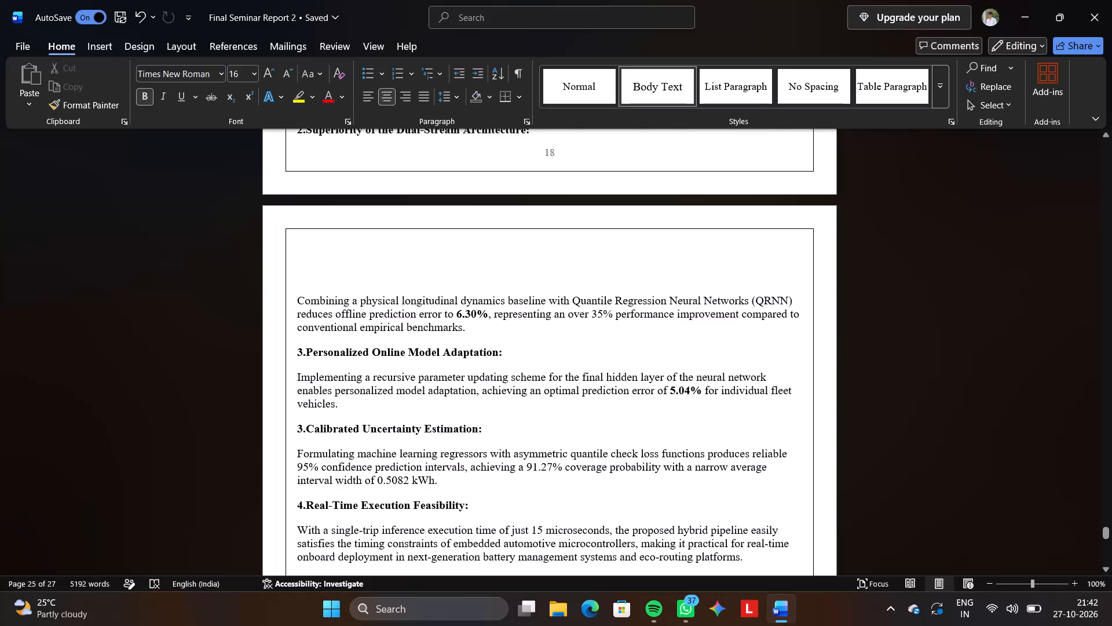
# Review the Chapter 5 pages from the advantages through the future scope to the numbered conclusions on the last body page.
pyautogui.scroll(1, 359, 461)
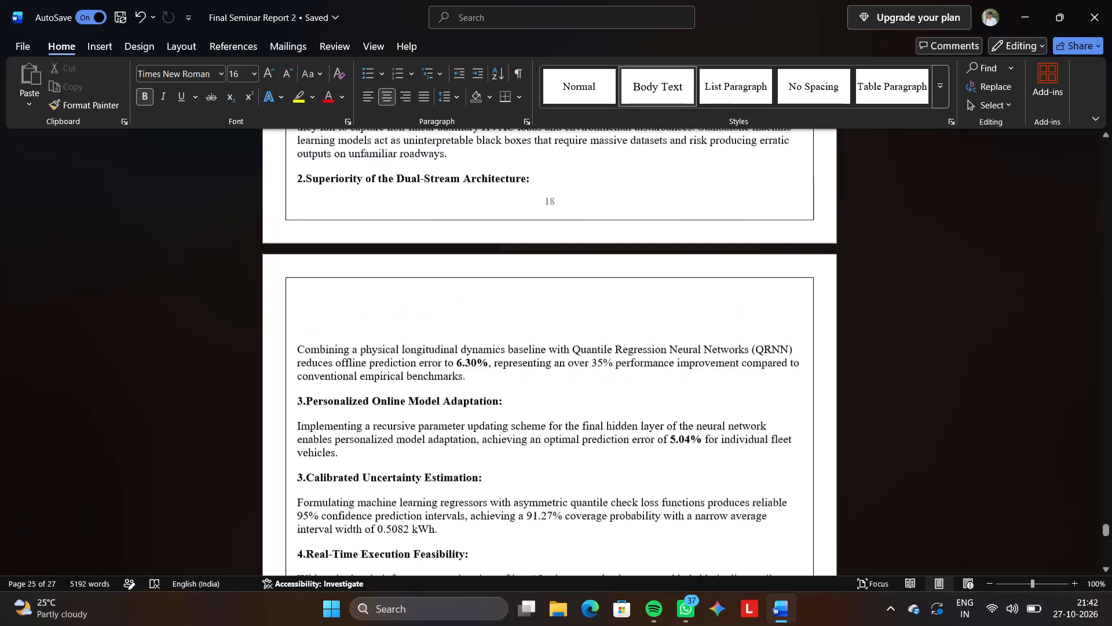
pyautogui.scroll(2, 359, 461)
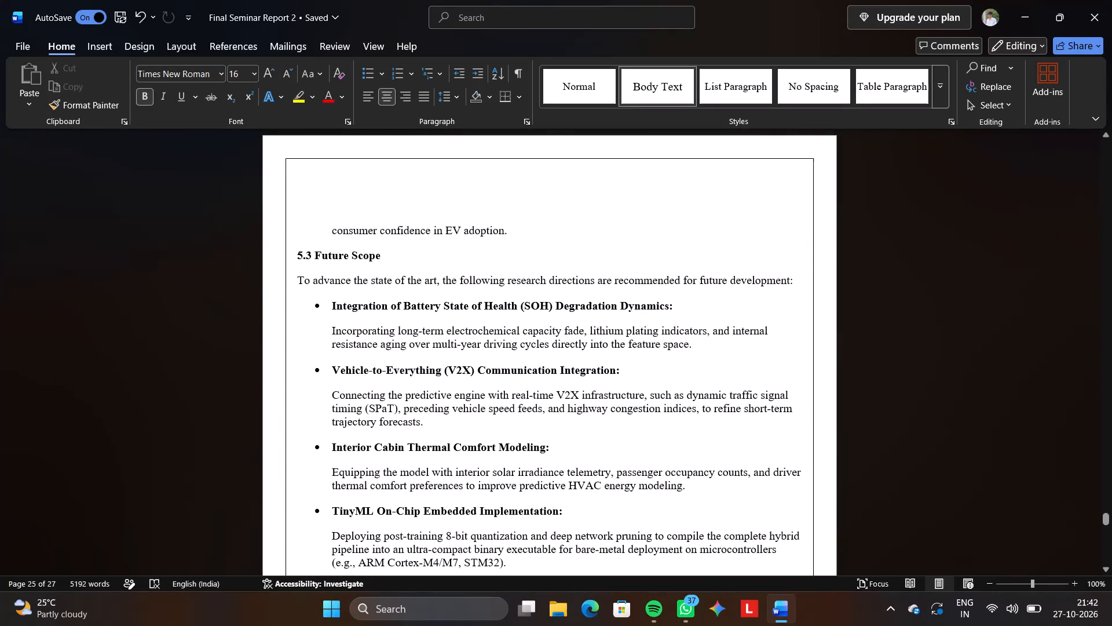
pyautogui.scroll(-4, 359, 461)
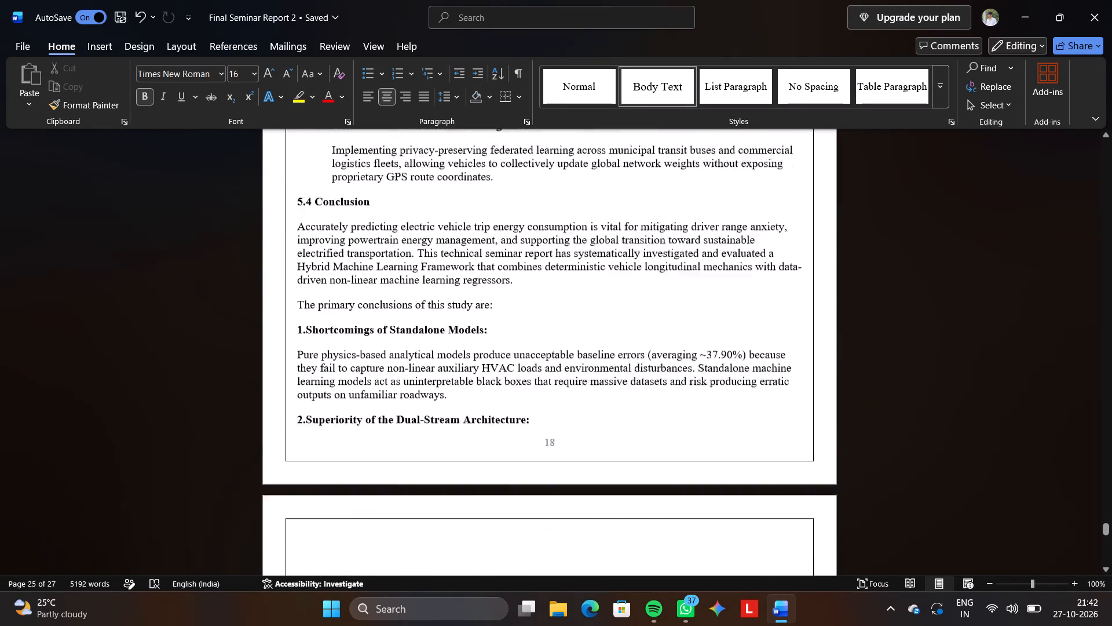
pyautogui.scroll(-2, 359, 461)
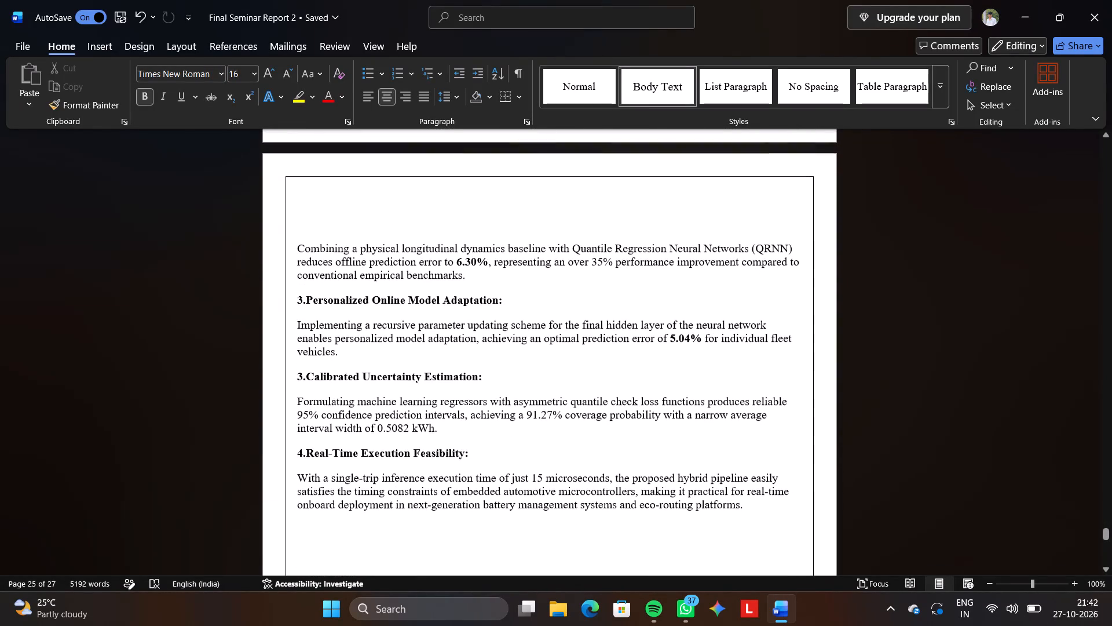
pyautogui.scroll(8, 359, 461)
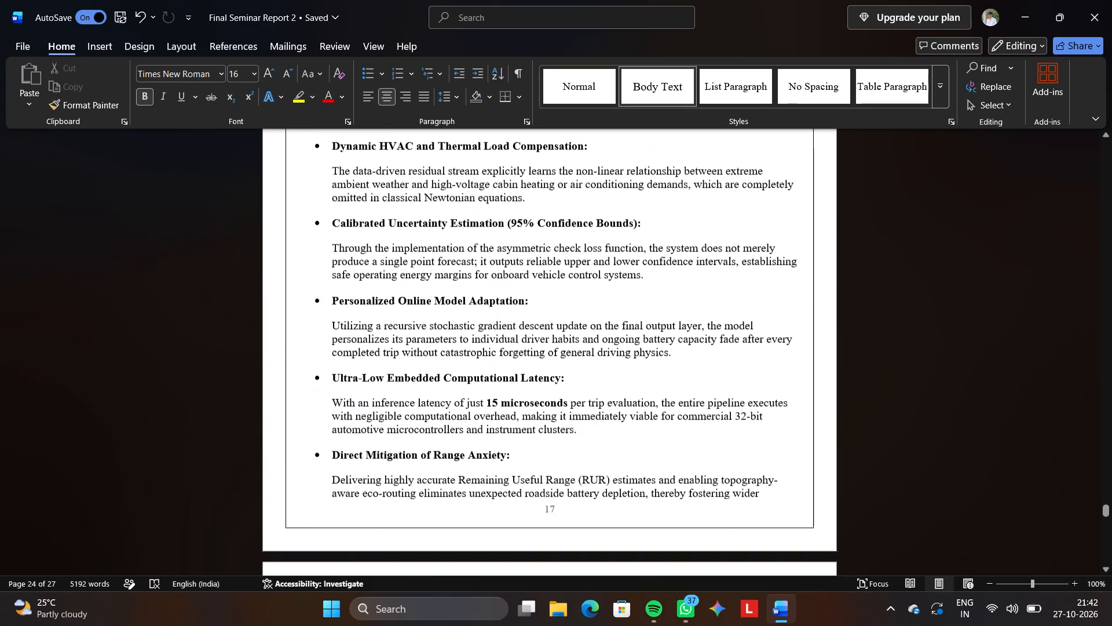
pyautogui.scroll(2, 359, 461)
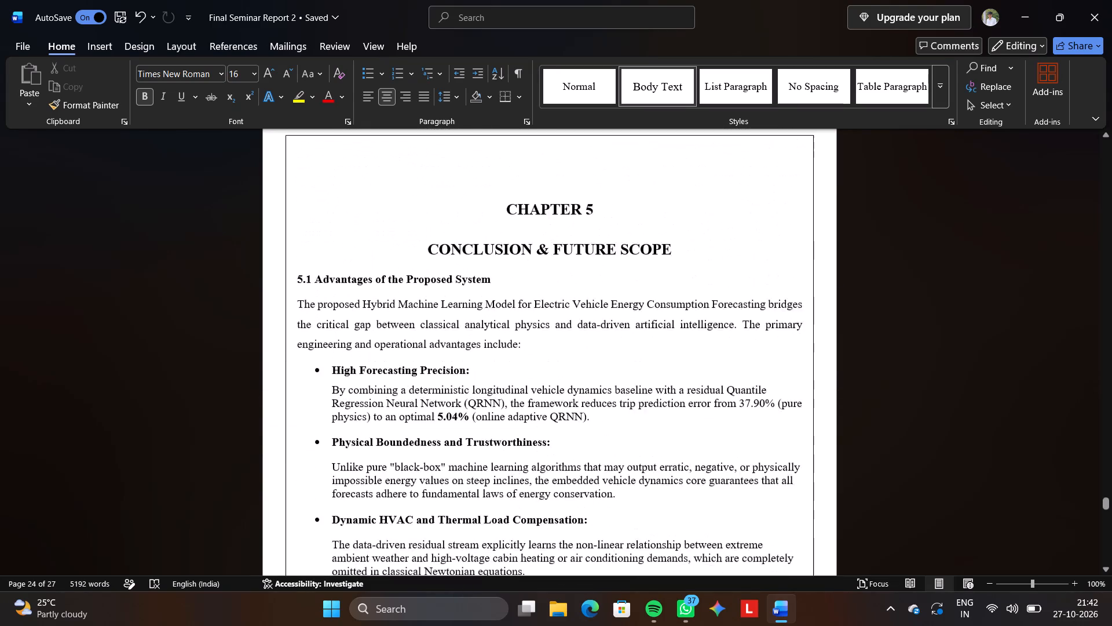
pyautogui.scroll(1, 359, 461)
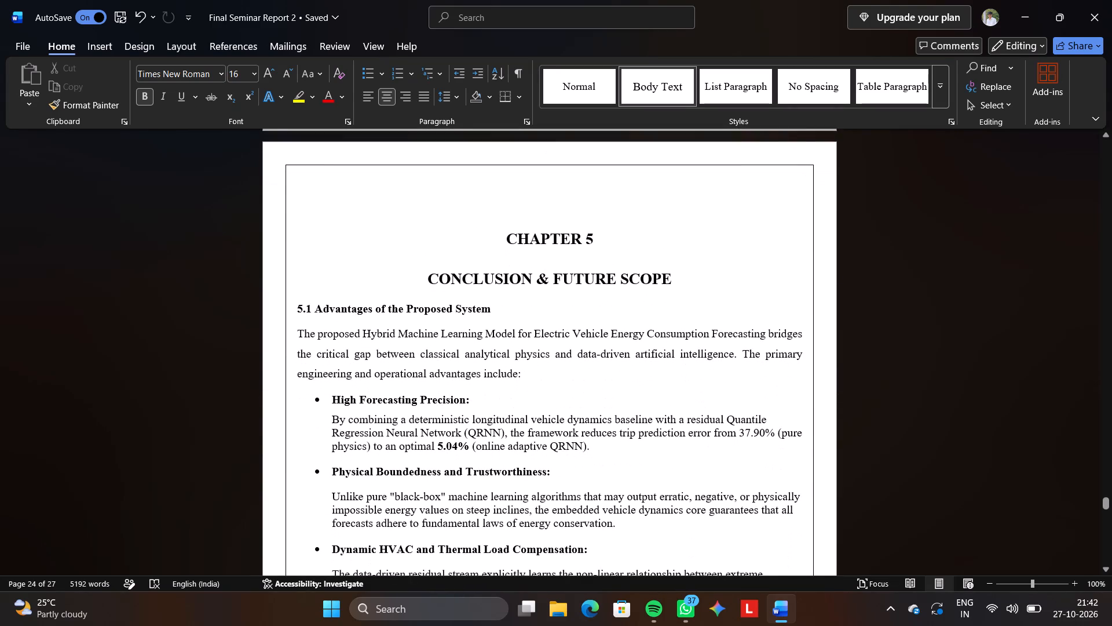
pyautogui.scroll(-2, 359, 461)
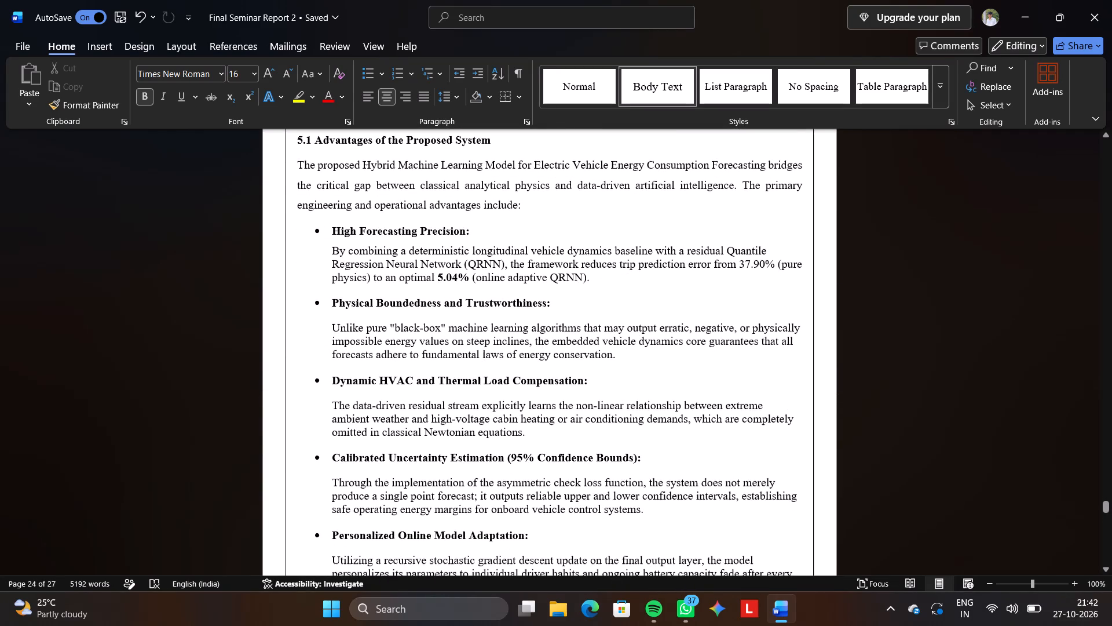
pyautogui.scroll(-3, 359, 461)
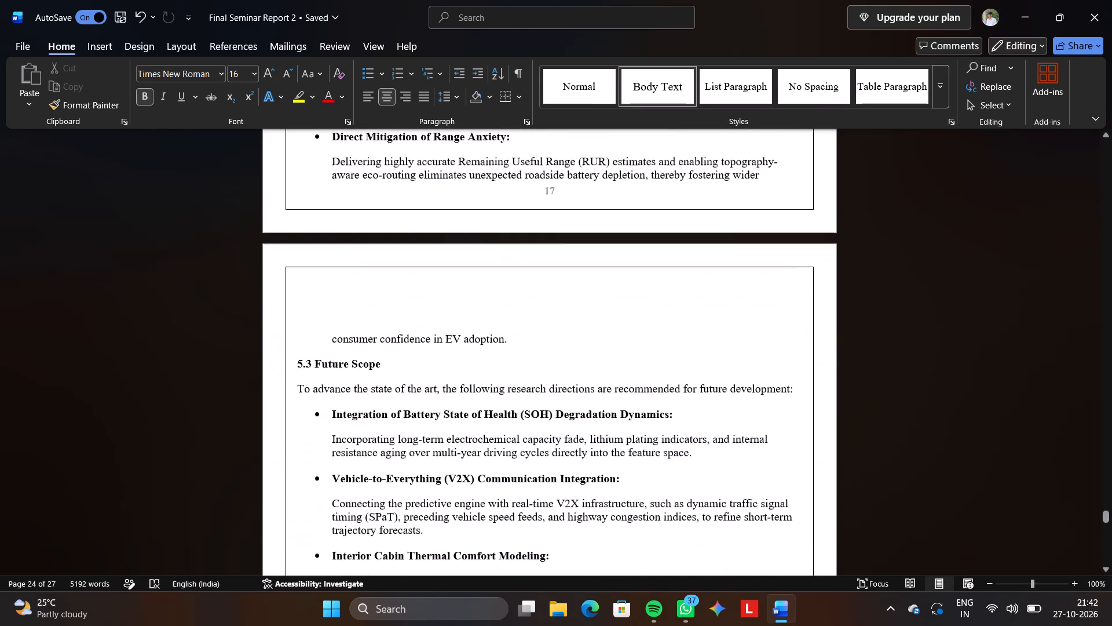
pyautogui.scroll(-3, 359, 461)
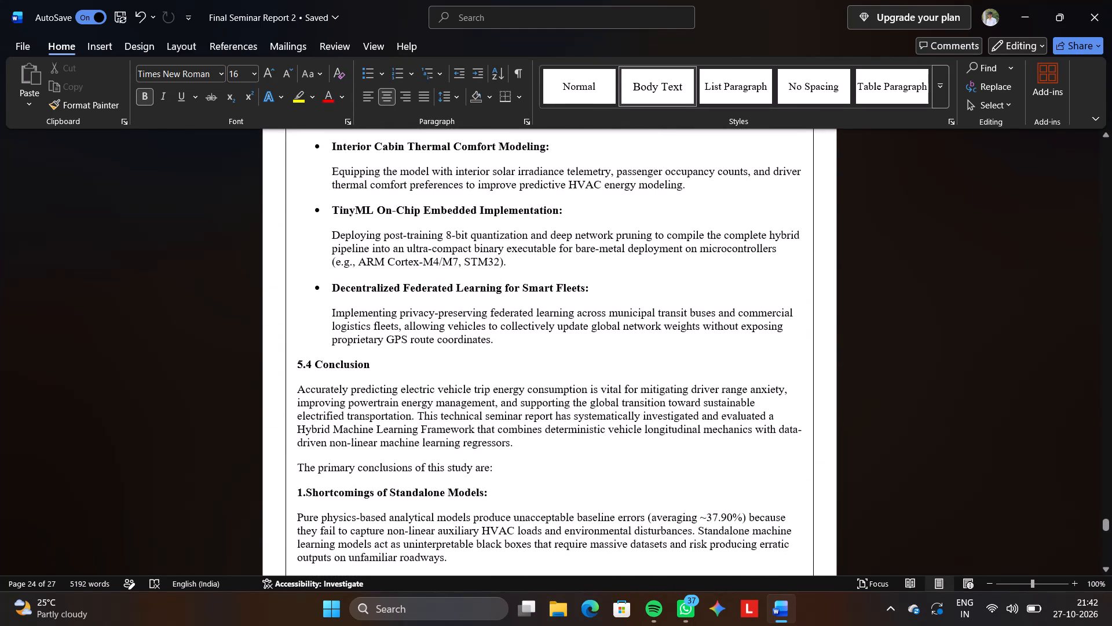
pyautogui.scroll(-3, 359, 461)
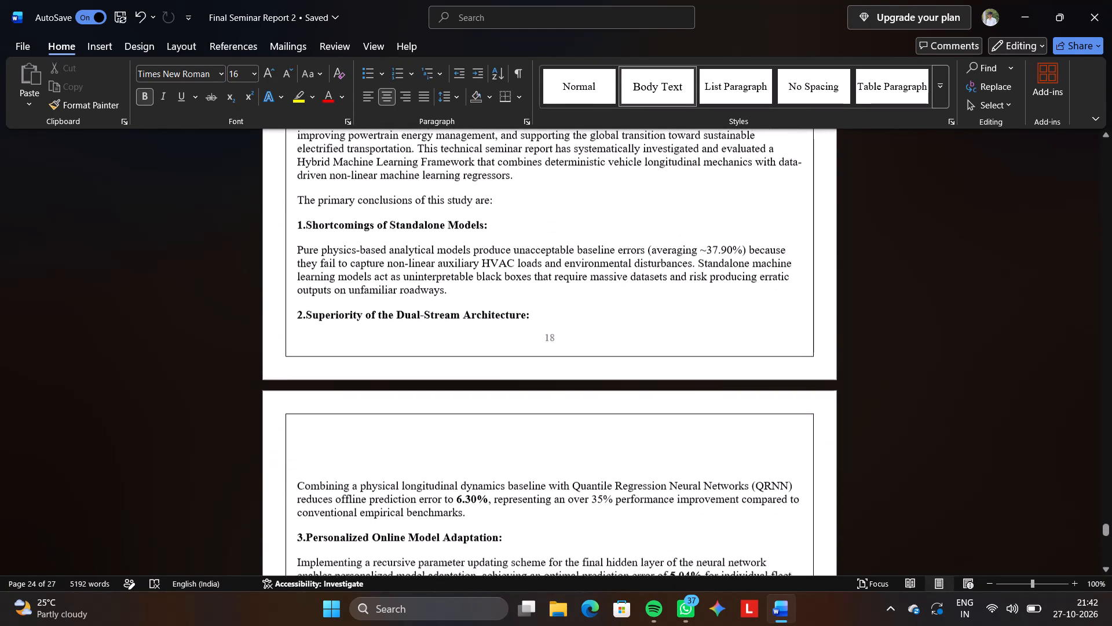
pyautogui.scroll(-1, 359, 461)
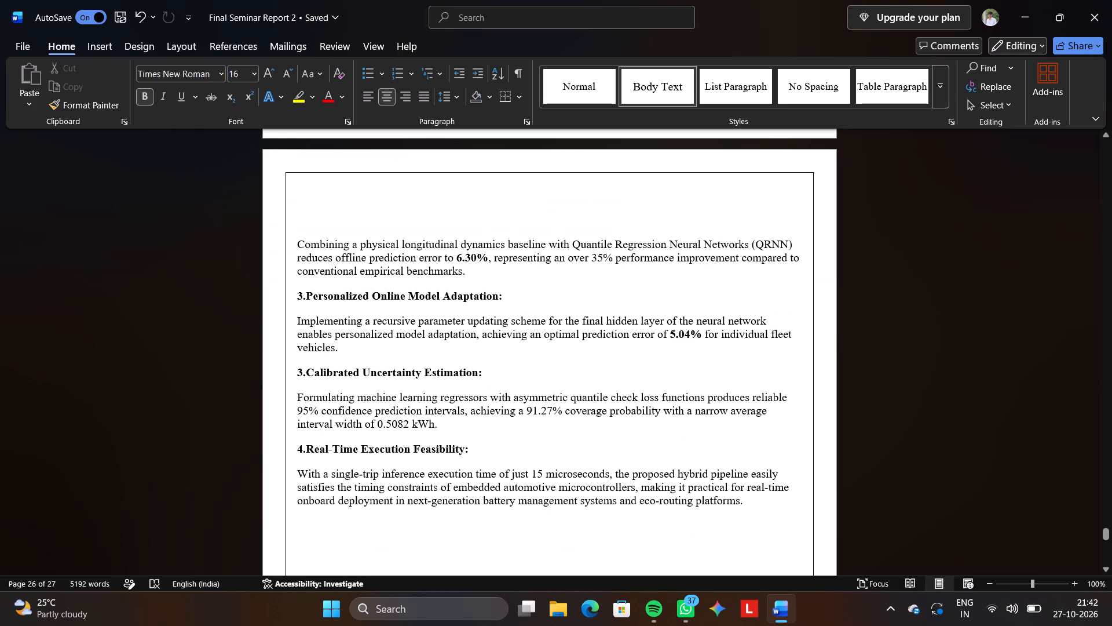
# Renumber the conclusion headings so Calibrated Uncertainty Estimation is 4 and Real-Time Execution Feasibility is 5.
pyautogui.scroll(1, 359, 461)
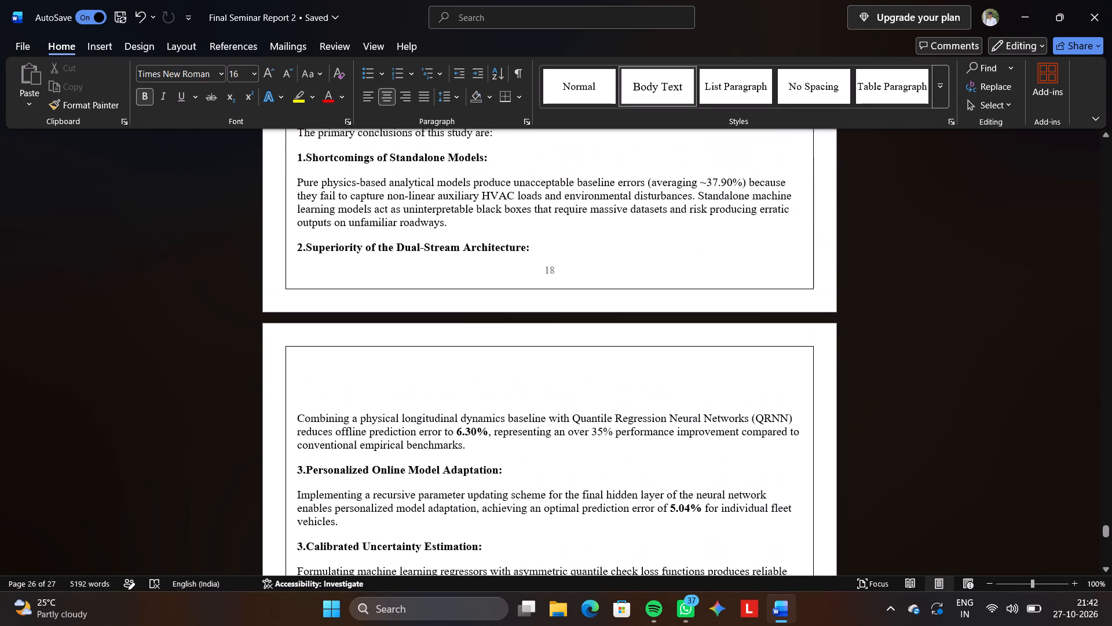
pyautogui.scroll(-1, 359, 447)
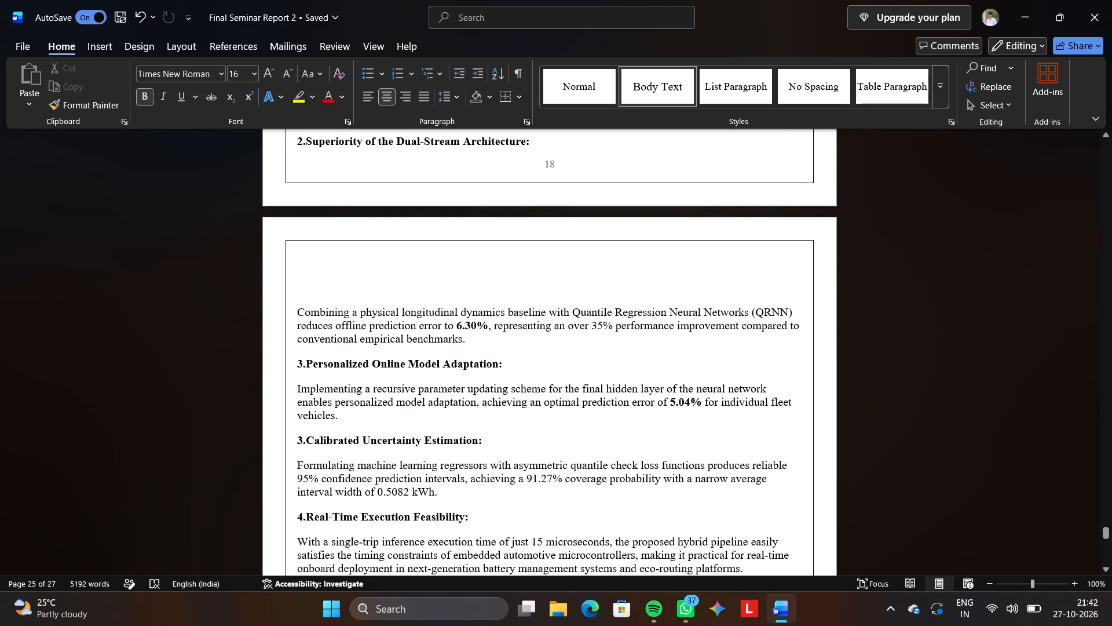
pyautogui.click(302, 445)
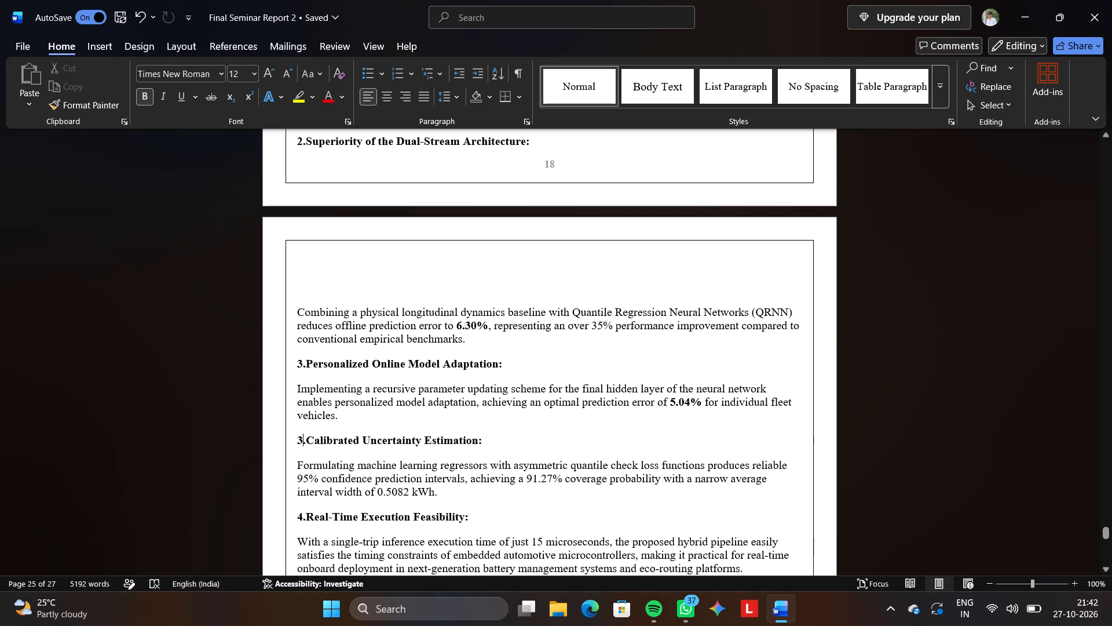
pyautogui.press('BackSpace')
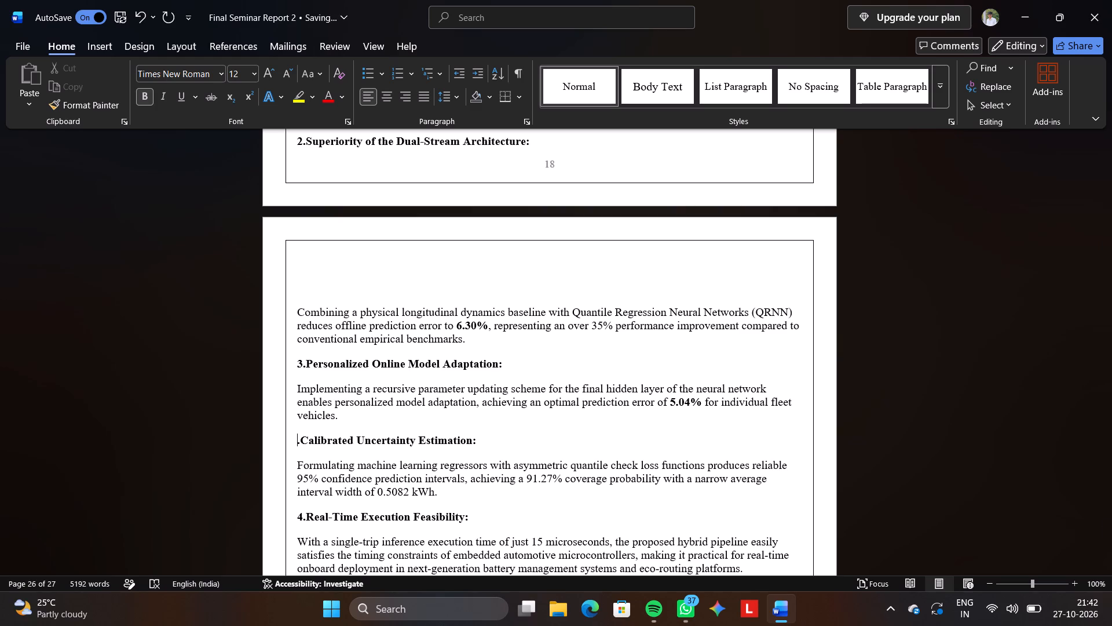
pyautogui.press('4')
pyautogui.press('Down')
pyautogui.press('Down')
pyautogui.press('Down')
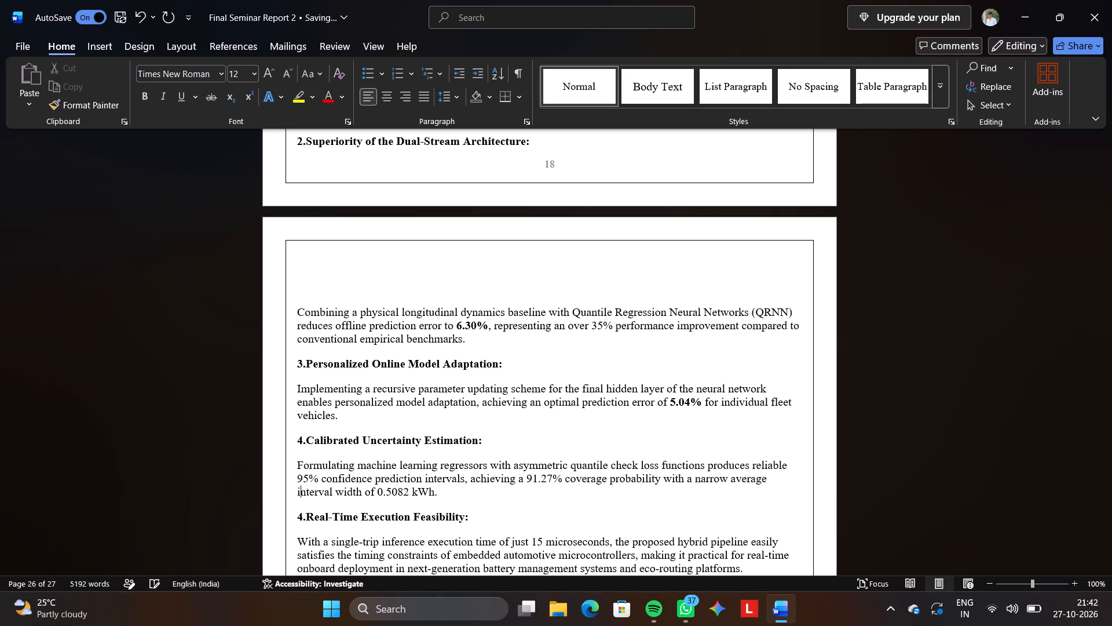
pyautogui.press('Down')
pyautogui.press('BackSpace')
pyautogui.press('5')
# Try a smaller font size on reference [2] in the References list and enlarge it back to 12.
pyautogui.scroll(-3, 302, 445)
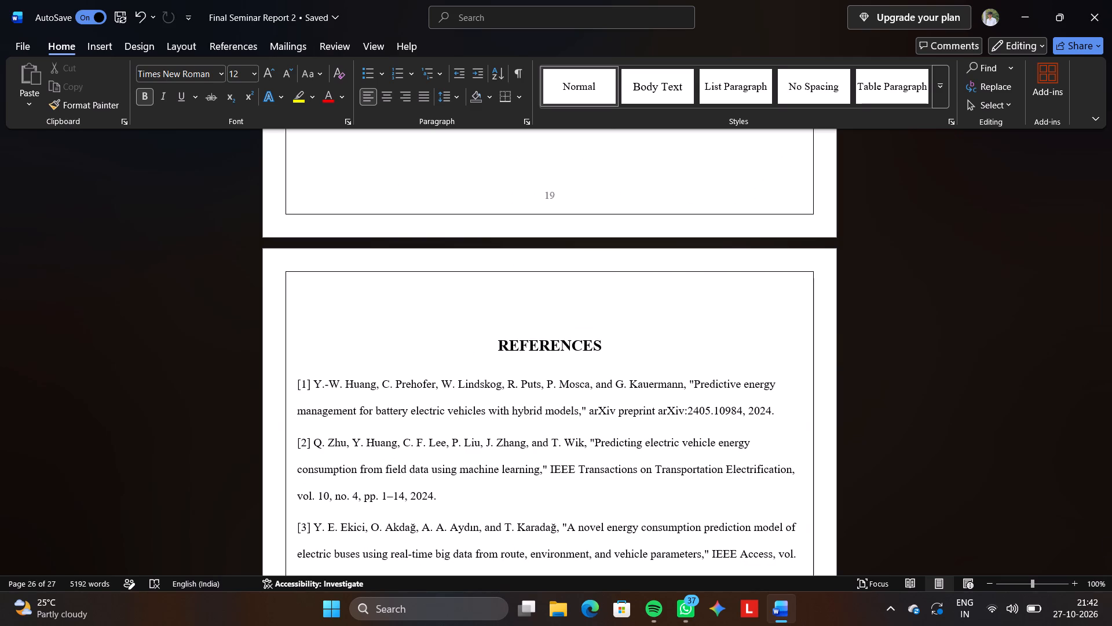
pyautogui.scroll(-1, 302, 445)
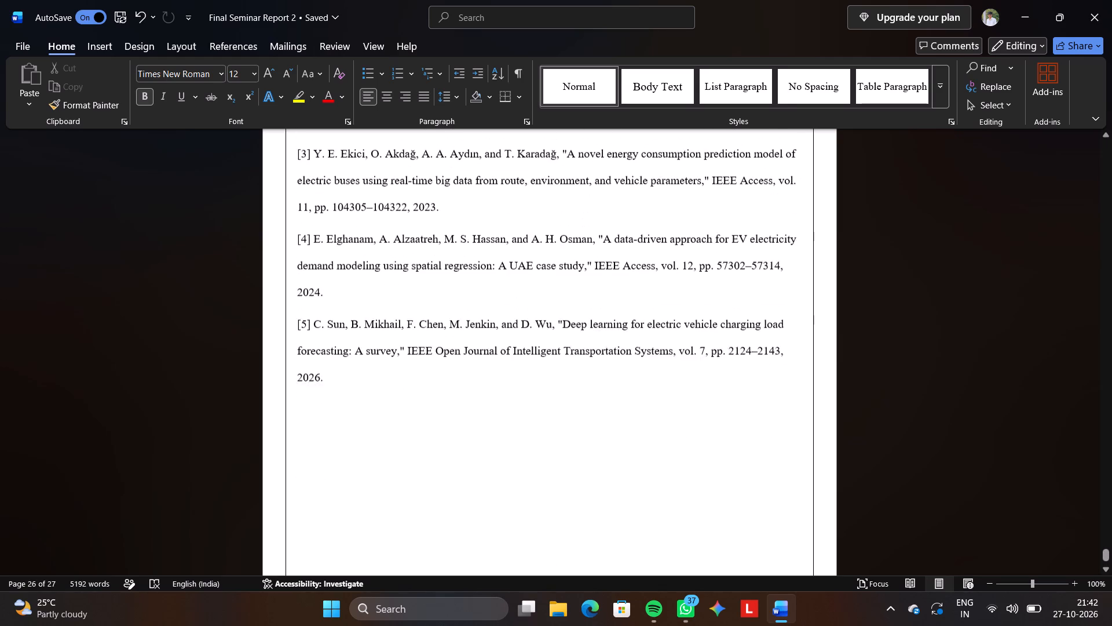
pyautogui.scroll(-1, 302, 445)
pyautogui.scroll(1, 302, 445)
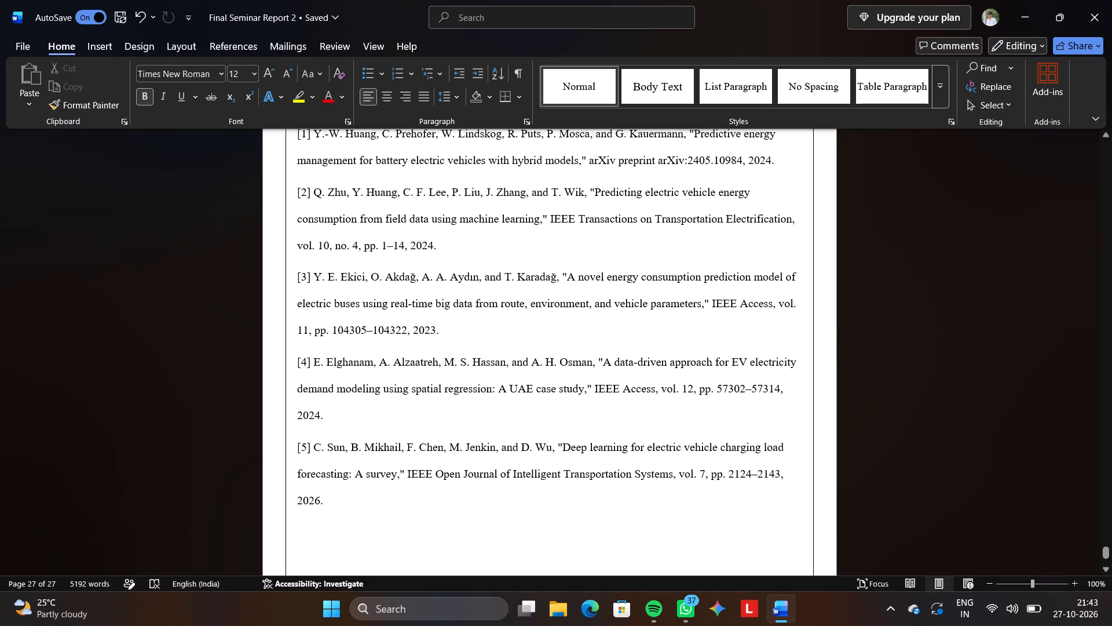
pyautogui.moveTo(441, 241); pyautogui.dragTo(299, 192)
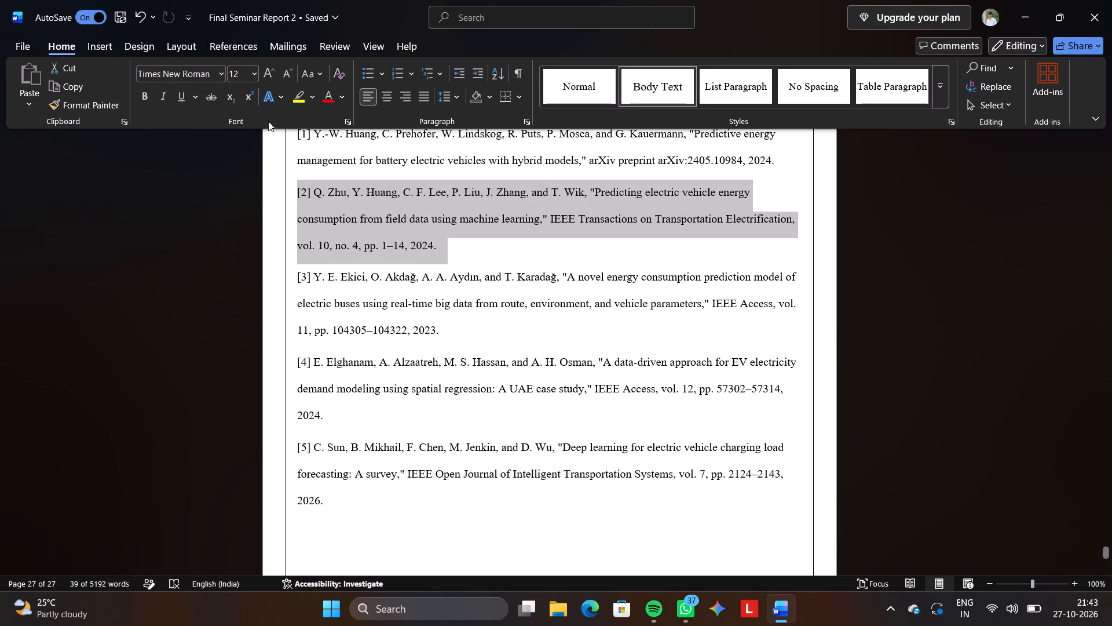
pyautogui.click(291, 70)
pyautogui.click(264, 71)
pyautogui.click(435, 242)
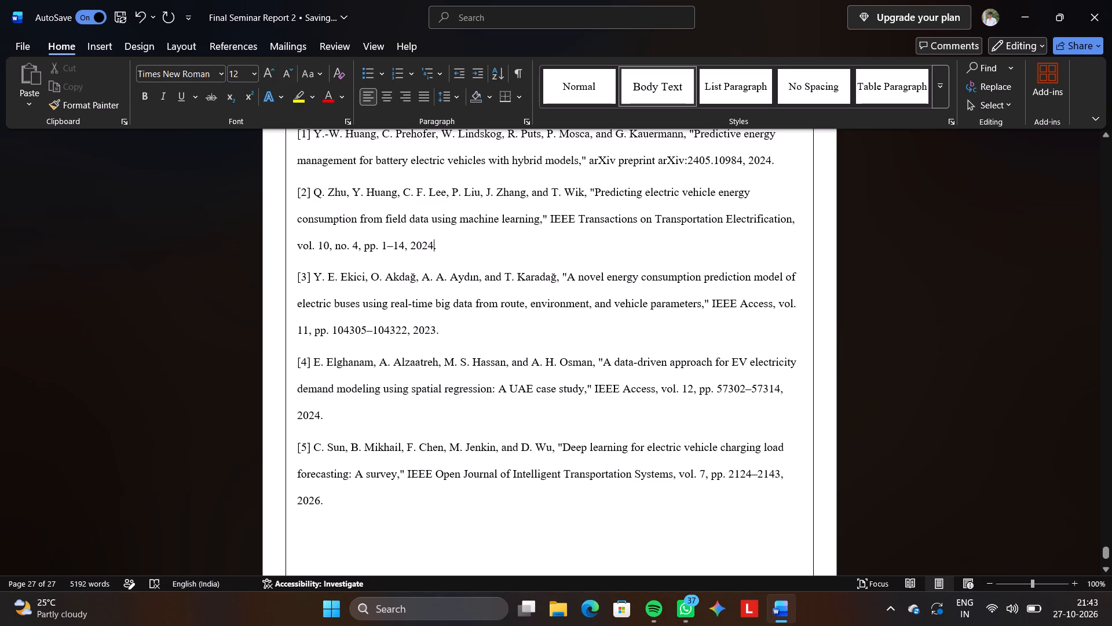
# Apply all borders to the whole table under the Table of Contents heading.
pyautogui.scroll(6, 368, 248)
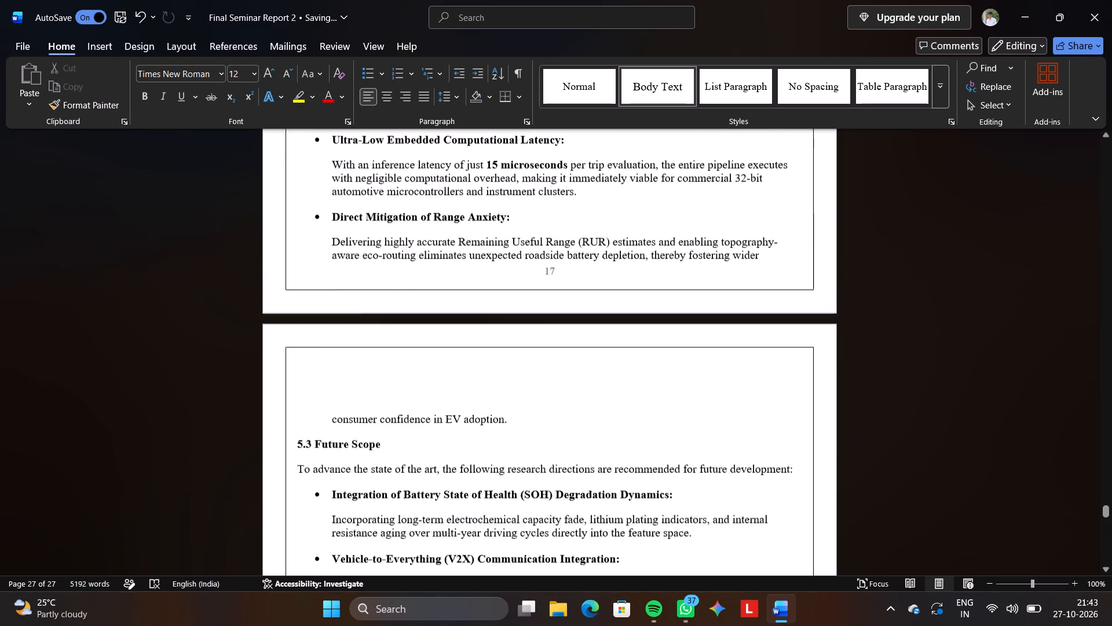
pyautogui.scroll(12, 368, 248)
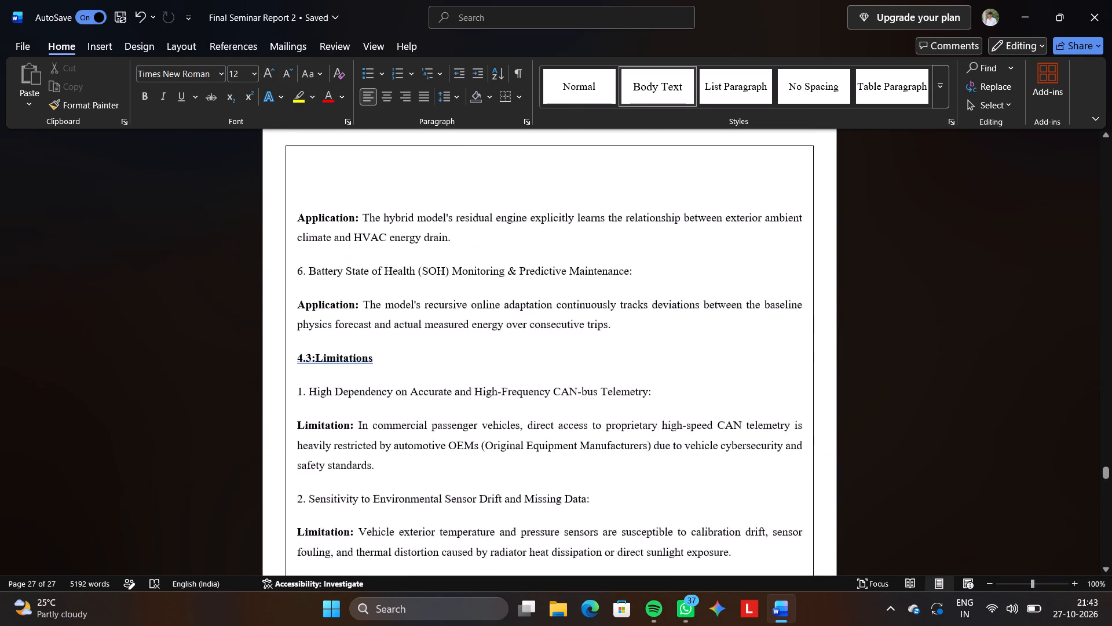
pyautogui.scroll(18, 368, 248)
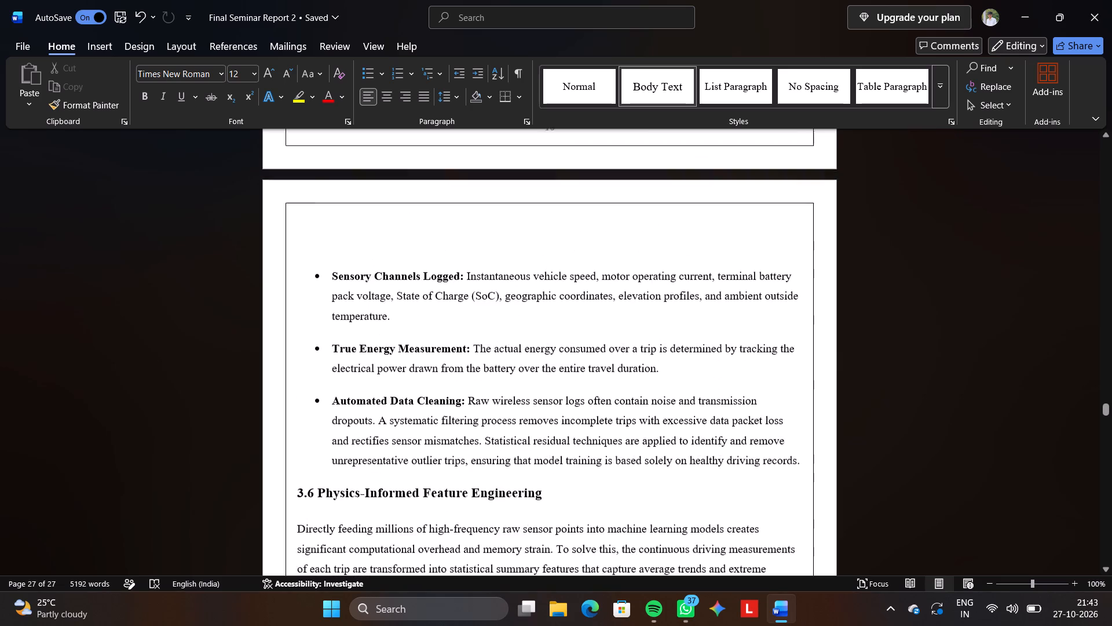
pyautogui.scroll(18, 368, 248)
pyautogui.scroll(-1, 368, 248)
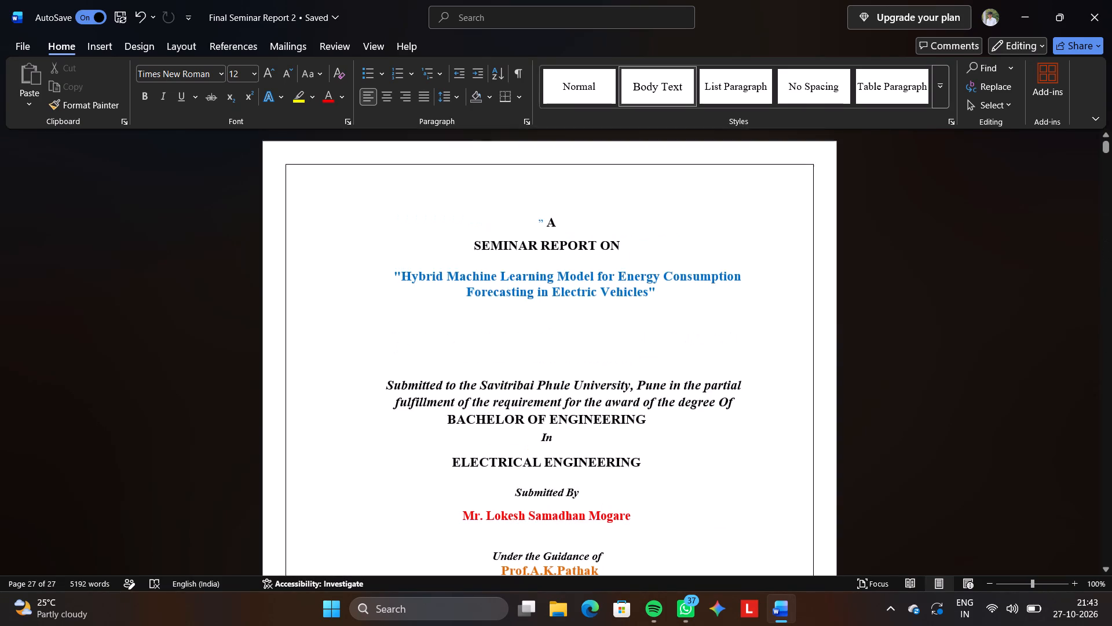
pyautogui.scroll(-8, 368, 248)
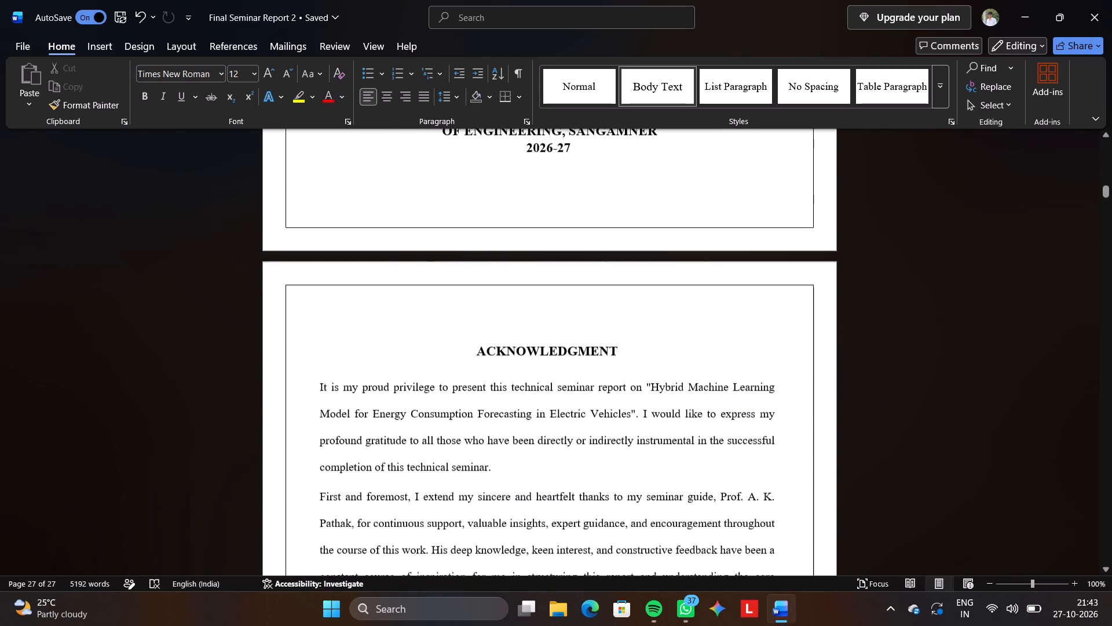
pyautogui.scroll(-8, 368, 248)
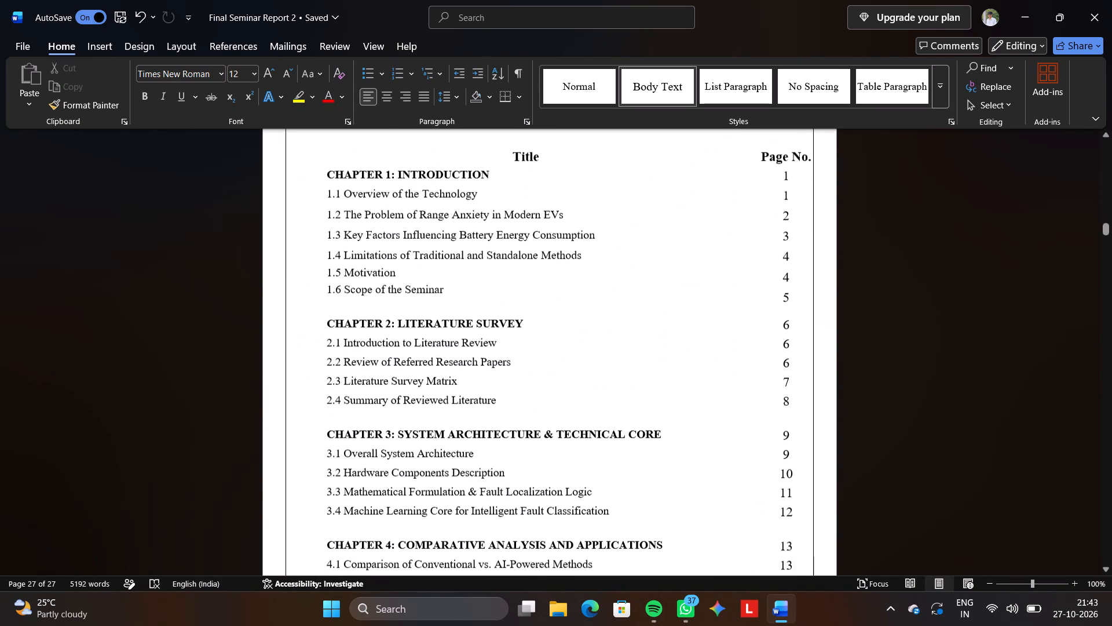
pyautogui.scroll(1, 368, 248)
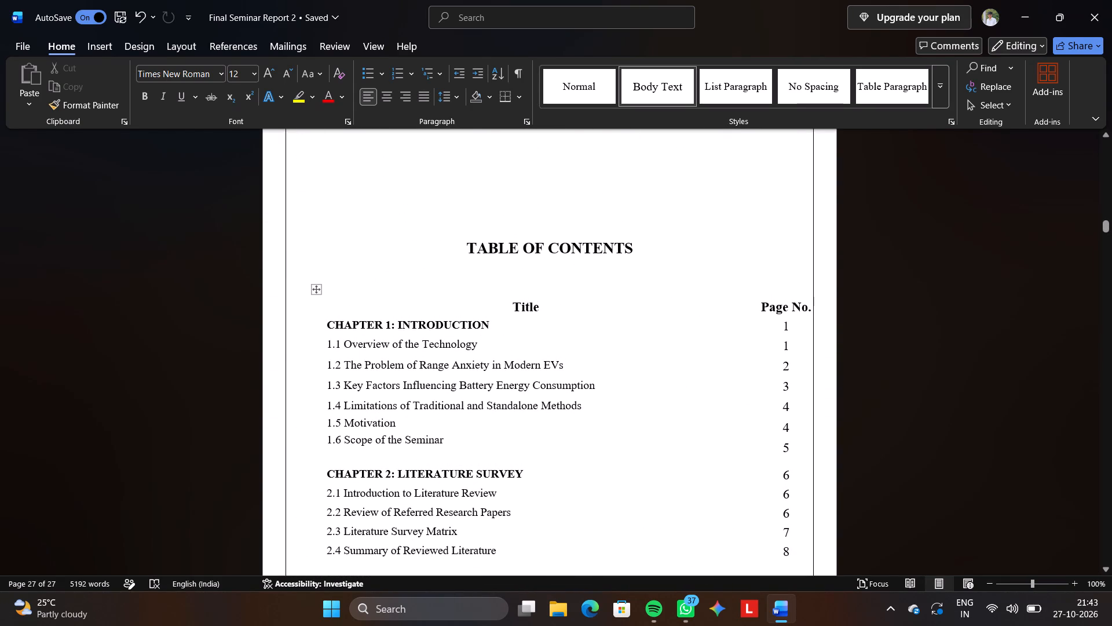
pyautogui.click(315, 290)
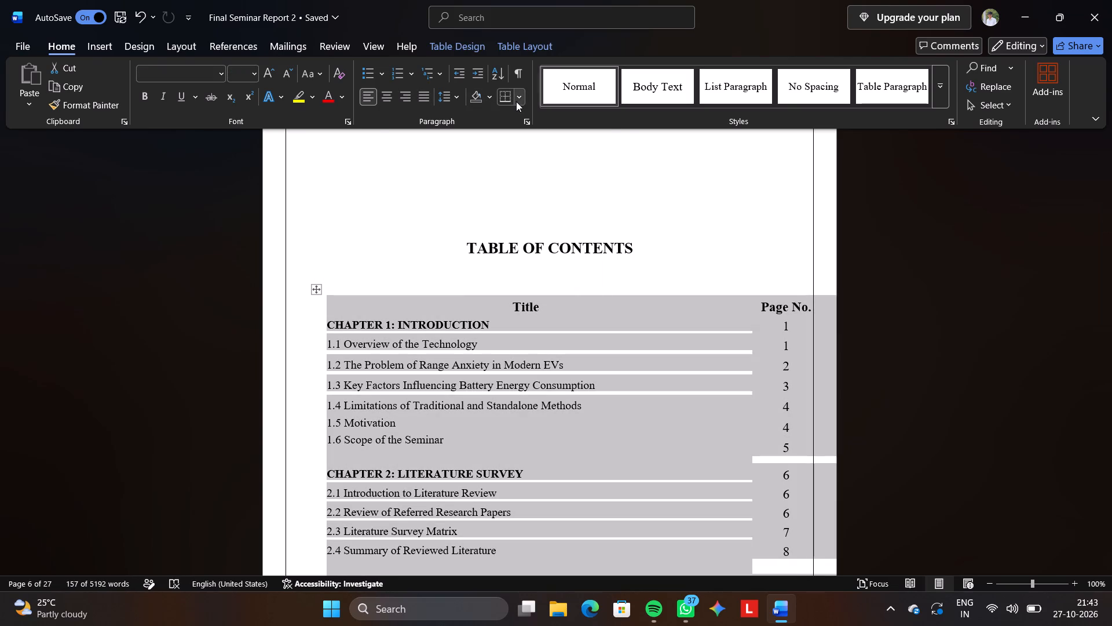
pyautogui.click(516, 101)
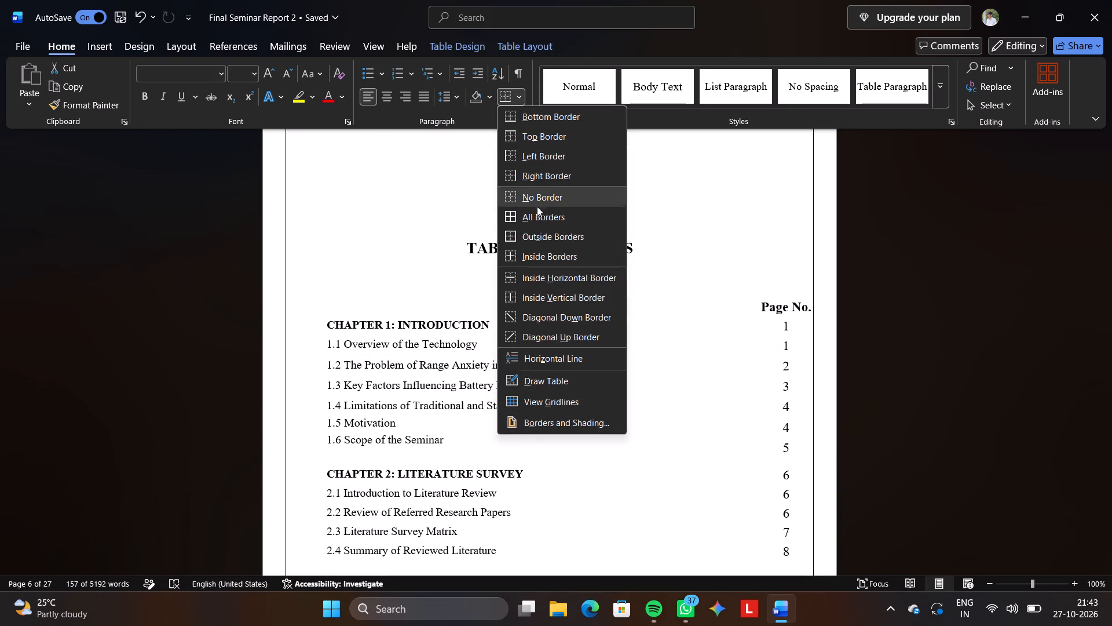
pyautogui.click(555, 216)
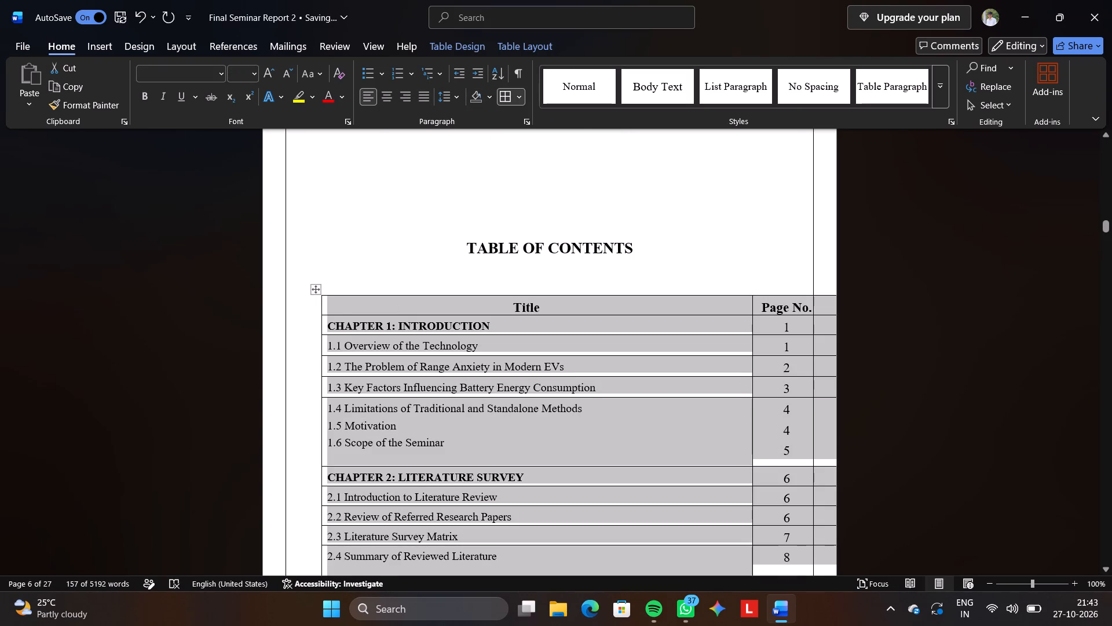
# Delete the blank lines above the TABLE OF CONTENTS heading so it moves up near the top of its page.
pyautogui.click(429, 218)
pyautogui.scroll(1, 429, 218)
pyautogui.click(429, 218)
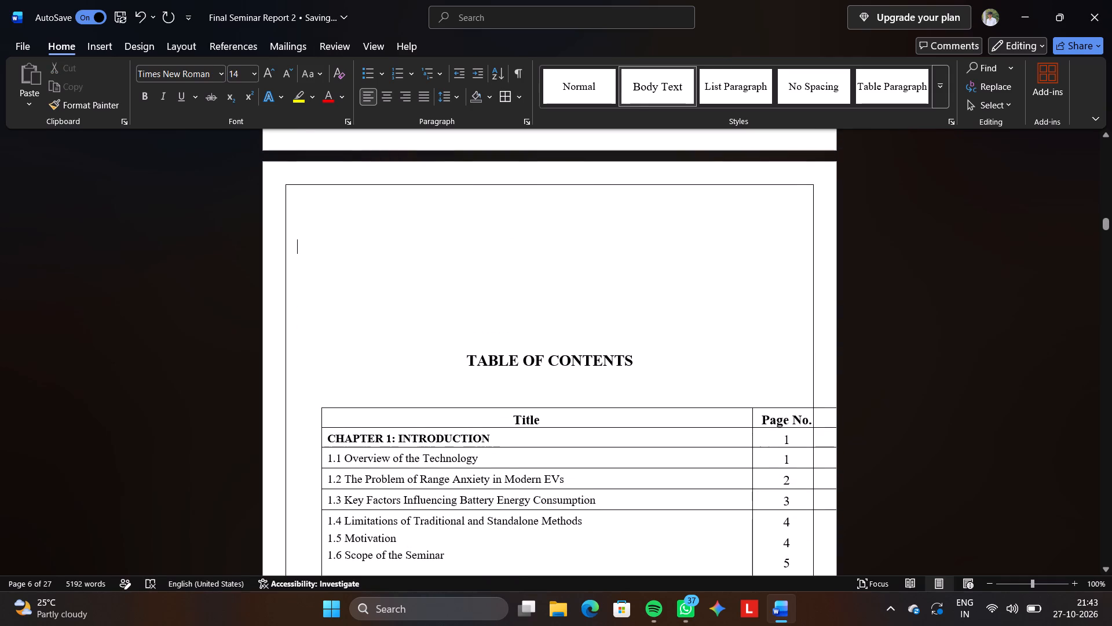
pyautogui.click(434, 355)
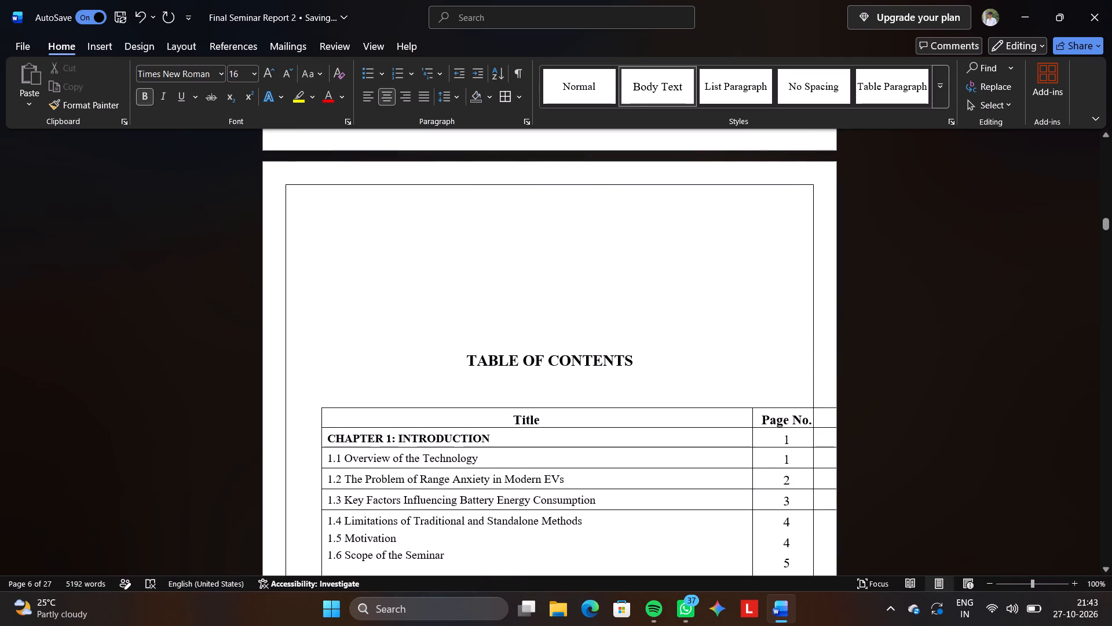
pyautogui.press('Up')
pyautogui.press('BackSpace')
pyautogui.press('BackSpace')
pyautogui.press('BackSpace')
pyautogui.press('BackSpace')
pyautogui.press('BackSpace')
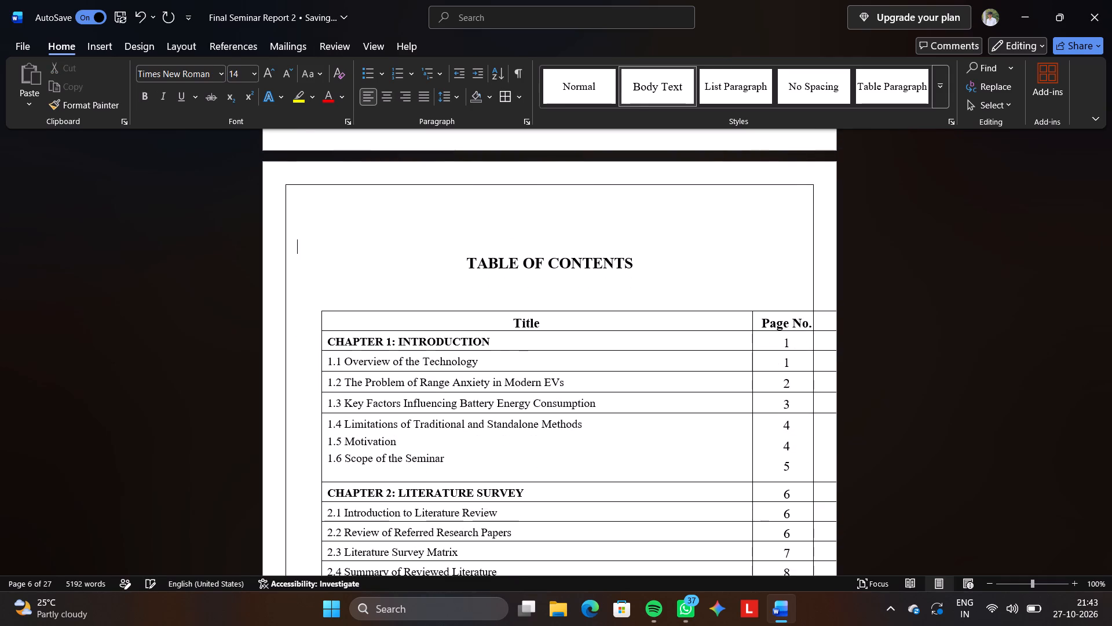
pyautogui.press('BackSpace')
# Move the whole contents table sideways so its Title column starts just inside the page's left border line.
pyautogui.hscroll(1, 434, 355)
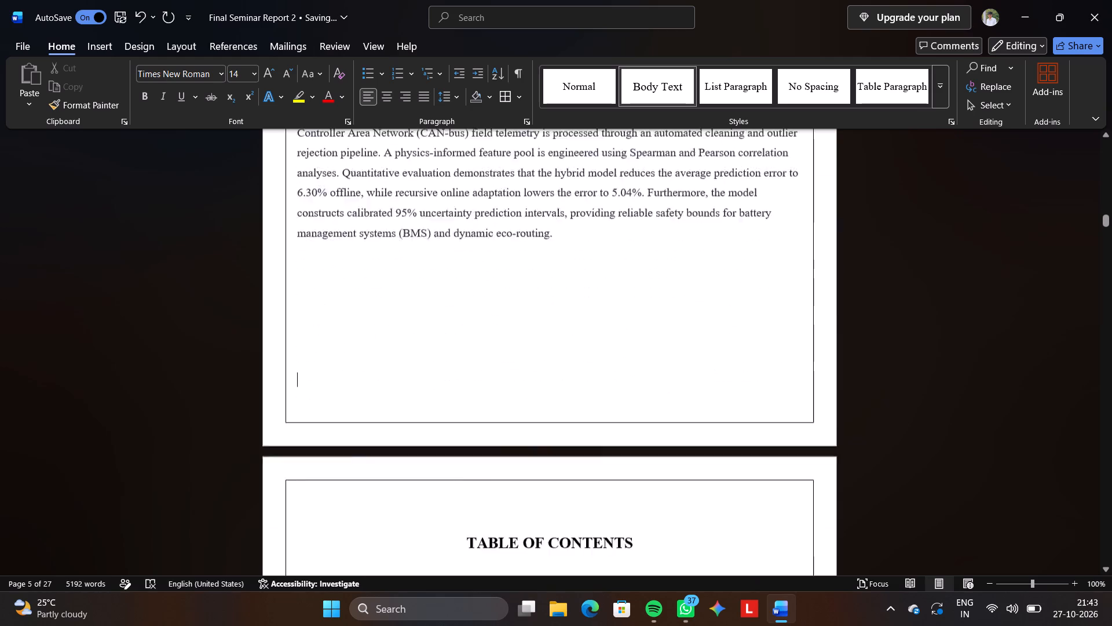
pyautogui.hscroll(1, 434, 355)
pyautogui.scroll(-1, 434, 355)
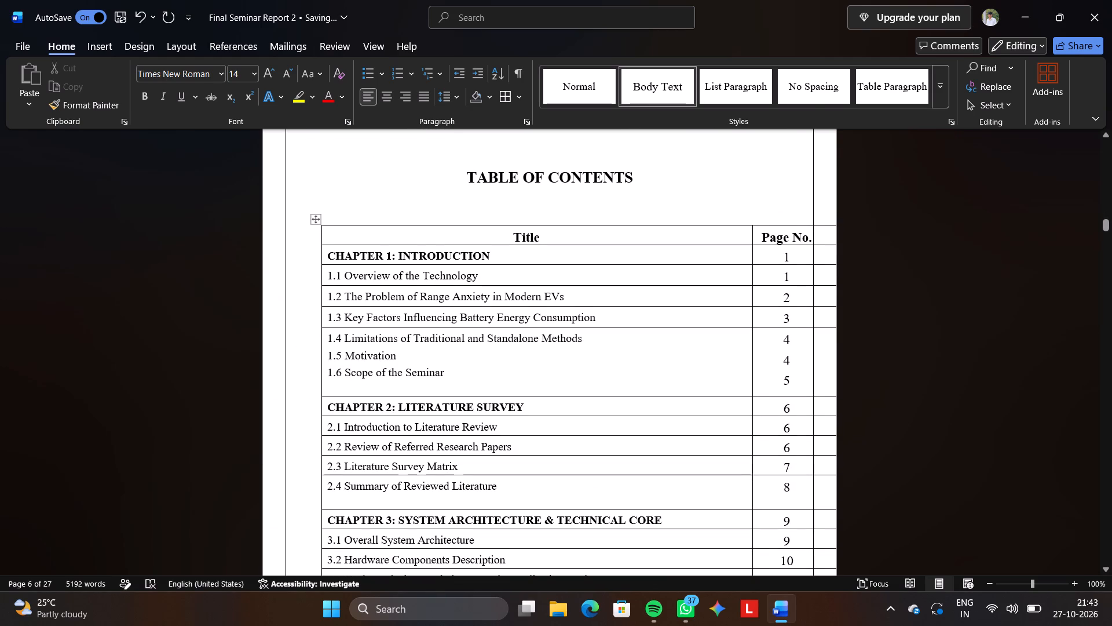
pyautogui.moveTo(312, 221); pyautogui.dragTo(279, 216)
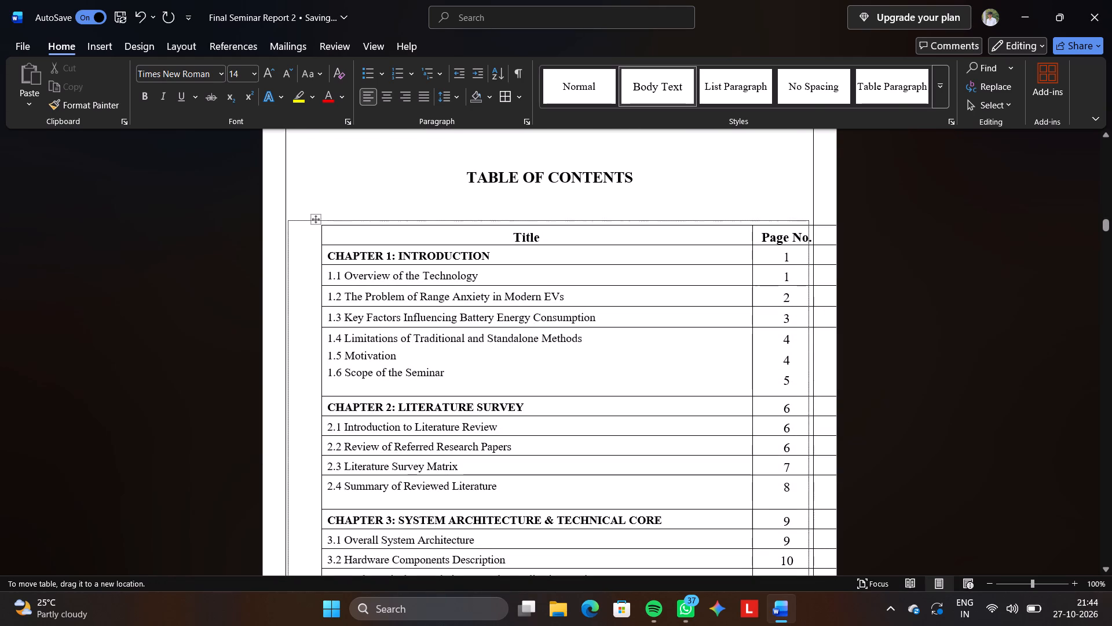
pyautogui.moveTo(279, 216); pyautogui.dragTo(280, 216)
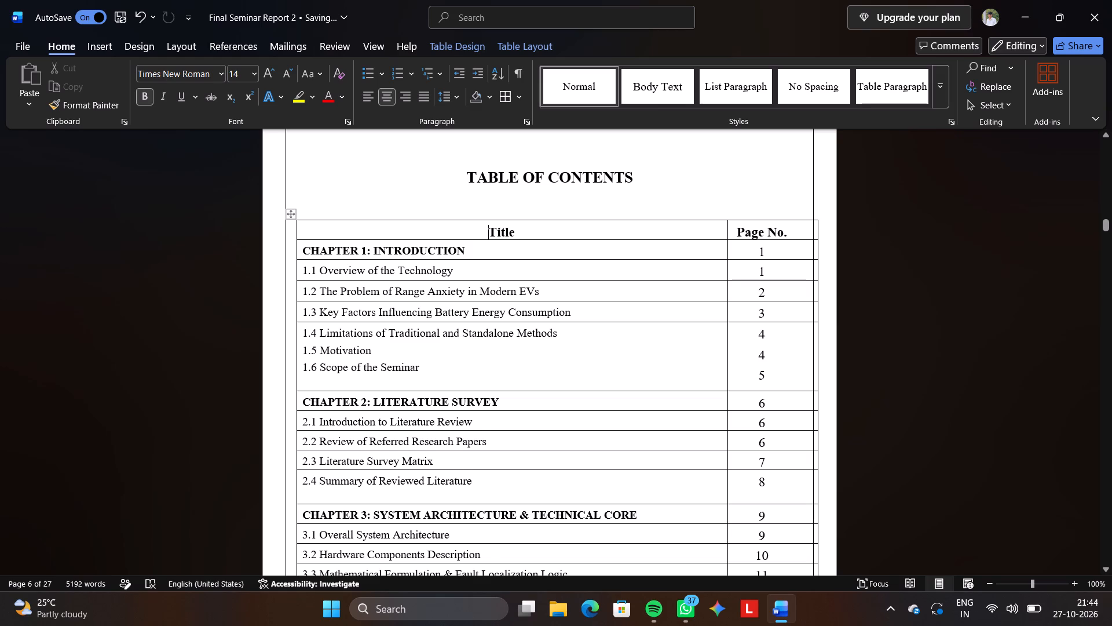
# Narrow the Page No. column so the contents table's outer edge sits just inside the page border, and check the table down to References.
pyautogui.moveTo(818, 227); pyautogui.dragTo(799, 223)
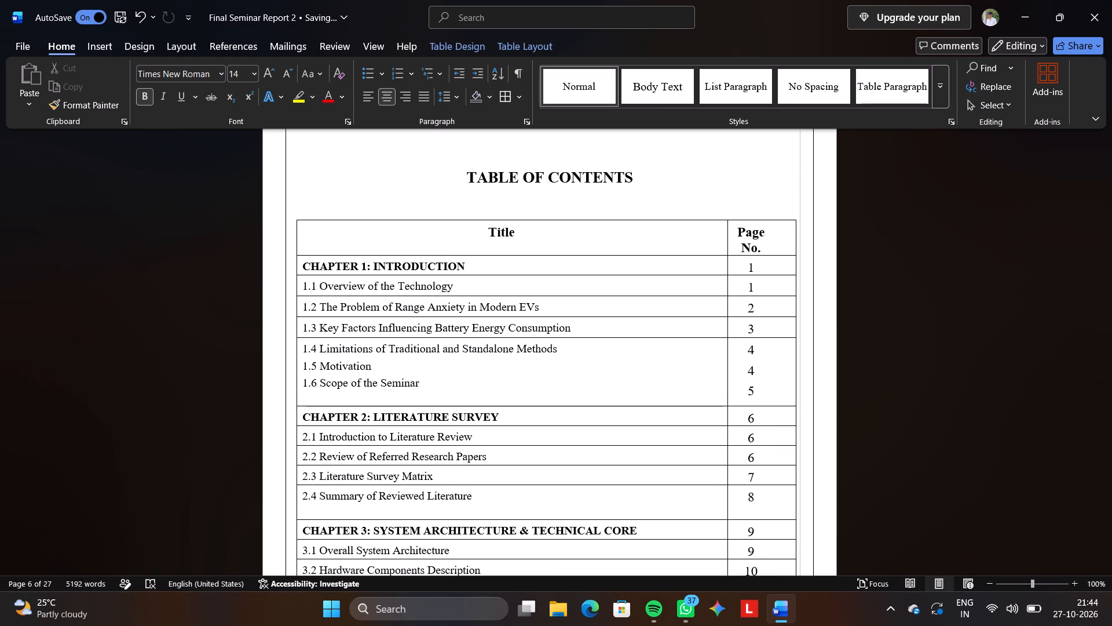
pyautogui.moveTo(799, 223); pyautogui.dragTo(801, 223)
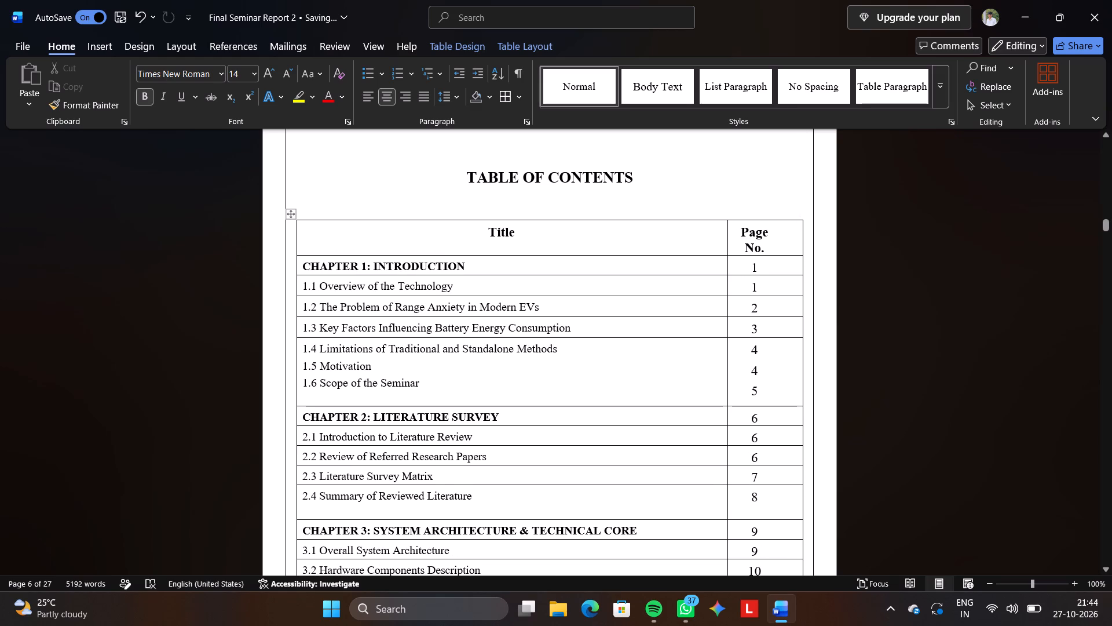
pyautogui.scroll(-1, 801, 223)
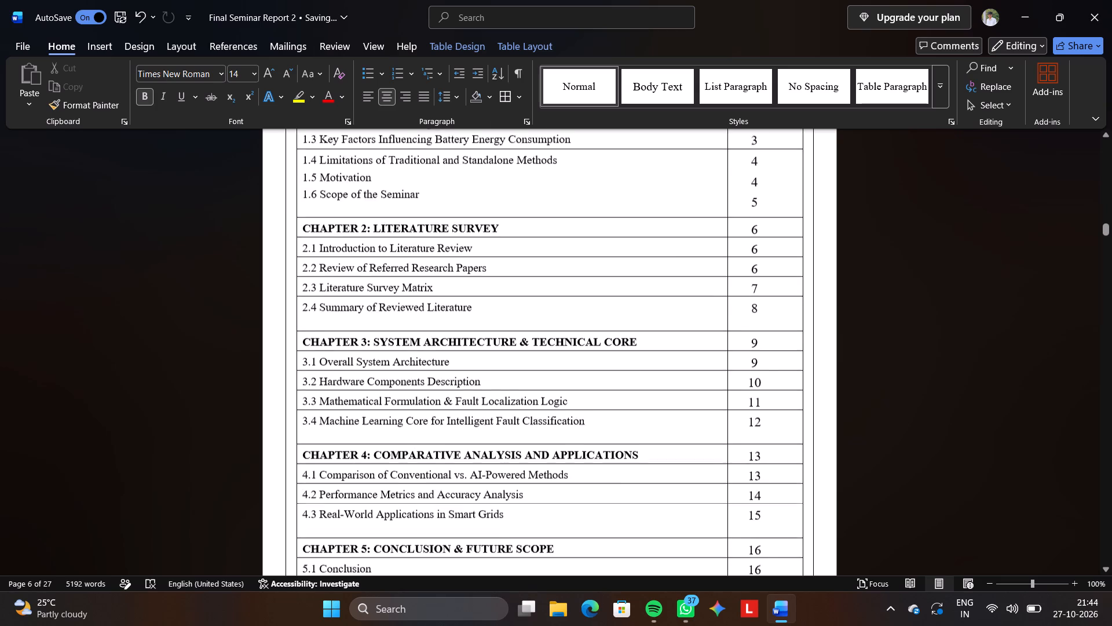
pyautogui.scroll(-2, 801, 223)
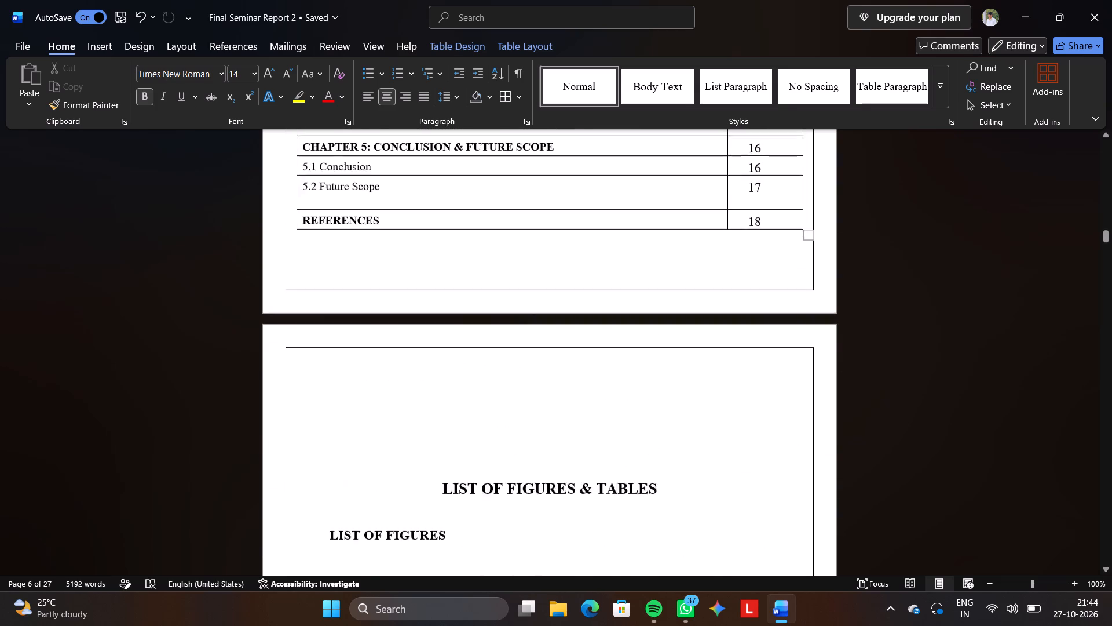
pyautogui.scroll(3, 801, 223)
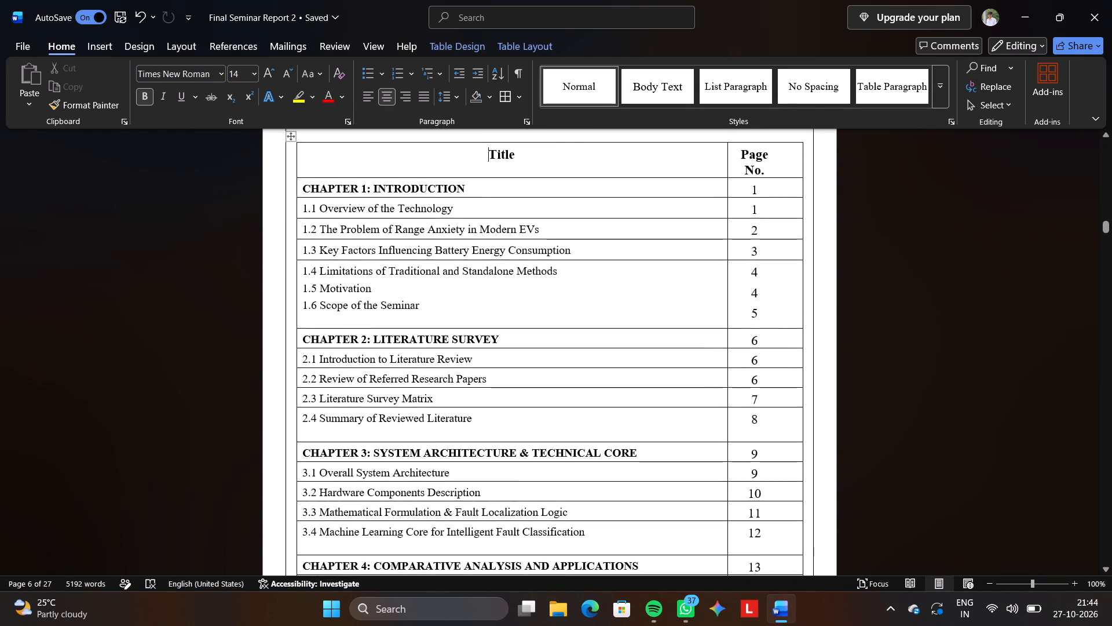
pyautogui.scroll(1, 801, 223)
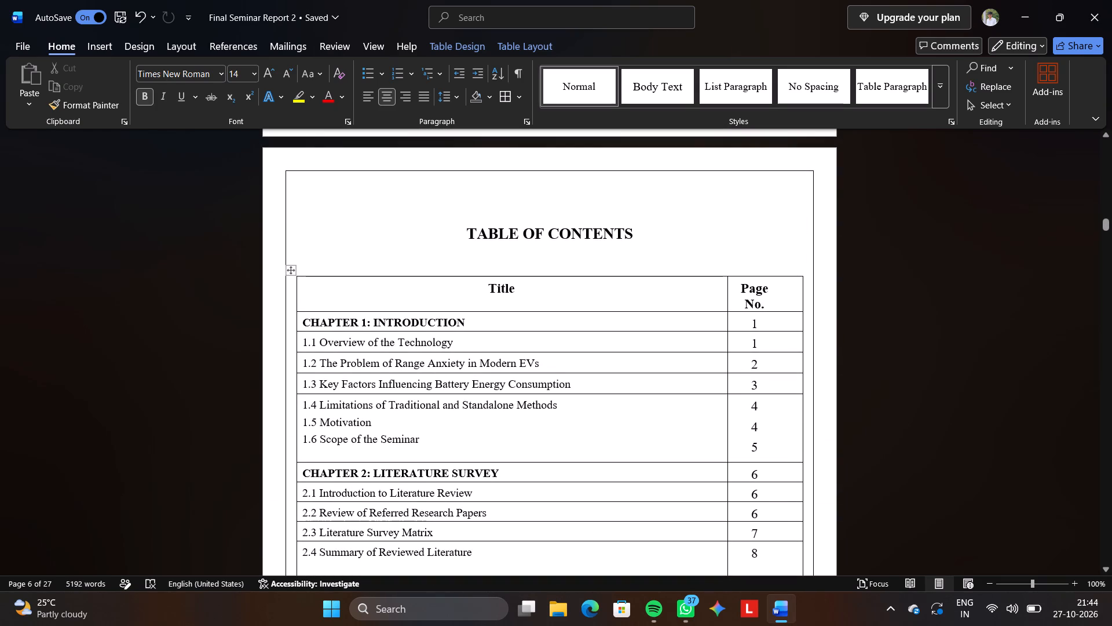
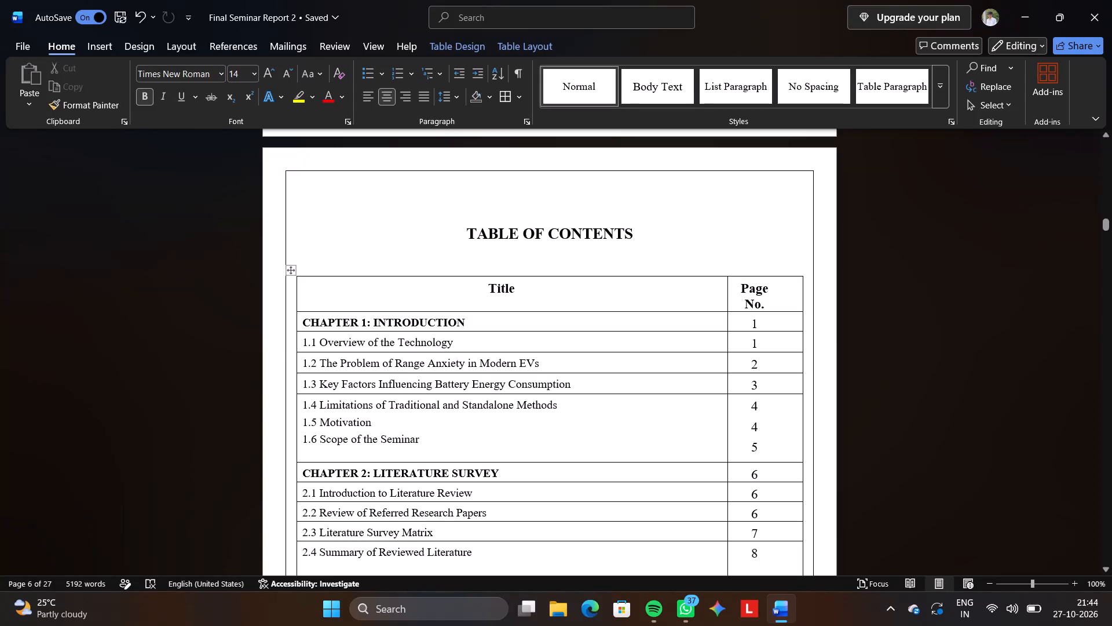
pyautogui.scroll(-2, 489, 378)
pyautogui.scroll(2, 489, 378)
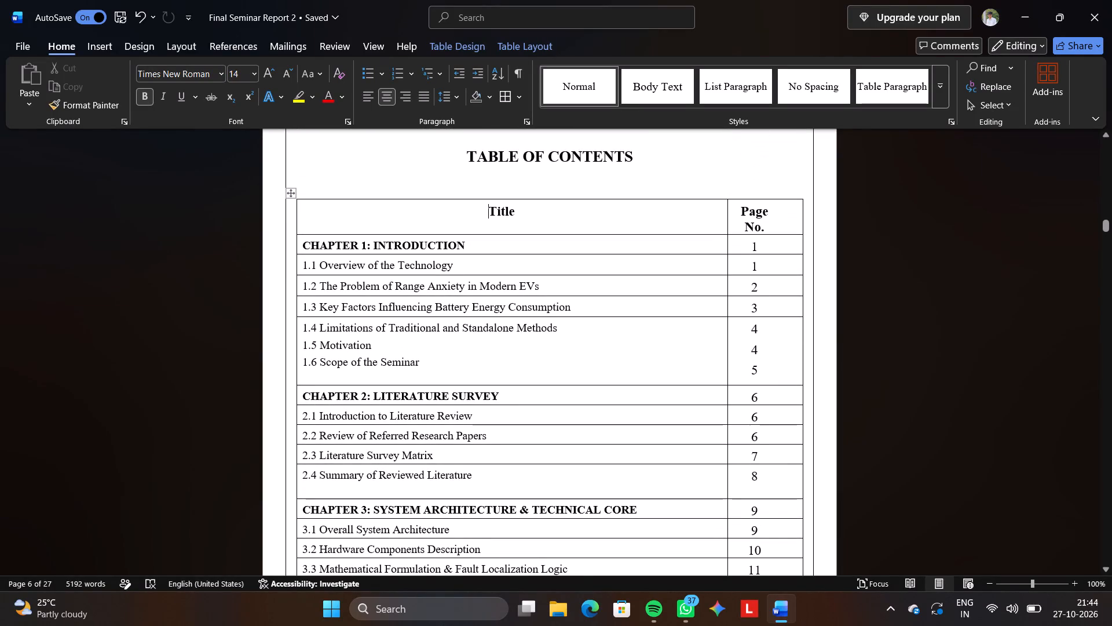
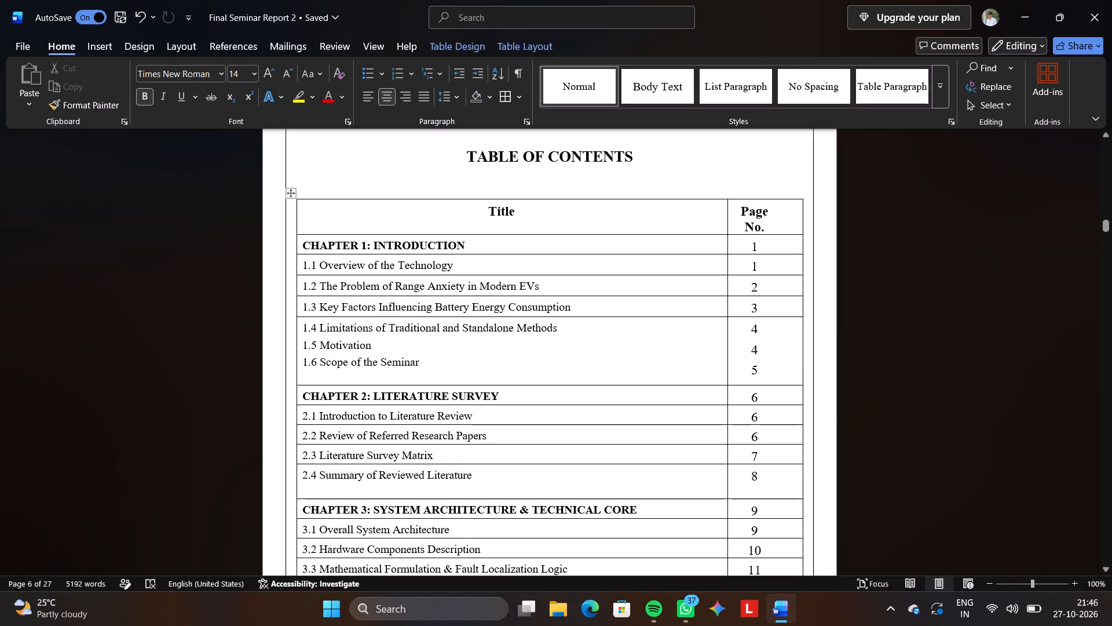
# Set the page number of entry 1.2 in the table of contents to 1, at font size 12.
pyautogui.click(761, 288)
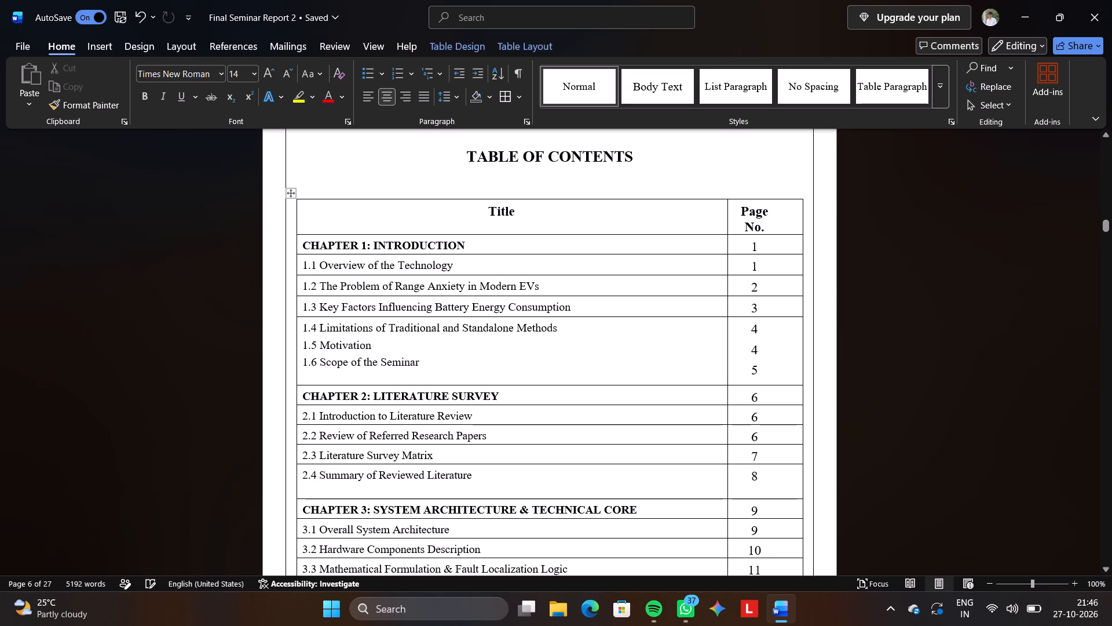
pyautogui.press('BackSpace')
pyautogui.press('1')
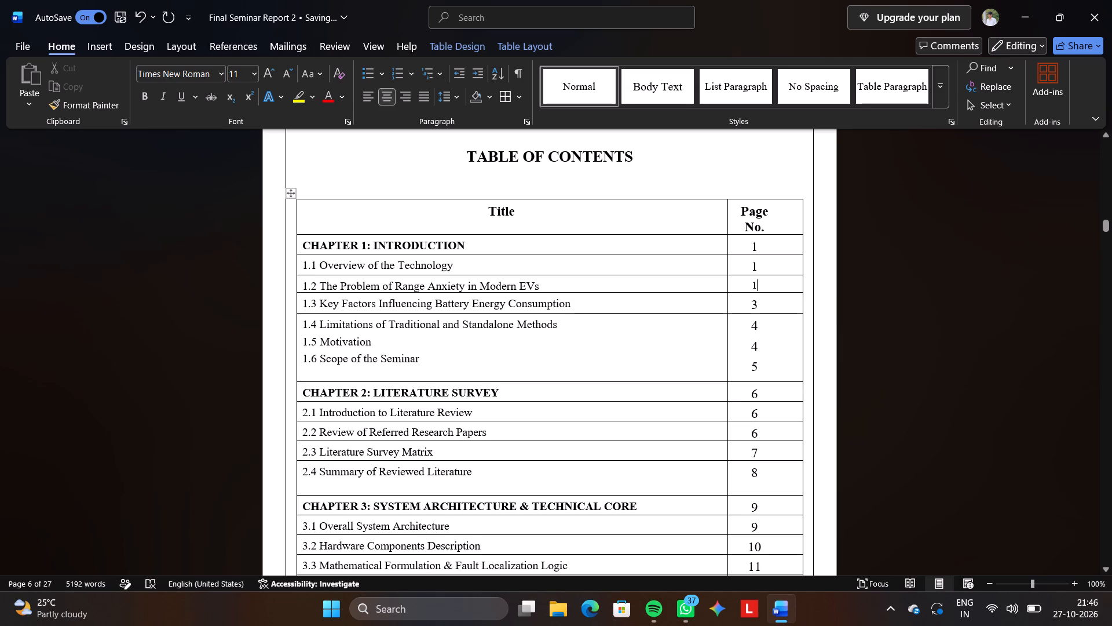
pyautogui.moveTo(751, 283); pyautogui.dragTo(761, 283)
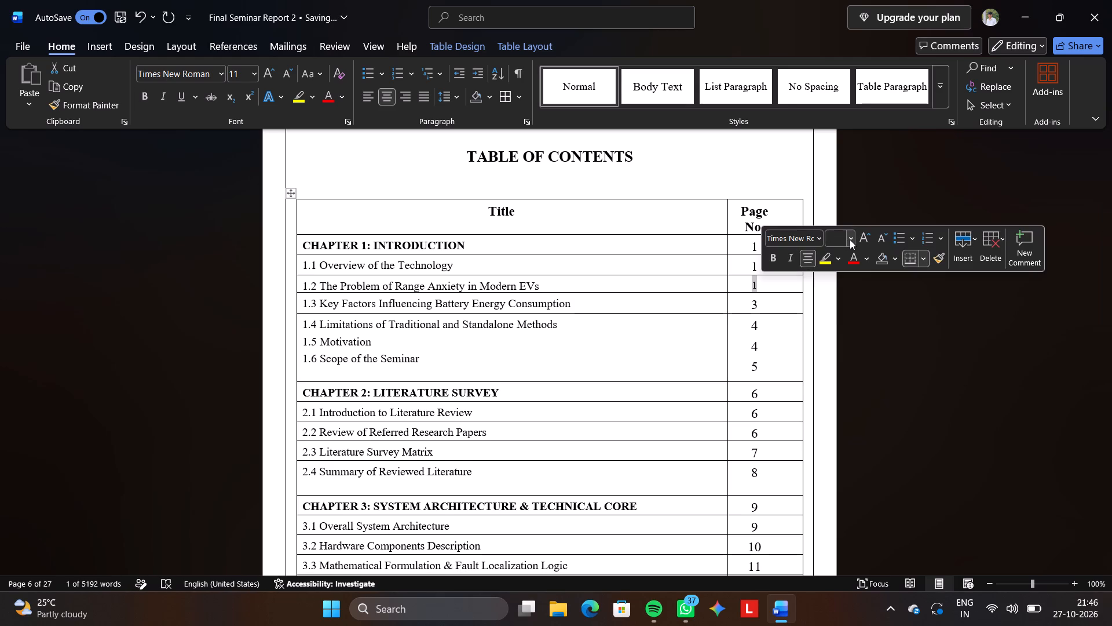
pyautogui.click(850, 239)
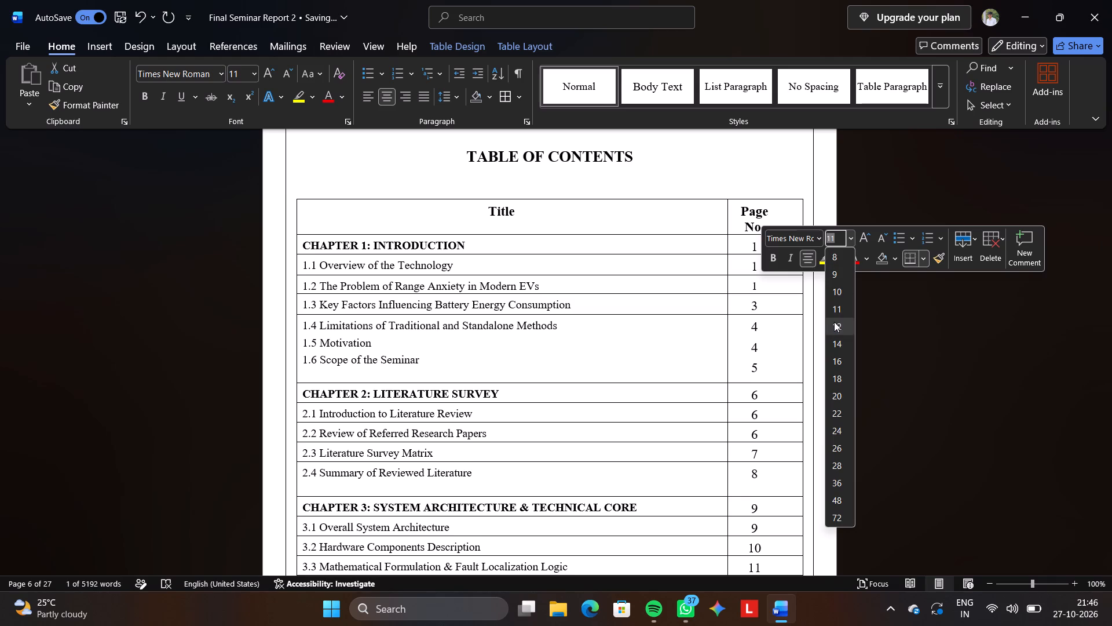
pyautogui.click(834, 322)
# Set the page numbers of entries 1.3 and 1.4 to 2, and of entry 1.5 Motivation to 3.
pyautogui.click(767, 307)
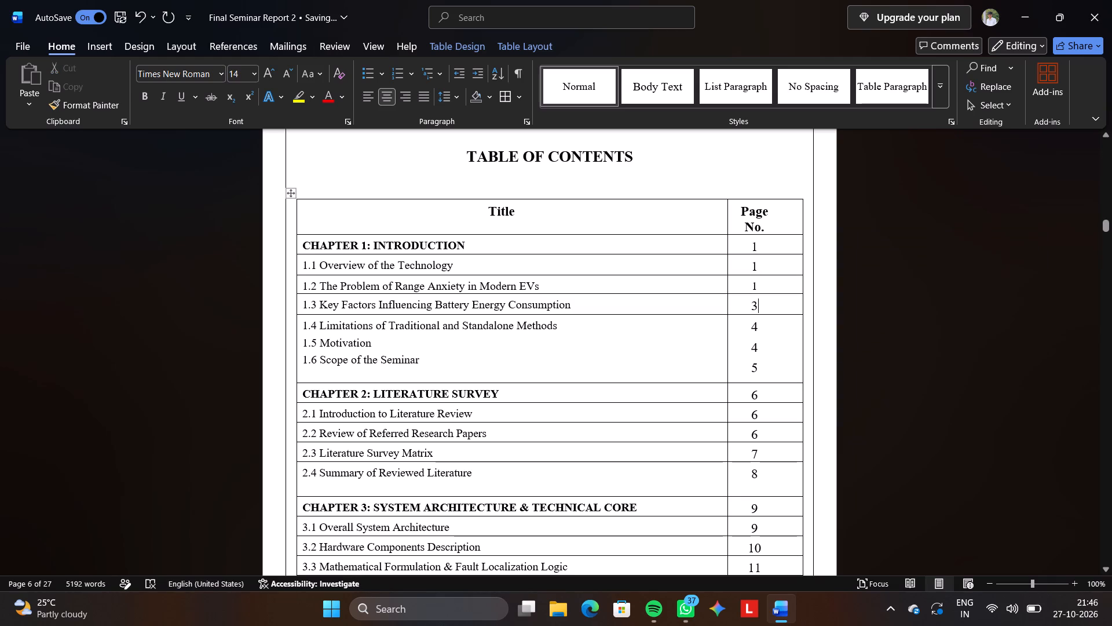
pyautogui.moveTo(760, 307); pyautogui.dragTo(750, 306)
pyautogui.moveTo(750, 306); pyautogui.dragTo(750, 305)
pyautogui.press('2')
pyautogui.moveTo(763, 324); pyautogui.dragTo(749, 326)
pyautogui.press('2')
pyautogui.moveTo(759, 345); pyautogui.dragTo(750, 348)
pyautogui.press('3')
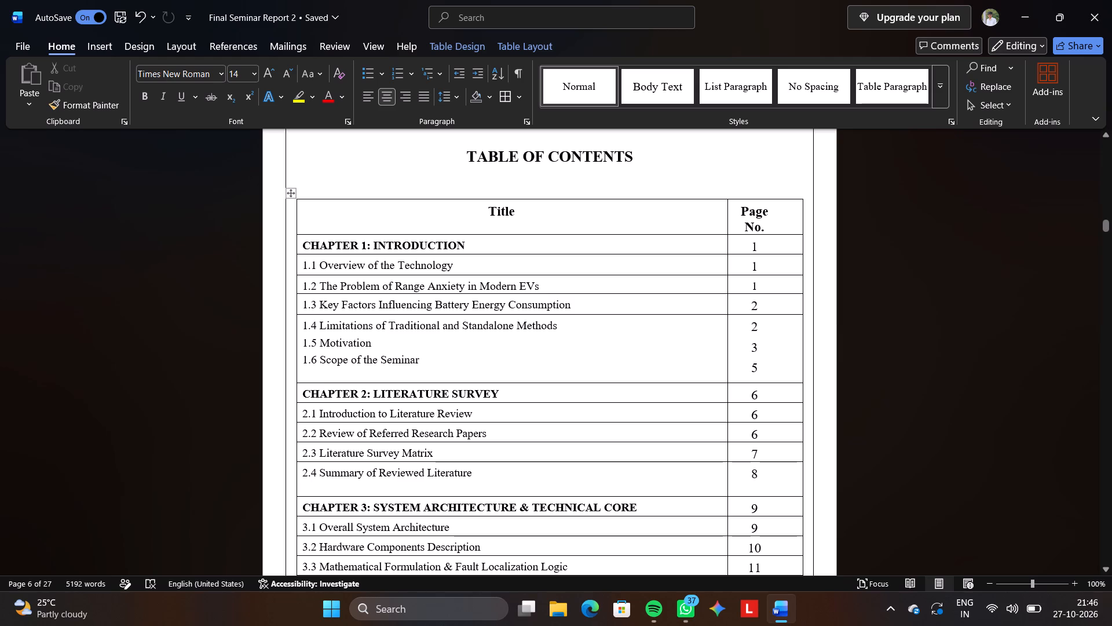
# Set the page number of entry 1.6 Scope of the Seminar to 3, at font size 12.
pyautogui.moveTo(761, 363); pyautogui.dragTo(749, 366)
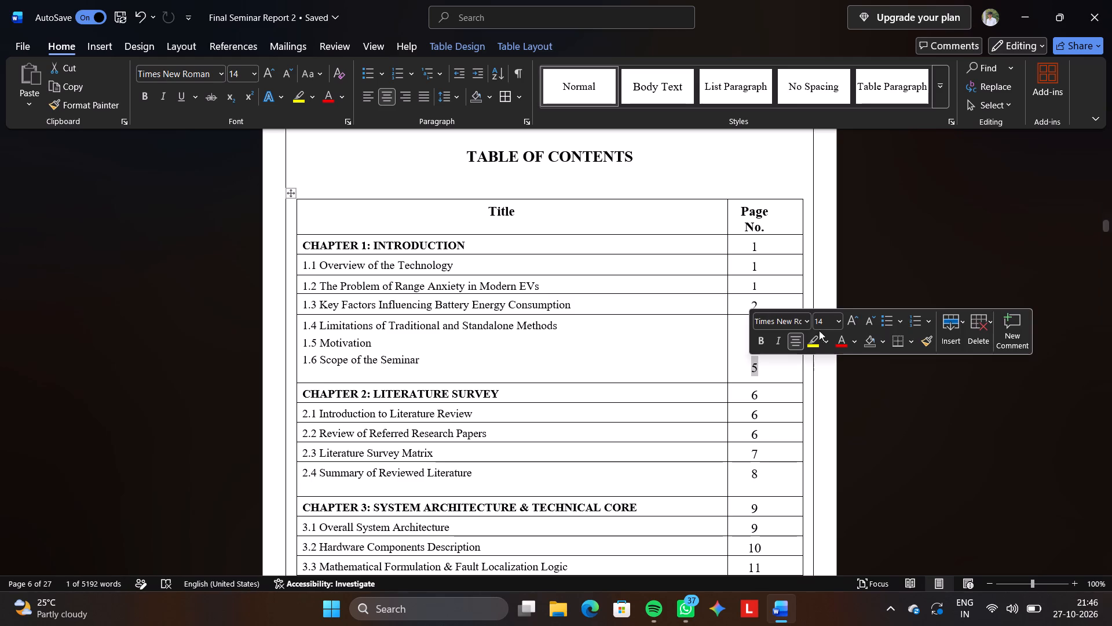
pyautogui.click(834, 319)
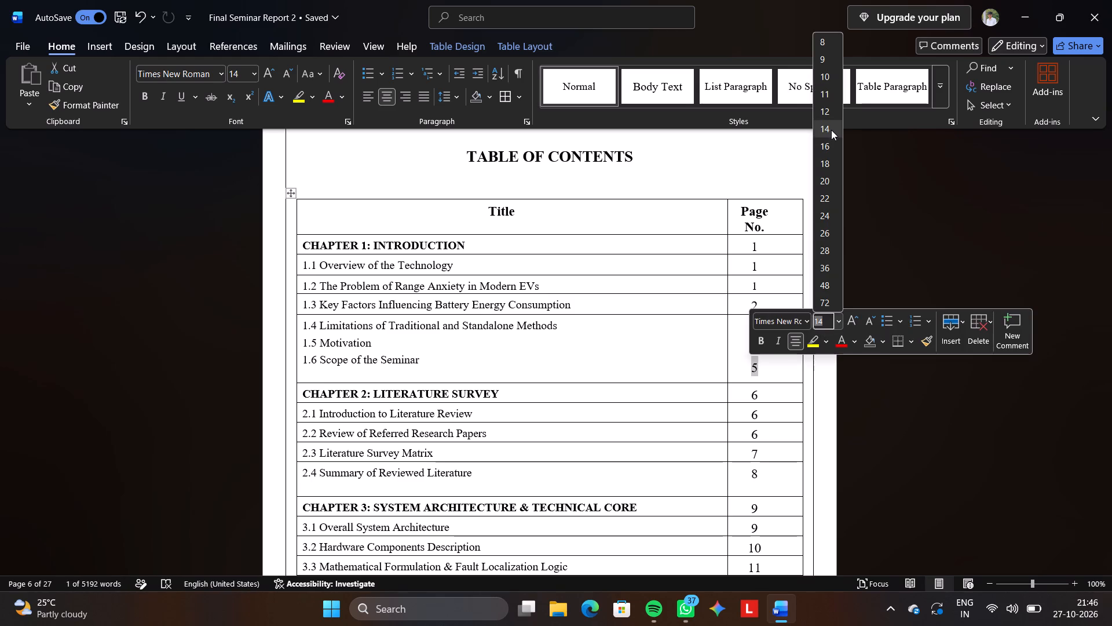
pyautogui.click(829, 111)
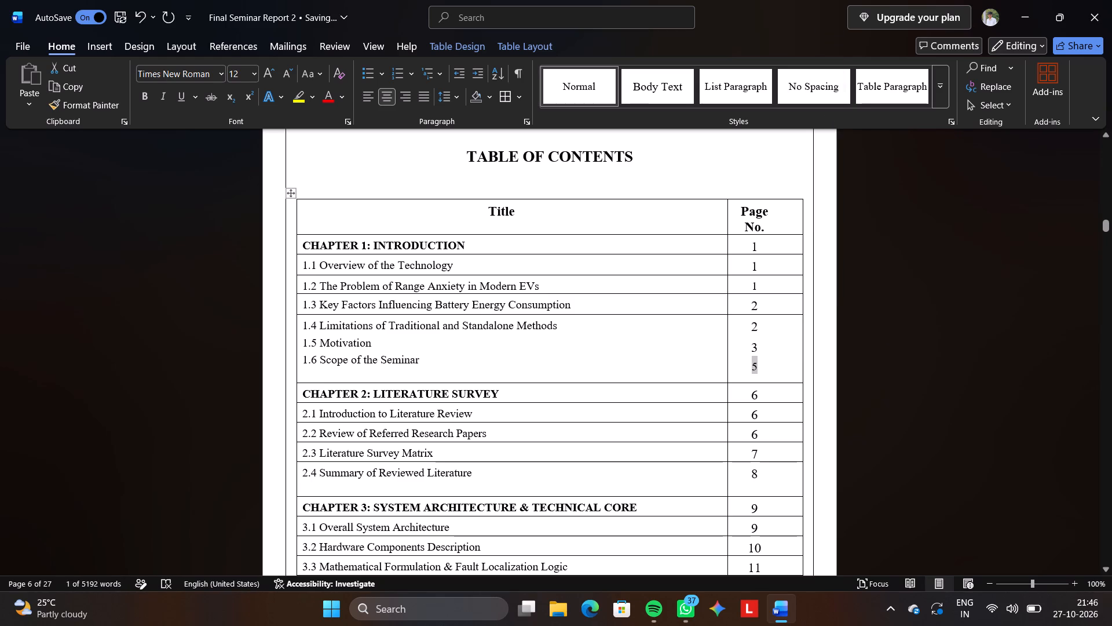
pyautogui.press('3')
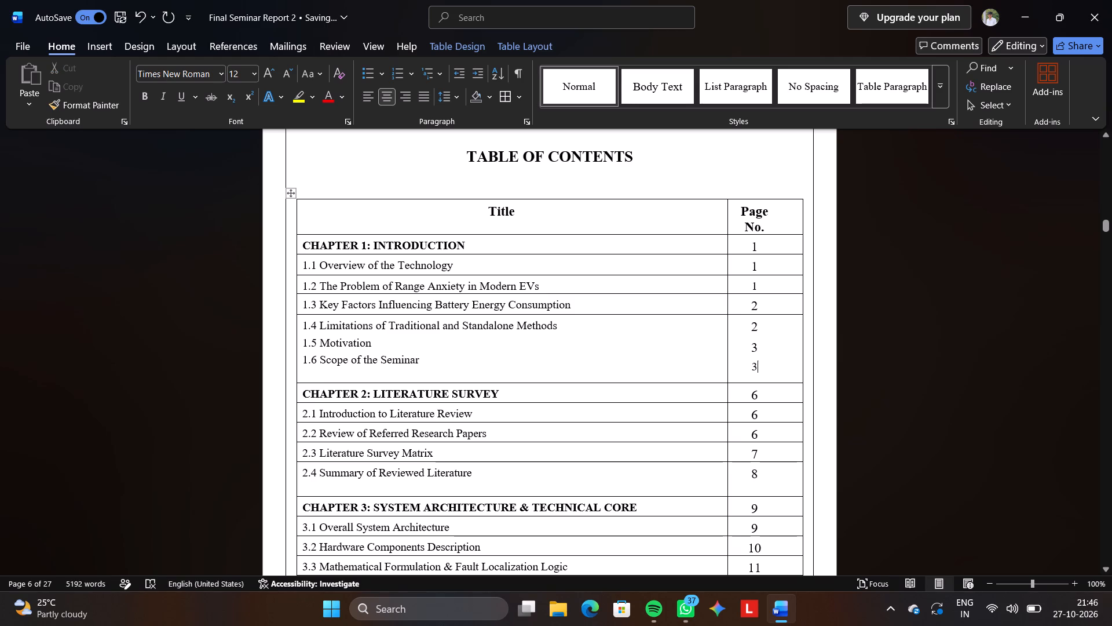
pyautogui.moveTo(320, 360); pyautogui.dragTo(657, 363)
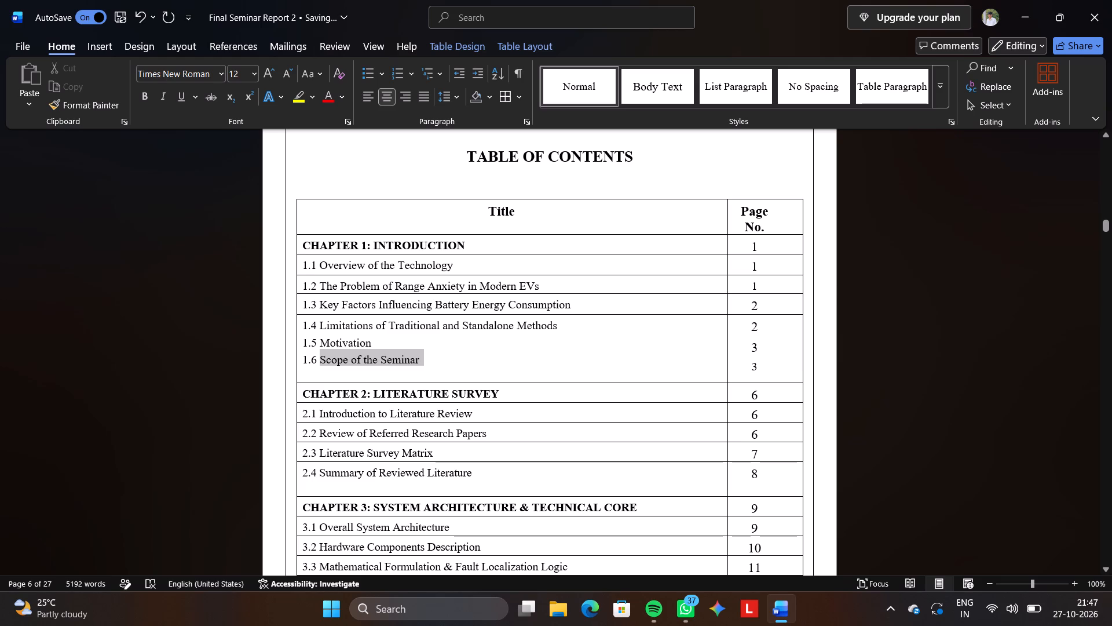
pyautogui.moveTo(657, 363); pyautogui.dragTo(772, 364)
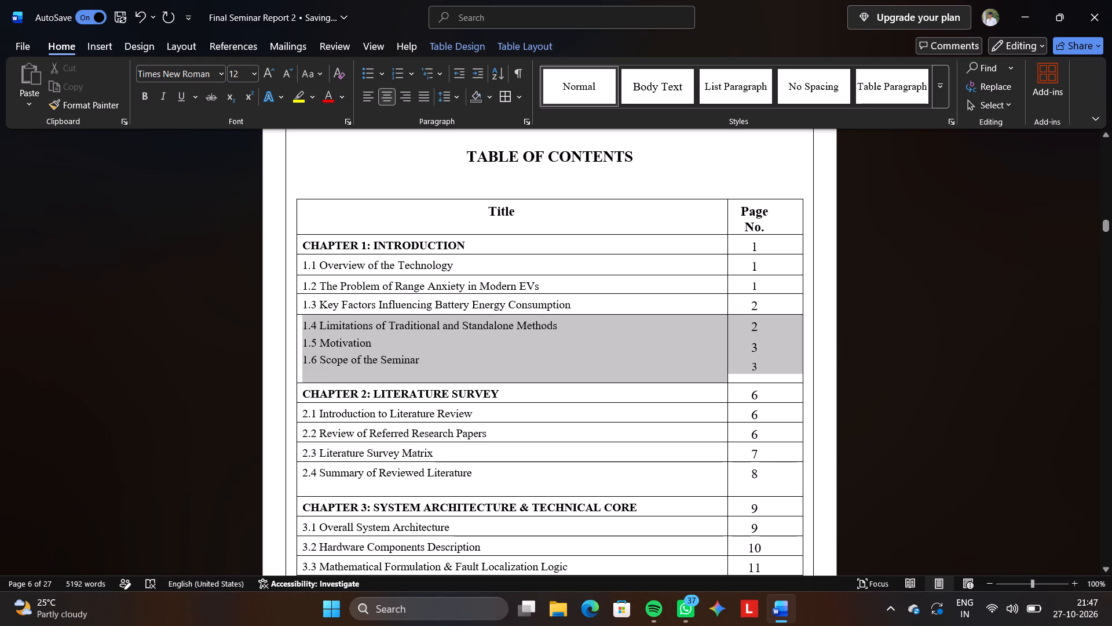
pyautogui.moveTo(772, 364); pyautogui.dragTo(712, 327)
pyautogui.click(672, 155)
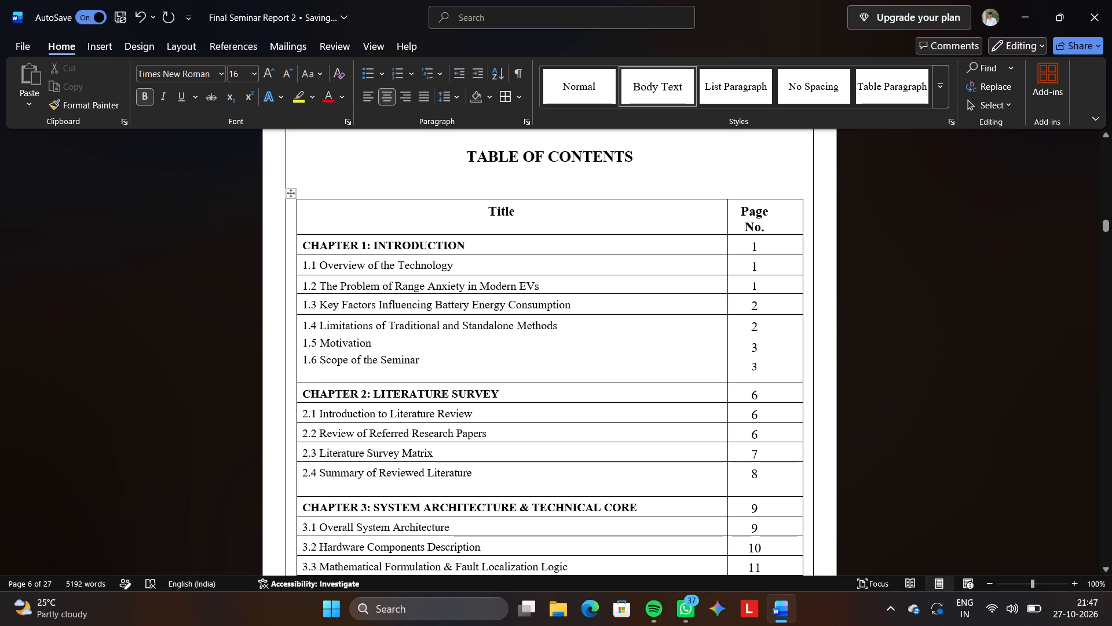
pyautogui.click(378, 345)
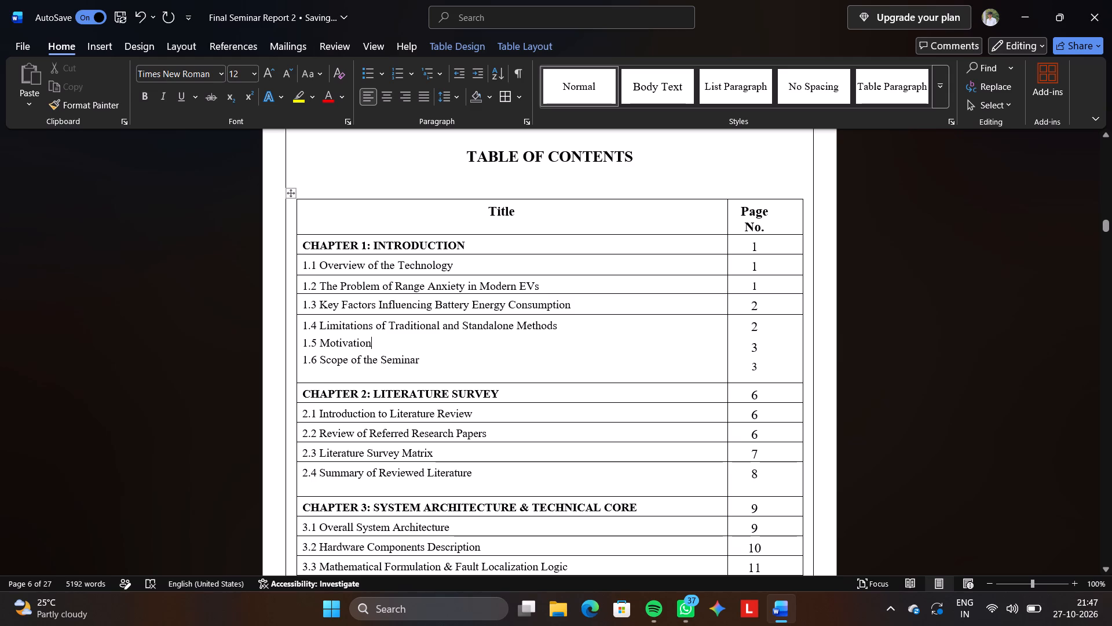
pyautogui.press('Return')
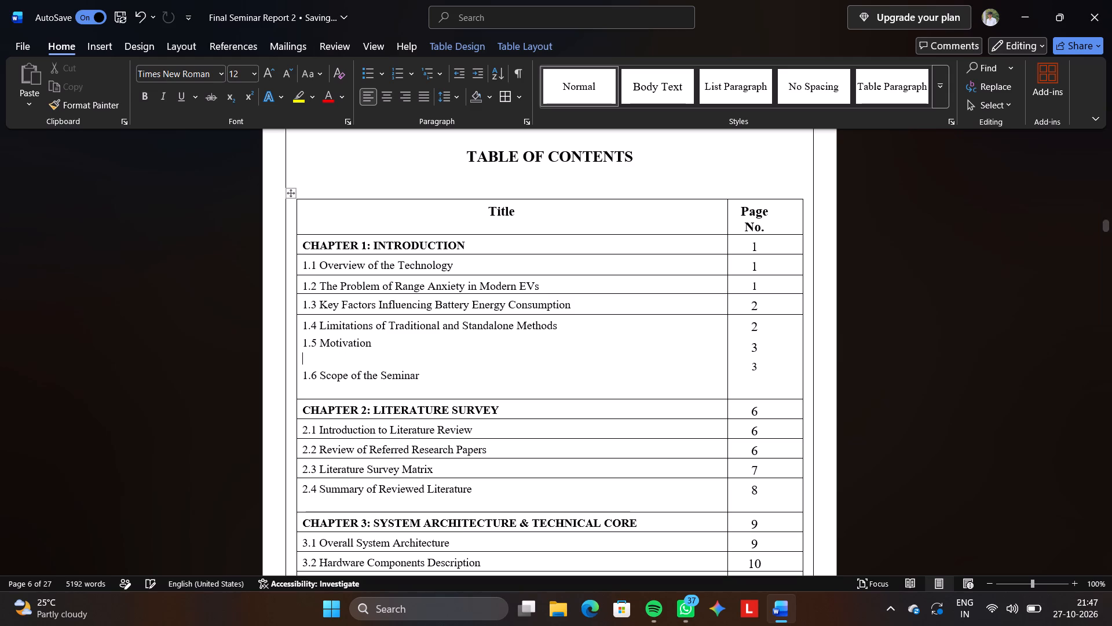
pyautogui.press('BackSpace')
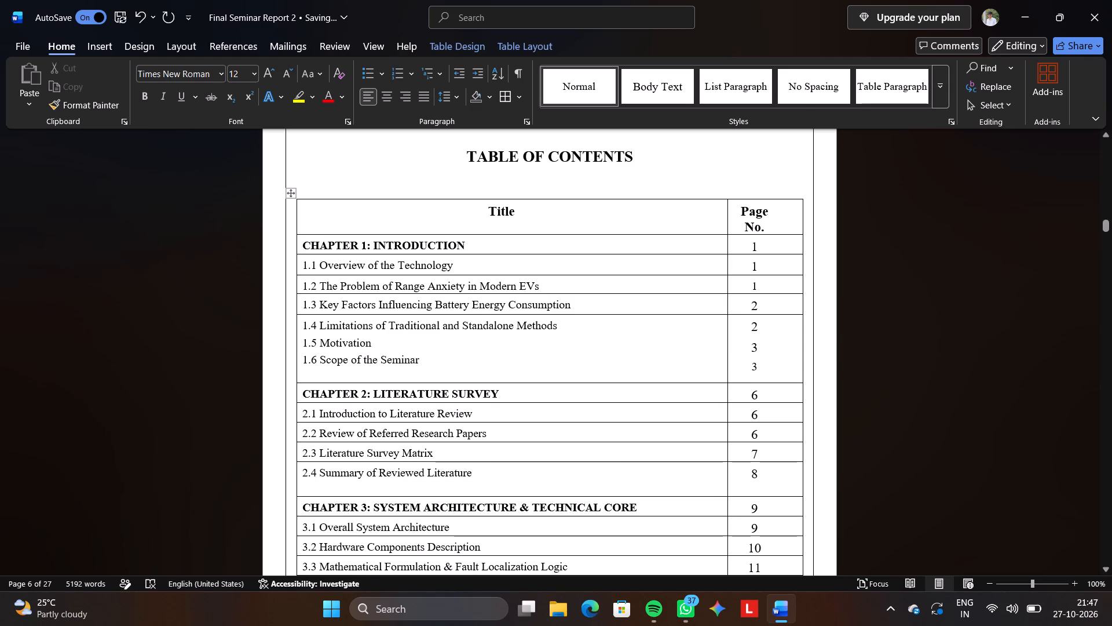
# Set the Chapter 2 page numbers to 4 for entries 2.1 and 2.2, and to 5 for entry 2.3.
pyautogui.scroll(-2, 431, 498)
pyautogui.scroll(1, 431, 498)
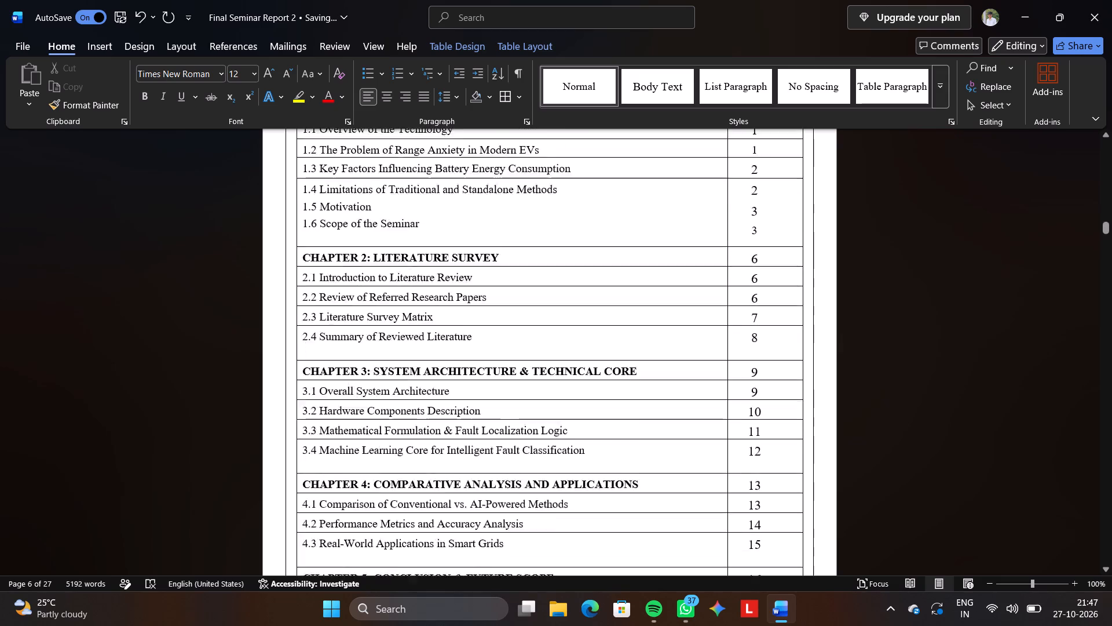
pyautogui.scroll(2, 431, 498)
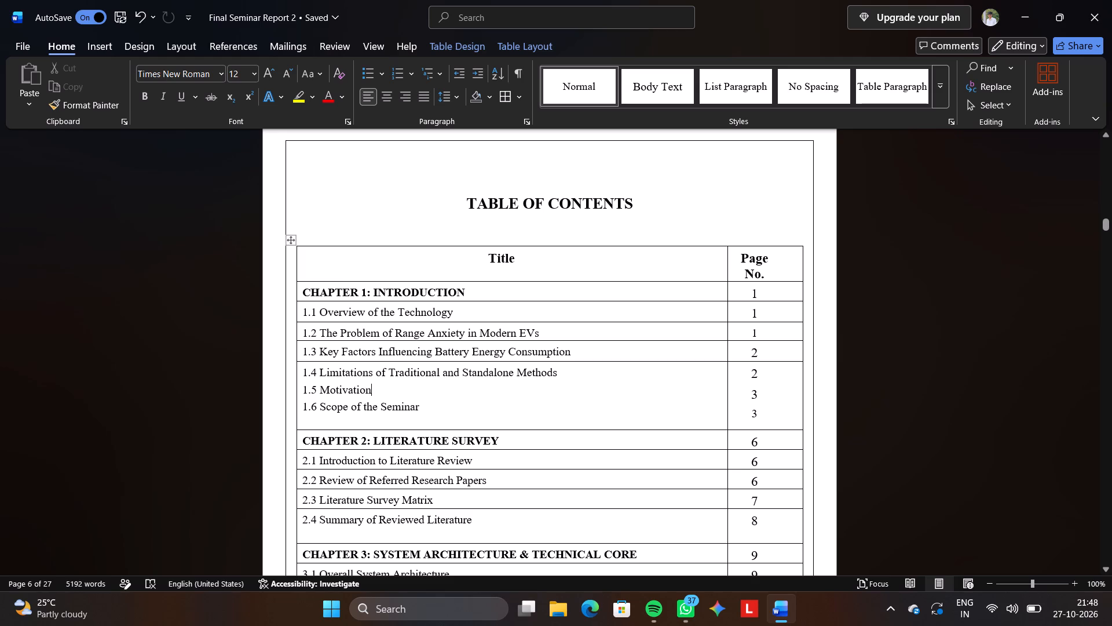
pyautogui.moveTo(762, 461); pyautogui.dragTo(738, 462)
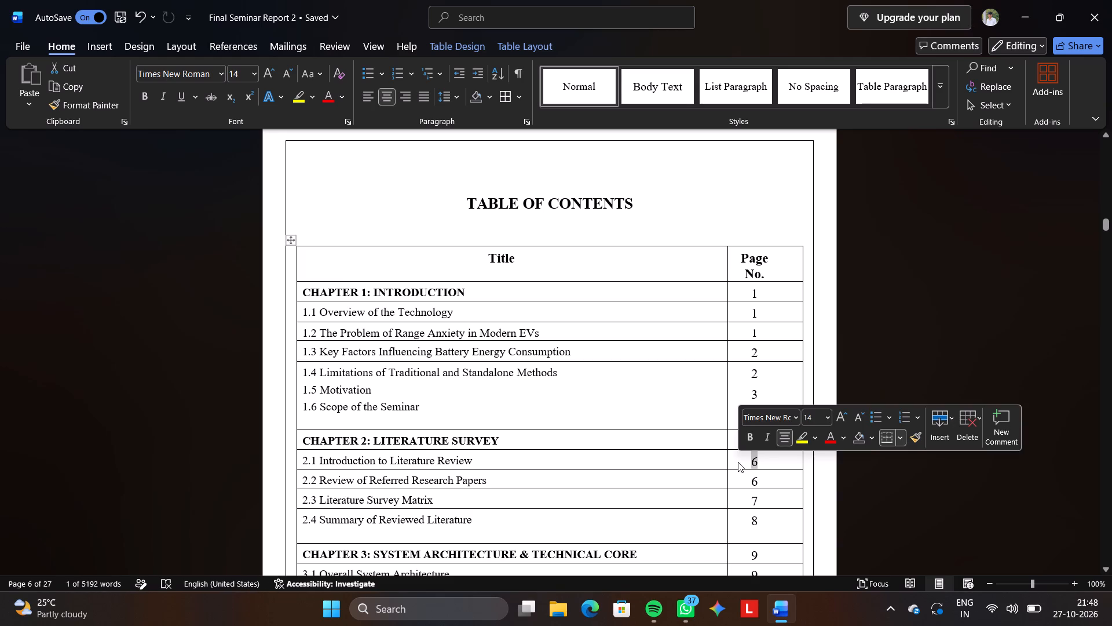
pyautogui.press('4')
pyautogui.scroll(-1, 735, 475)
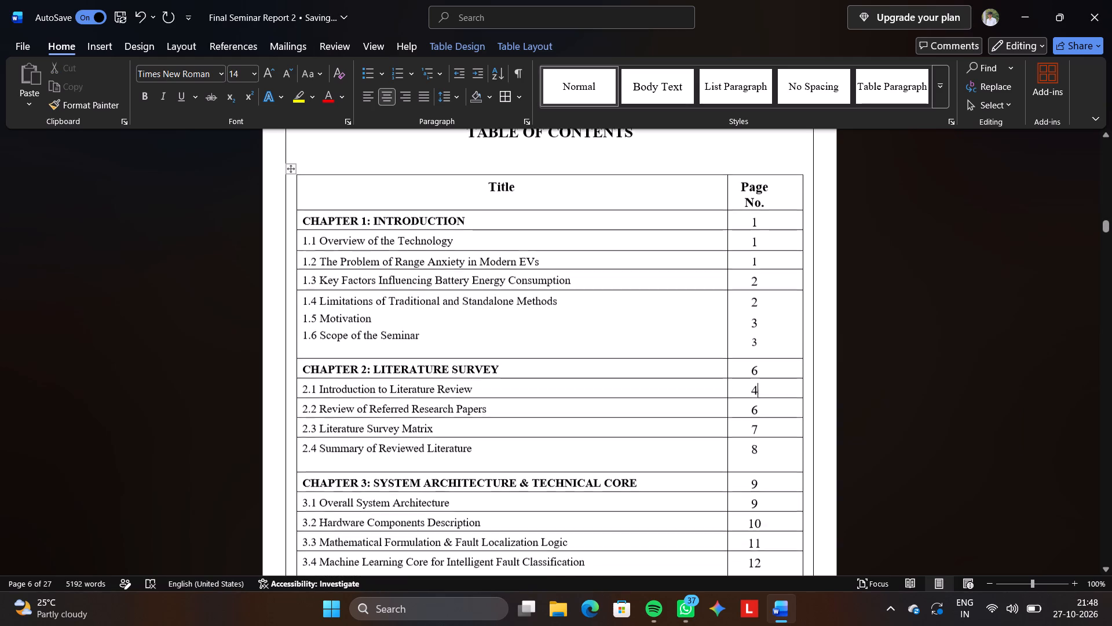
pyautogui.scroll(-1, 735, 475)
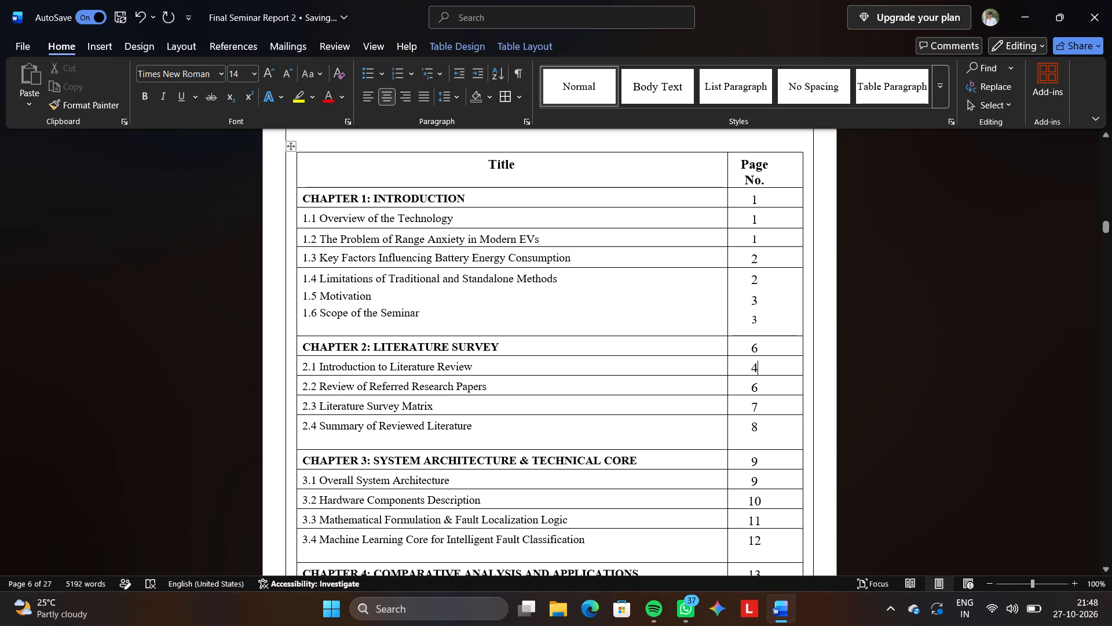
pyautogui.click(762, 388)
pyautogui.moveTo(766, 389); pyautogui.dragTo(744, 383)
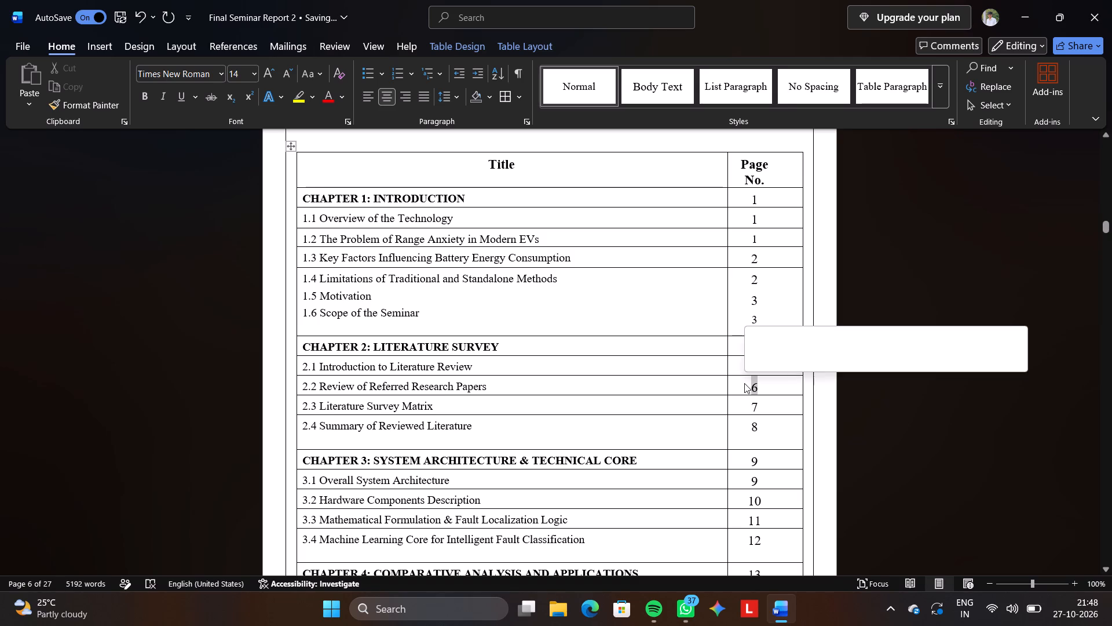
pyautogui.press('4')
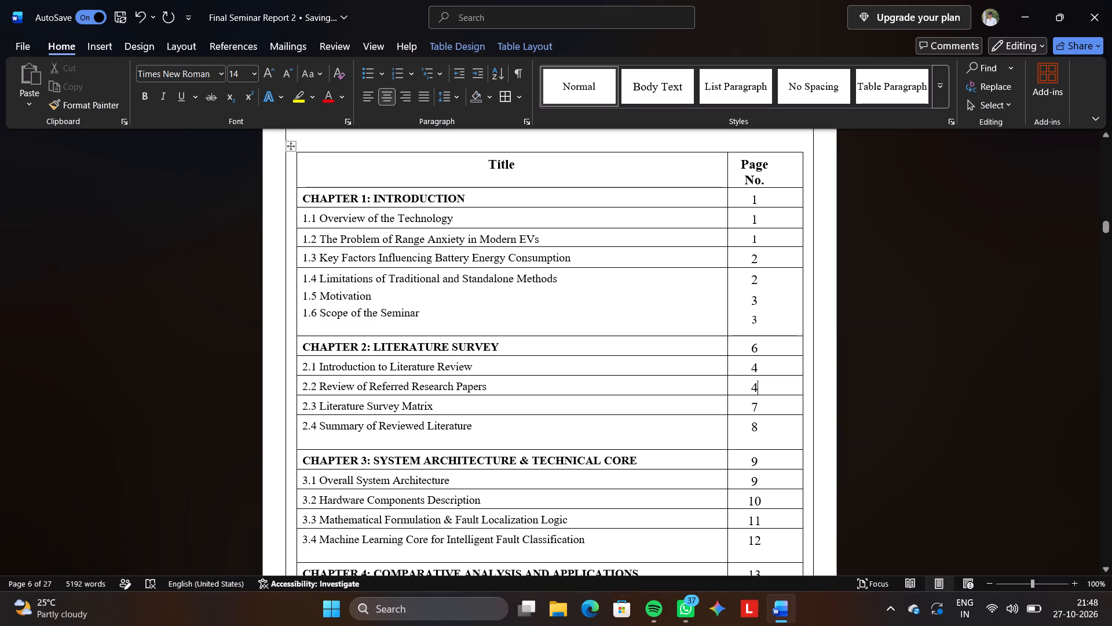
pyautogui.moveTo(768, 403); pyautogui.dragTo(749, 403)
pyautogui.moveTo(749, 403); pyautogui.dragTo(743, 403)
pyautogui.press('5')
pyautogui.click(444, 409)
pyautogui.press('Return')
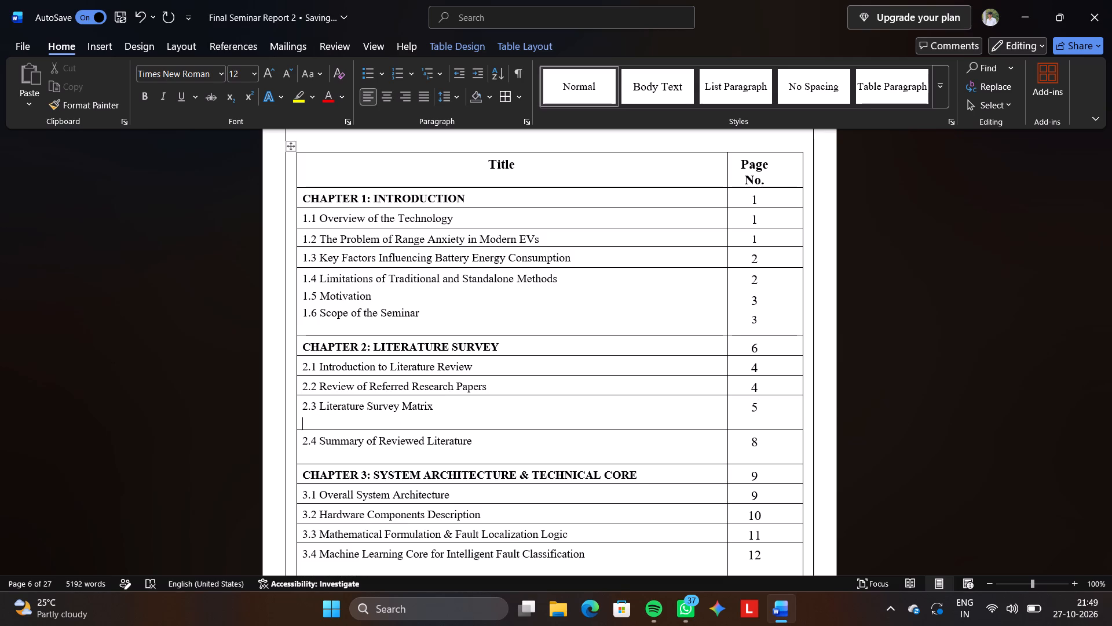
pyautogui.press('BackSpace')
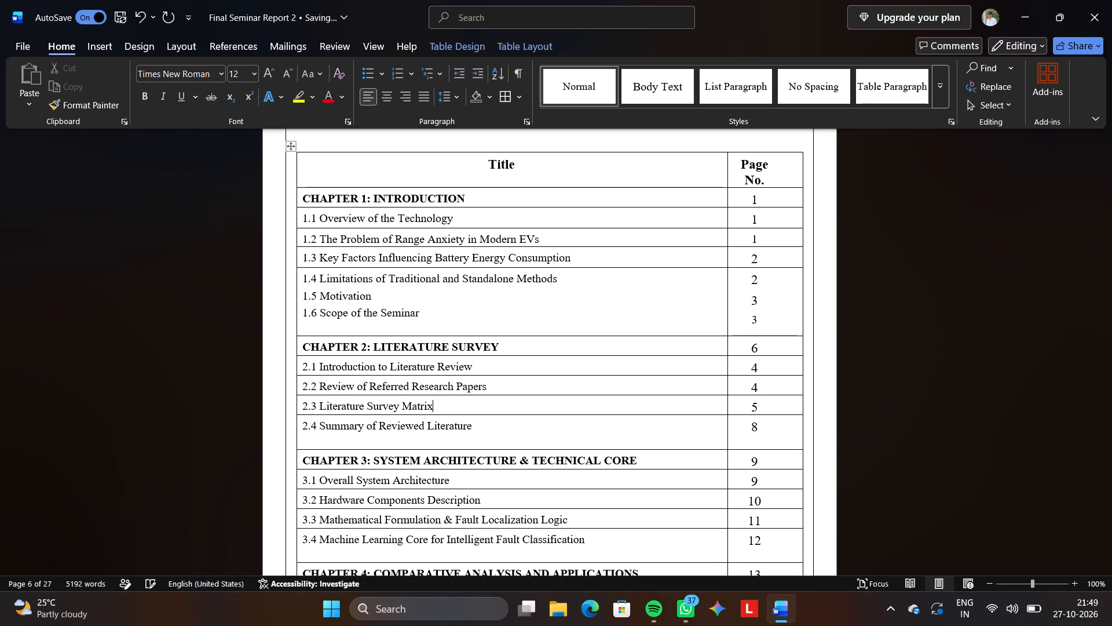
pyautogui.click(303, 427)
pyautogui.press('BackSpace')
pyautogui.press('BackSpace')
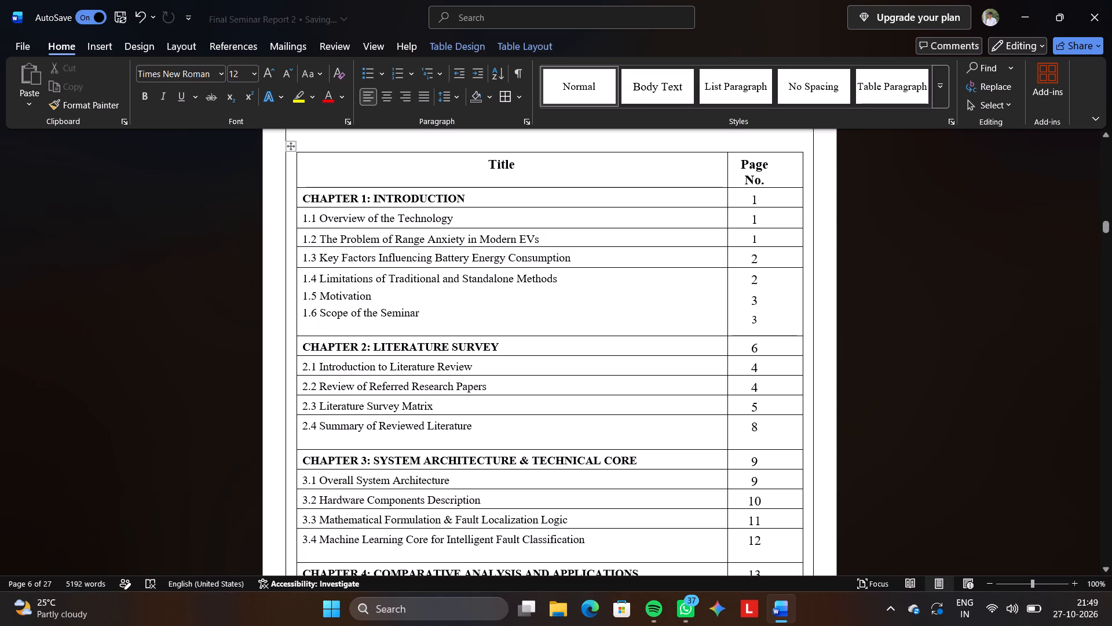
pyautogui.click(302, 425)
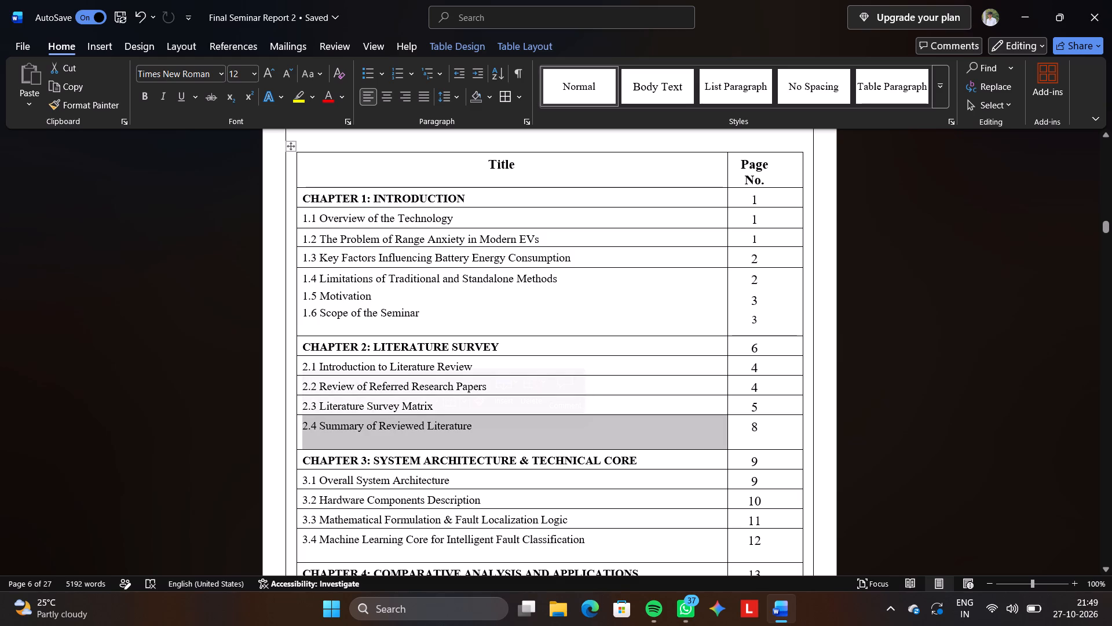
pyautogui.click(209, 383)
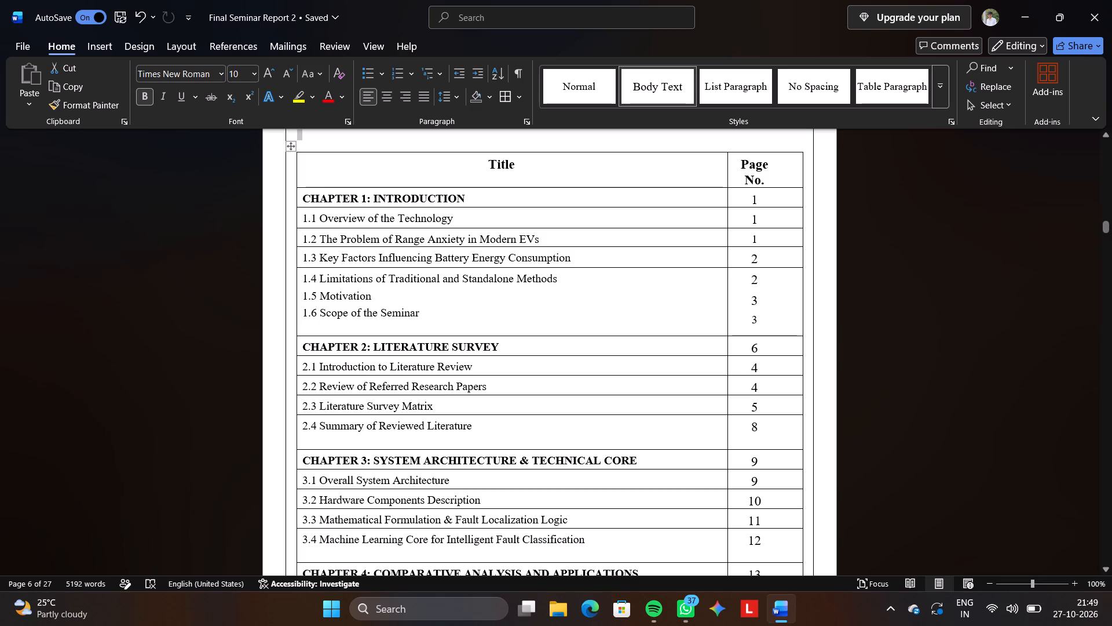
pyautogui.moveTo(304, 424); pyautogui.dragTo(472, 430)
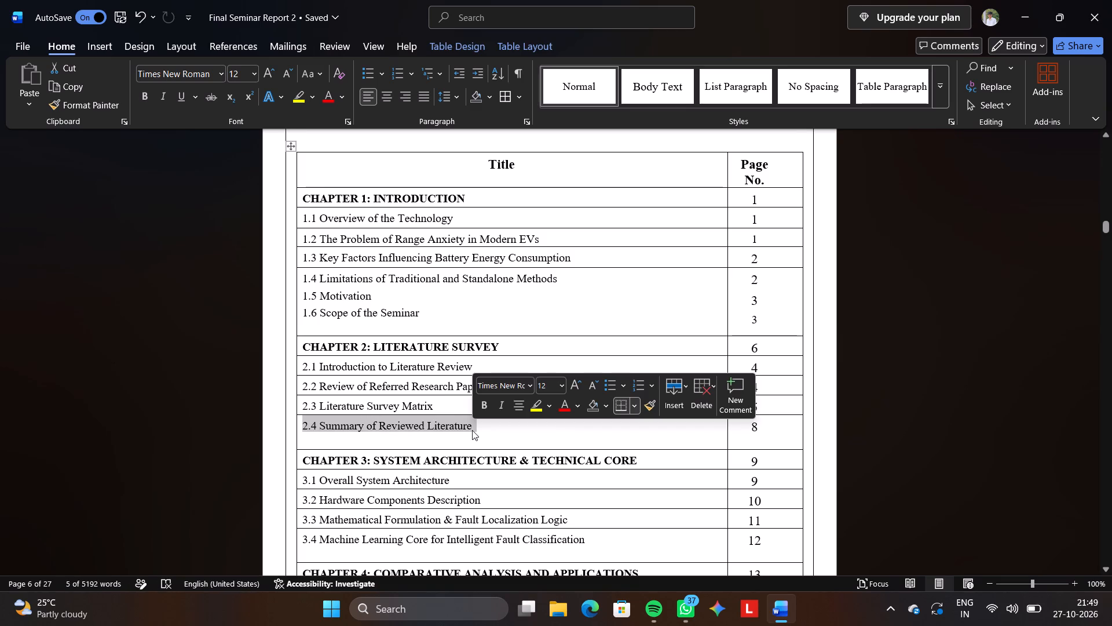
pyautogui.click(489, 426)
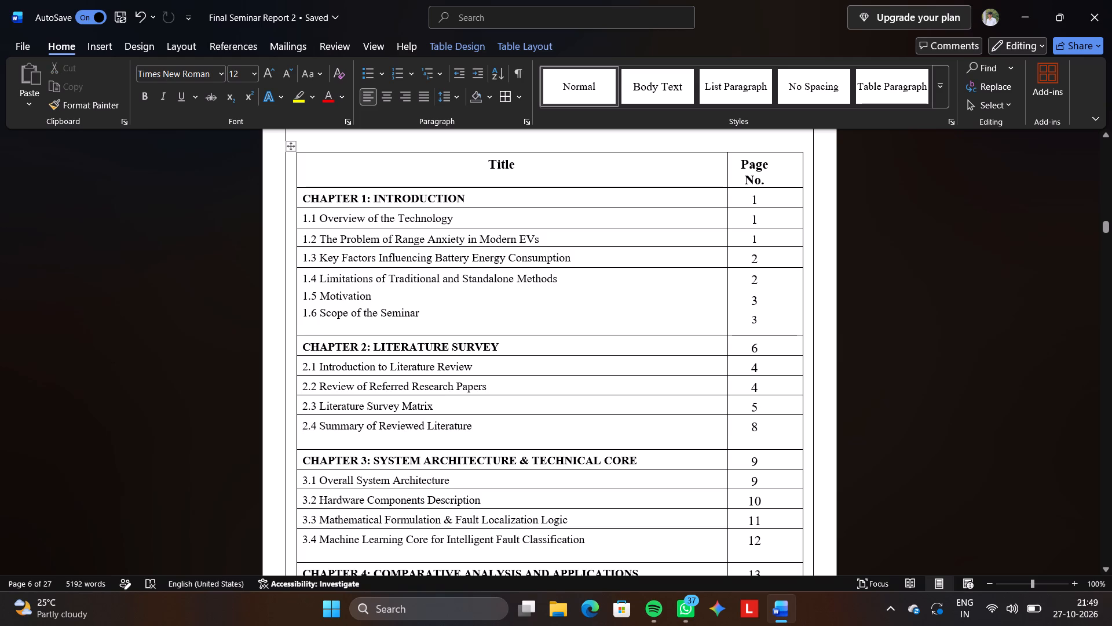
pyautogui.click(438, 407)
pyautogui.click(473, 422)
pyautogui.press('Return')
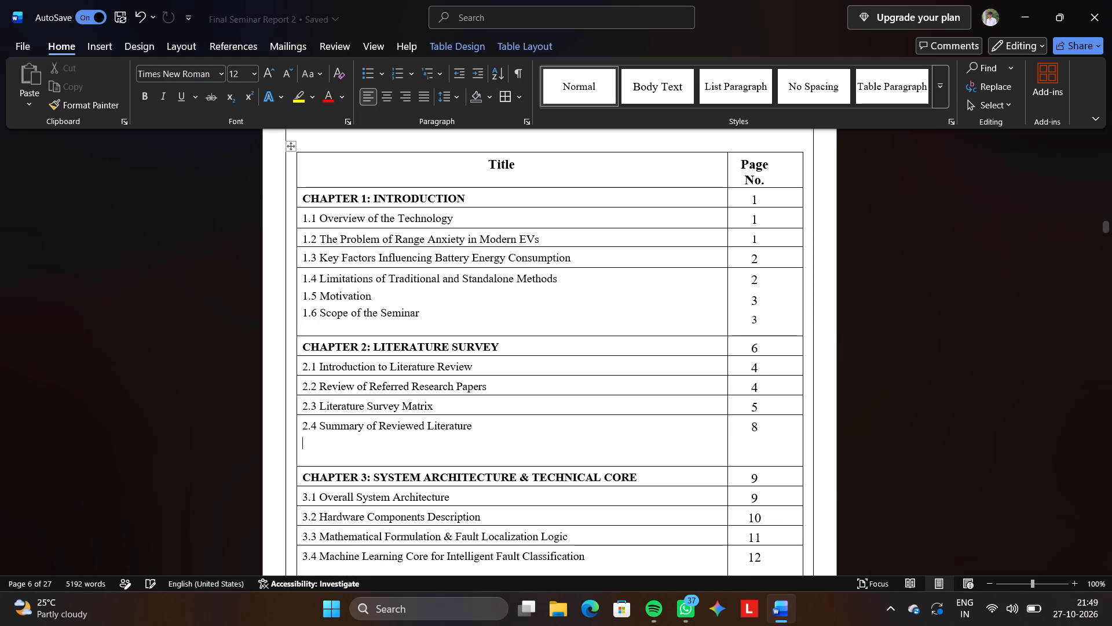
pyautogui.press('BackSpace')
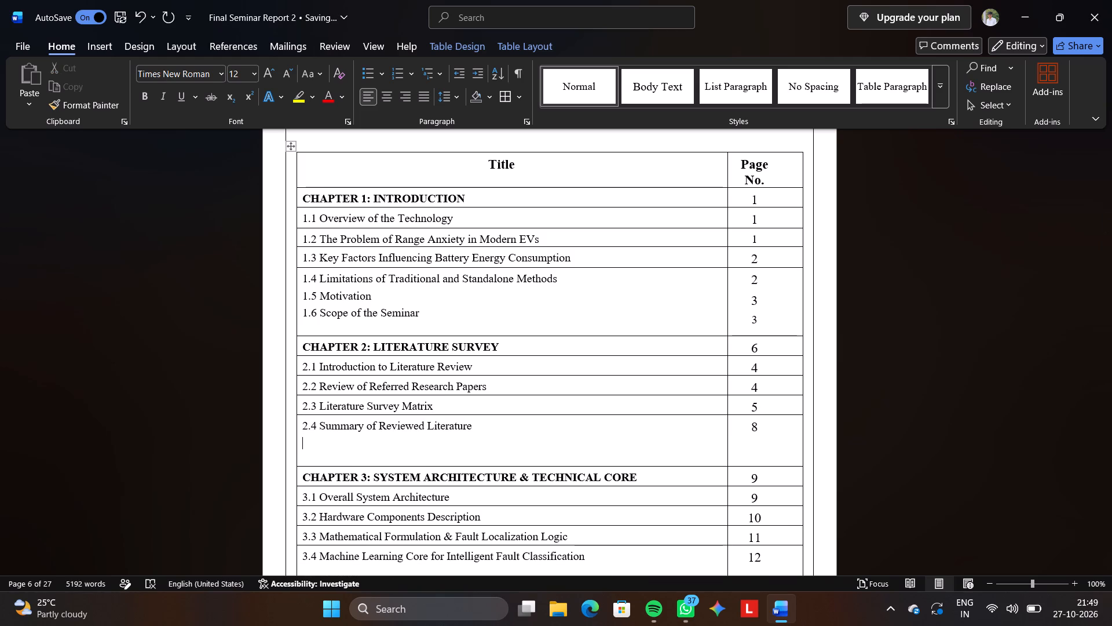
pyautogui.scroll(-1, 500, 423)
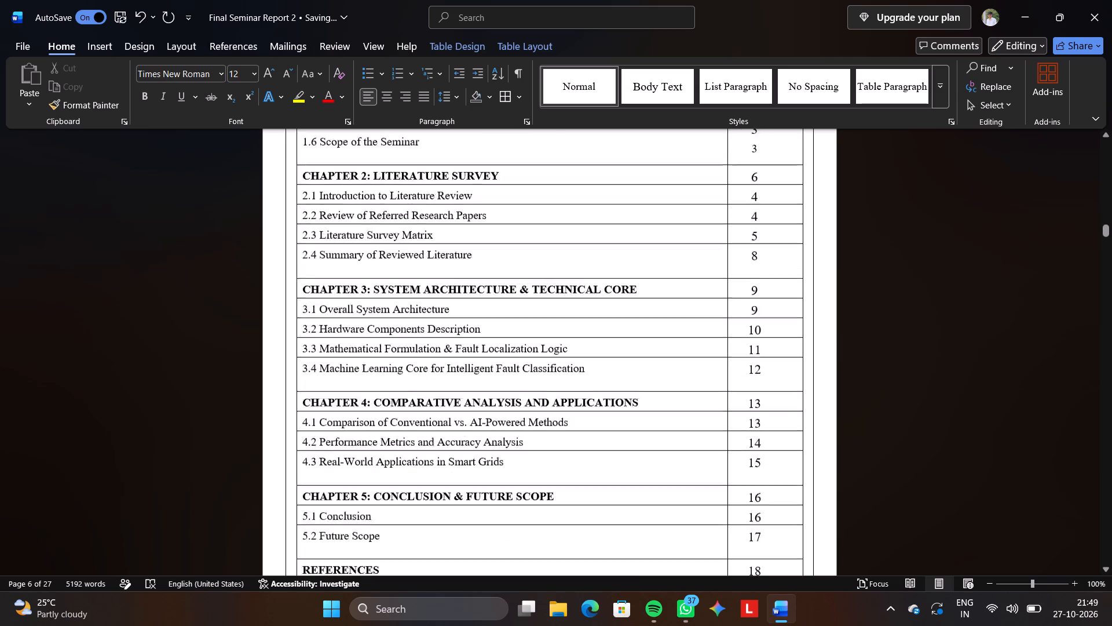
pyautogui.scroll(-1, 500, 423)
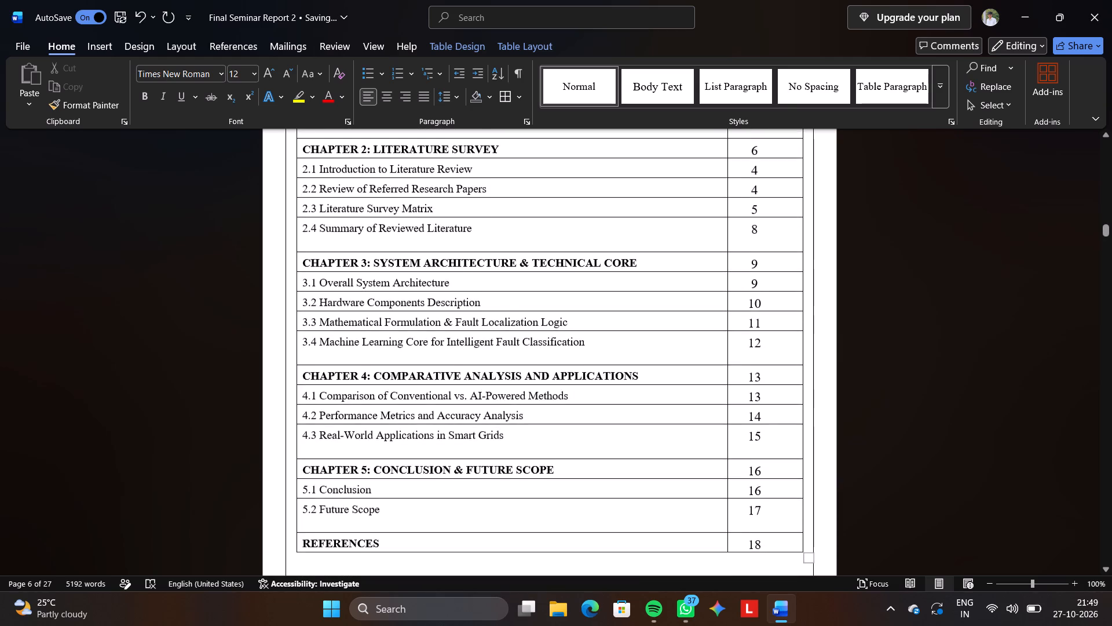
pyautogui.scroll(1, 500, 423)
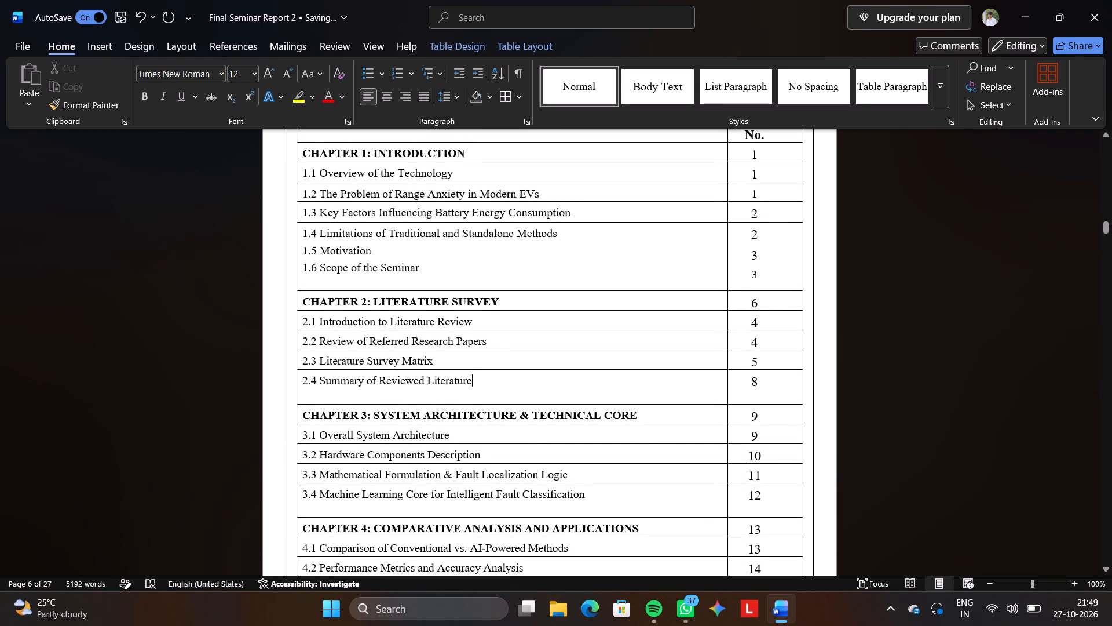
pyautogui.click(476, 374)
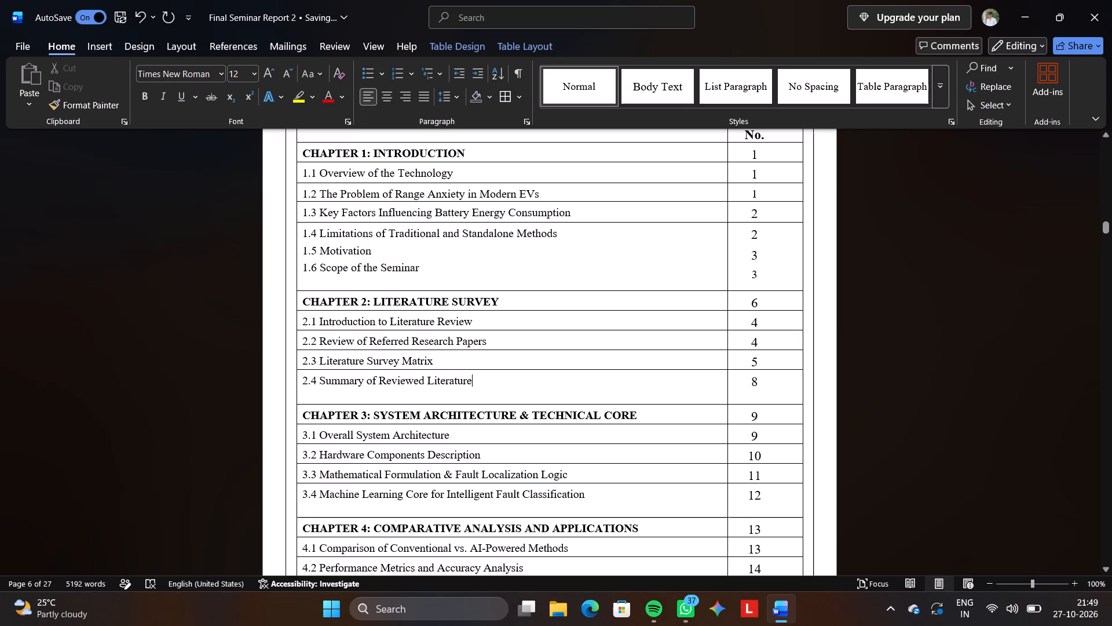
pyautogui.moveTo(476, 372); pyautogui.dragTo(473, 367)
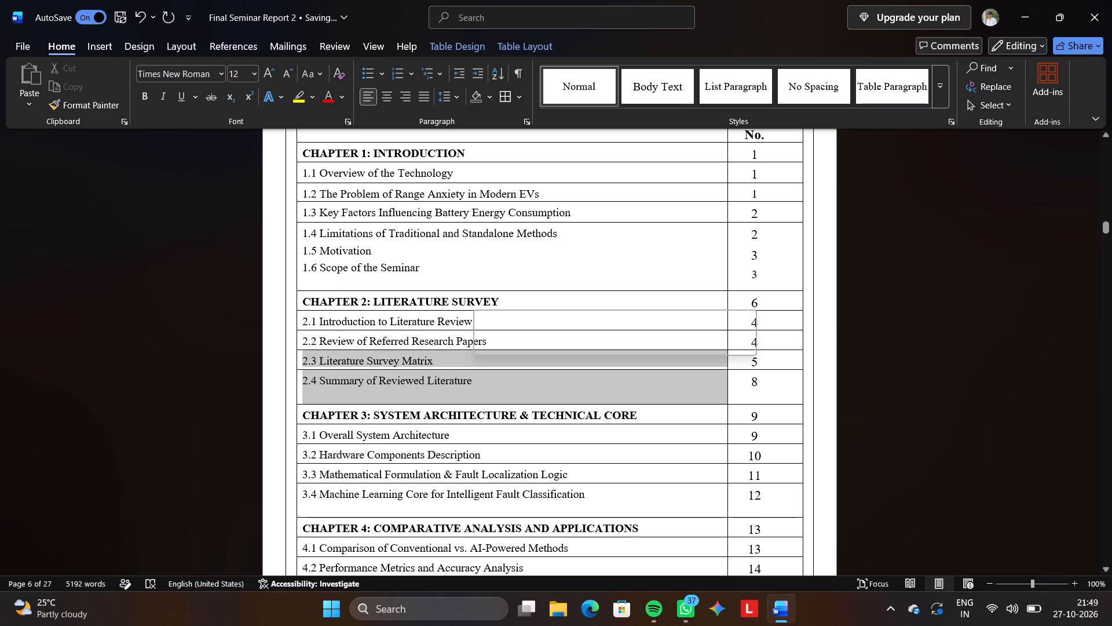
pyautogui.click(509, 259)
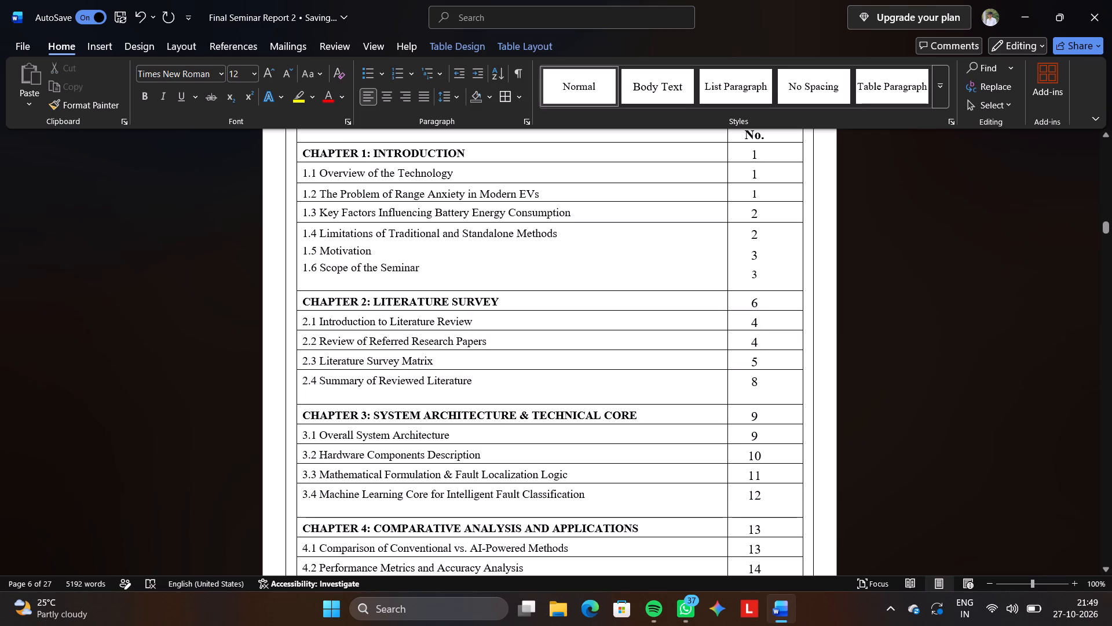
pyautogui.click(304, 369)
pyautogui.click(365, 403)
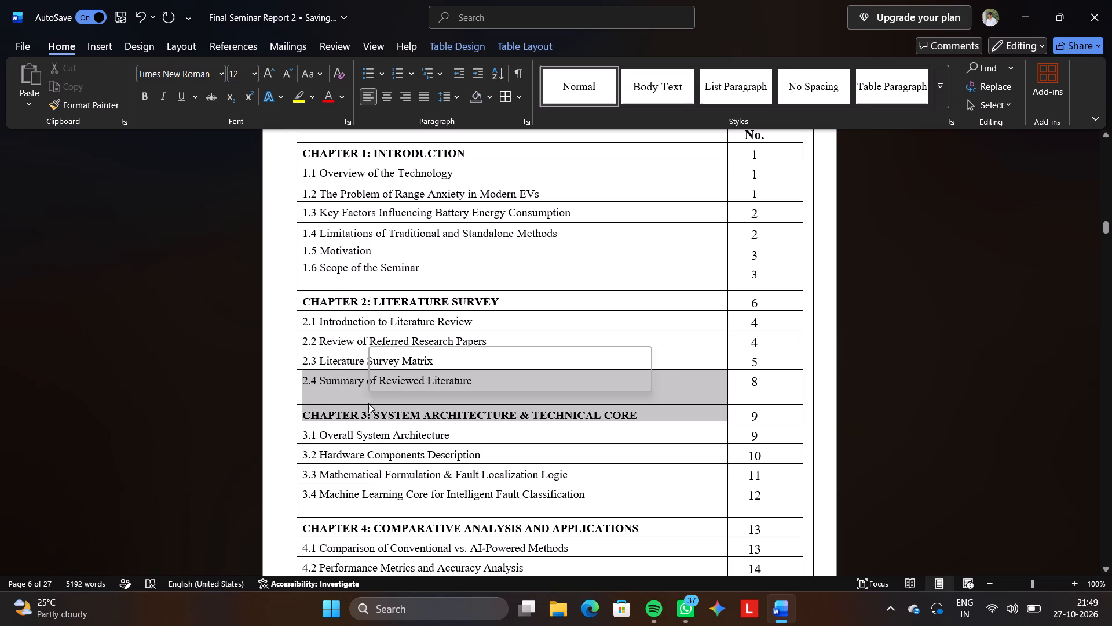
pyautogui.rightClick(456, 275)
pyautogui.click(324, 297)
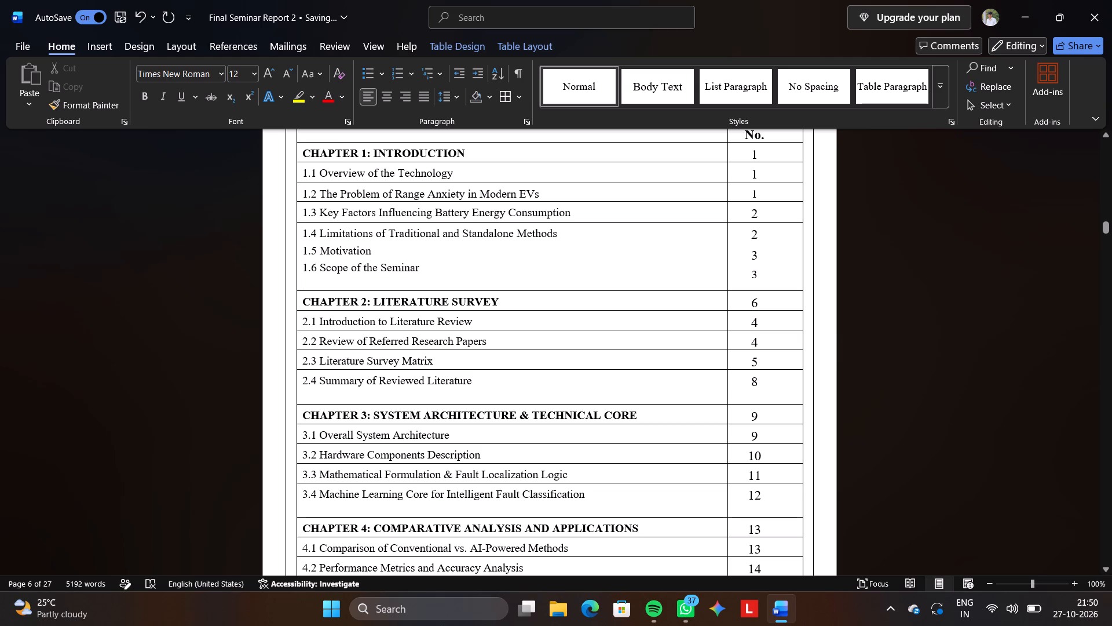
# Insert an empty line above entry 2.4 Summary of Reviewed Literature in the table of contents.
pyautogui.click(474, 383)
pyautogui.click(301, 381)
pyautogui.click(219, 360)
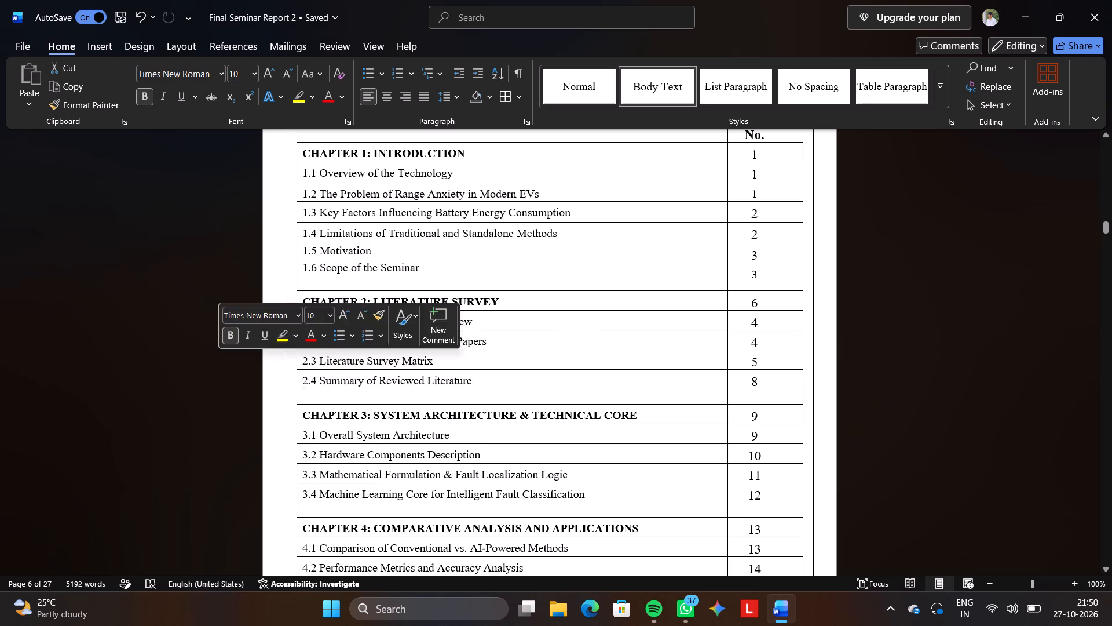
pyautogui.click(303, 380)
pyautogui.press('BackSpace')
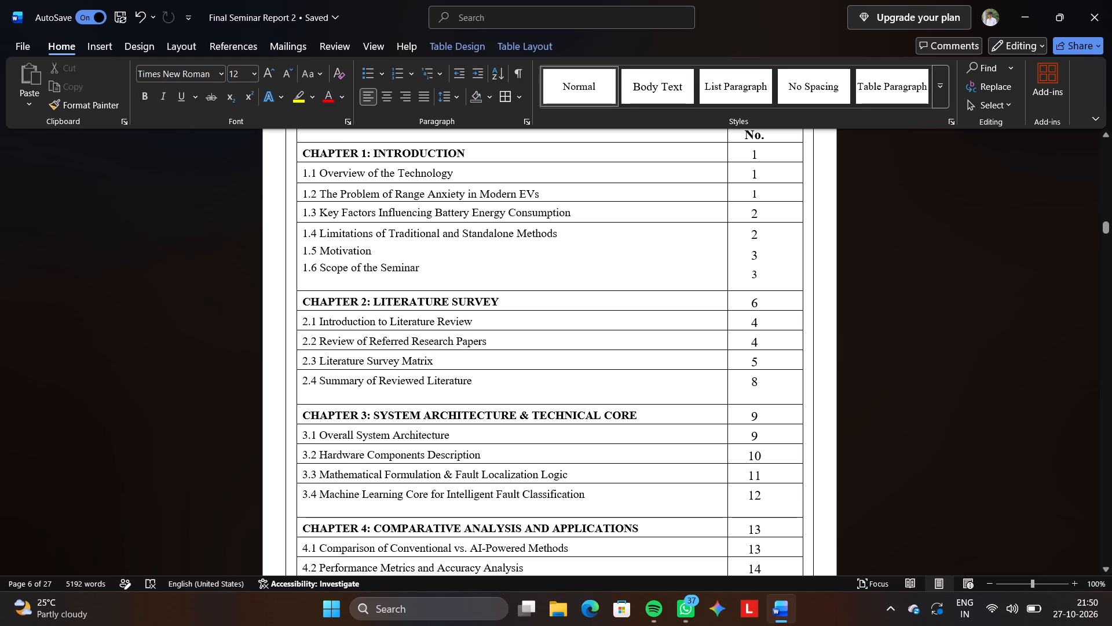
pyautogui.press('Return')
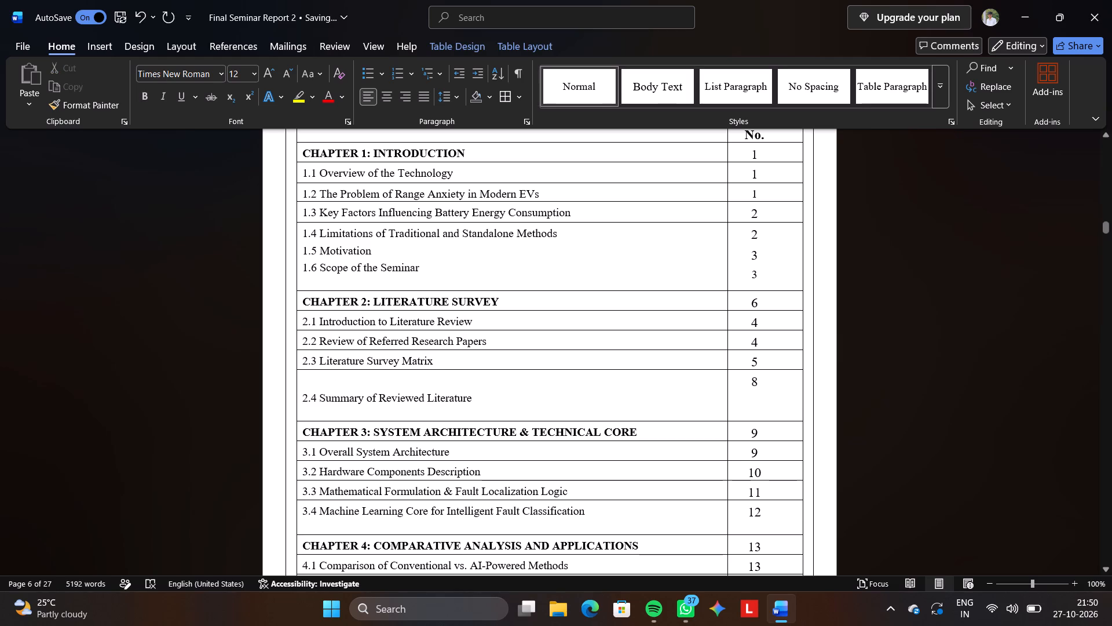
# Renumber the Summary of Reviewed Literature entry in the table of contents as 2.5.
pyautogui.click(321, 387)
pyautogui.click(319, 383)
pyautogui.moveTo(319, 396); pyautogui.dragTo(312, 396)
pyautogui.moveTo(312, 396); pyautogui.dragTo(312, 397)
pyautogui.press('5')
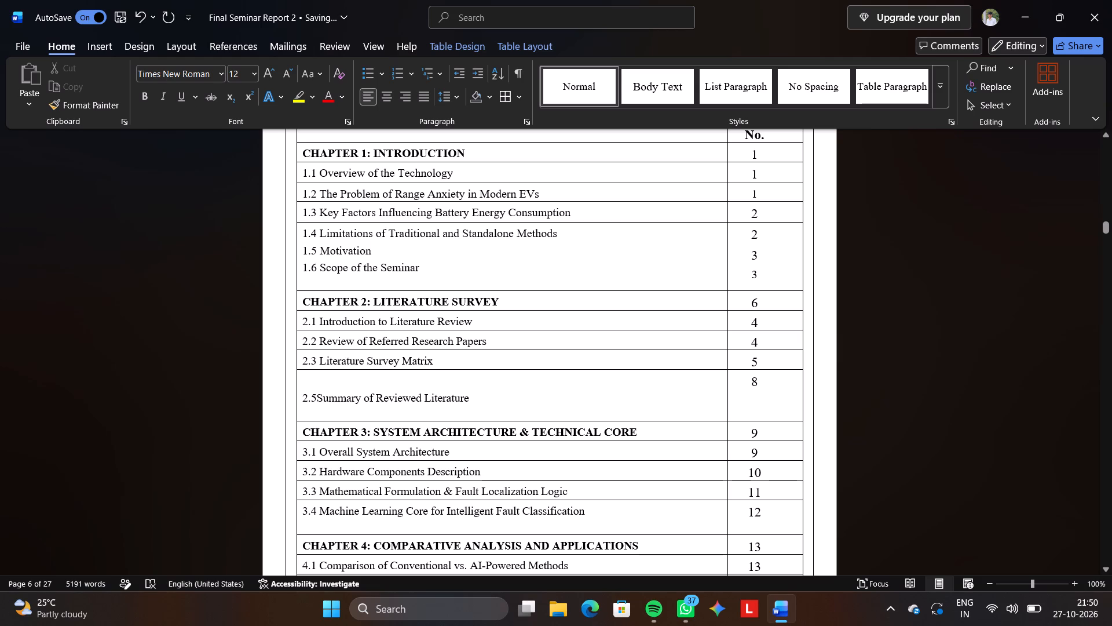
# Number the empty line above the Summary of Reviewed Literature entry as 2.4, followed by a space.
pyautogui.click(312, 380)
pyautogui.press('2')
pyautogui.write('.4')
pyautogui.press('space')
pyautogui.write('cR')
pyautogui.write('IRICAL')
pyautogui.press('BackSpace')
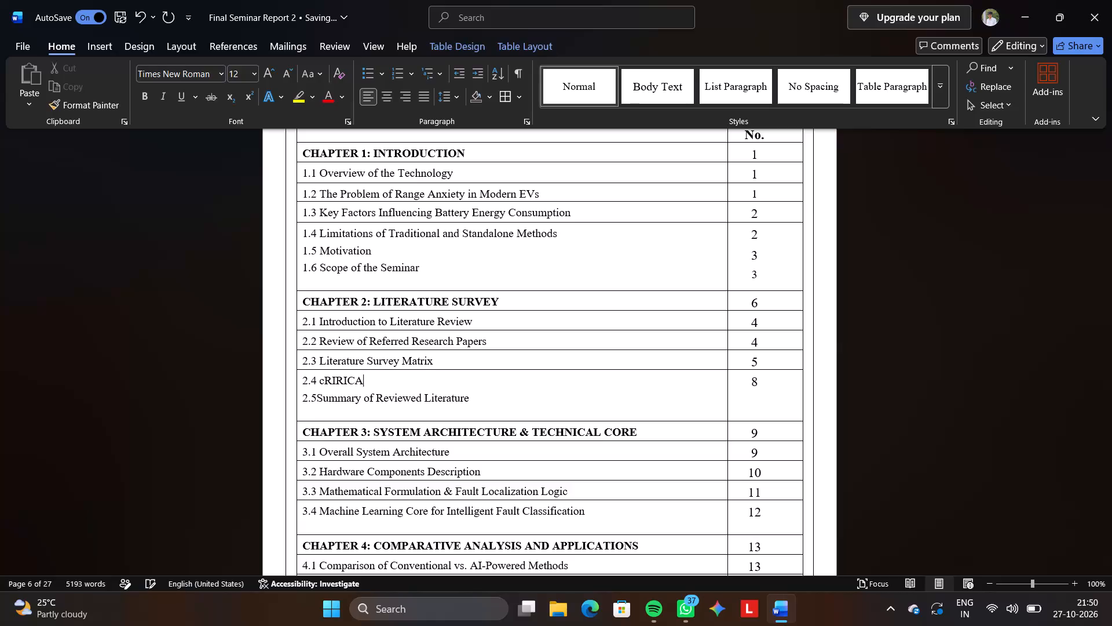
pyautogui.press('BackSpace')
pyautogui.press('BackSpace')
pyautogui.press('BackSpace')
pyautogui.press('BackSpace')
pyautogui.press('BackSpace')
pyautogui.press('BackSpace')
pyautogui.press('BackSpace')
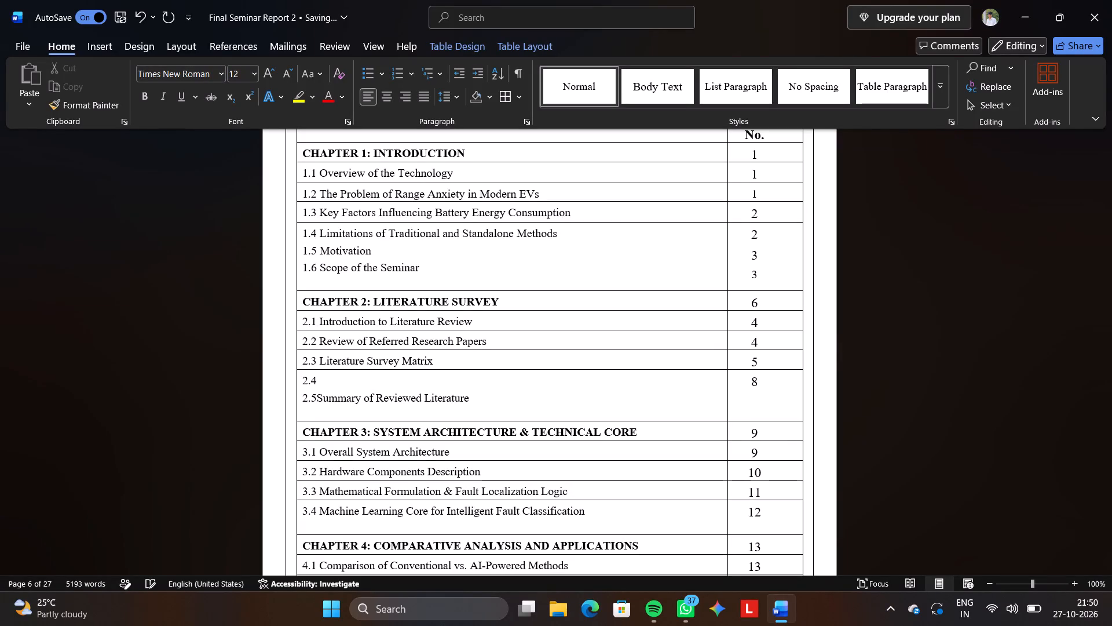
# Title entry 2.4 in the table of contents "Critical Analysis of Pure Physics vs.Pure ML Models".
pyautogui.write('Cr')
pyautogui.write('itical')
pyautogui.press('space')
pyautogui.hotkey('shift', 'a')
pyautogui.write('na')
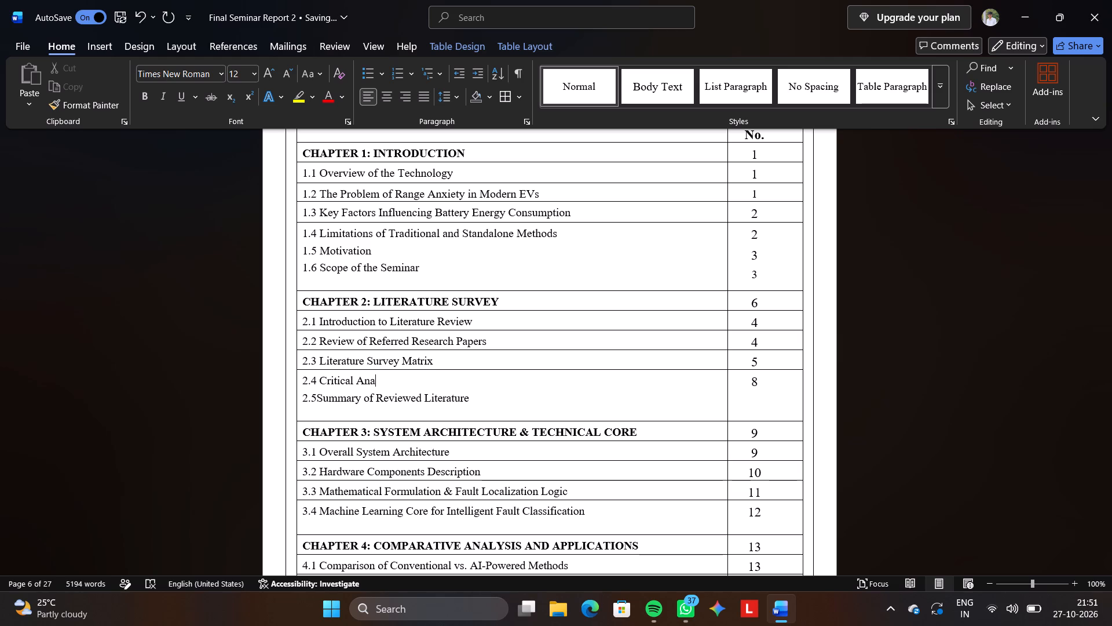
pyautogui.write('ly')
pyautogui.write('sis')
pyautogui.press('space')
pyautogui.write('o')
pyautogui.press('f')
pyautogui.press('space')
pyautogui.write('Pure')
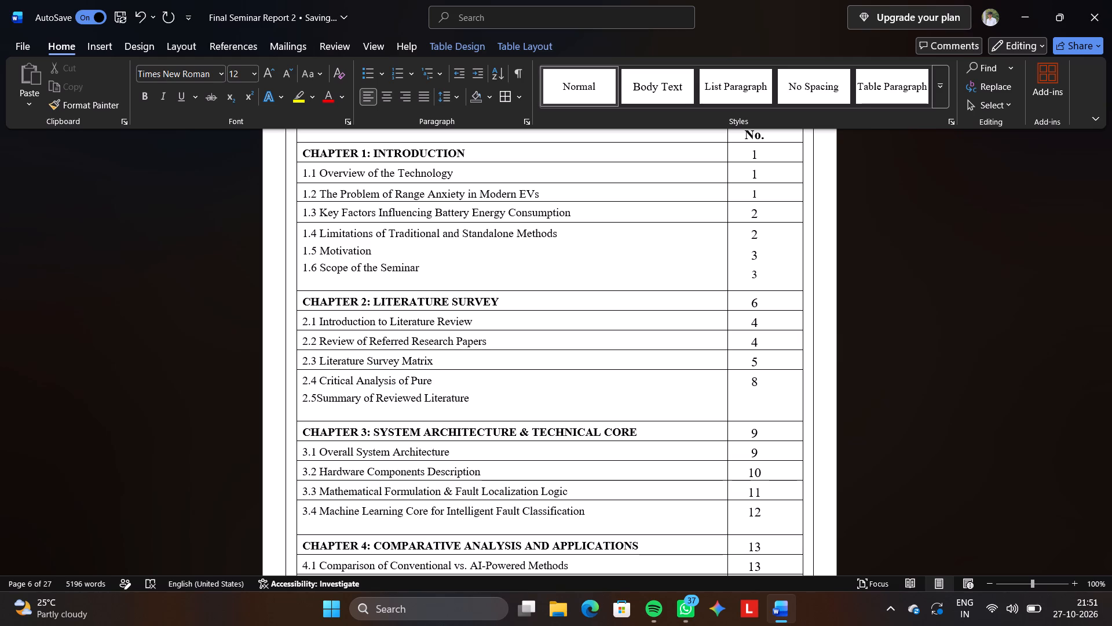
pyautogui.press('BackSpace')
pyautogui.press('BackSpace')
pyautogui.press('BackSpace')
pyautogui.press('BackSpace')
pyautogui.press('BackSpace')
pyautogui.press('BackSpace')
pyautogui.press('BackSpace')
pyautogui.hotkey('shift', 'o')
pyautogui.press('g')
pyautogui.press('BackSpace')
pyautogui.press('BackSpace')
pyautogui.press('o')
pyautogui.press('f')
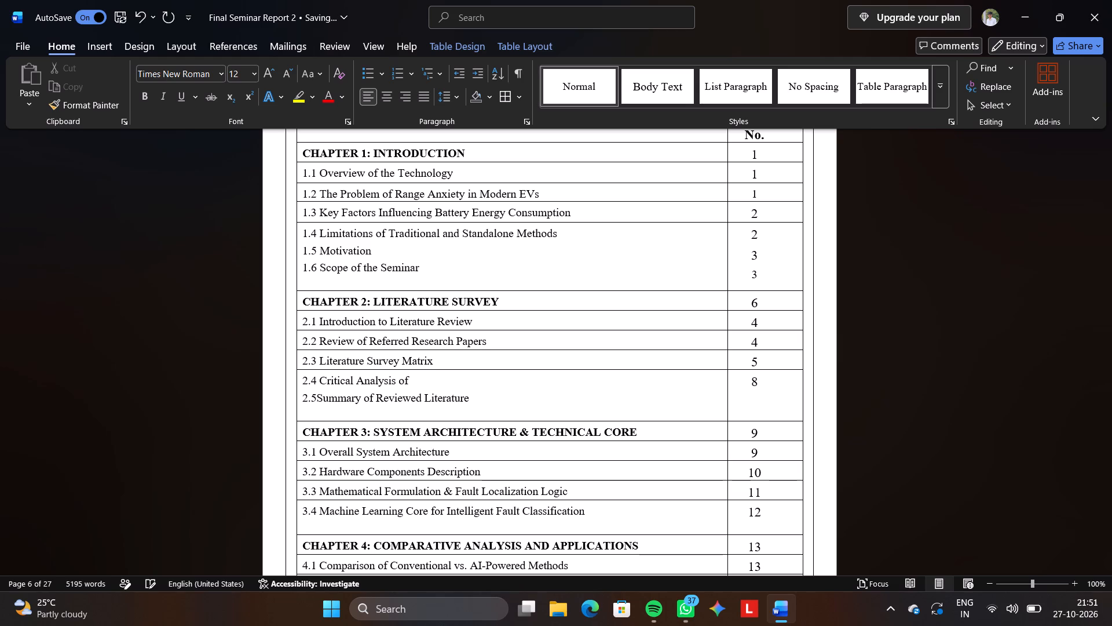
pyautogui.press('space')
pyautogui.write('Pure')
pyautogui.press('space')
pyautogui.write('Phy')
pyautogui.write('sics')
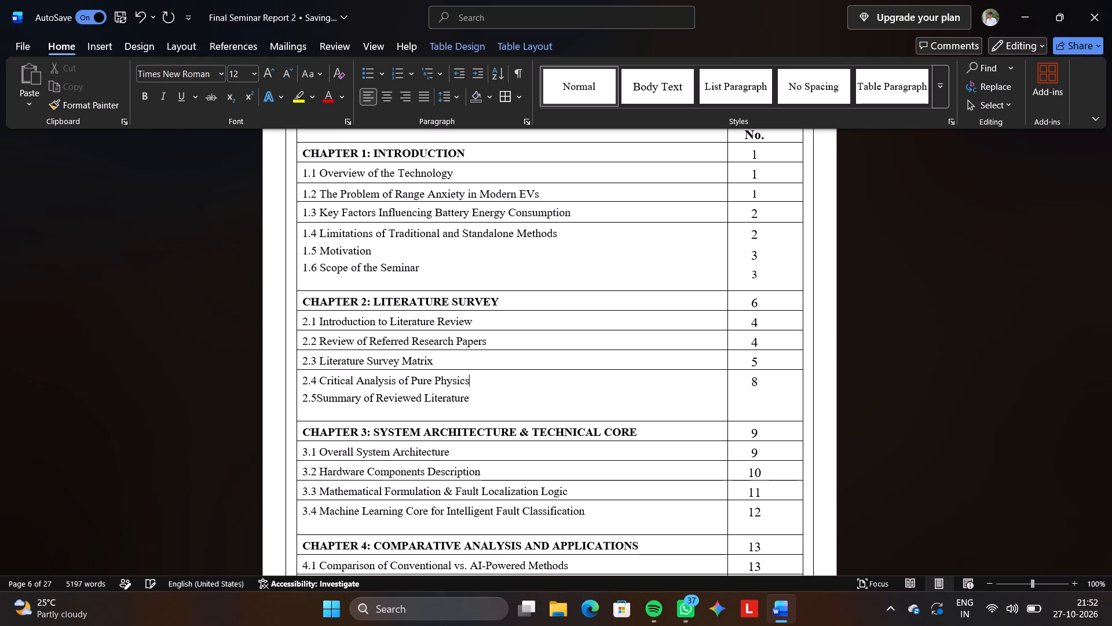
pyautogui.press('space')
pyautogui.write('v')
pyautogui.press('s')
pyautogui.press('.')
pyautogui.write('Pure')
pyautogui.press('space')
pyautogui.write('ML')
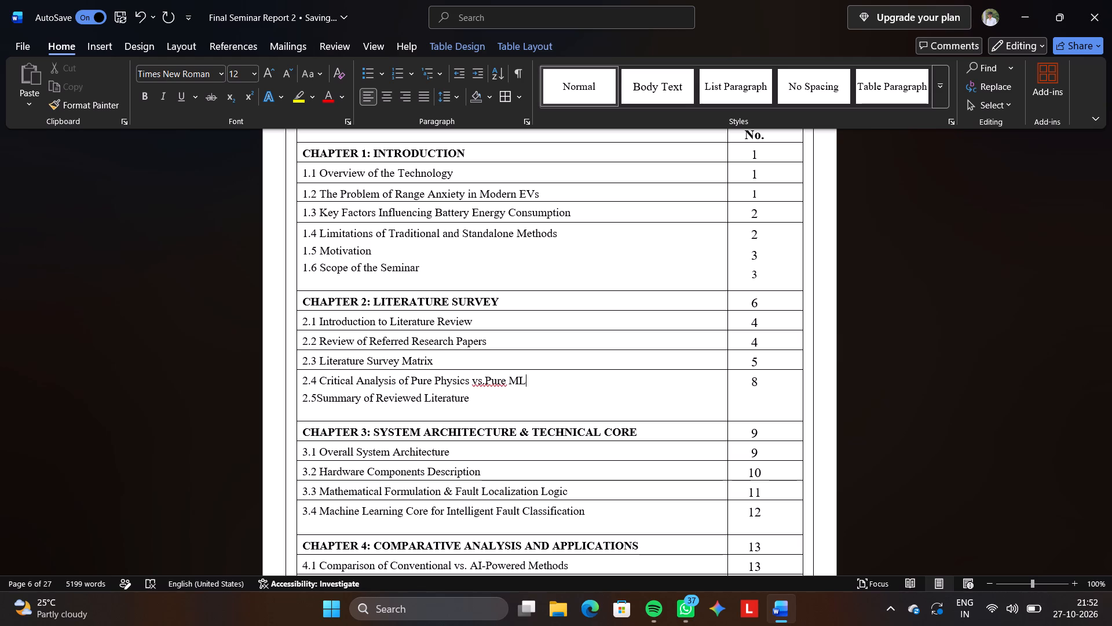
pyautogui.press('space')
pyautogui.write('Model')
pyautogui.press('s')
pyautogui.click(568, 381)
pyautogui.press('Return')
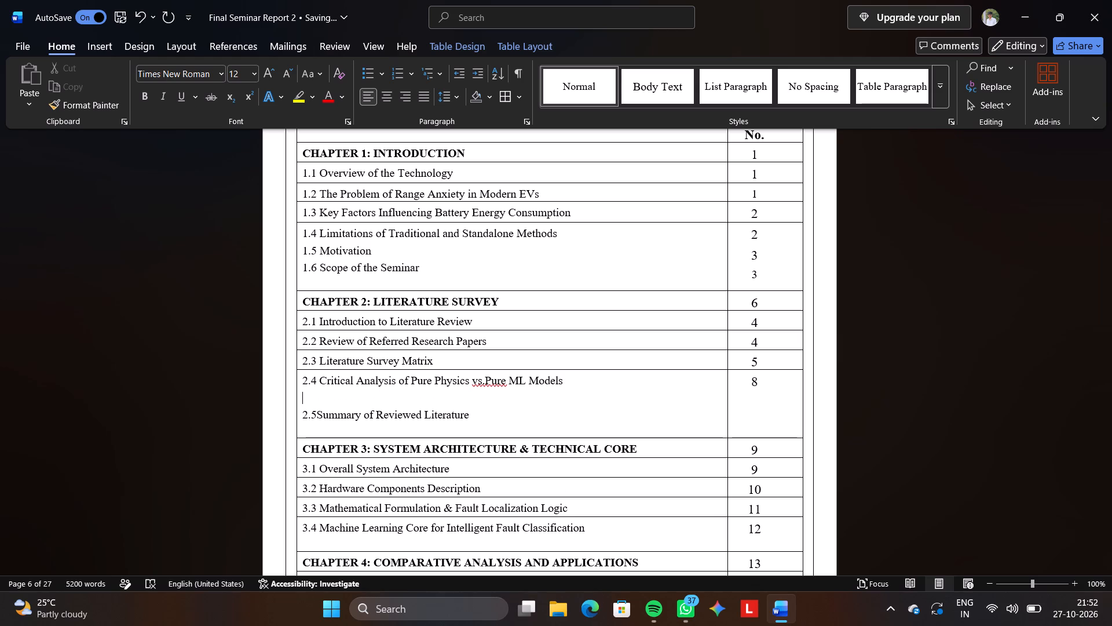
pyautogui.press('BackSpace')
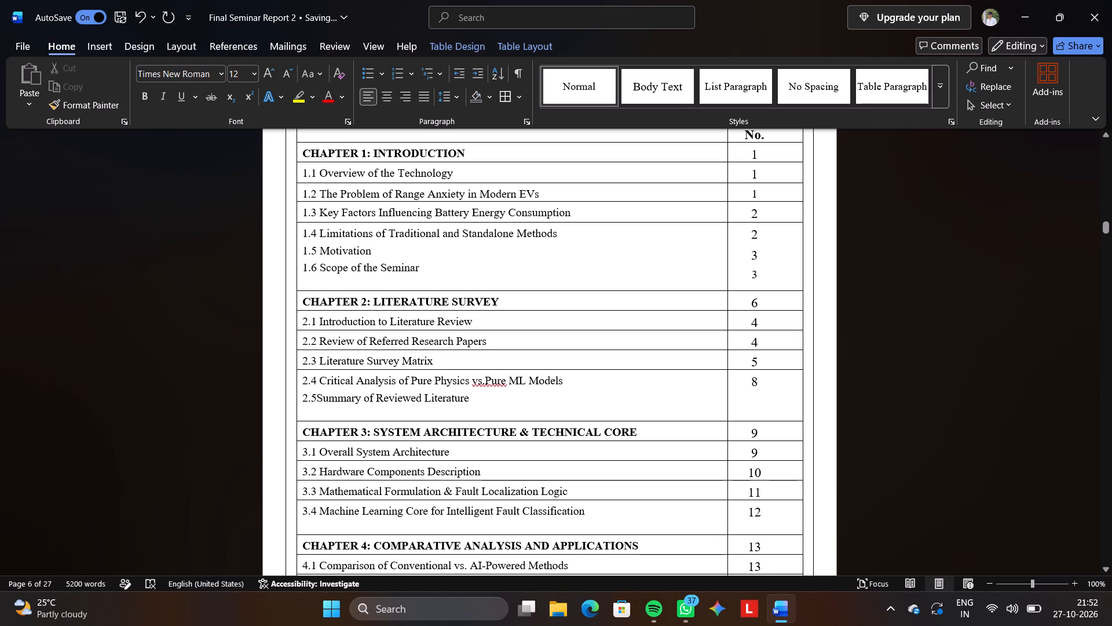
# Insert a space between the number 2.5 and "Summary of Reviewed Literature" in the table of contents.
pyautogui.click(317, 399)
pyautogui.press('space')
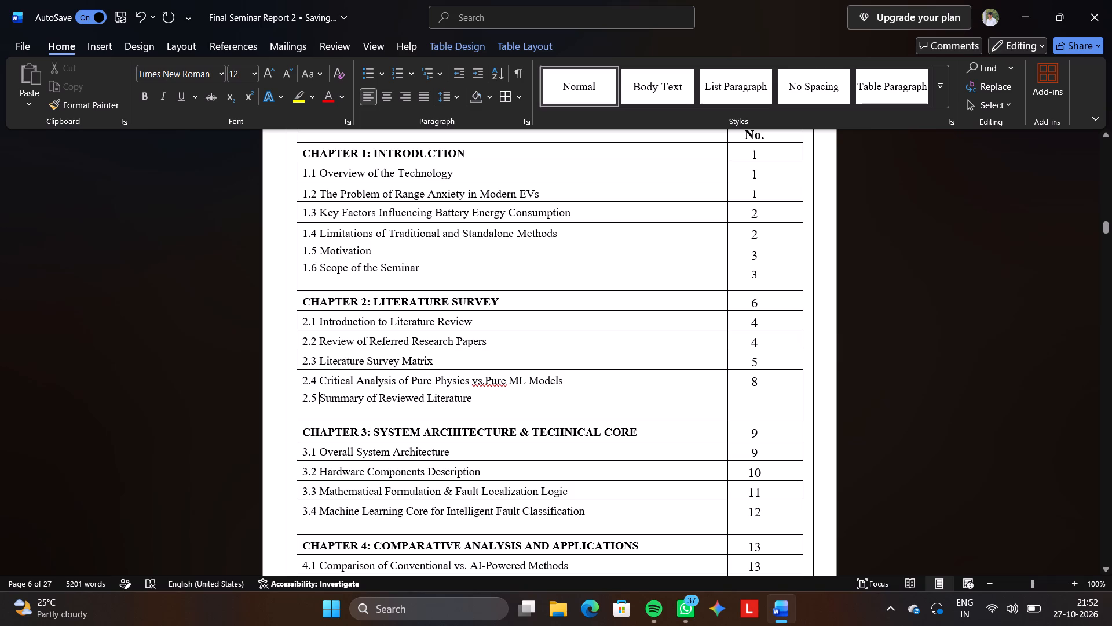
# Set the table of contents page numbers to 6 for entry 2.4 and, on a new line below, 7 for entry 2.5.
pyautogui.moveTo(762, 384); pyautogui.dragTo(749, 382)
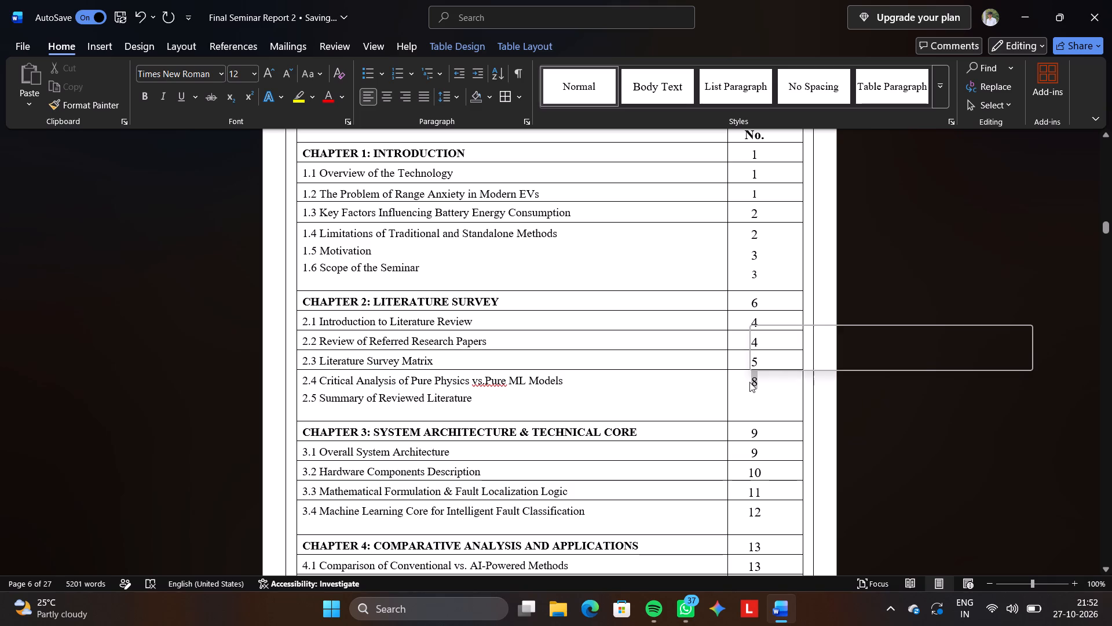
pyautogui.press('BackSpace')
pyautogui.press('6')
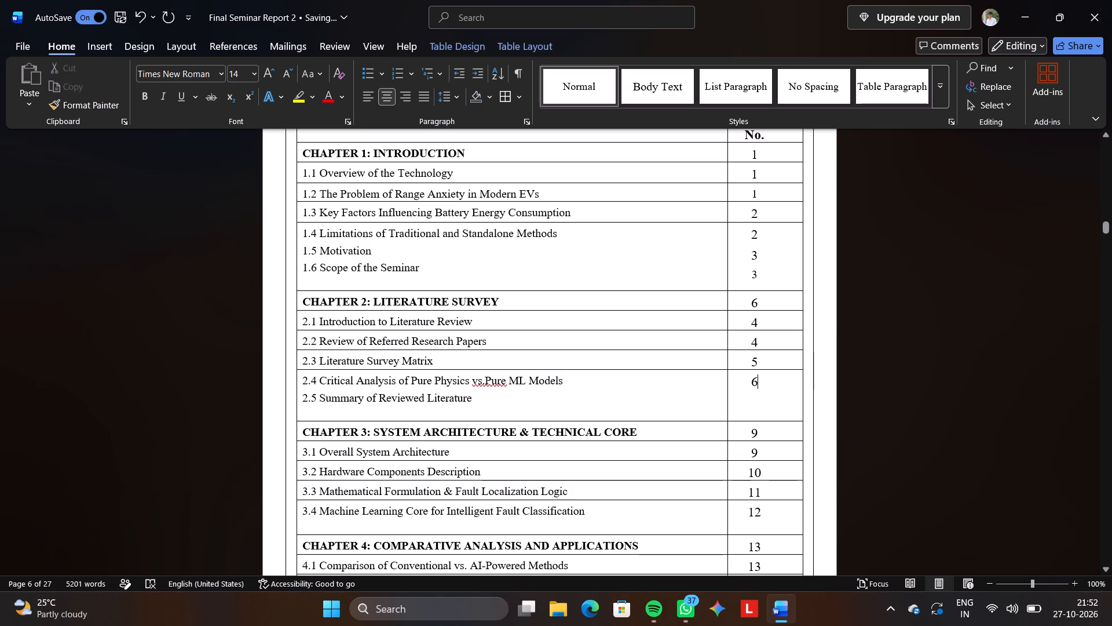
pyautogui.press('Return')
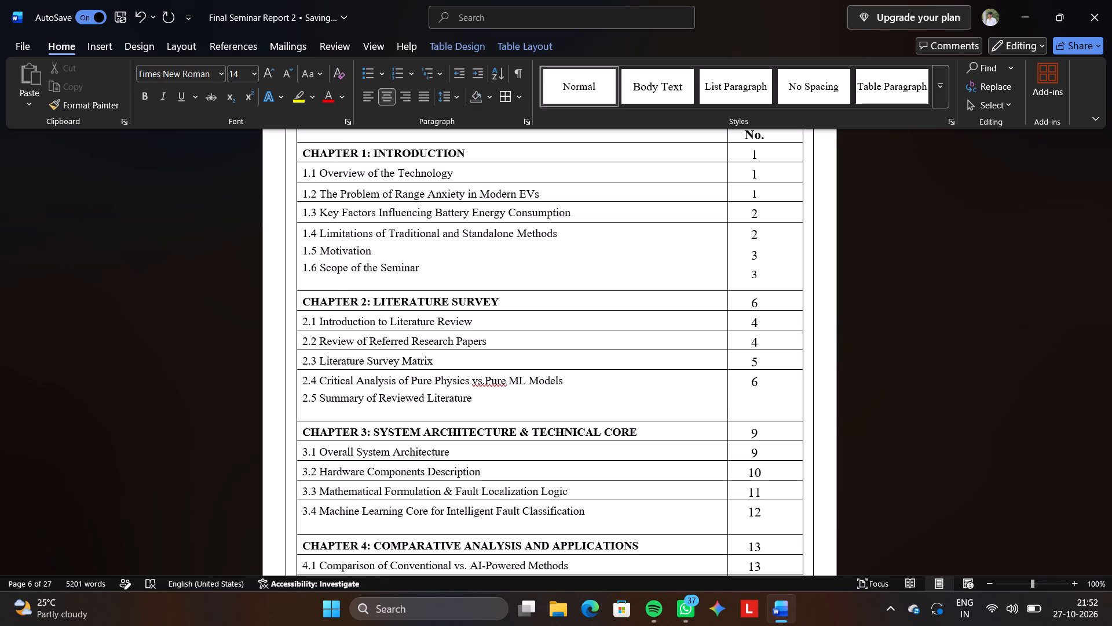
pyautogui.press('7')
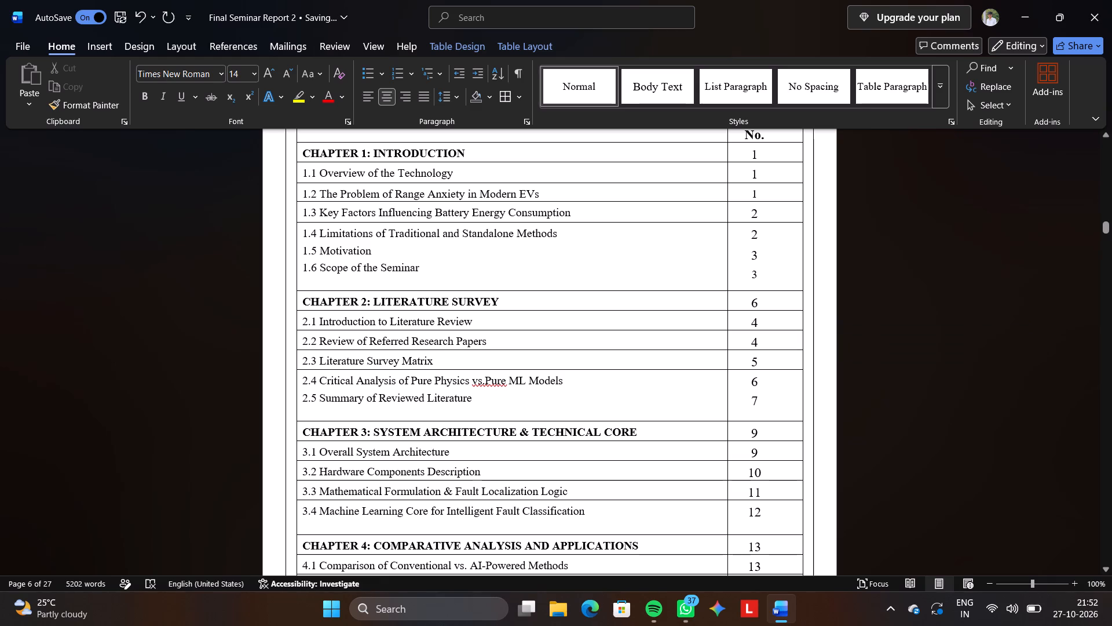
# Set the font size of entry 2.5's page number to 12.
pyautogui.moveTo(762, 399); pyautogui.dragTo(748, 397)
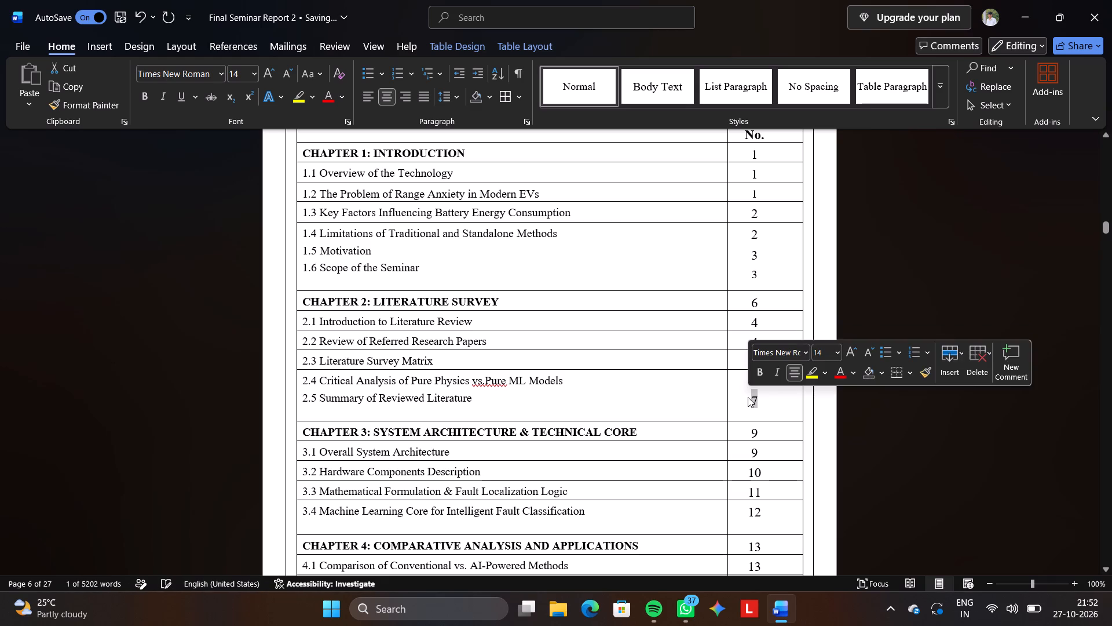
pyautogui.click(835, 350)
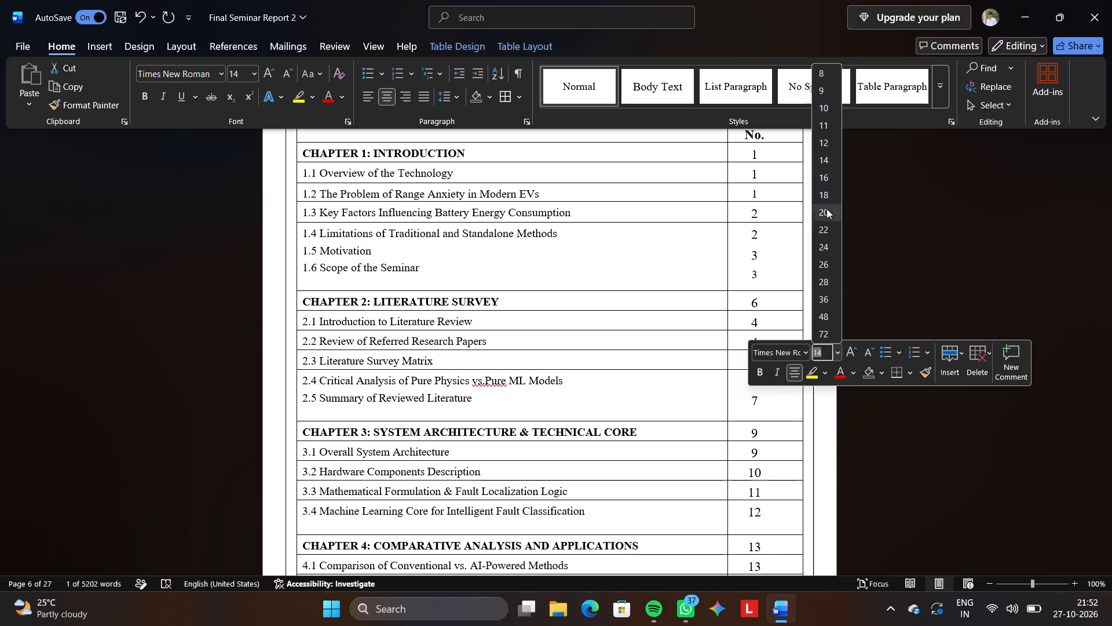
pyautogui.click(826, 147)
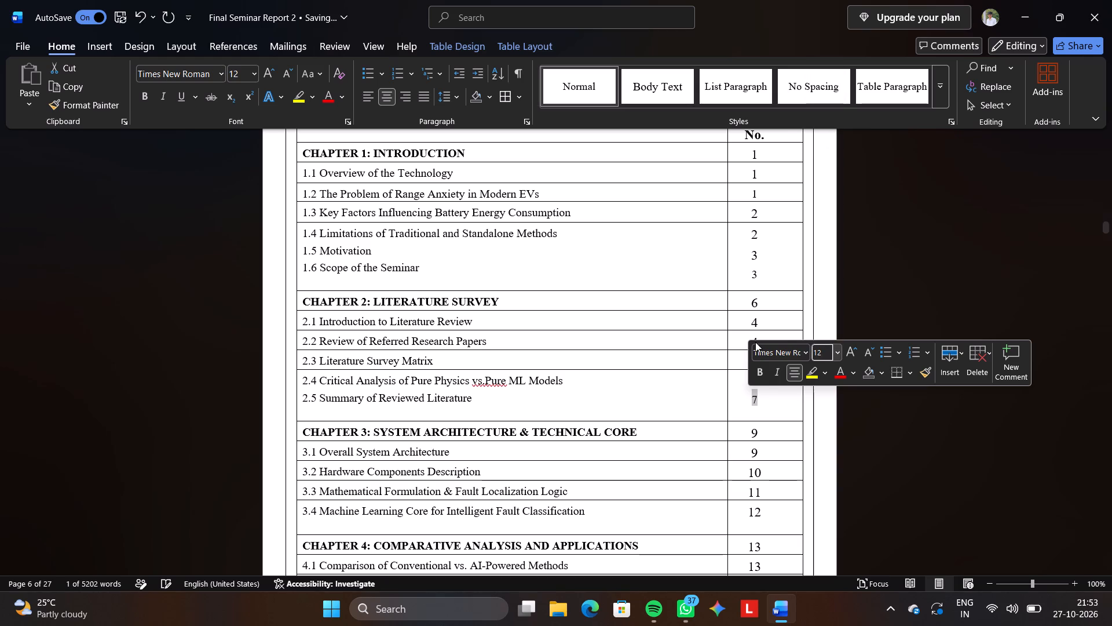
pyautogui.click(697, 316)
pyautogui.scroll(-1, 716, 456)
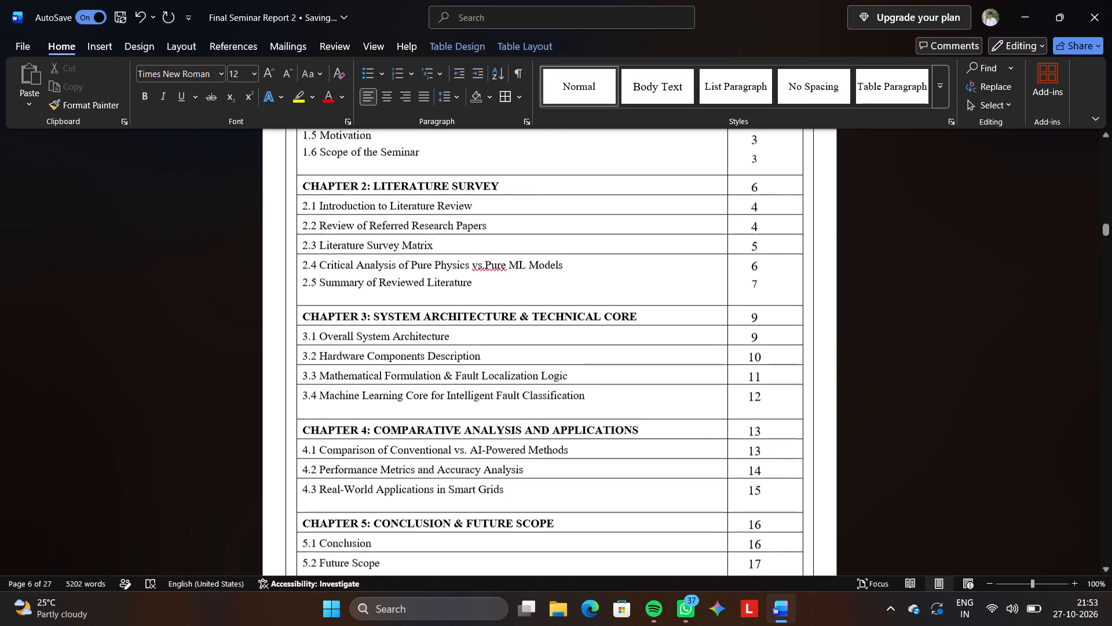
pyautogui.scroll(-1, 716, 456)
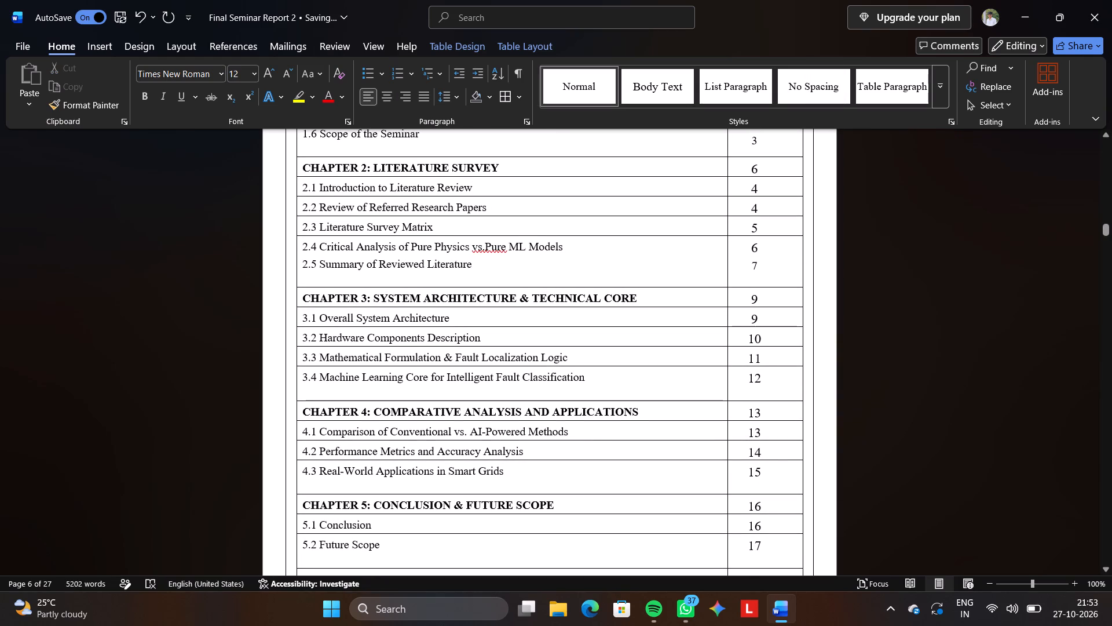
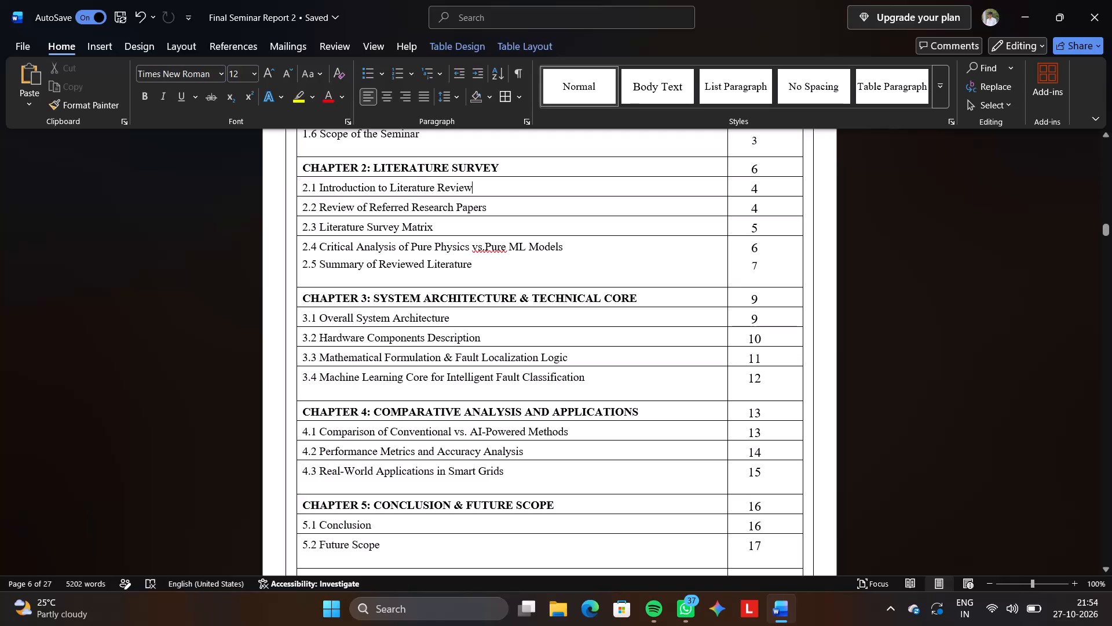
# Replace the Chapter 3 title in the table of contents with the copied "VEHICLE DYNAMICS & TECHNICAL CORE", without a duplicated "CHAPTER 3:" prefix.
pyautogui.moveTo(374, 296); pyautogui.dragTo(623, 290)
pyautogui.hotkey('ctrl', 'v')
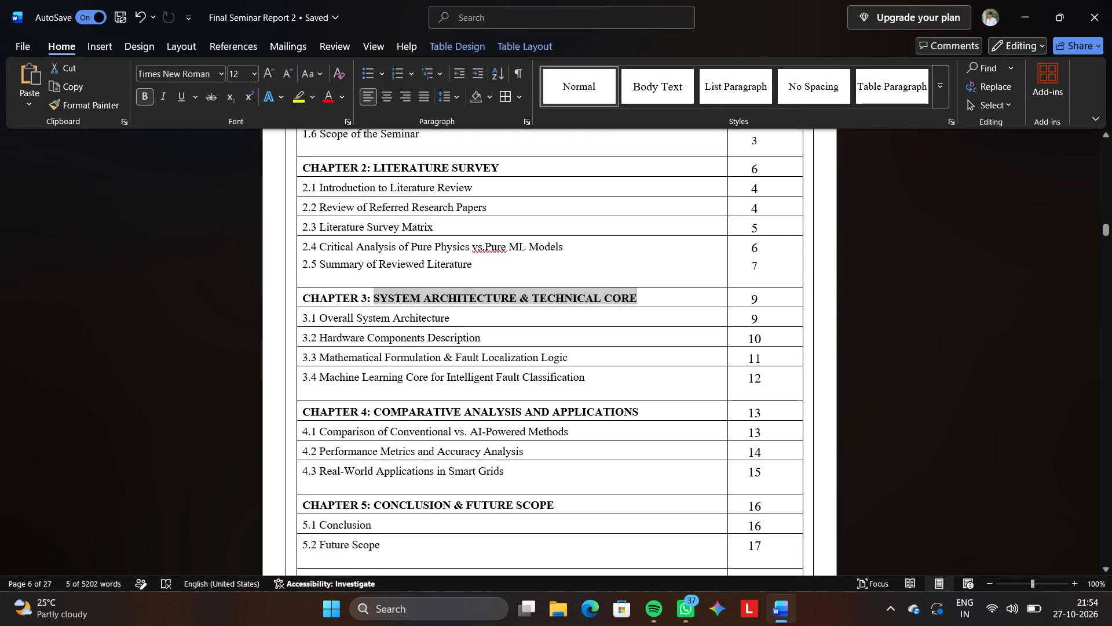
pyautogui.click(441, 298)
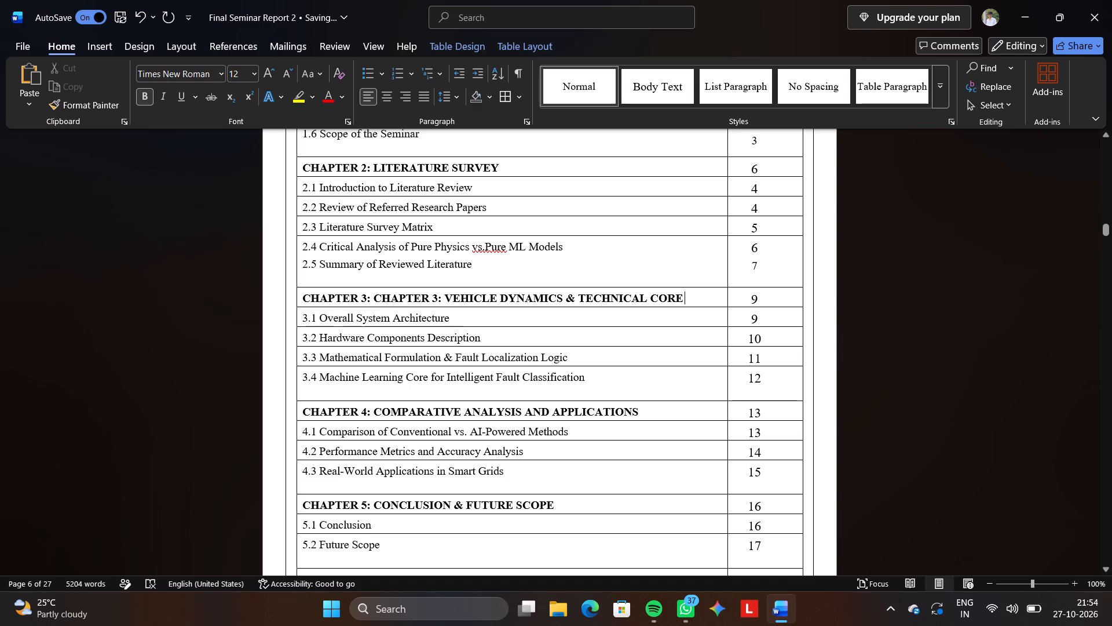
pyautogui.press('BackSpace')
pyautogui.press('BackSpace')
pyautogui.press('BackSpace')
pyautogui.press('BackSpace')
pyautogui.press('BackSpace')
pyautogui.press('BackSpace')
pyautogui.press('BackSpace')
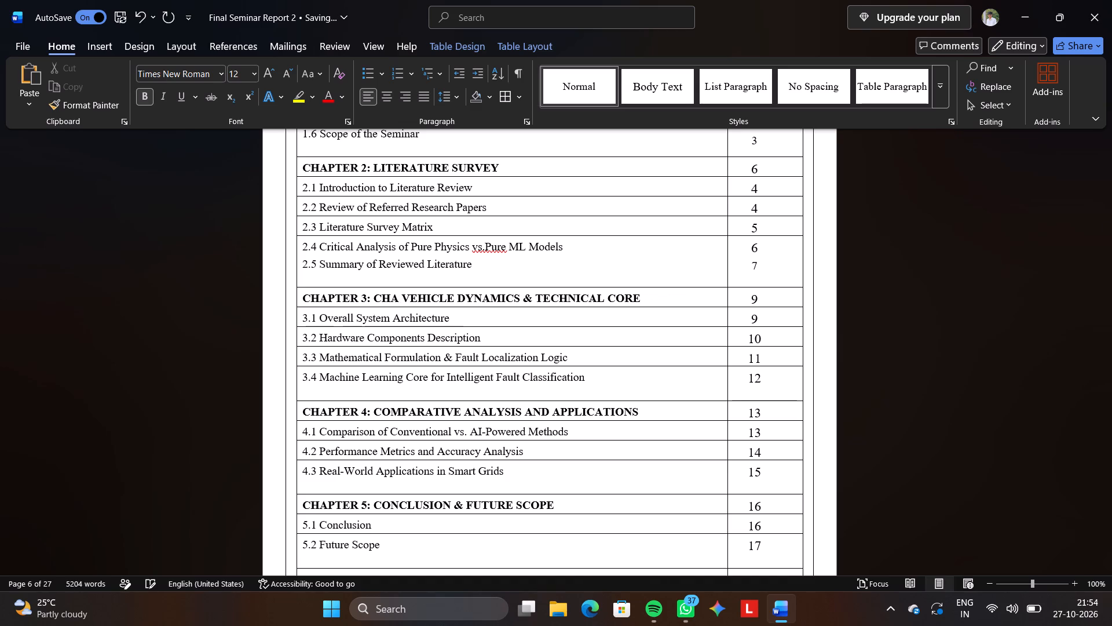
pyautogui.press('BackSpace')
pyautogui.press('BackSpace')
pyautogui.press('BackSpace')
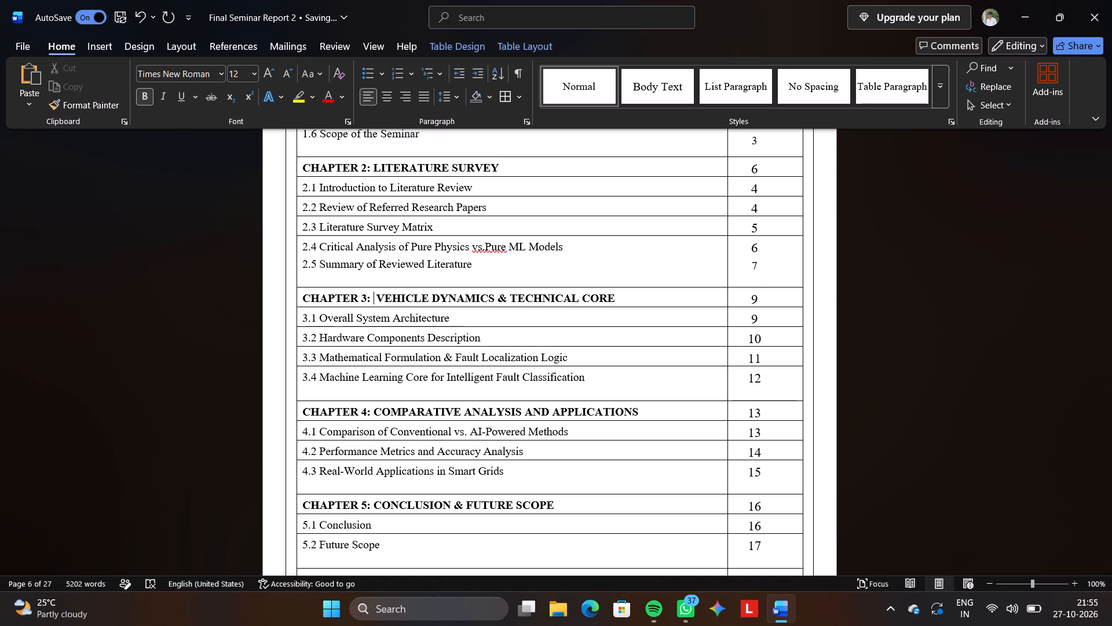
pyautogui.press('BackSpace')
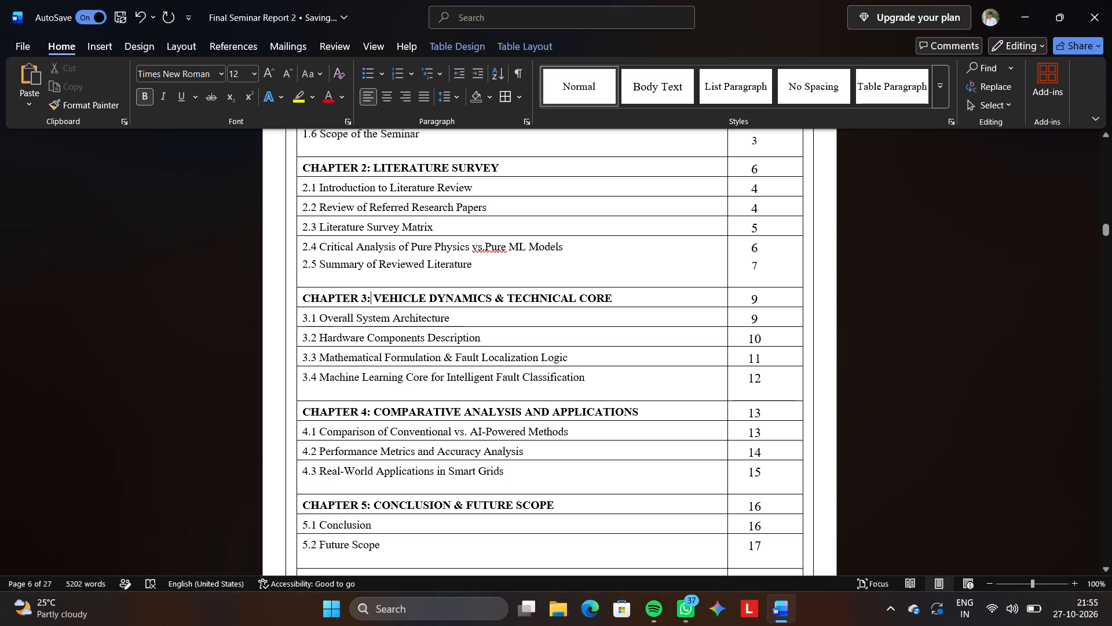
# Select the whole Chapter 3 heading line in the table of contents.
pyautogui.moveTo(303, 297); pyautogui.dragTo(608, 294)
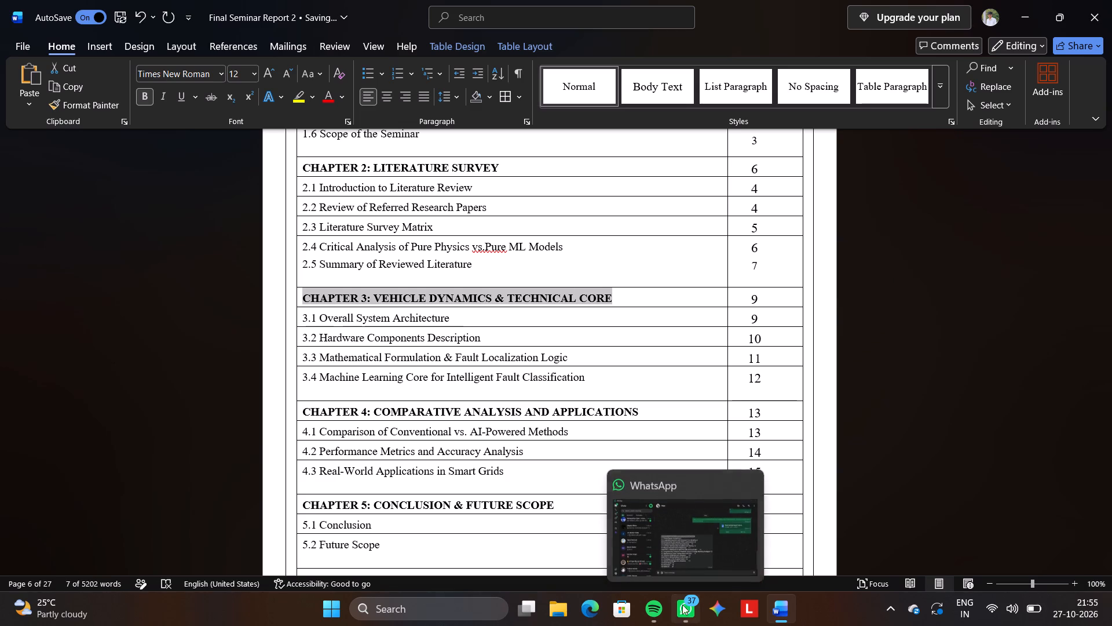
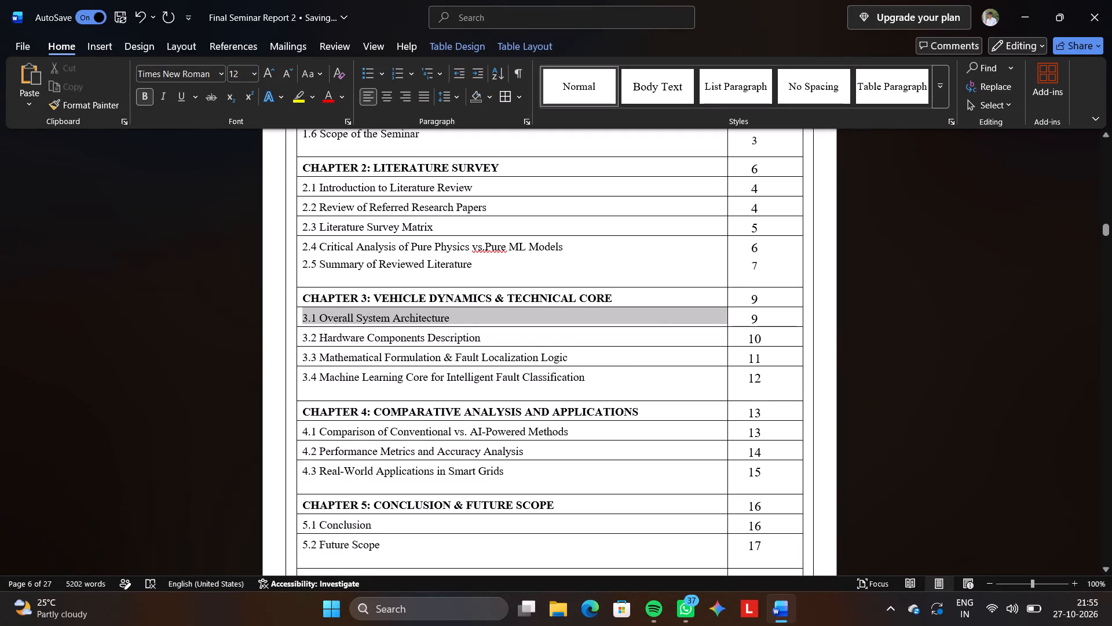
# Replace the selected entry 3.1 in the table of contents with the copied text "3.1 Overall System Architecture".
pyautogui.hotkey('ctrl', 'v')
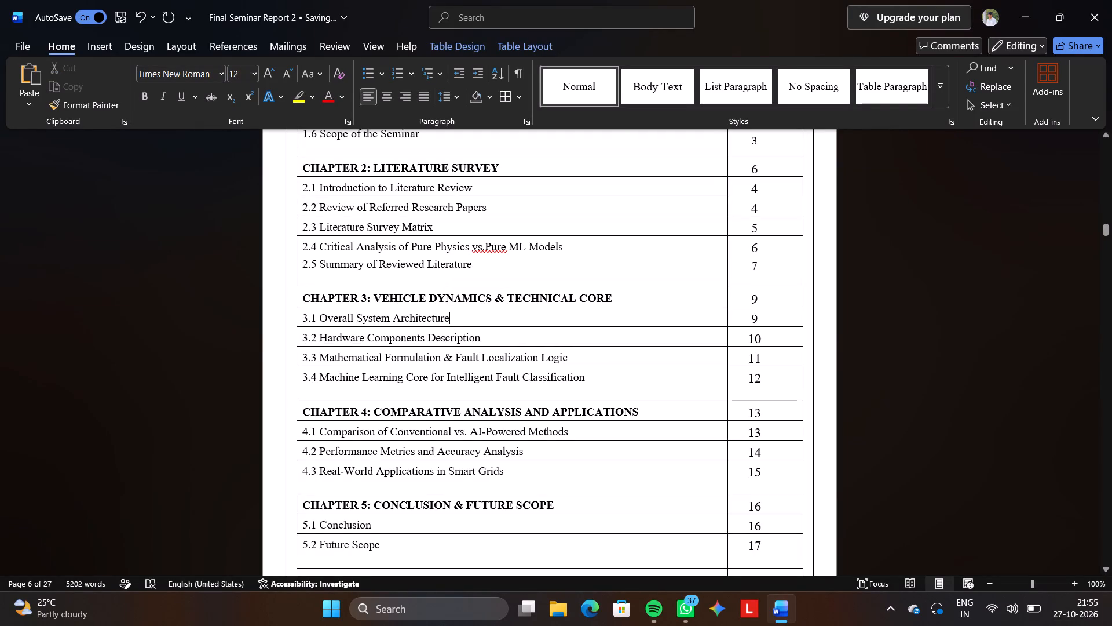
# Set the table of contents page numbers to 8 for both the Chapter 3 heading and entry 3.1.
pyautogui.moveTo(744, 298); pyautogui.dragTo(766, 298)
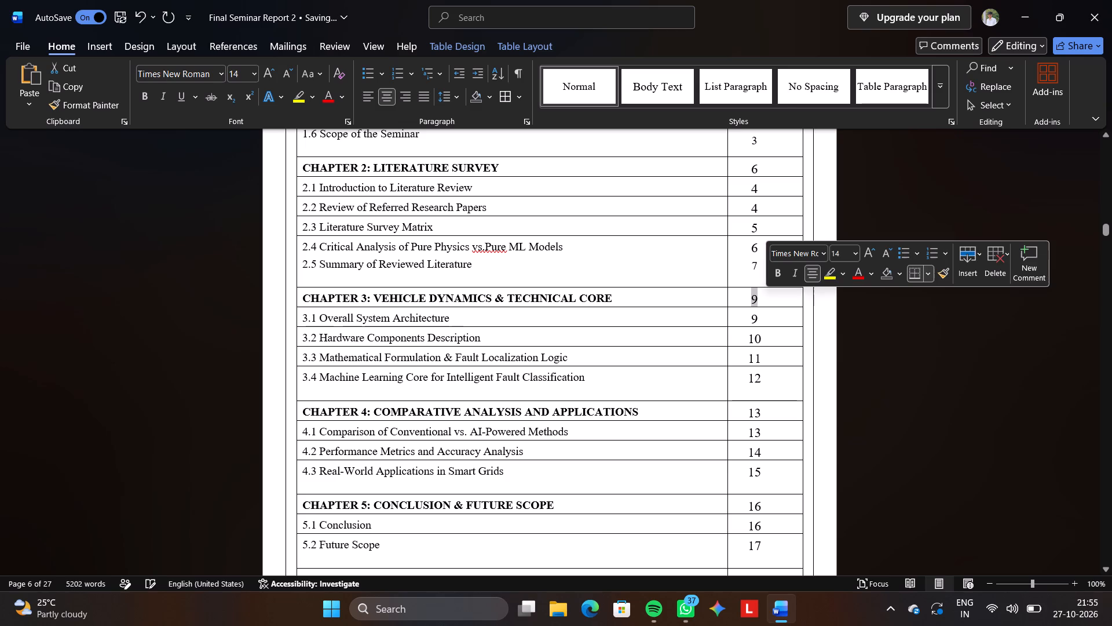
pyautogui.press('BackSpace')
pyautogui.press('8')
pyautogui.moveTo(764, 312); pyautogui.dragTo(752, 317)
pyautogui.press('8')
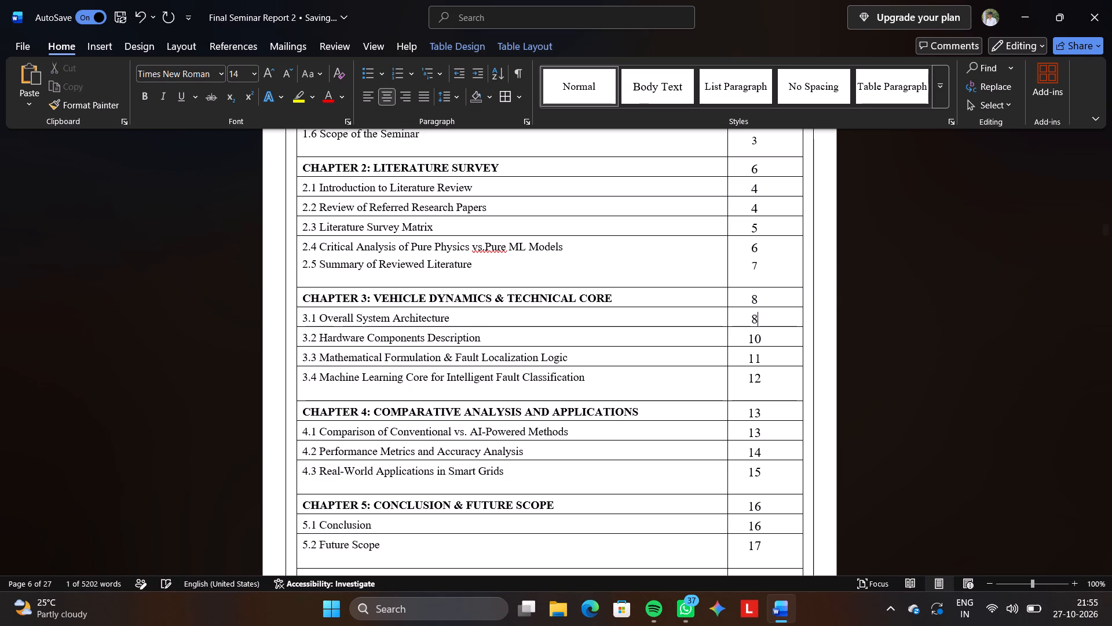
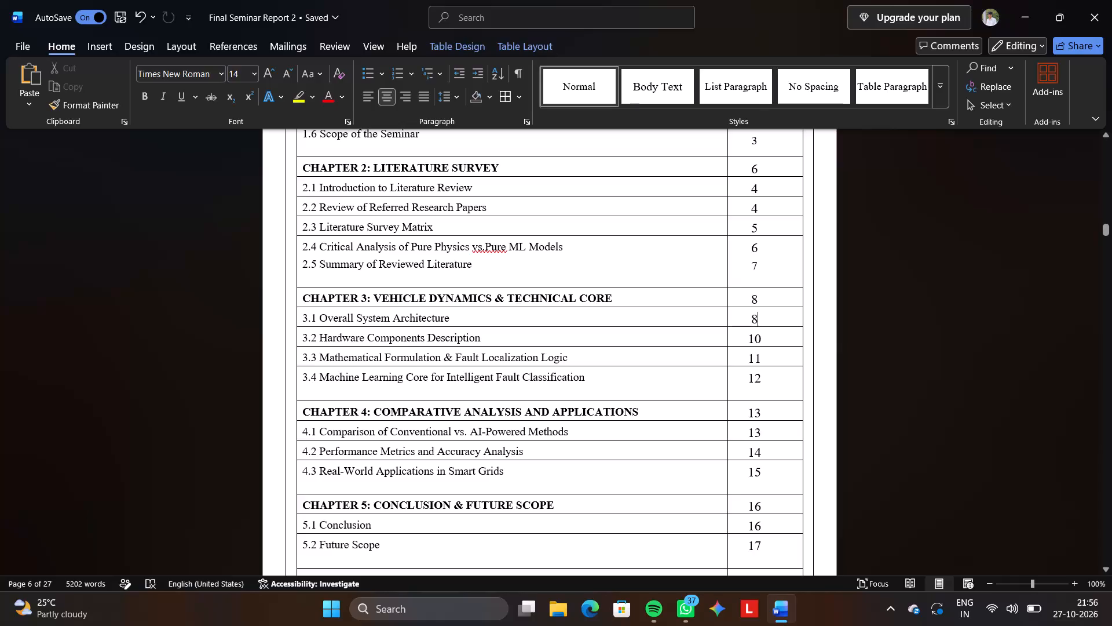
# Replace contents entries 3.2–3.4 with the copied titles "Longitudinal Dynamics and Resistance Force Modeling", "Environmental and Auxiliary HVAC Load Dynamics" and "Regenerative Braking and Energy Recovery".
pyautogui.moveTo(301, 337); pyautogui.dragTo(629, 381)
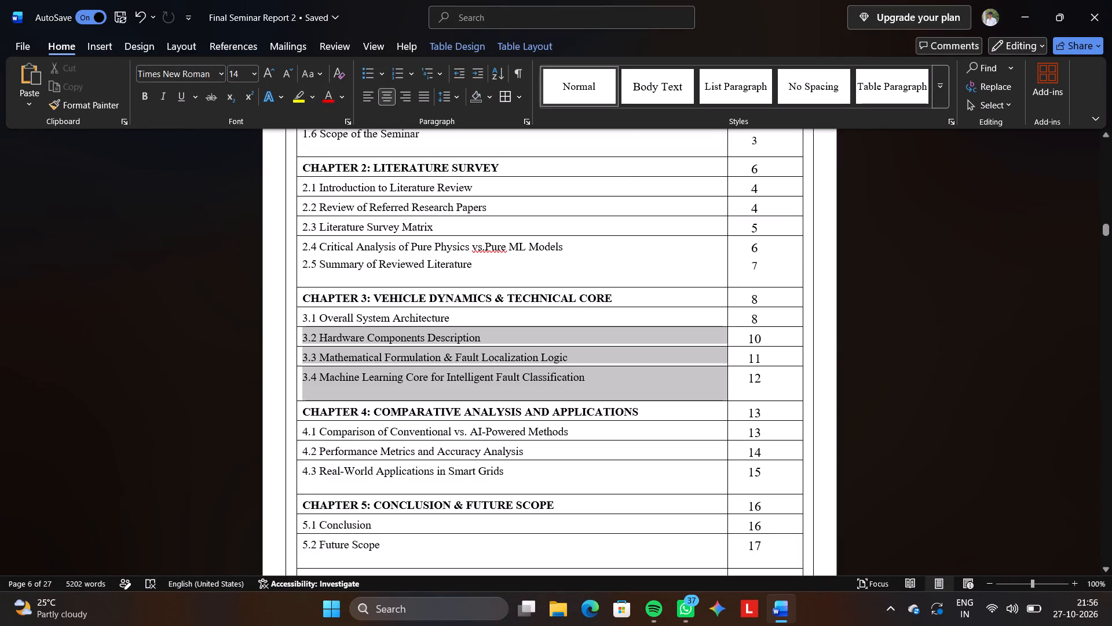
pyautogui.moveTo(629, 381); pyautogui.dragTo(649, 380)
pyautogui.hotkey('ctrl', 'v')
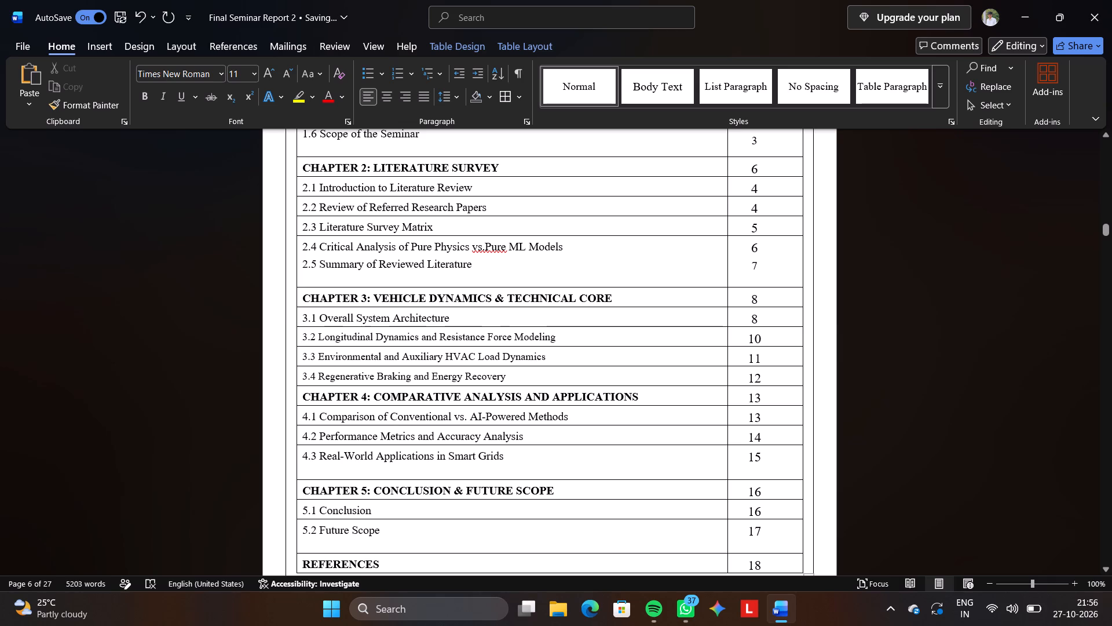
# Set the font size of the titles of entries 3.2, 3.3 and 3.4 in the table of contents to 12.
pyautogui.moveTo(303, 334); pyautogui.dragTo(445, 362)
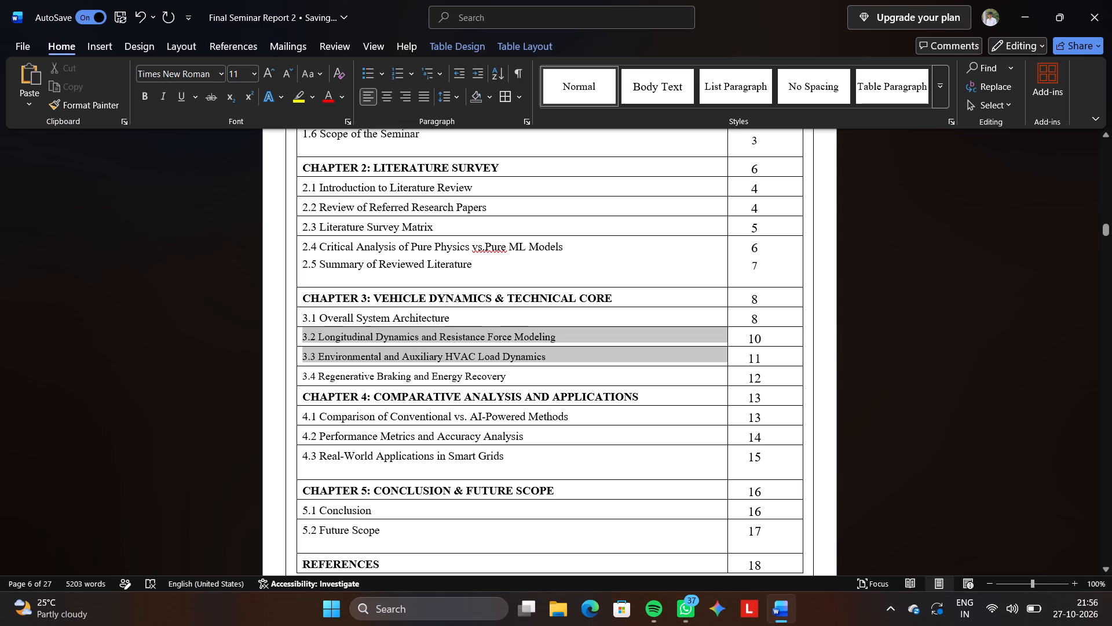
pyautogui.moveTo(445, 362); pyautogui.dragTo(496, 380)
pyautogui.click(587, 333)
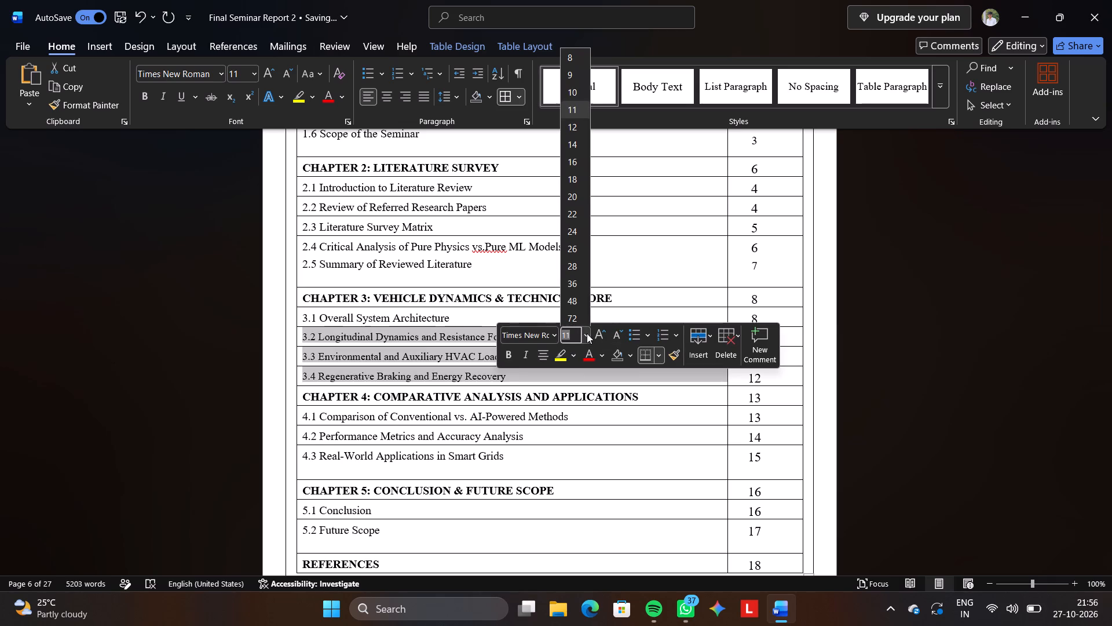
pyautogui.click(571, 122)
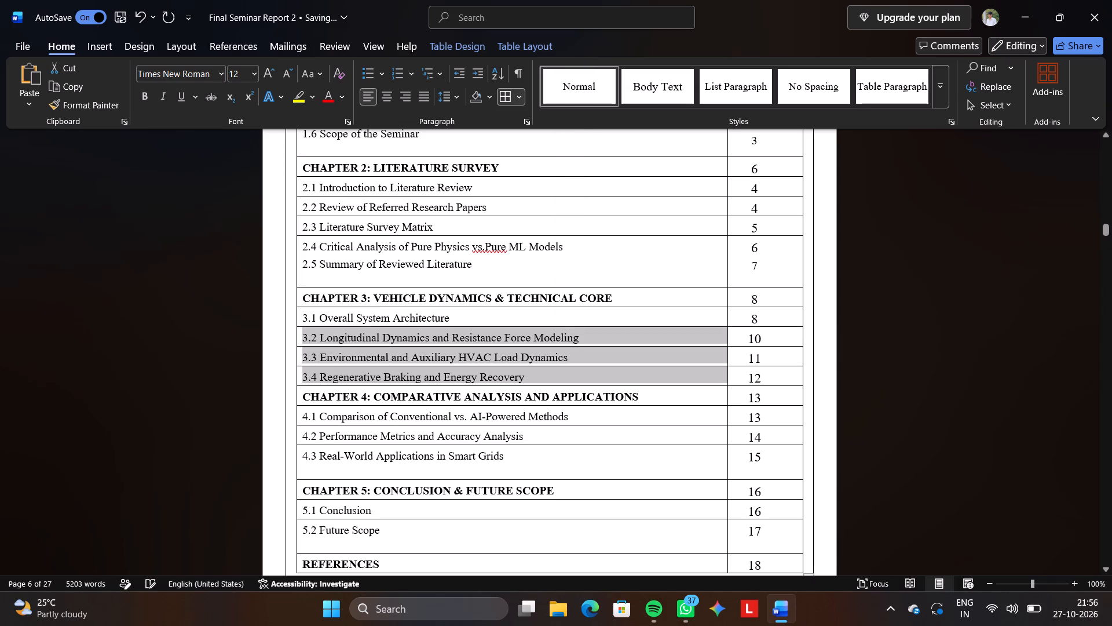
pyautogui.click(254, 254)
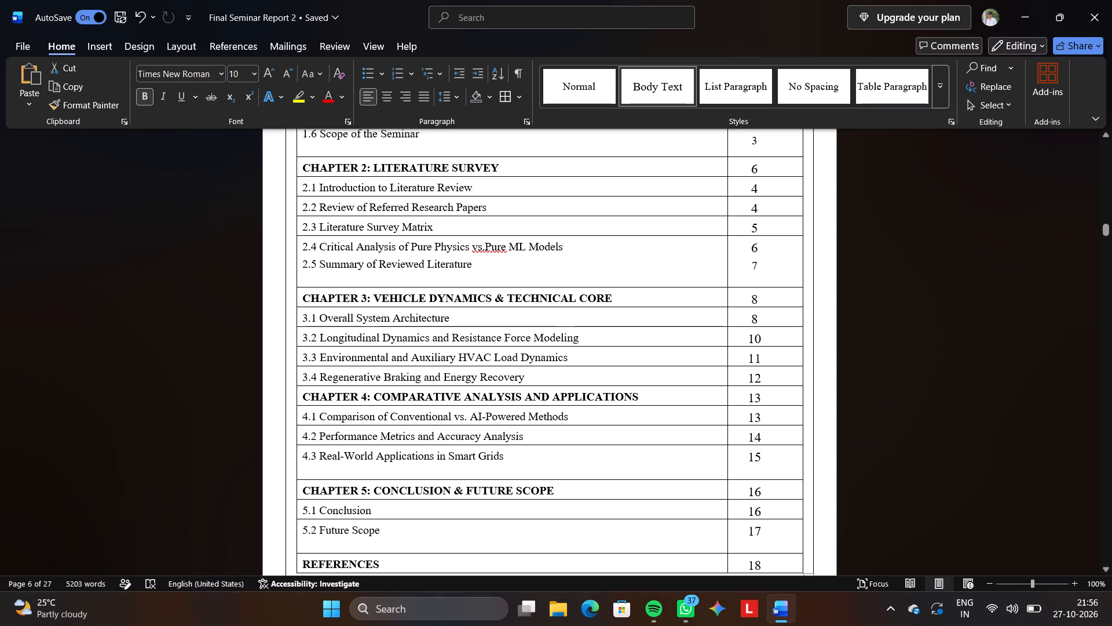
# Add a blank line below entry 3.4 "Regenerative Braking and Energy Recovery" in the table of contents.
pyautogui.click(532, 378)
pyautogui.press('Return')
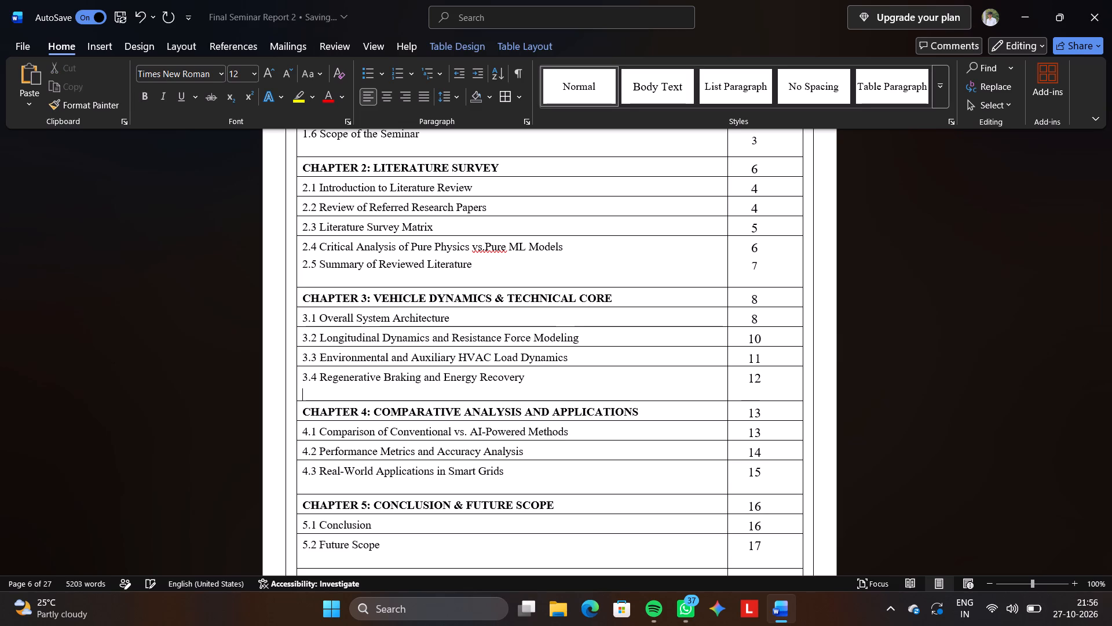
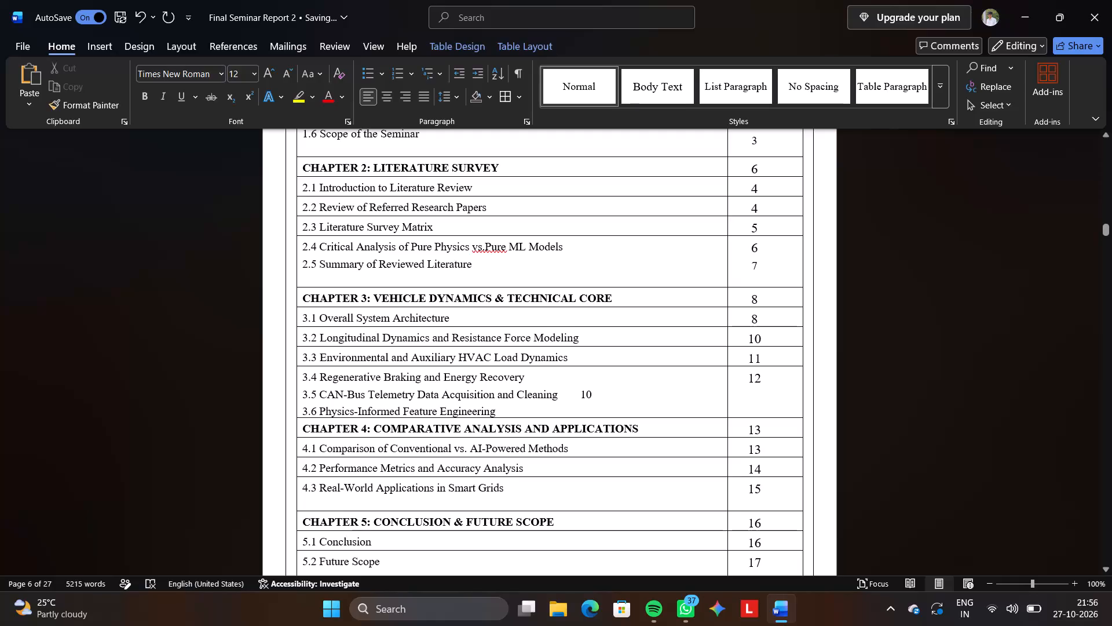
# Delete the stray page number 10 after the title of entry 3.5 in the table of contents.
pyautogui.click(598, 396)
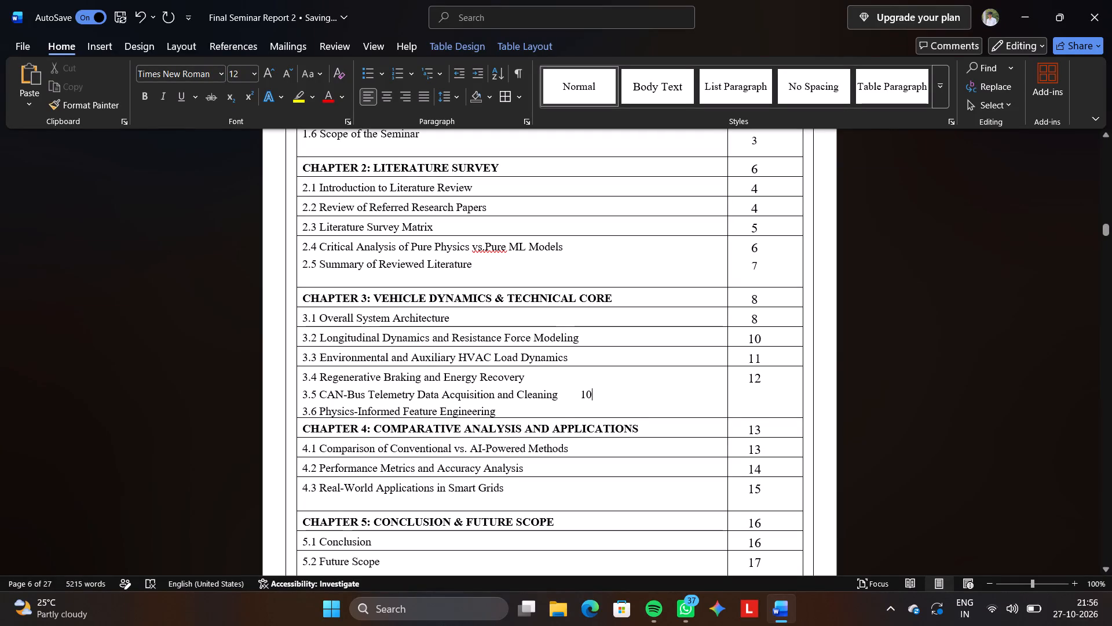
pyautogui.press('BackSpace')
pyautogui.press('BackSpace')
# Set the page numbers of contents entries 3.2 and 3.3 to 9 and 10 respectively.
pyautogui.moveTo(767, 340); pyautogui.dragTo(745, 337)
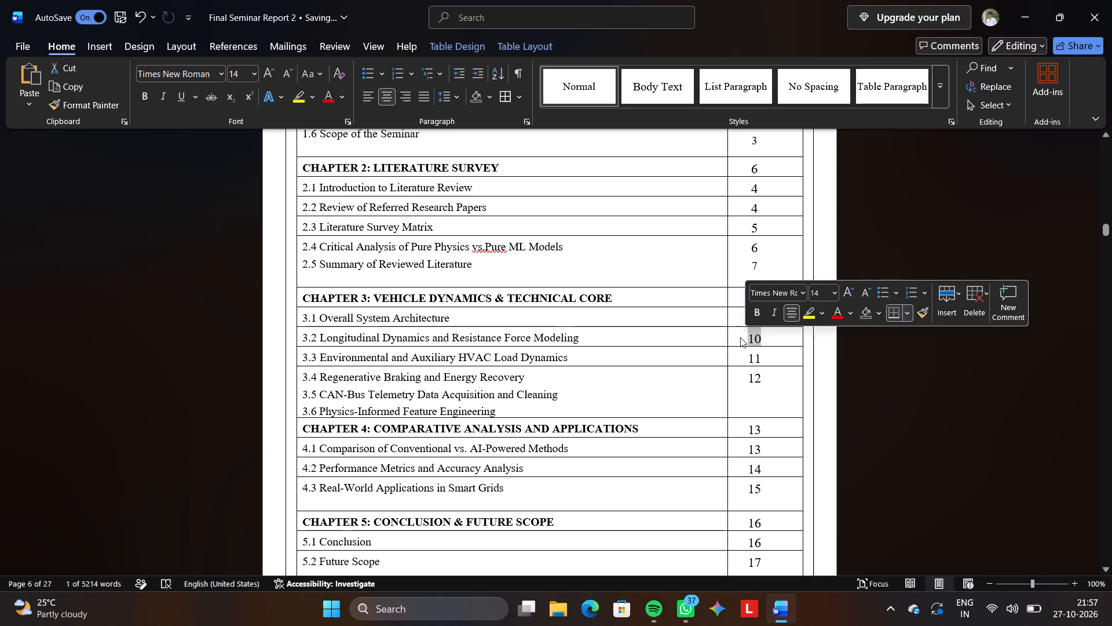
pyautogui.press('9')
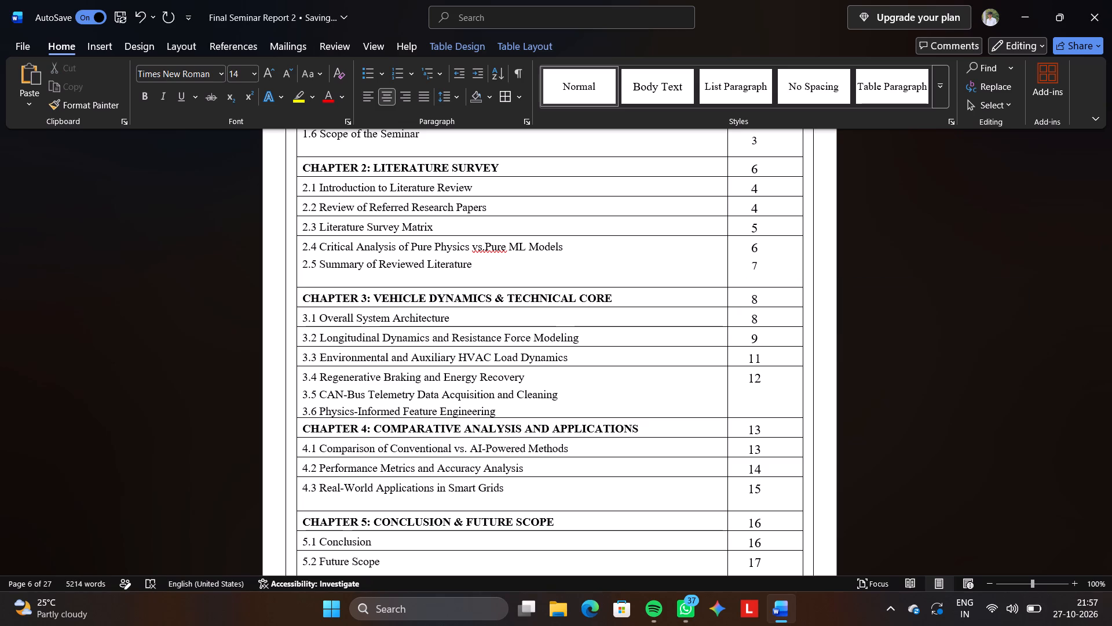
pyautogui.click(763, 356)
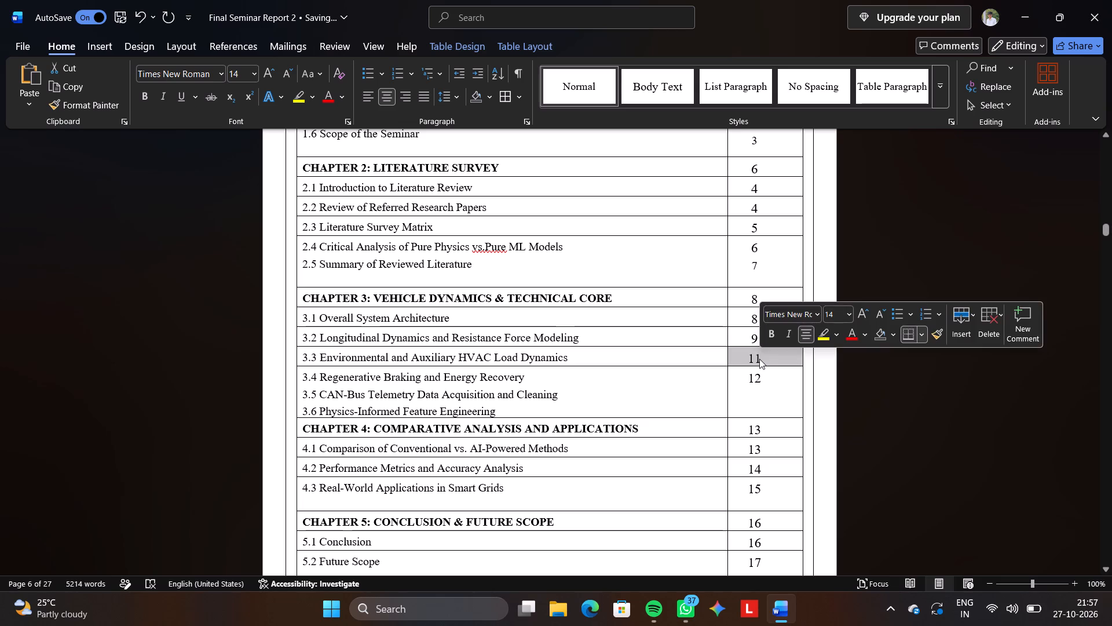
pyautogui.write('10')
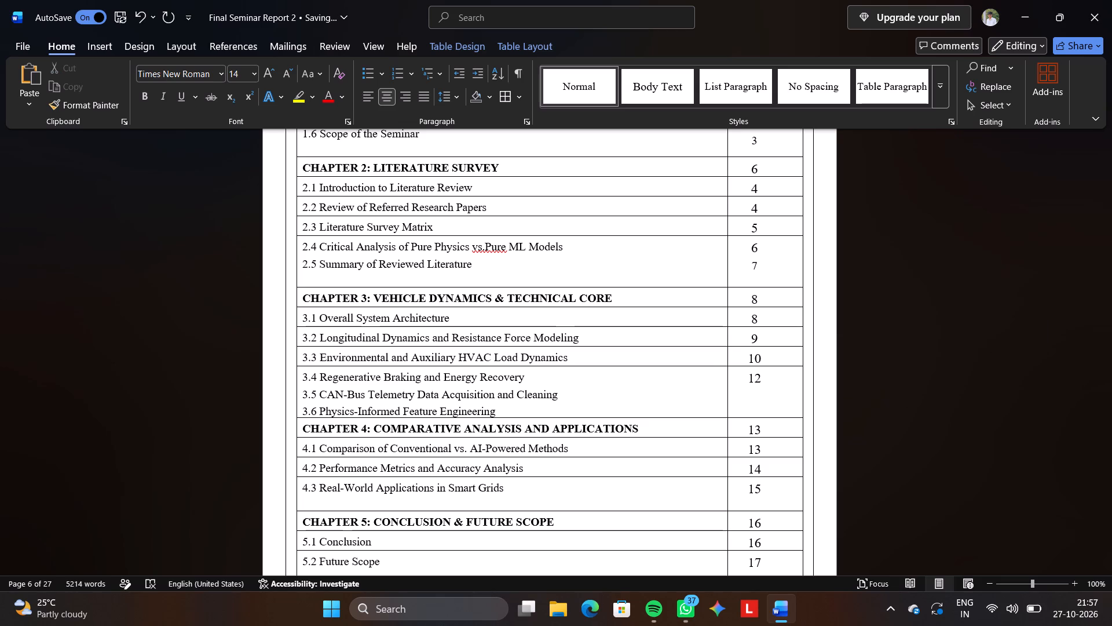
# Set the page numbers of contents entries 3.4, 3.5 and 3.6 to 10, 10 and 11, each on its own line.
pyautogui.moveTo(764, 381); pyautogui.dragTo(746, 378)
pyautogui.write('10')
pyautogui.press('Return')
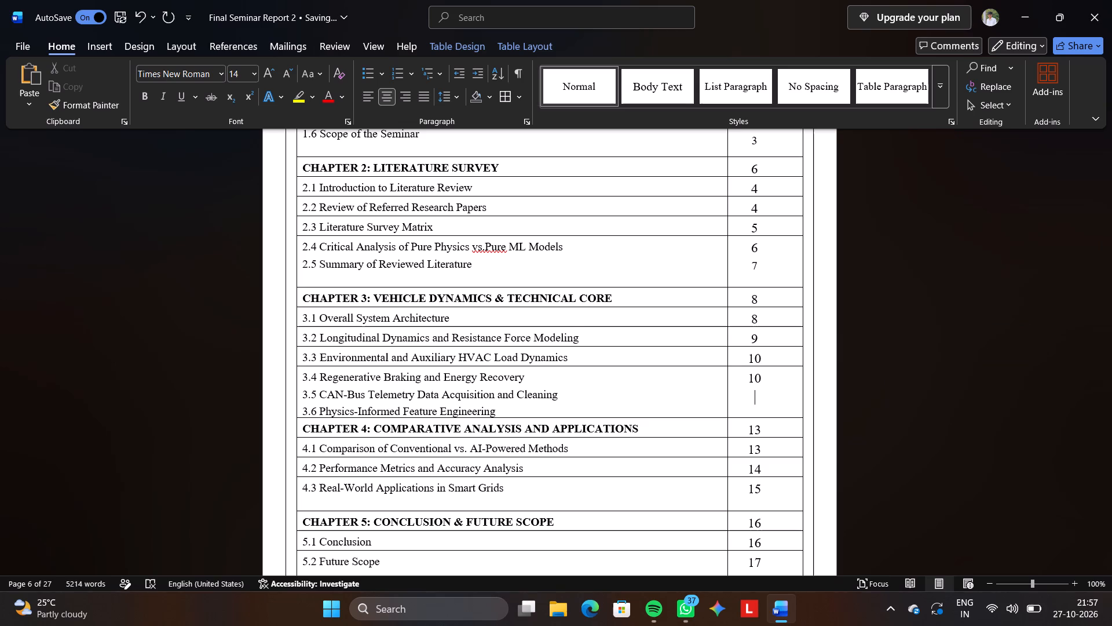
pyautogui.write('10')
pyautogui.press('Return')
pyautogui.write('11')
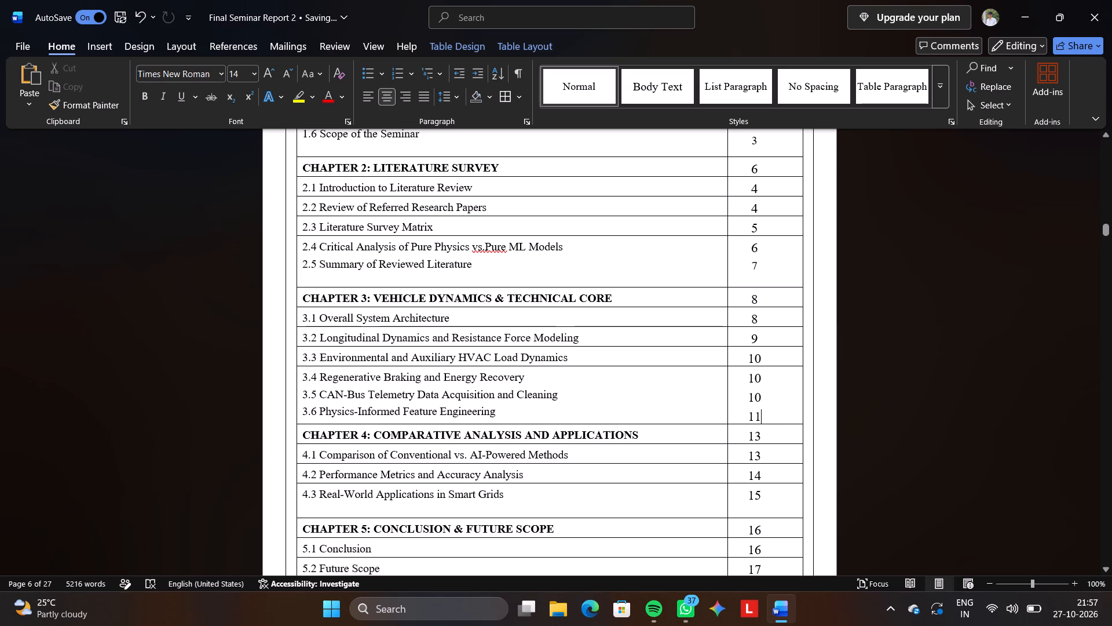
pyautogui.scroll(-2, 669, 432)
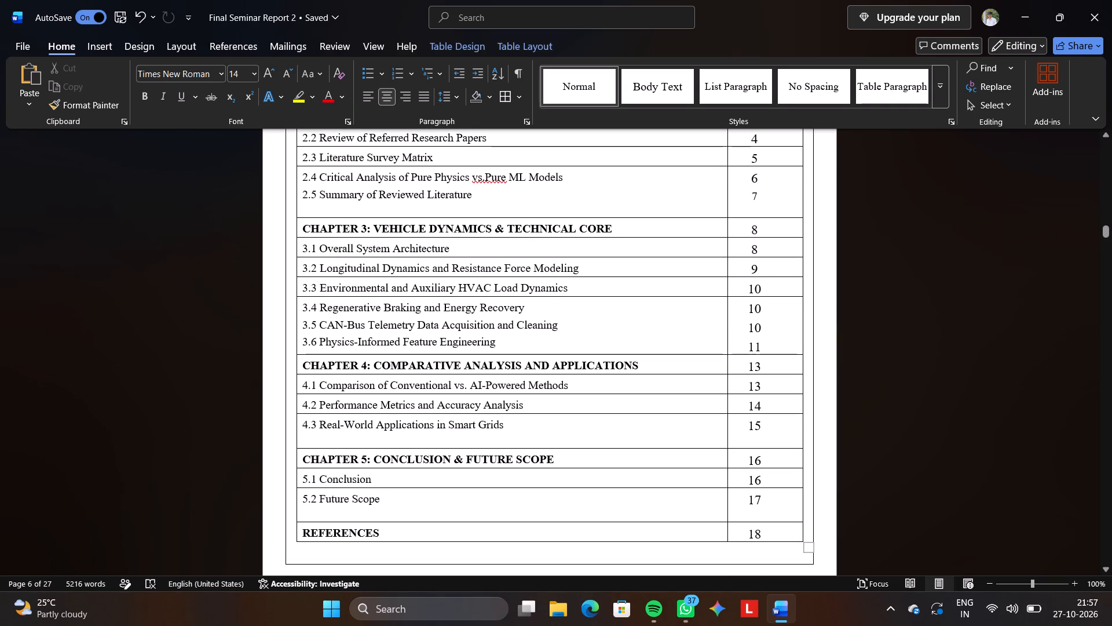
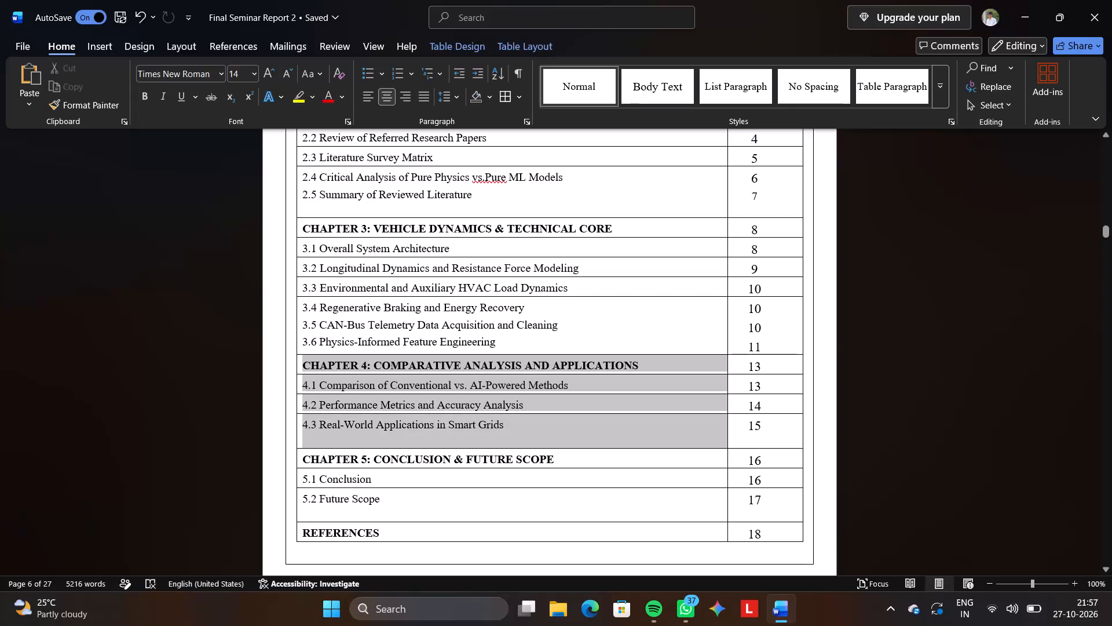
# Paste the copied content over the Chapter 4 title cells in the table of contents, from the chapter heading through entry 4.3.
pyautogui.hotkey('ctrl', 'v')
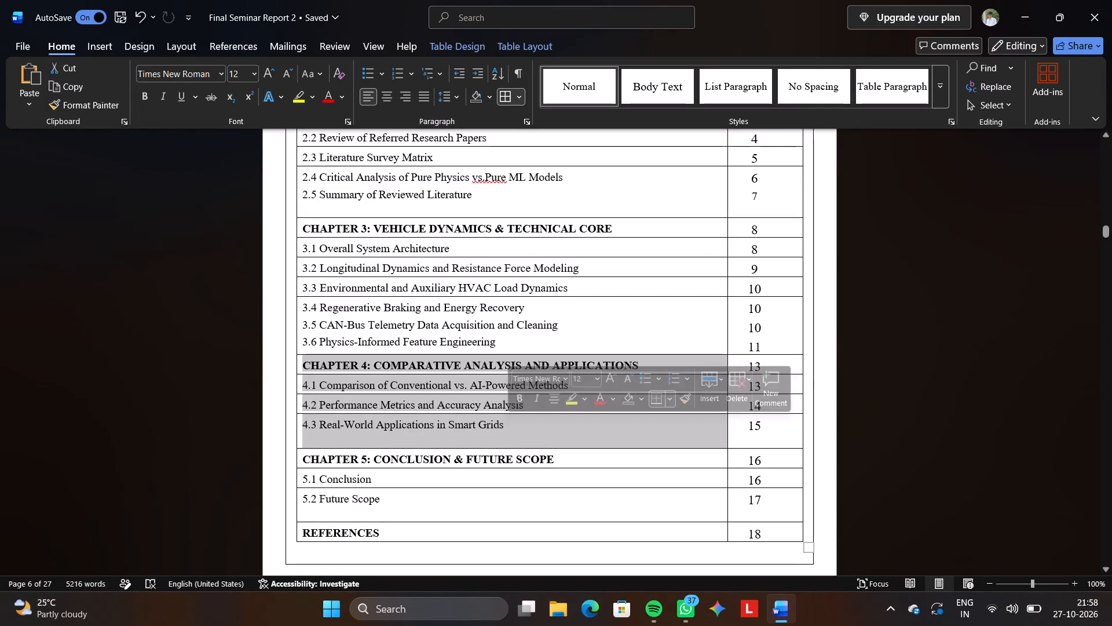
pyautogui.click(211, 351)
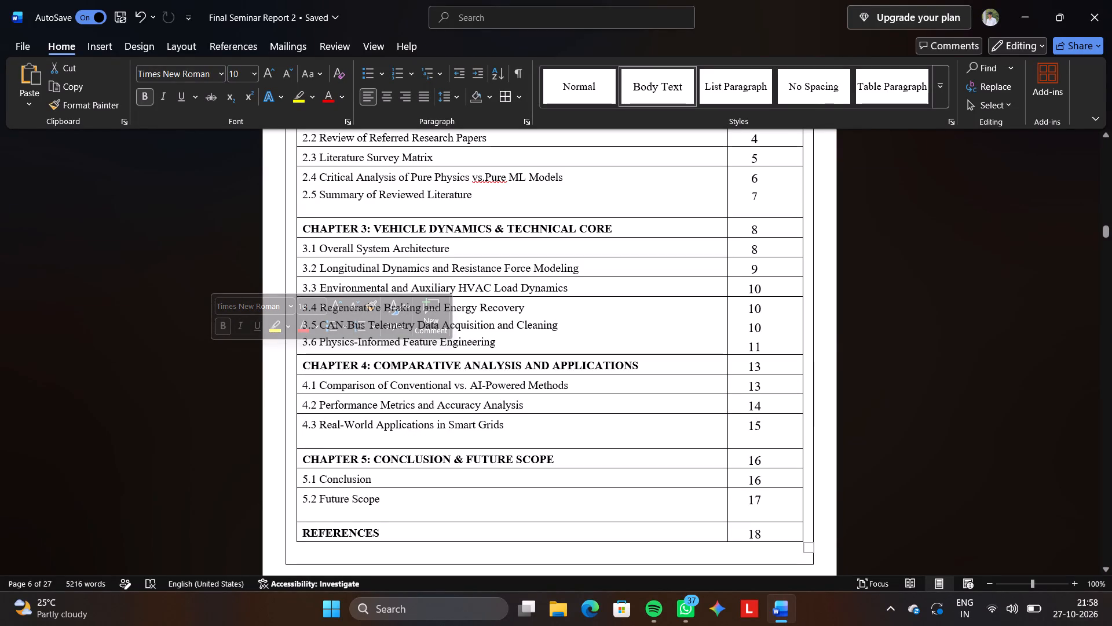
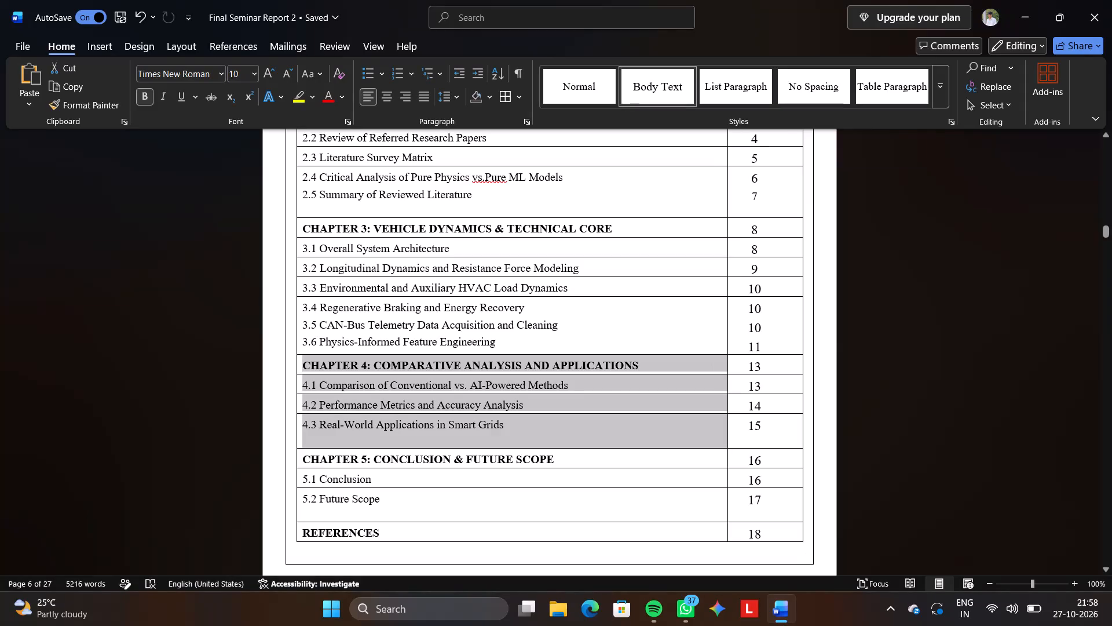
# Replace the Chapter 4 heading and the titles of entries 4.1 to 4.3 in the table of contents with the copied titles.
pyautogui.hotkey('ctrl', 'v')
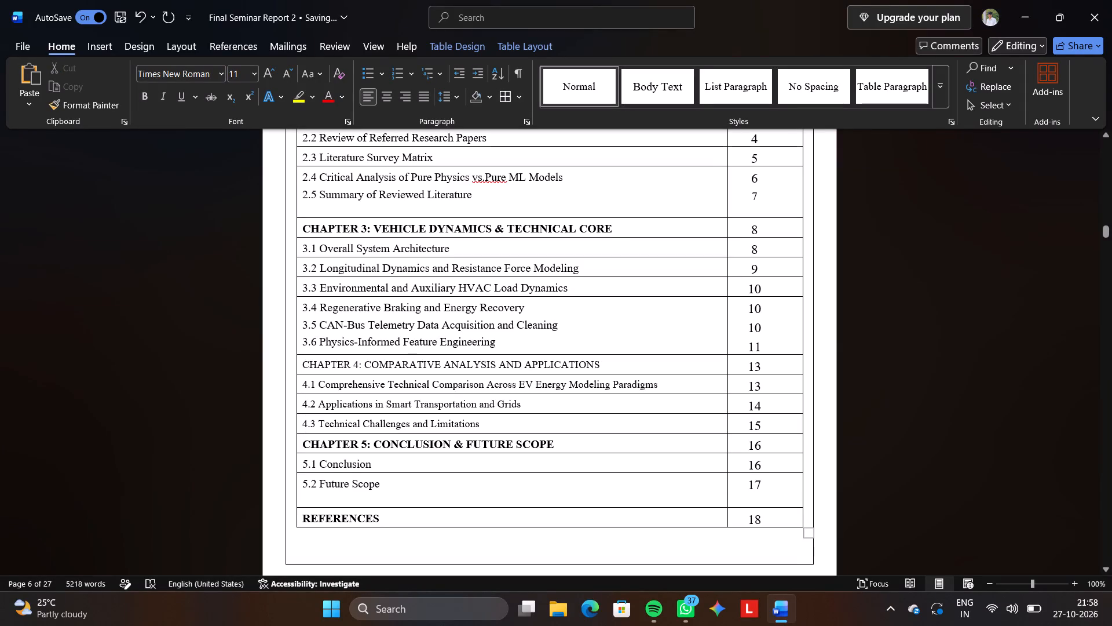
# Open the font size choices for the Chapter 4 heading and the titles of entries 4.1 to 4.3 in the table of contents.
pyautogui.moveTo(302, 363); pyautogui.dragTo(472, 428)
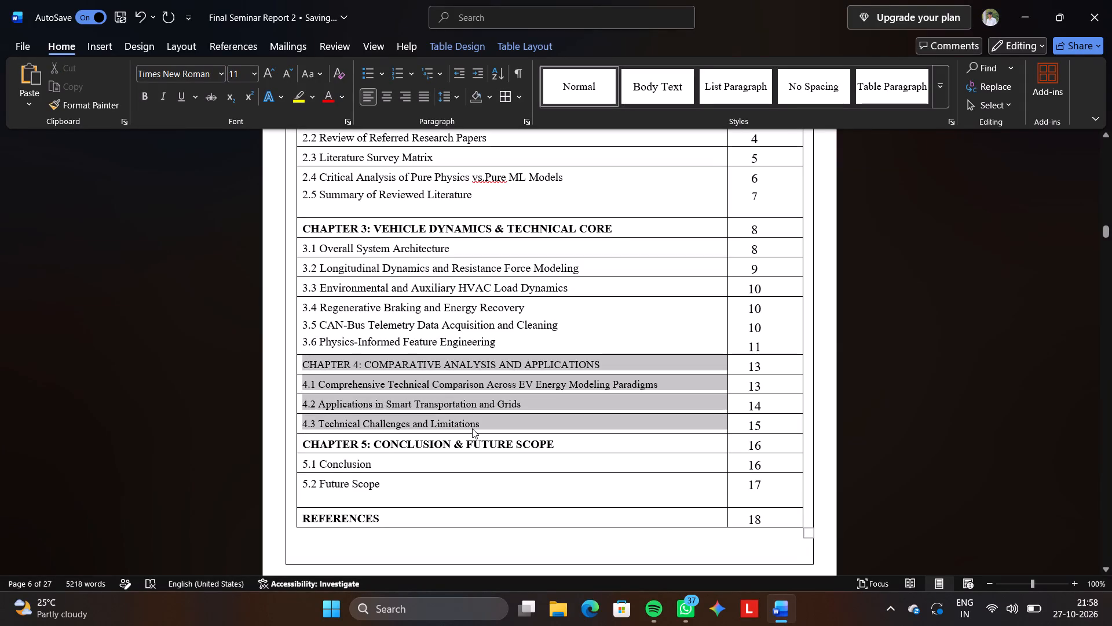
pyautogui.click(561, 384)
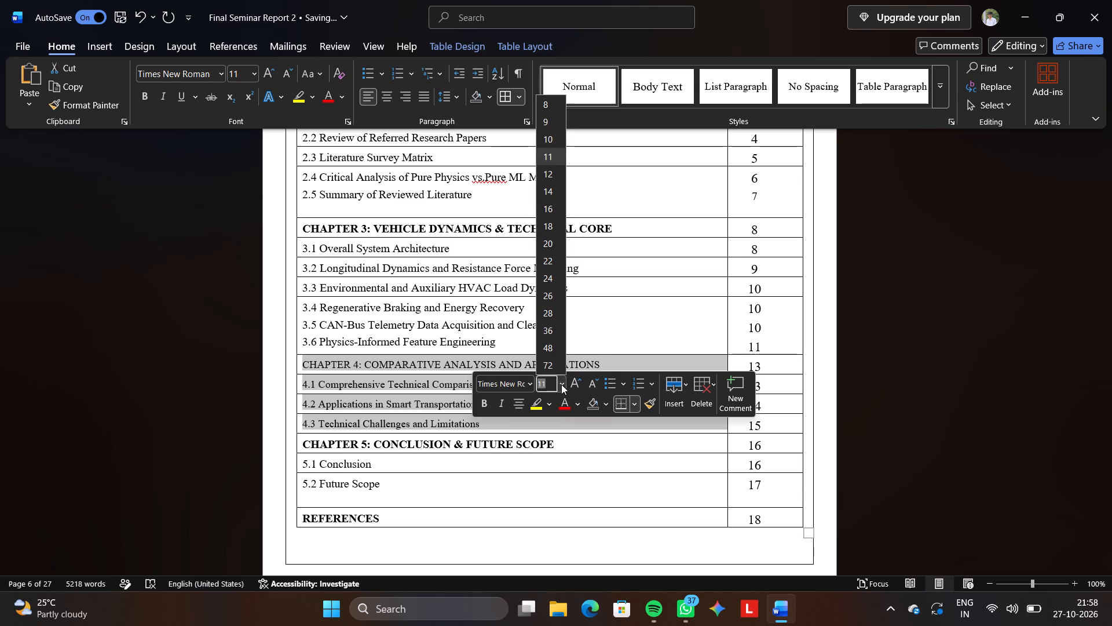
# Set the font size of the Chapter 4 heading and entries 4.1 to 4.3 in the table of contents to 12.
pyautogui.click(555, 174)
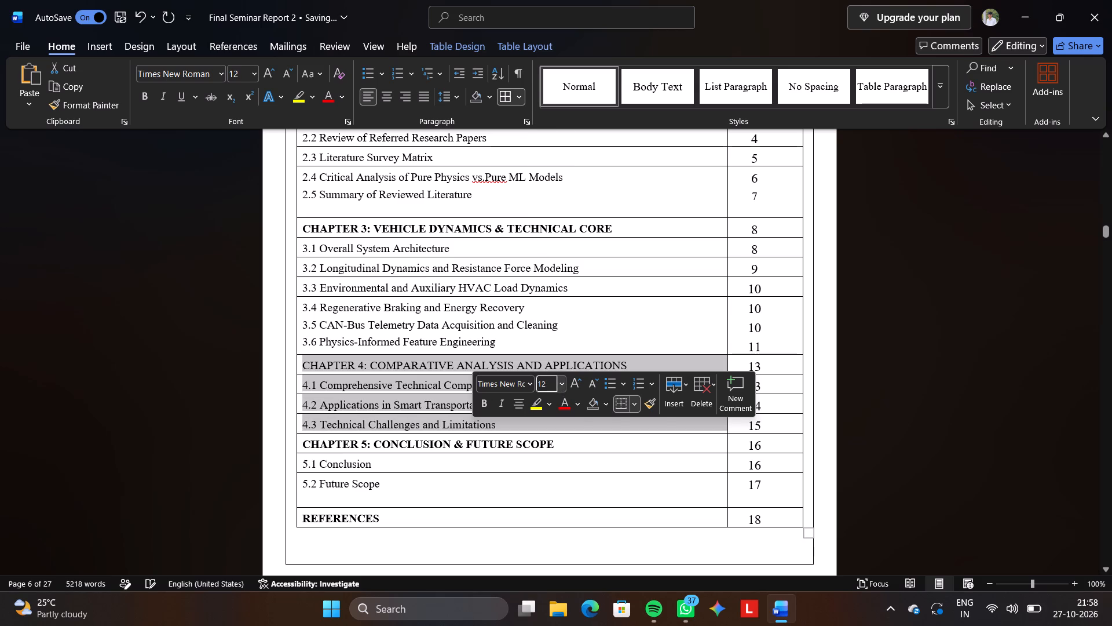
pyautogui.click(619, 310)
# Make the contents heading "CHAPTER 4: COMPARATIVE ANALYSIS AND APPLICATIONS" bold.
pyautogui.moveTo(628, 365); pyautogui.dragTo(482, 356)
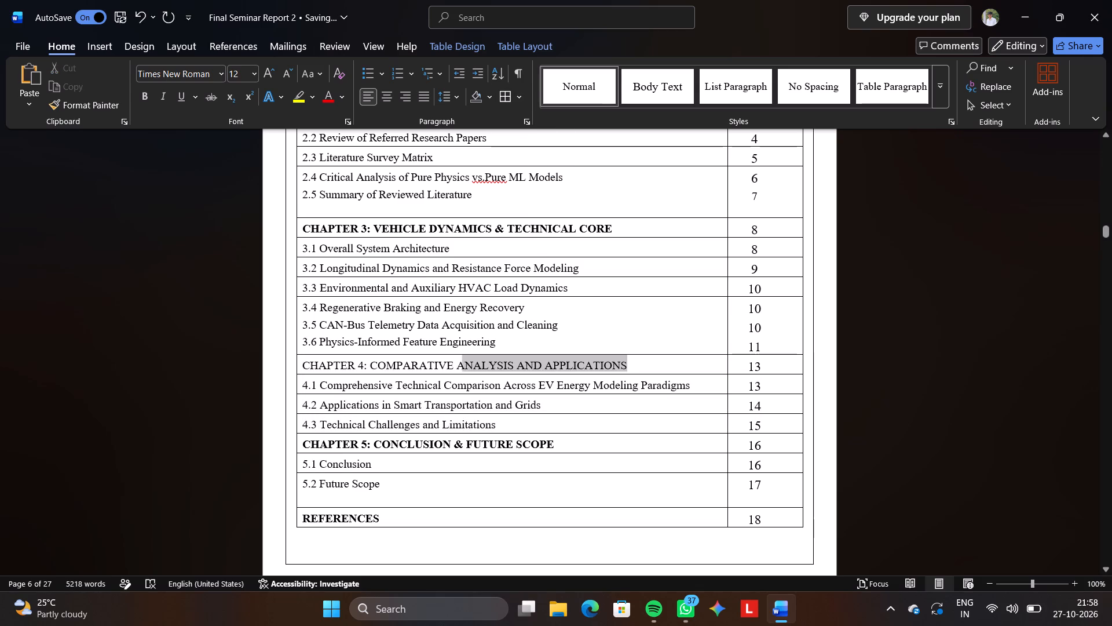
pyautogui.moveTo(482, 356); pyautogui.dragTo(322, 363)
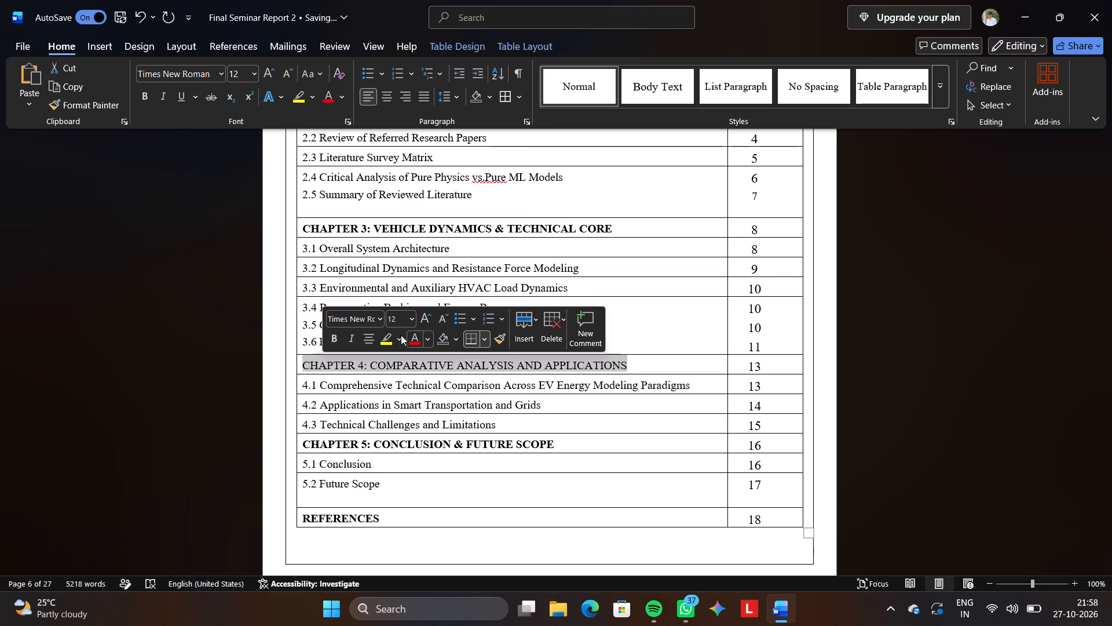
pyautogui.click(332, 339)
pyautogui.click(676, 283)
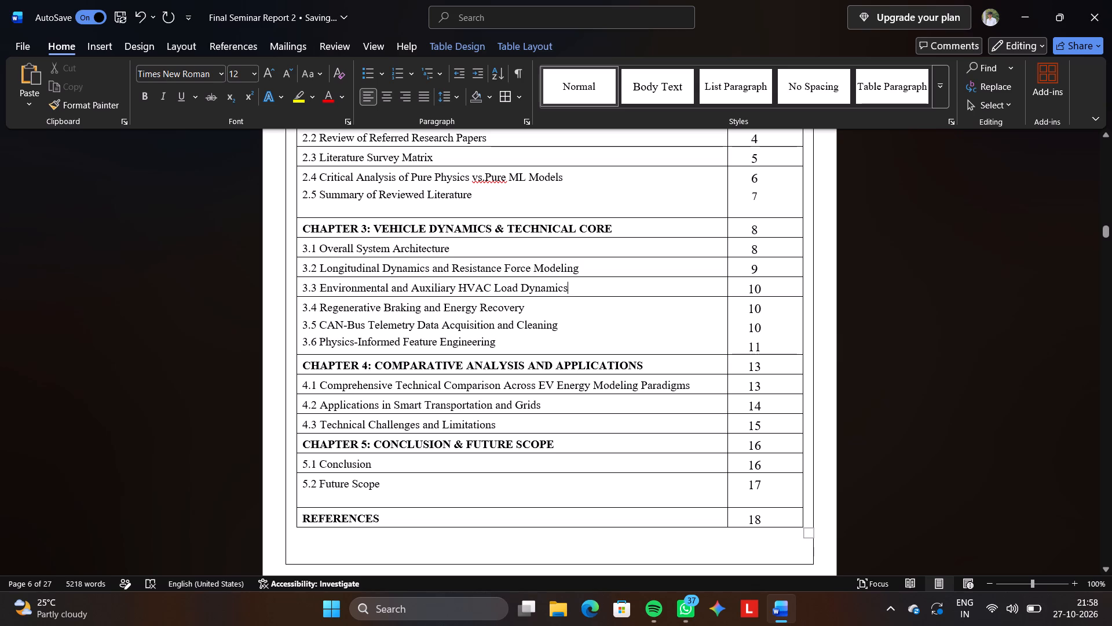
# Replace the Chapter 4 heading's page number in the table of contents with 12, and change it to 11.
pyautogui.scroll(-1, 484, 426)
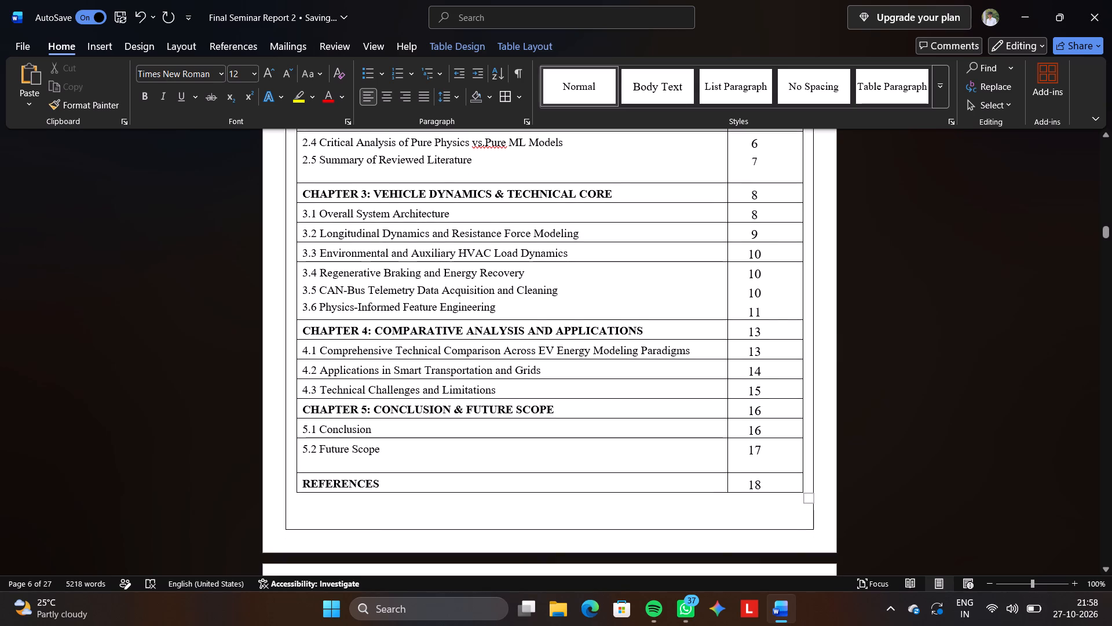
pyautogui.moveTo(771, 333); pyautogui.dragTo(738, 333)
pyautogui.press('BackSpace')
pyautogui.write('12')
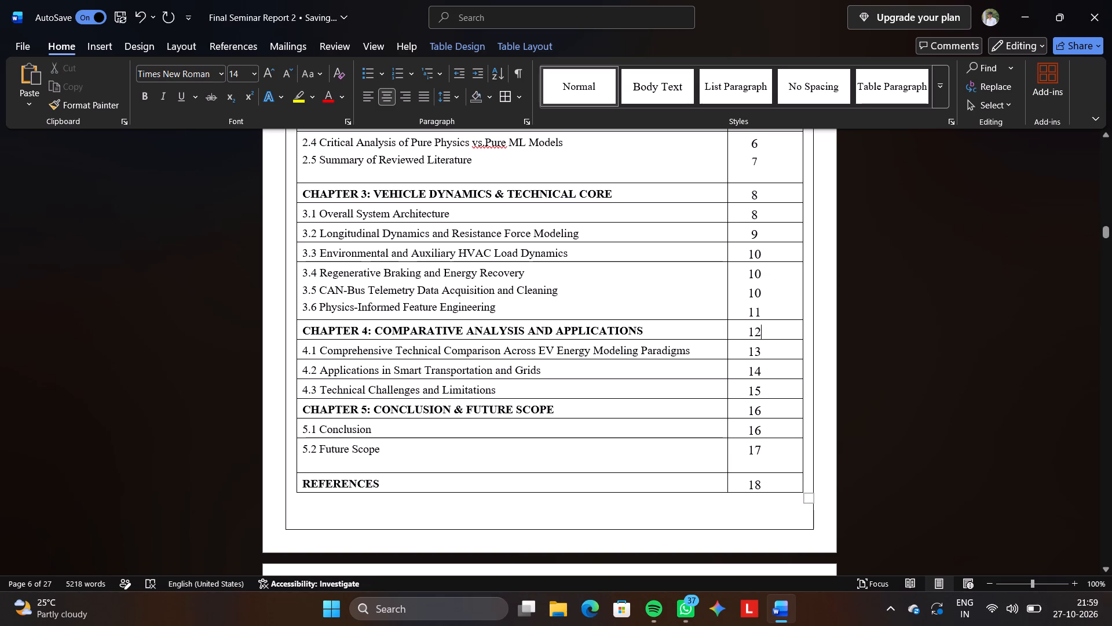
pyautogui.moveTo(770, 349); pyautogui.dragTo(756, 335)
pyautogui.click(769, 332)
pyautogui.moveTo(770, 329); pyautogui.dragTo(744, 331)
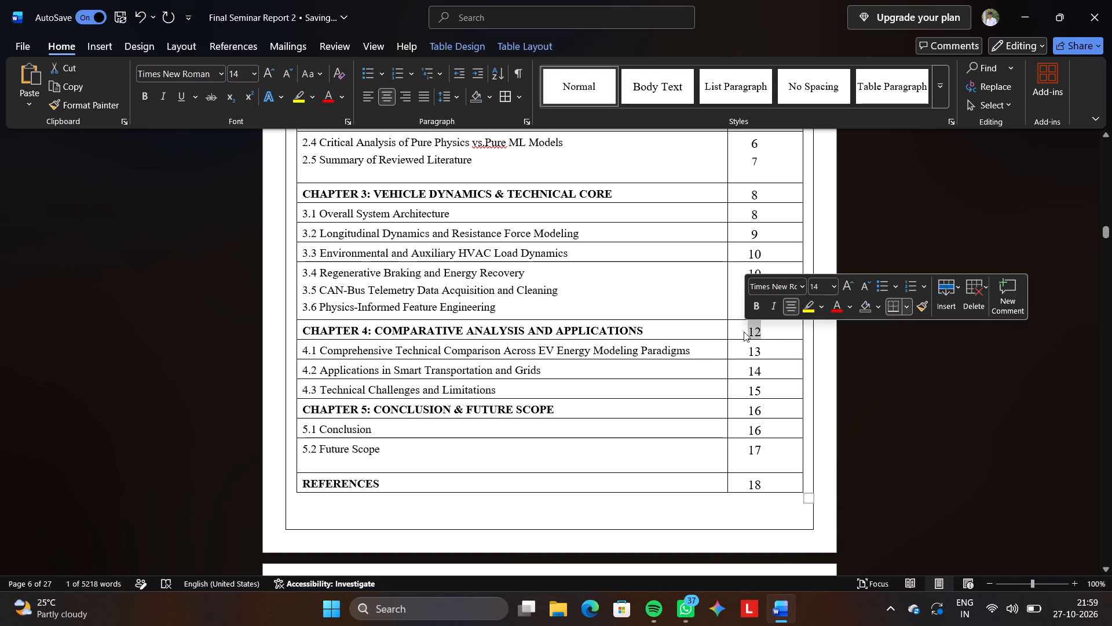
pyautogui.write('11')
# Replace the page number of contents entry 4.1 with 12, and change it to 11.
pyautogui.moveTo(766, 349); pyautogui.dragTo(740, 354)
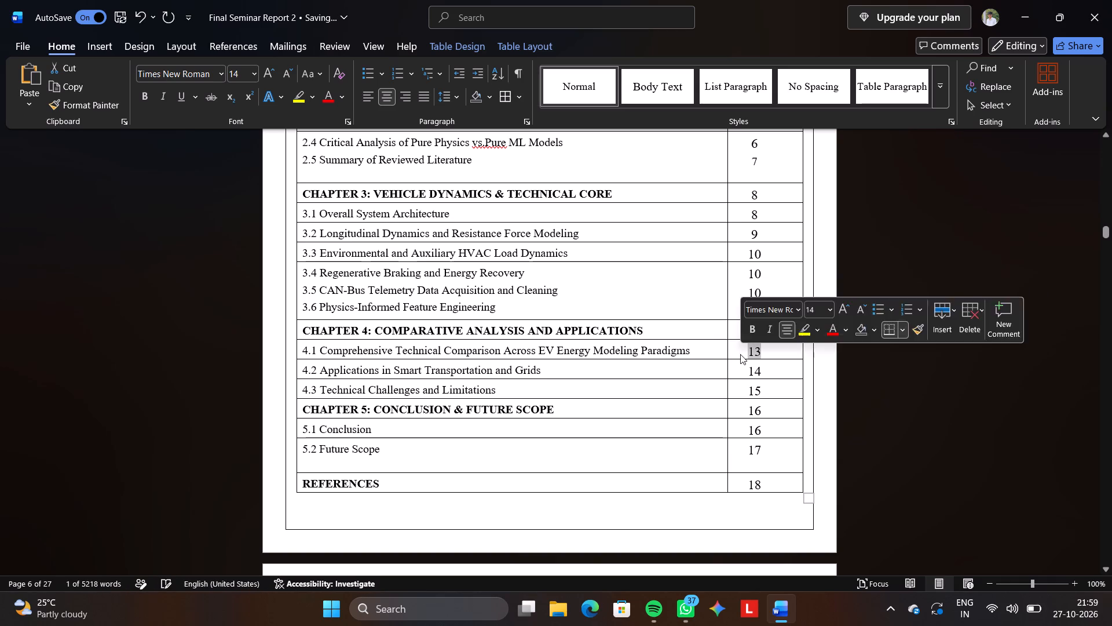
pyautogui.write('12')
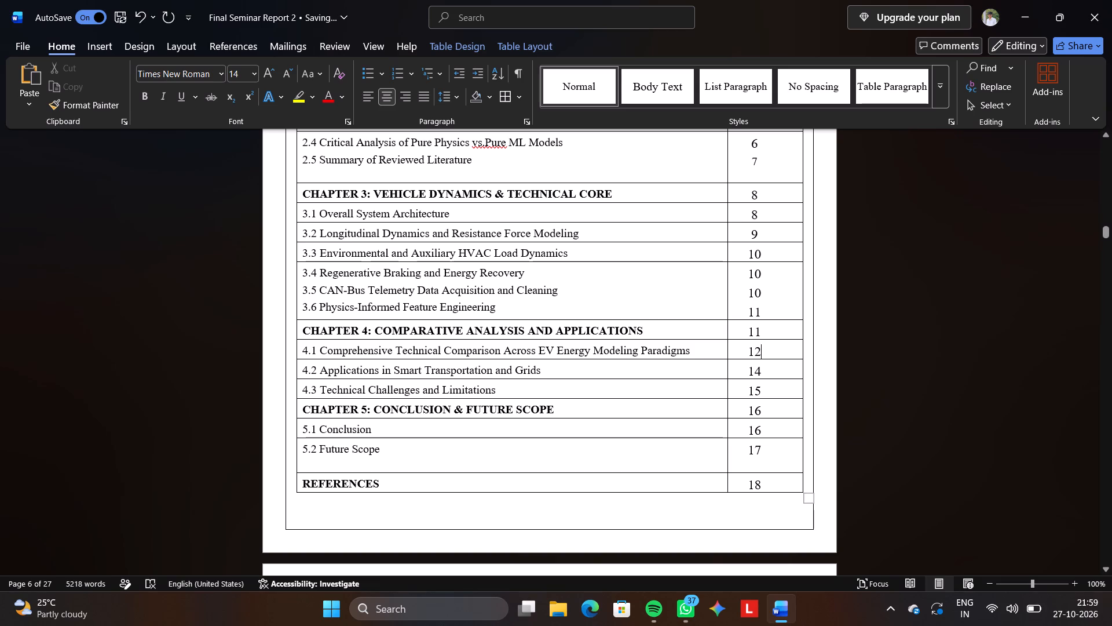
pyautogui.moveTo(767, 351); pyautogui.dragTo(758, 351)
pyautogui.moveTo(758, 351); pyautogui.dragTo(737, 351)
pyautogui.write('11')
# Set the page numbers of contents entry 4.1 and the Chapter 4 heading both to 12.
pyautogui.moveTo(778, 352); pyautogui.dragTo(729, 352)
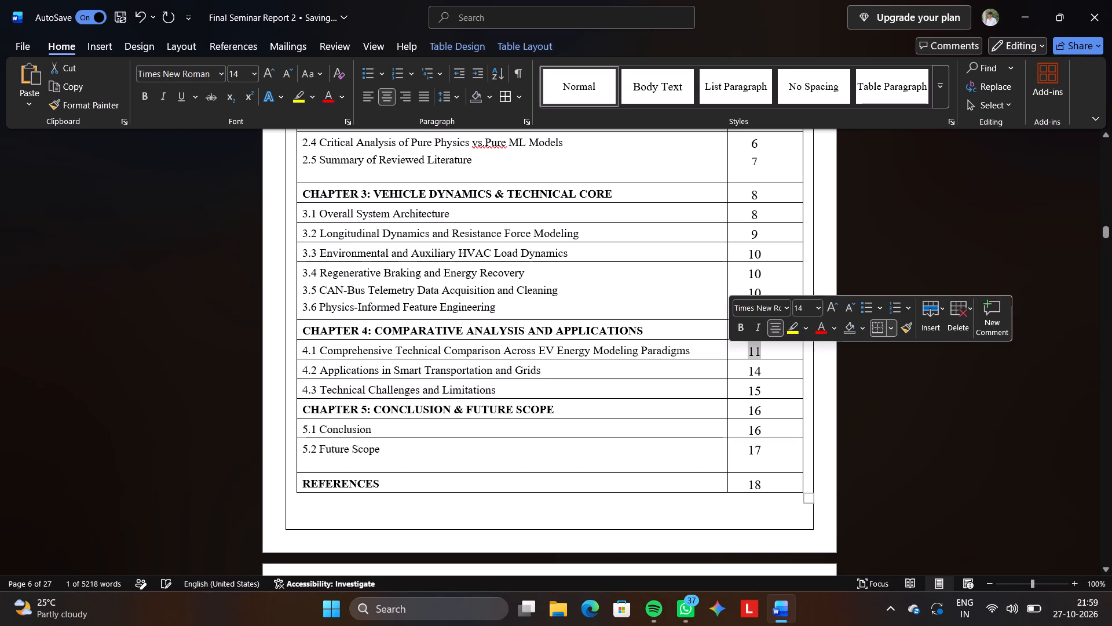
pyautogui.write('12')
pyautogui.moveTo(761, 332); pyautogui.dragTo(741, 330)
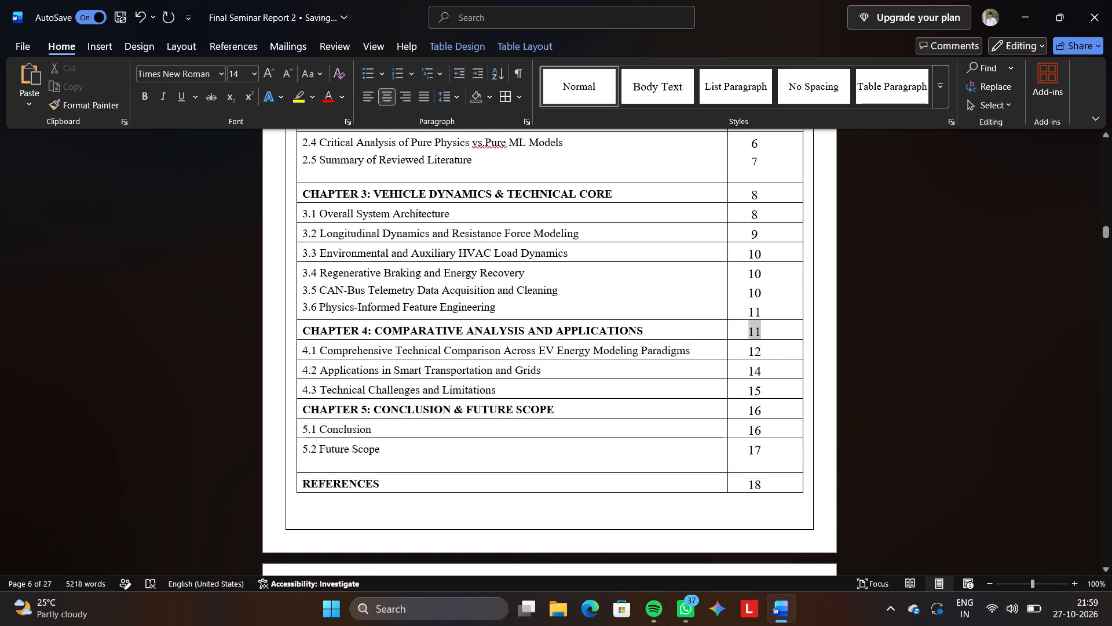
pyautogui.moveTo(741, 330); pyautogui.dragTo(736, 330)
pyautogui.write('12')
pyautogui.scroll(-1, 764, 367)
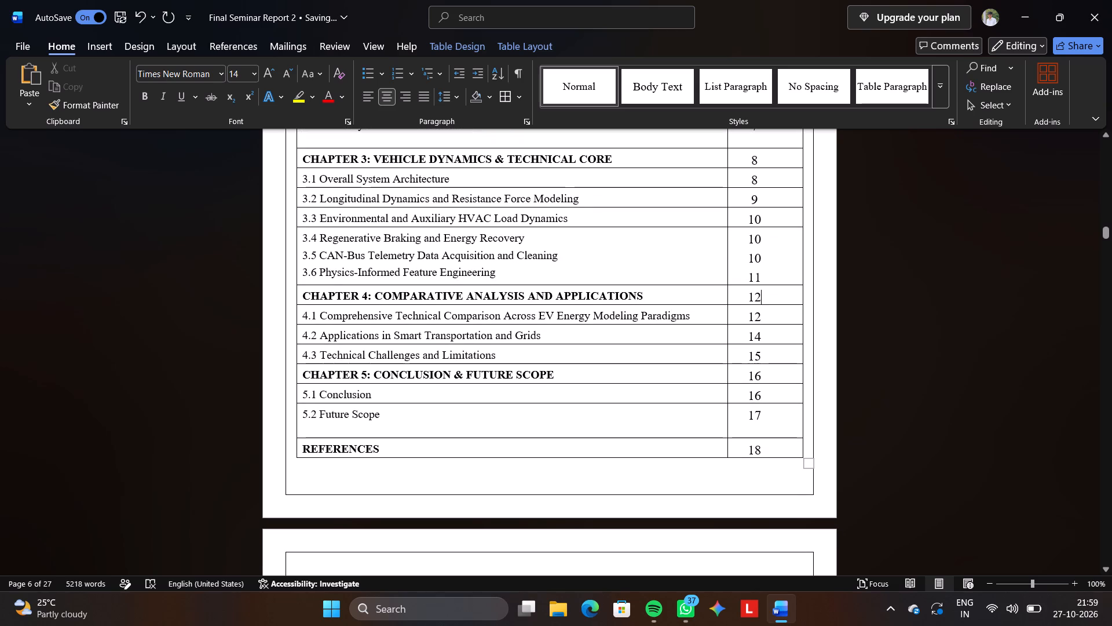
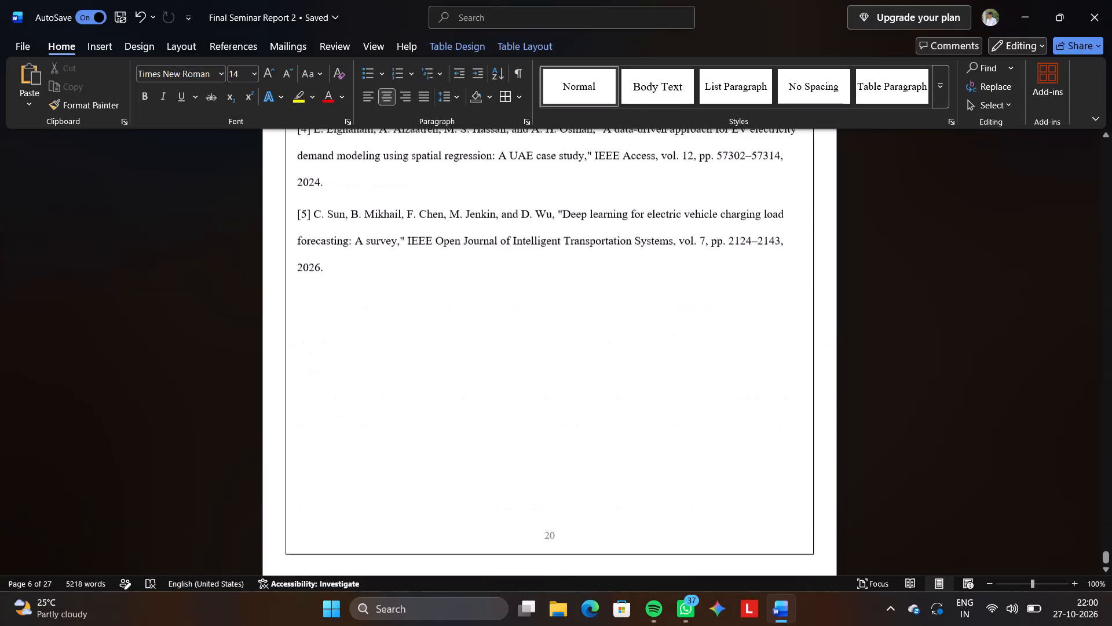
# Check the footer page numbers in the report body from the references back through Chapter 4's sections to Figure 3.3.
pyautogui.scroll(8, 764, 337)
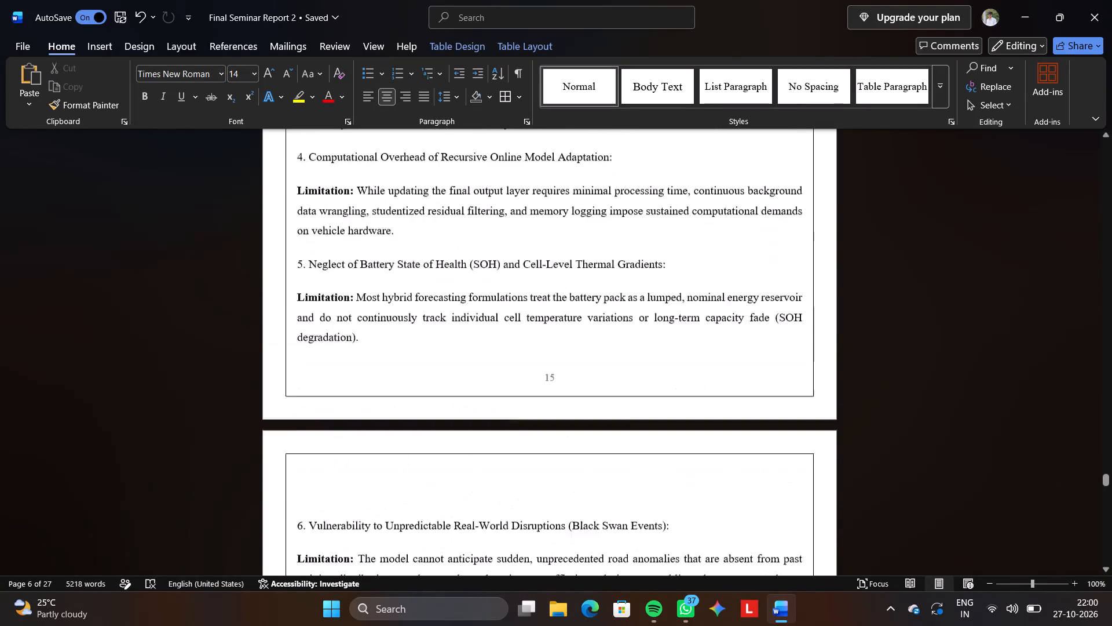
pyautogui.scroll(3, 764, 337)
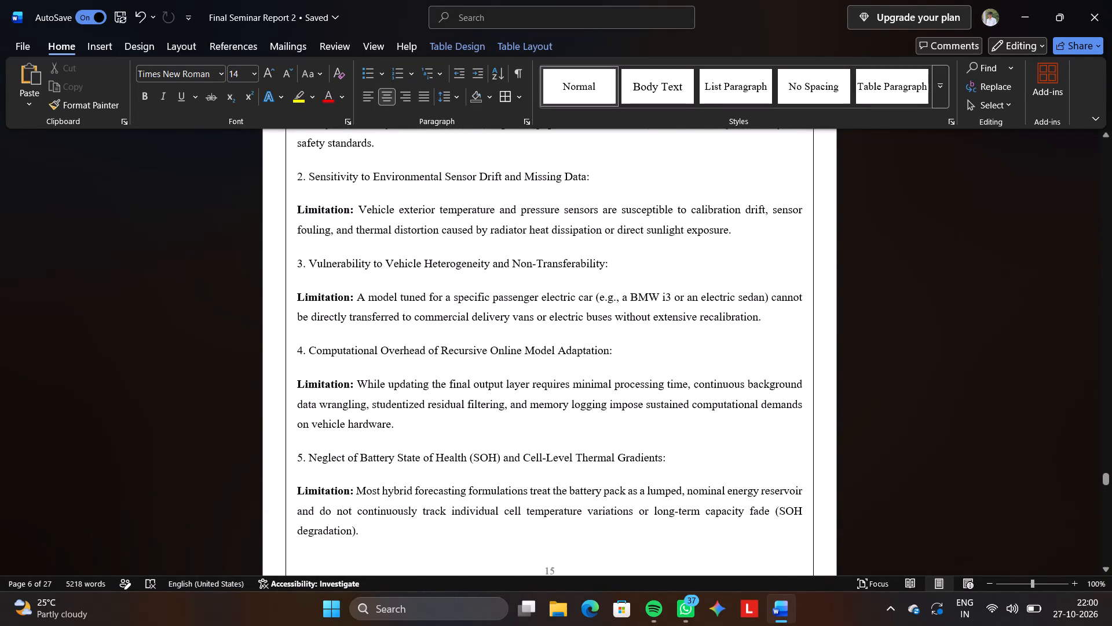
pyautogui.scroll(4, 764, 337)
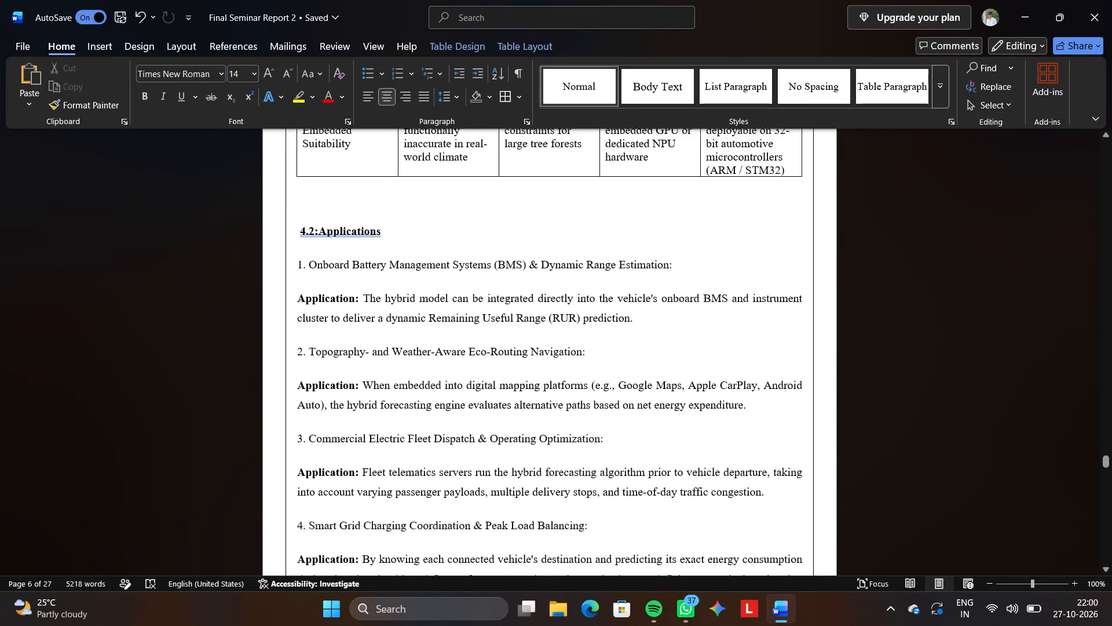
pyautogui.scroll(4, 764, 337)
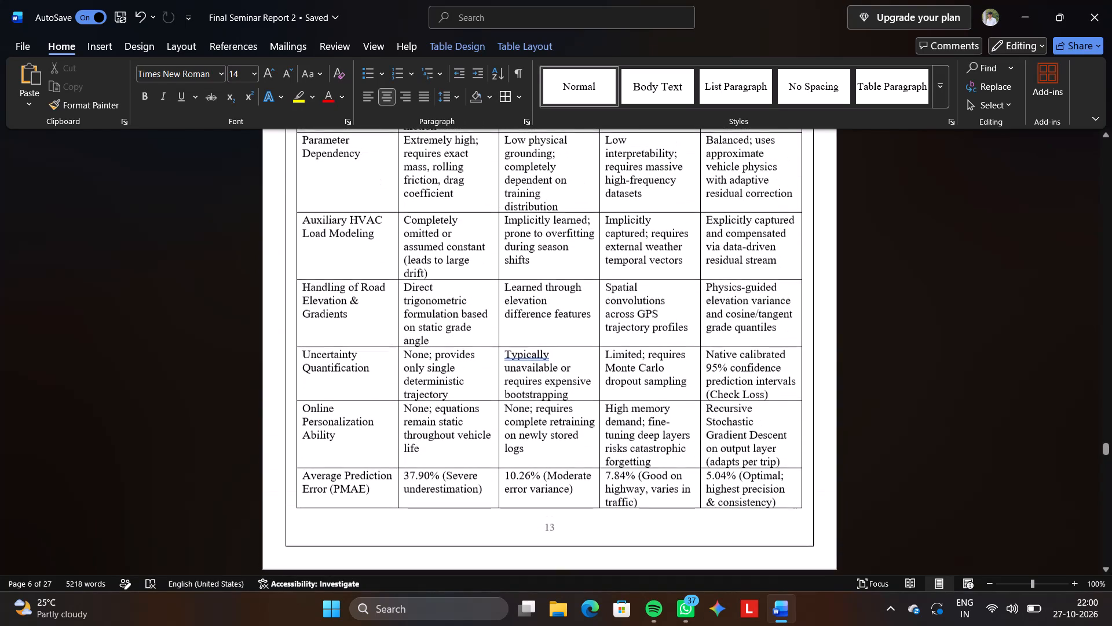
pyautogui.scroll(3, 764, 337)
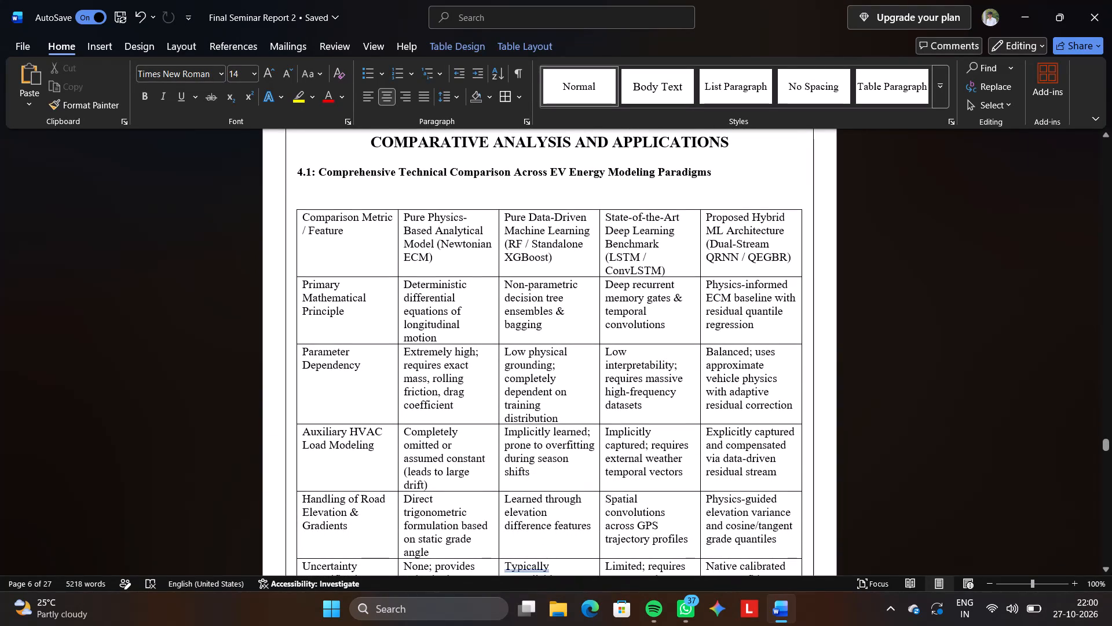
pyautogui.scroll(-1, 764, 337)
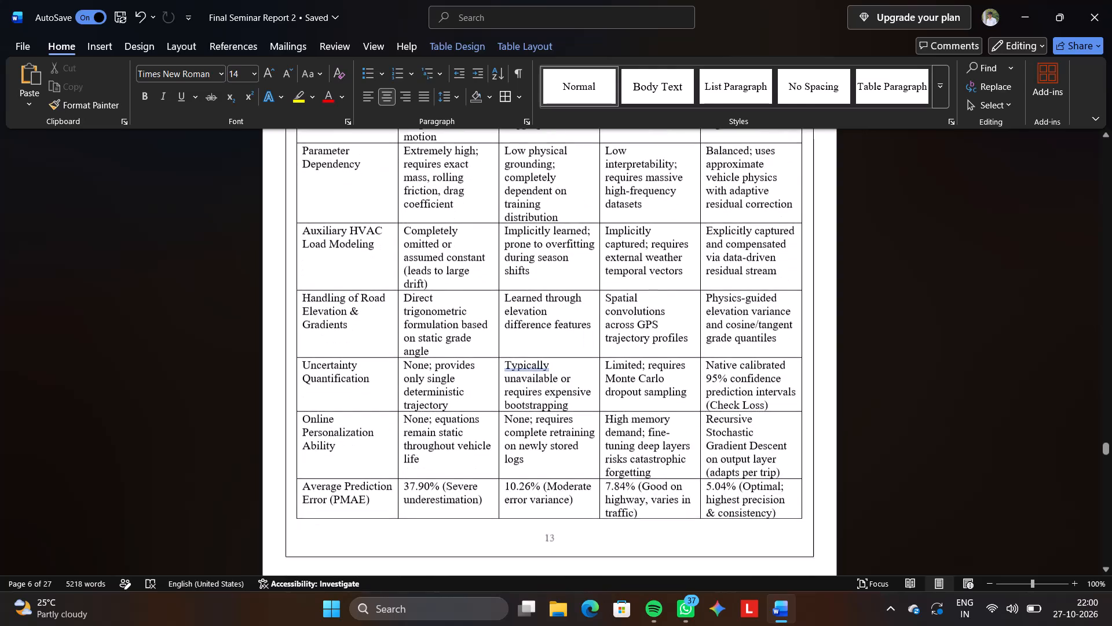
pyautogui.scroll(-2, 764, 337)
pyautogui.scroll(1, 764, 337)
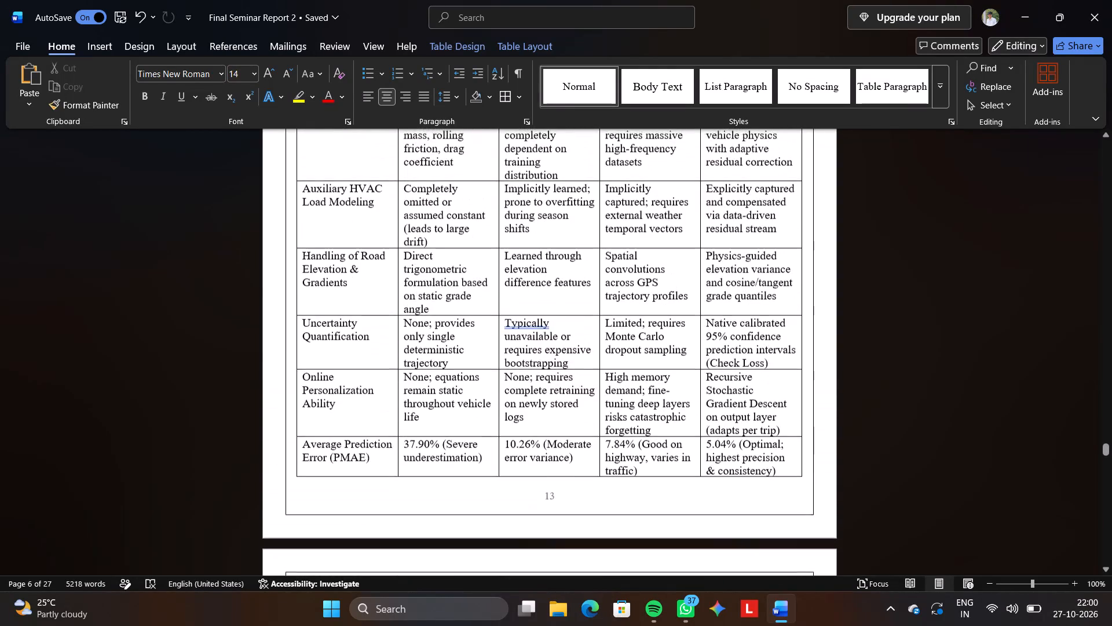
pyautogui.scroll(4, 764, 337)
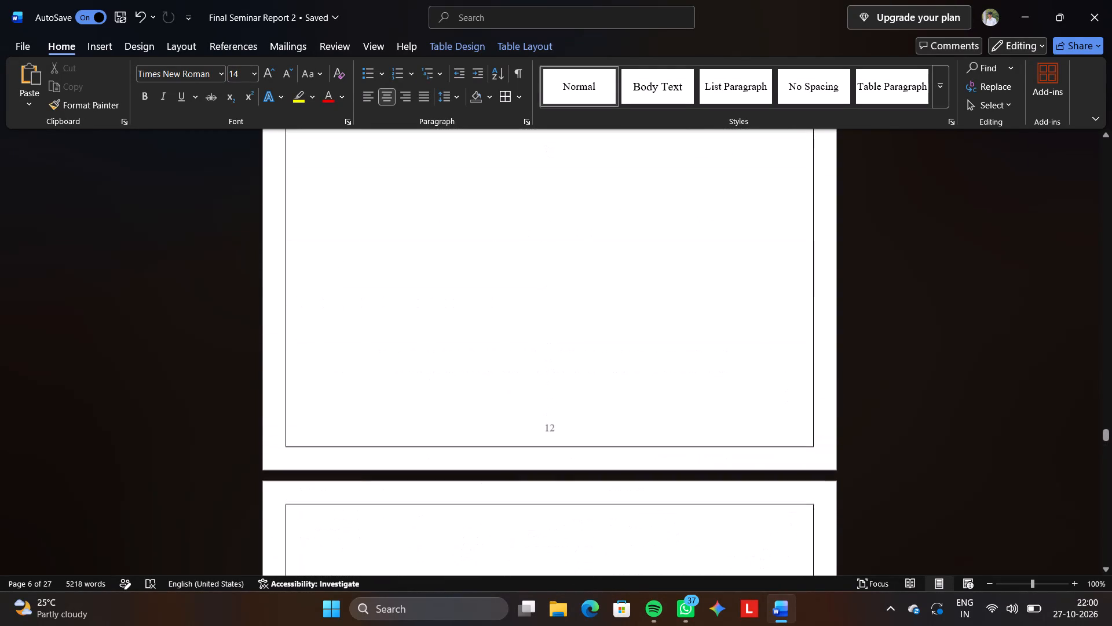
pyautogui.scroll(2, 764, 337)
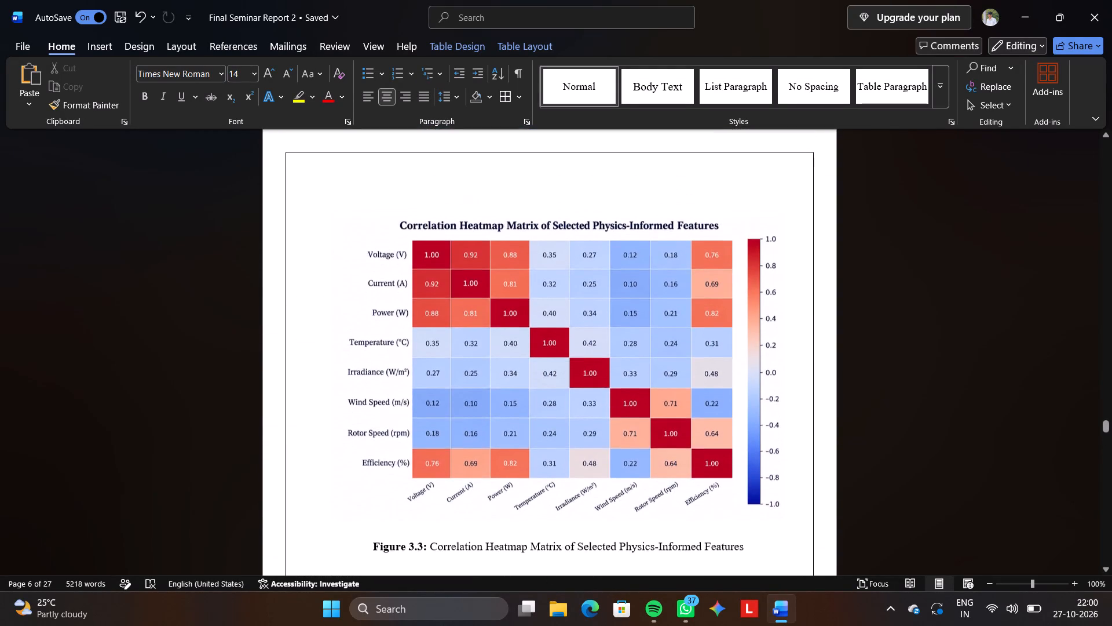
pyautogui.scroll(-3, 764, 337)
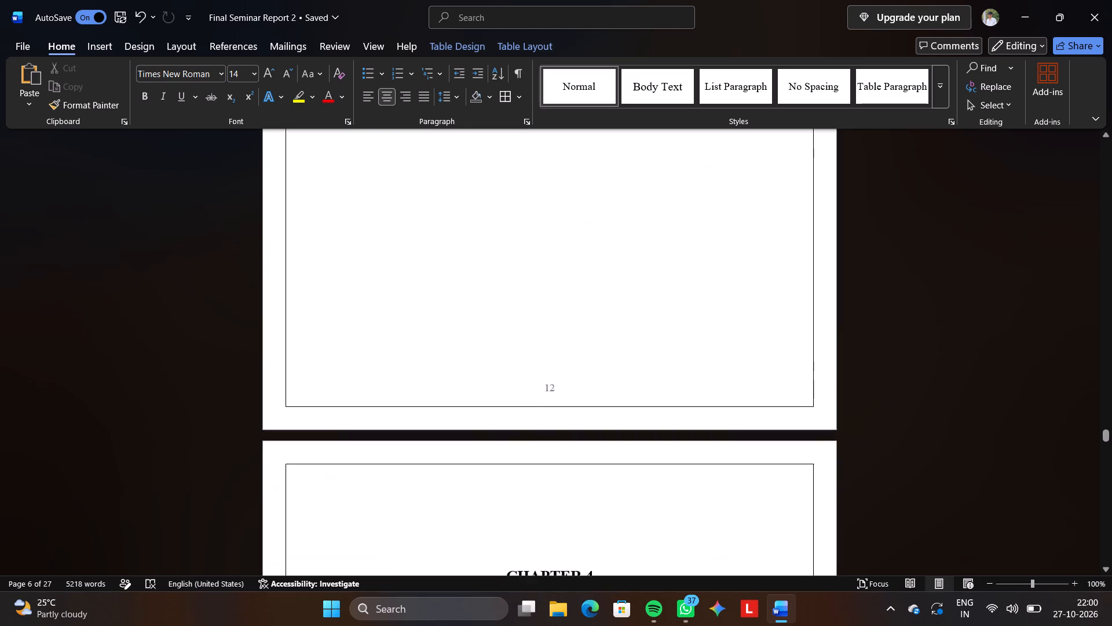
pyautogui.scroll(-1, 764, 337)
# Return to the table of contents and review the page numbers listed for Chapters 3 to 5 and the references.
pyautogui.scroll(20, 764, 337)
pyautogui.scroll(7, 764, 337)
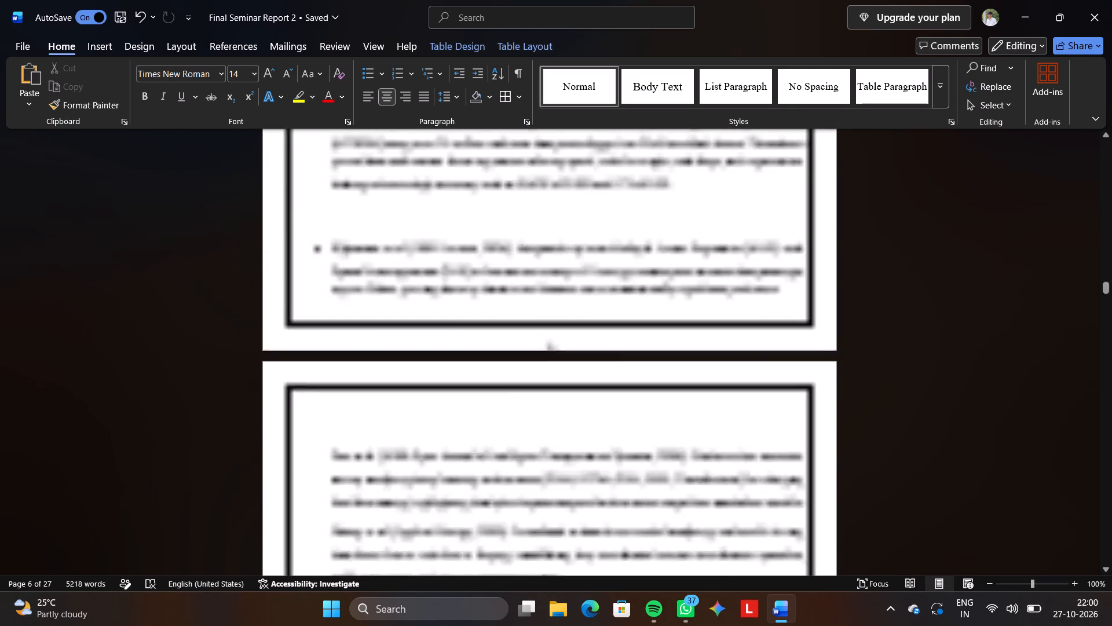
pyautogui.scroll(5, 764, 337)
pyautogui.scroll(-3, 741, 407)
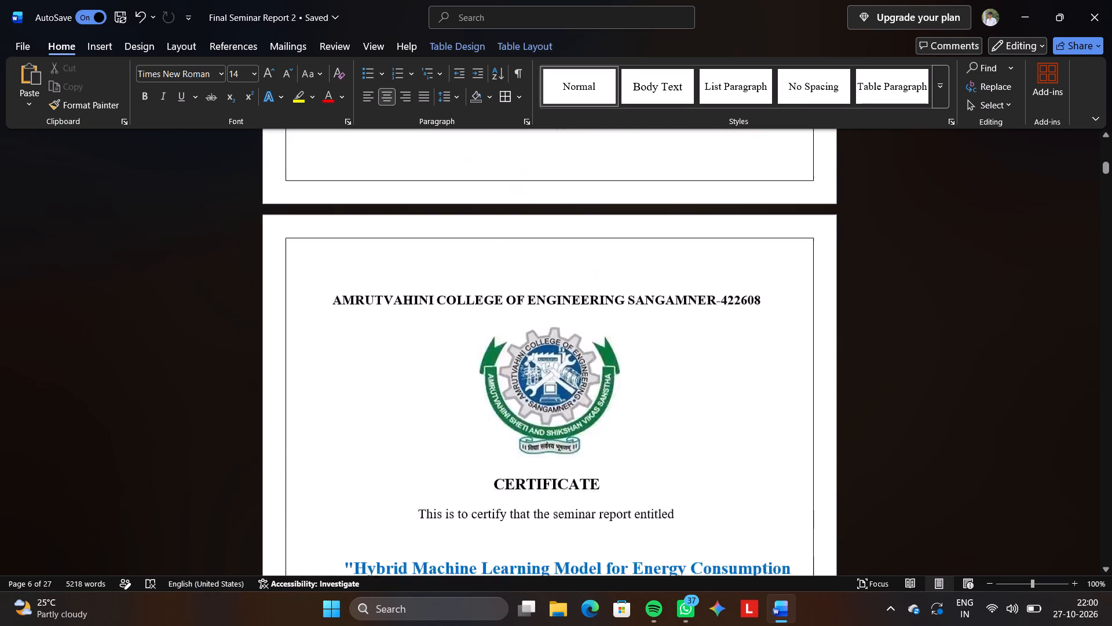
pyautogui.scroll(-9, 741, 407)
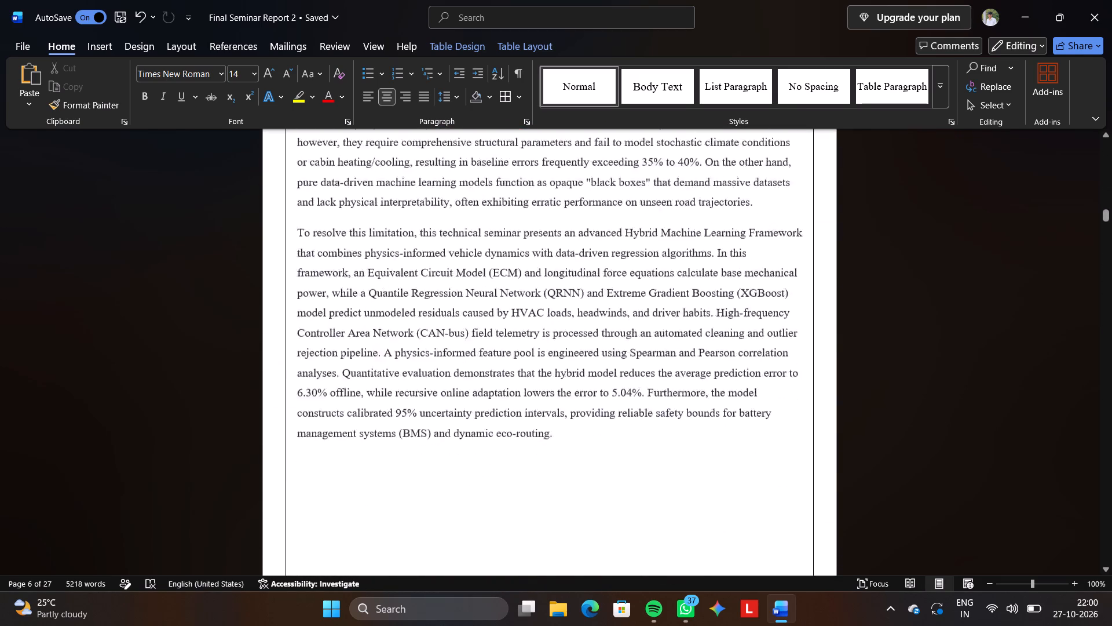
pyautogui.scroll(-7, 741, 407)
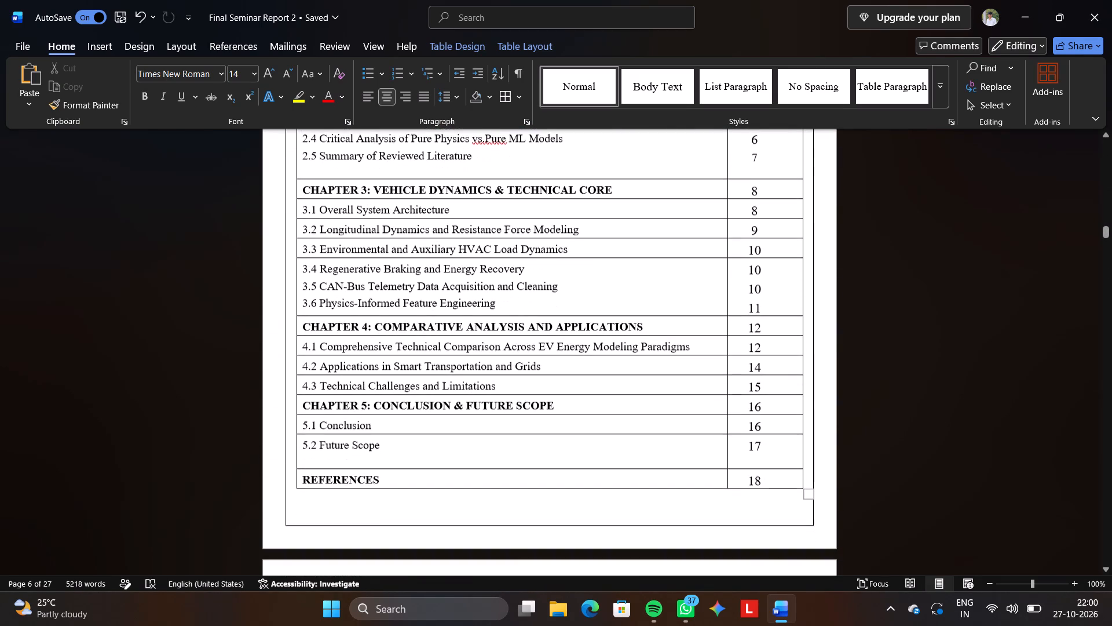
pyautogui.scroll(-1, 741, 407)
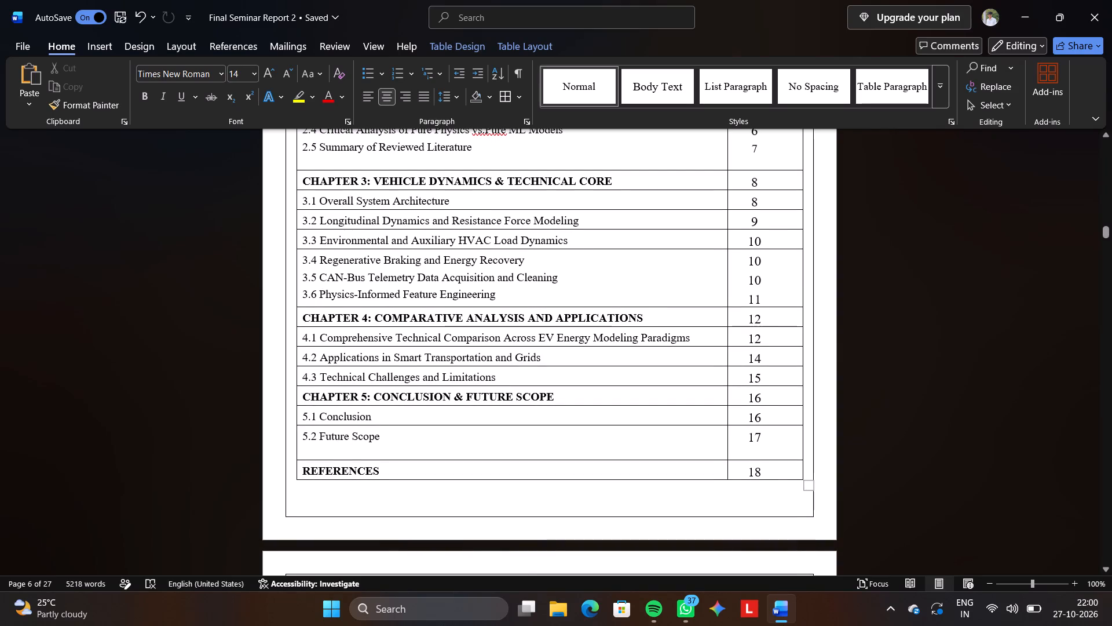
pyautogui.scroll(-1, 487, 410)
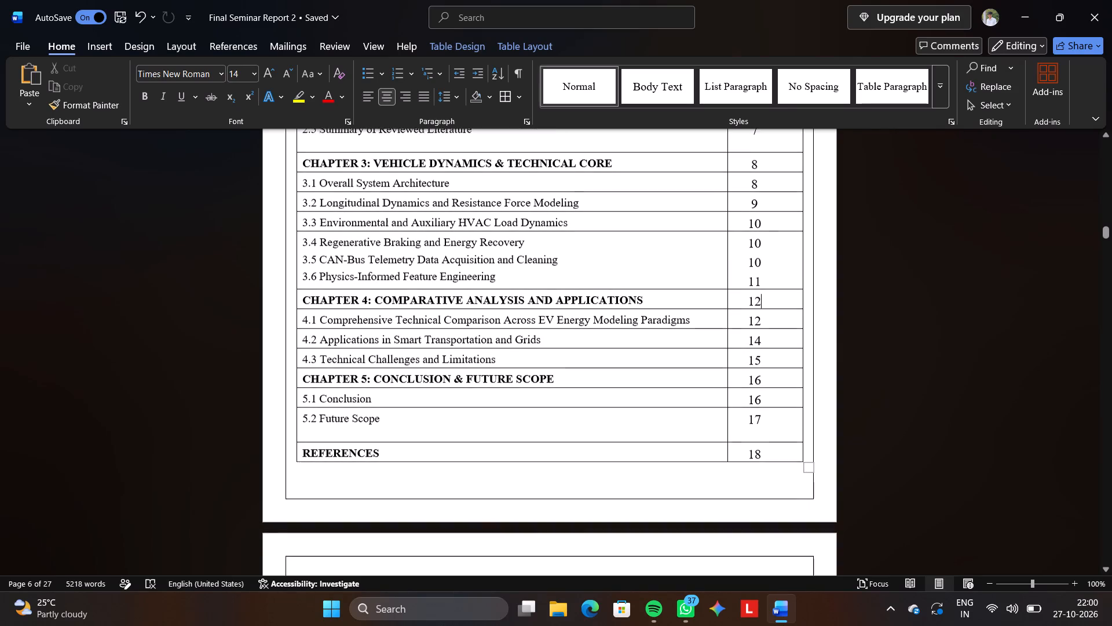
pyautogui.scroll(-1, 487, 410)
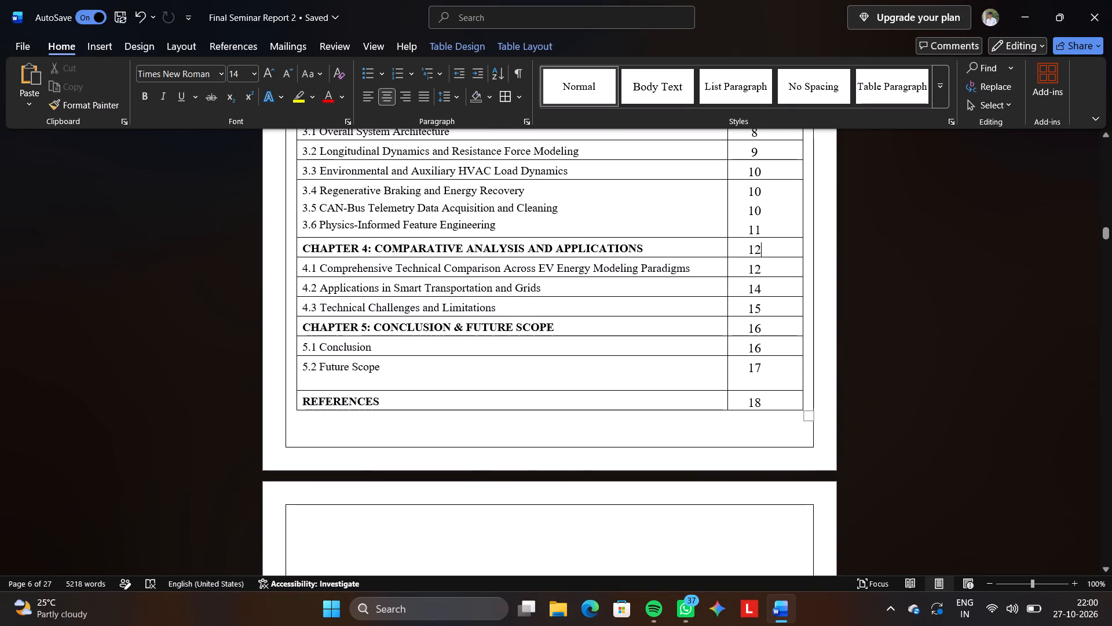
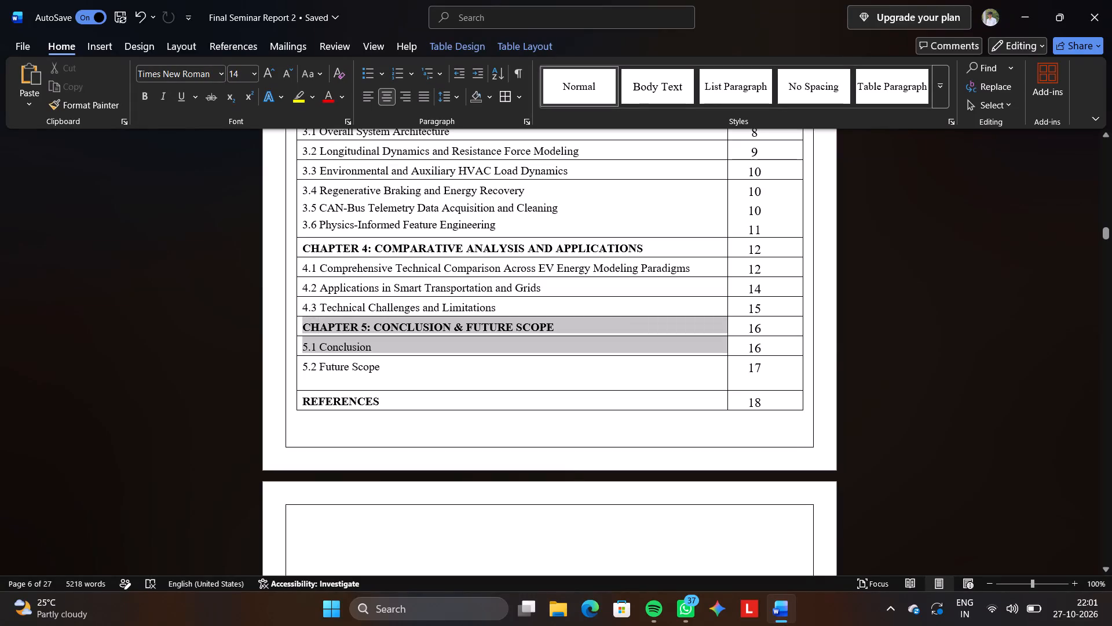
# Replace the Chapter 5 entries in the table of contents with the copied title, 5.1 Advantages of the Proposed System and 5.2 Technical Challenges and Limitations.
pyautogui.hotkey('ctrl', 'v')
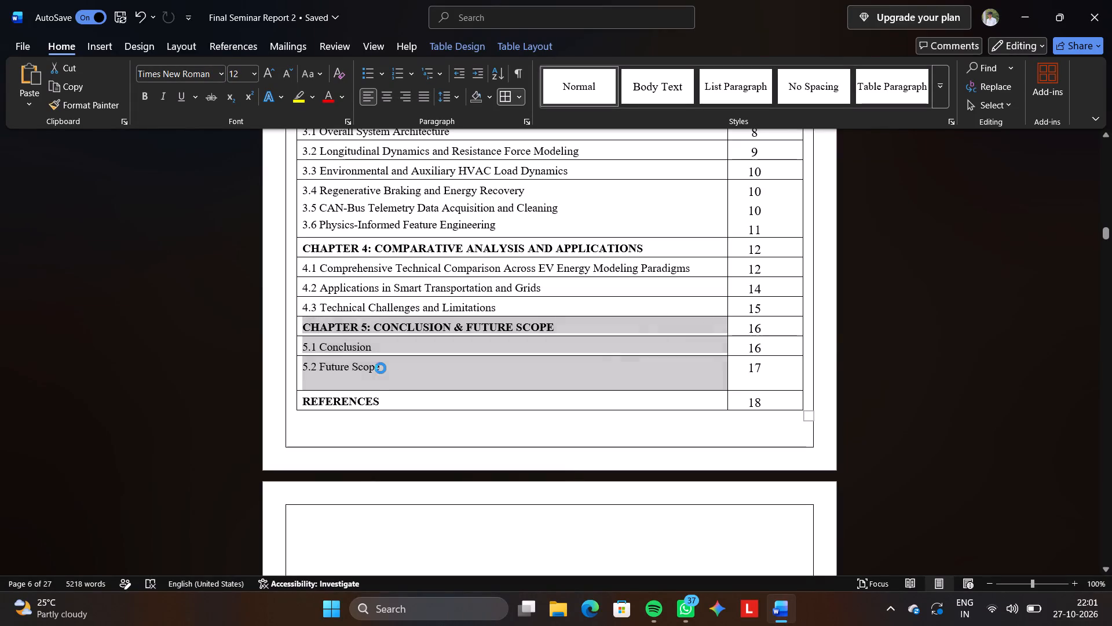
# Change the font size of the three pasted Chapter 5 entries in the table of contents.
pyautogui.moveTo(300, 325); pyautogui.dragTo(469, 366)
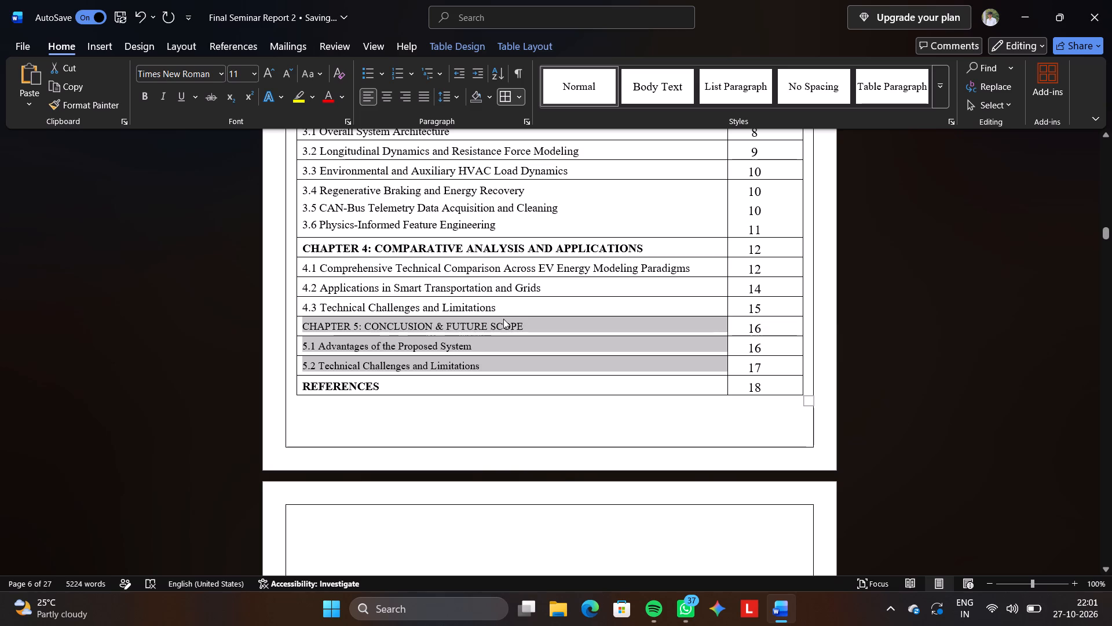
# Set the font size of the three Chapter 5 entries in the table of contents to 12.
pyautogui.click(255, 75)
pyautogui.click(251, 158)
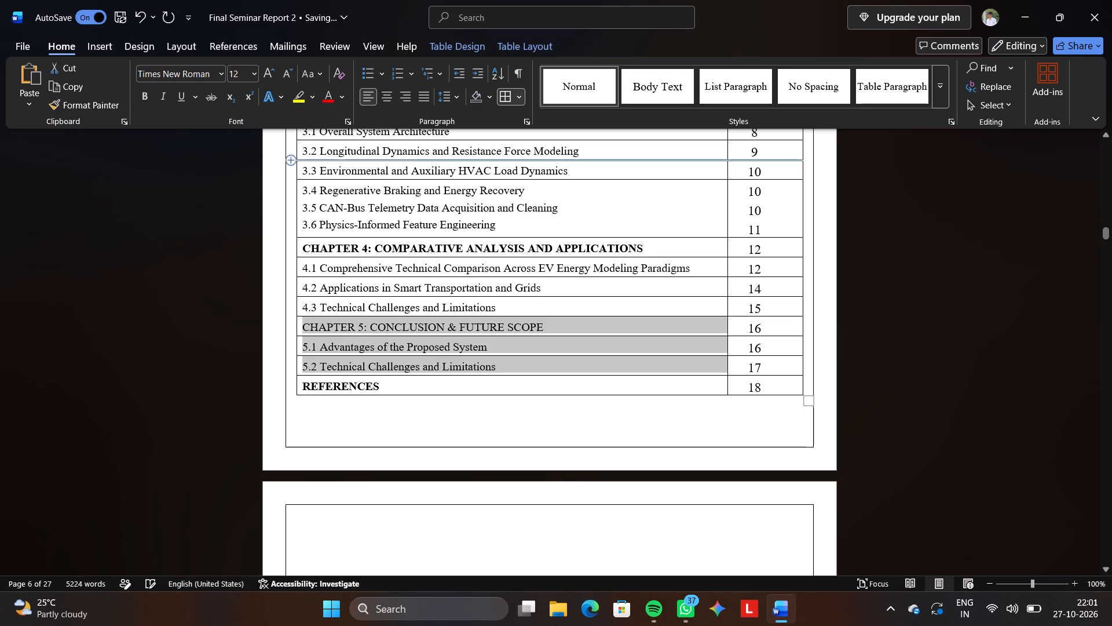
pyautogui.click(216, 264)
# Make the title CHAPTER 5: CONCLUSION & FUTURE SCOPE bold in the table of contents.
pyautogui.moveTo(547, 325); pyautogui.dragTo(321, 323)
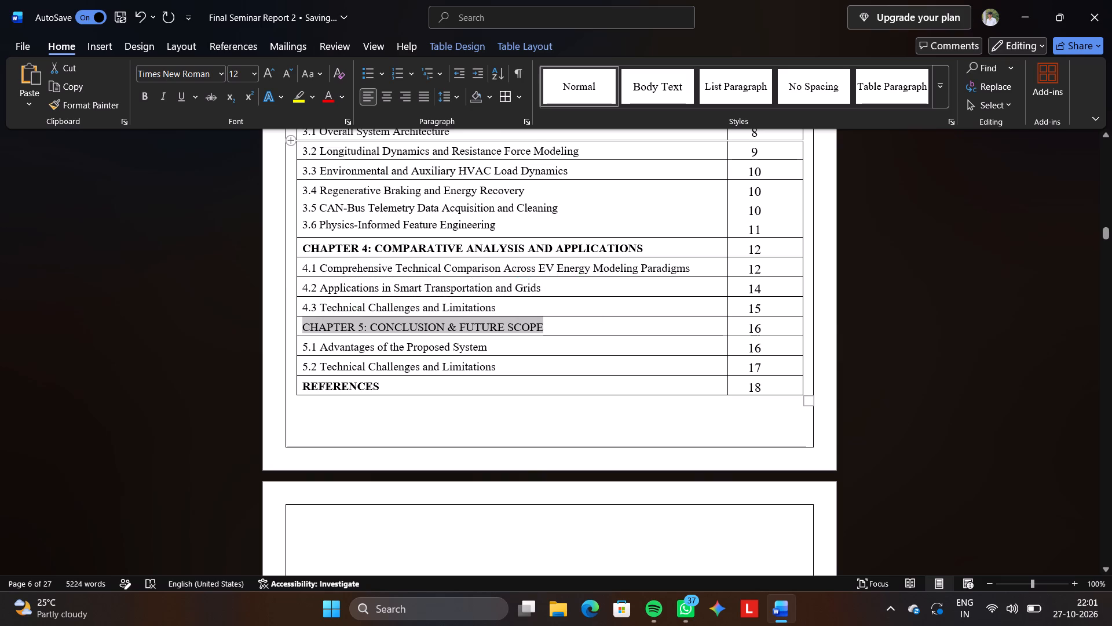
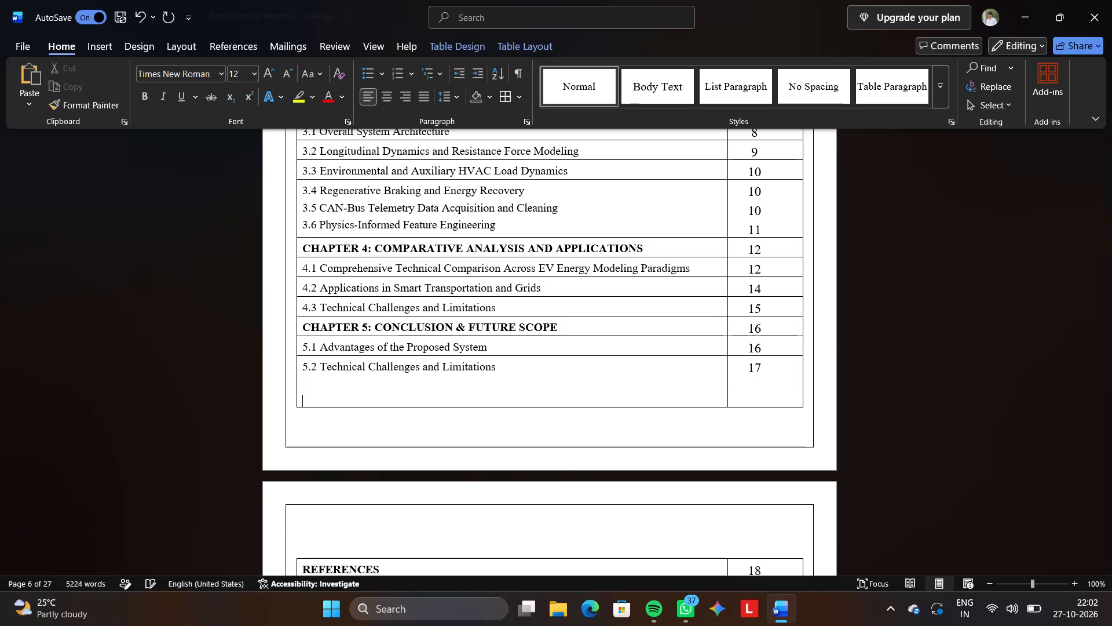
# Paste the copied entries 5.3 Future Scope and 5.4 Conclusion directly below 5.2, removing the blank line and the inline page numbers.
pyautogui.hotkey('ctrl', 'v')
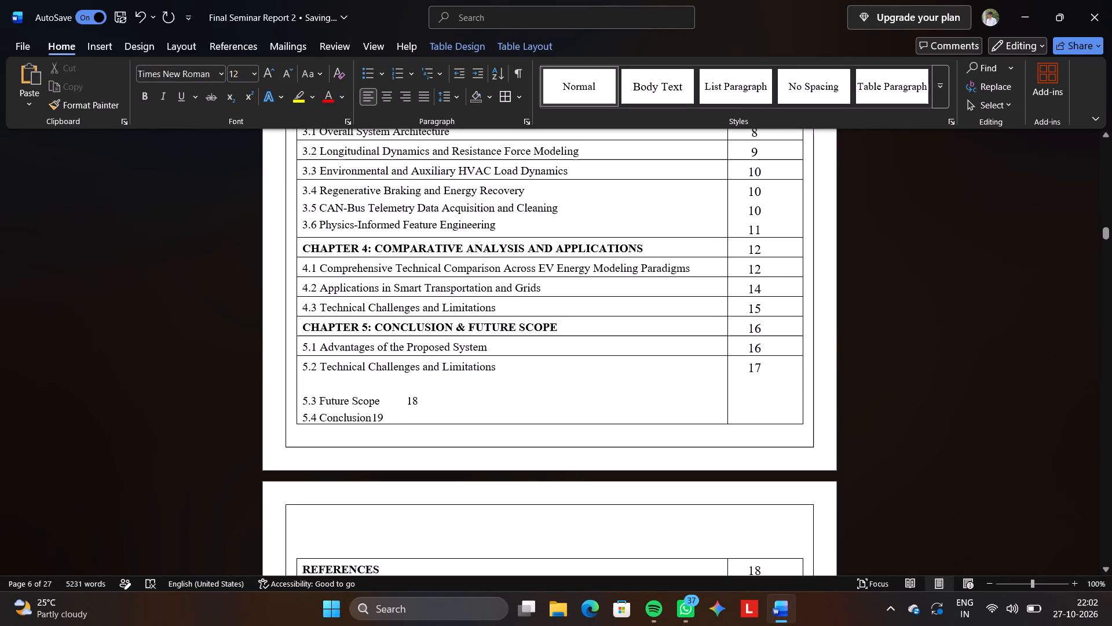
pyautogui.click(302, 398)
pyautogui.press('BackSpace')
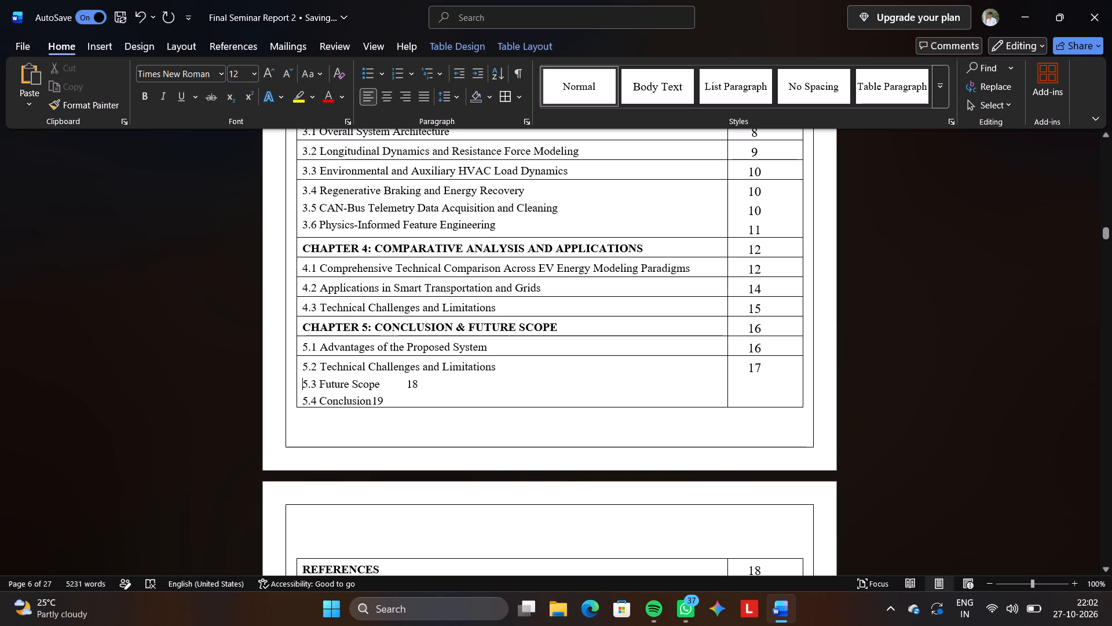
pyautogui.click(420, 385)
# Delete the trailing page numbers after the 5.3 Future Scope and 5.4 Conclusion titles in the table of contents.
pyautogui.press('BackSpace')
pyautogui.press('BackSpace')
pyautogui.click(387, 398)
pyautogui.press('BackSpace')
pyautogui.press('BackSpace')
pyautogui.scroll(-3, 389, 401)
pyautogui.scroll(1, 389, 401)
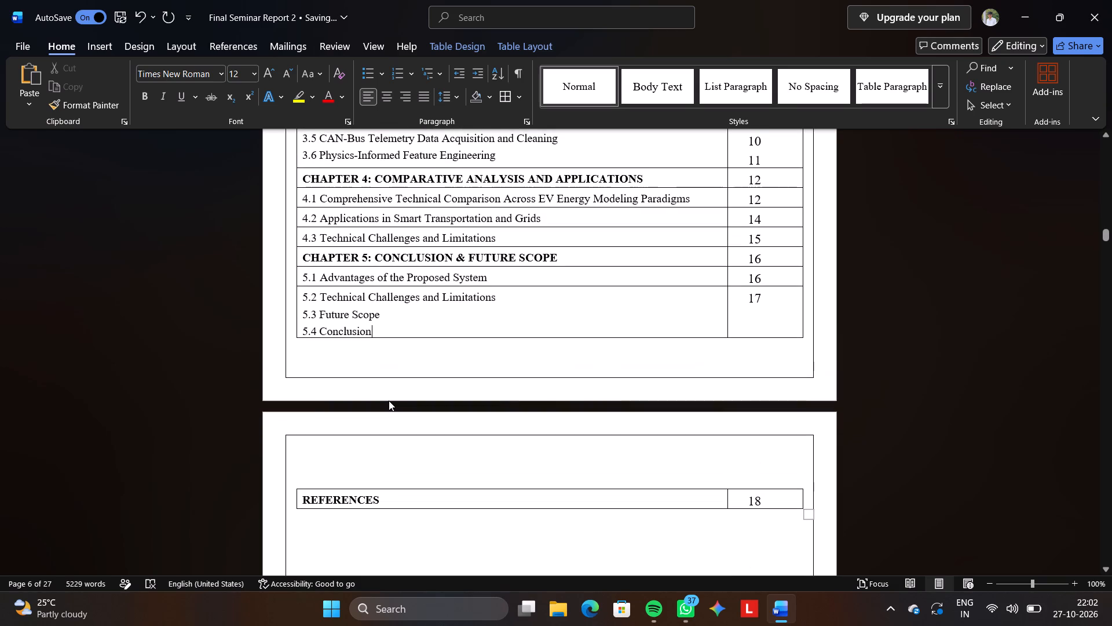
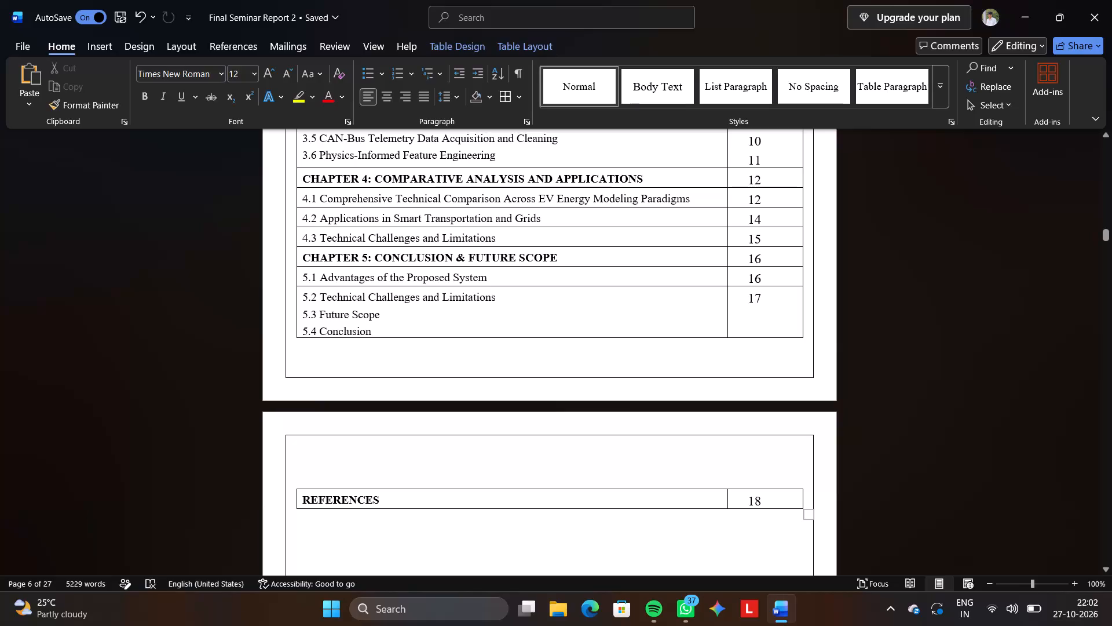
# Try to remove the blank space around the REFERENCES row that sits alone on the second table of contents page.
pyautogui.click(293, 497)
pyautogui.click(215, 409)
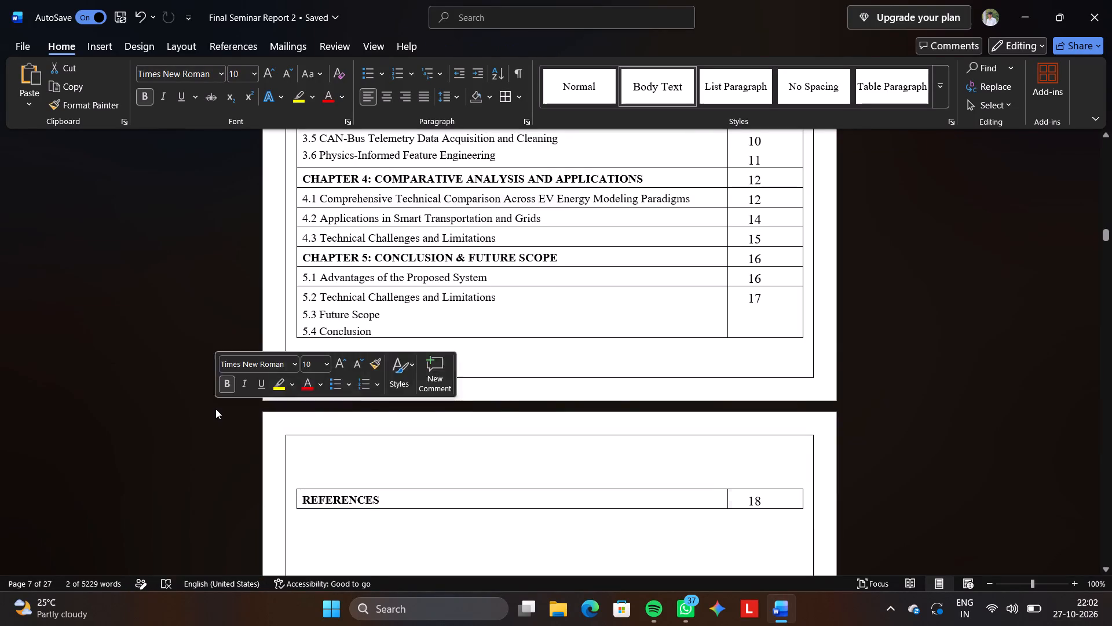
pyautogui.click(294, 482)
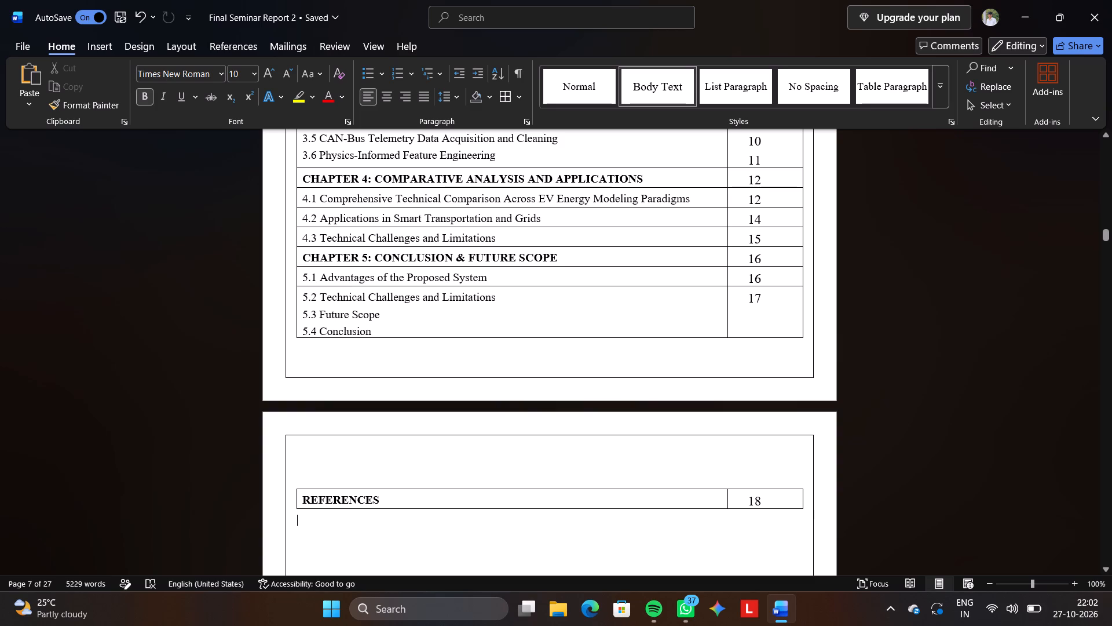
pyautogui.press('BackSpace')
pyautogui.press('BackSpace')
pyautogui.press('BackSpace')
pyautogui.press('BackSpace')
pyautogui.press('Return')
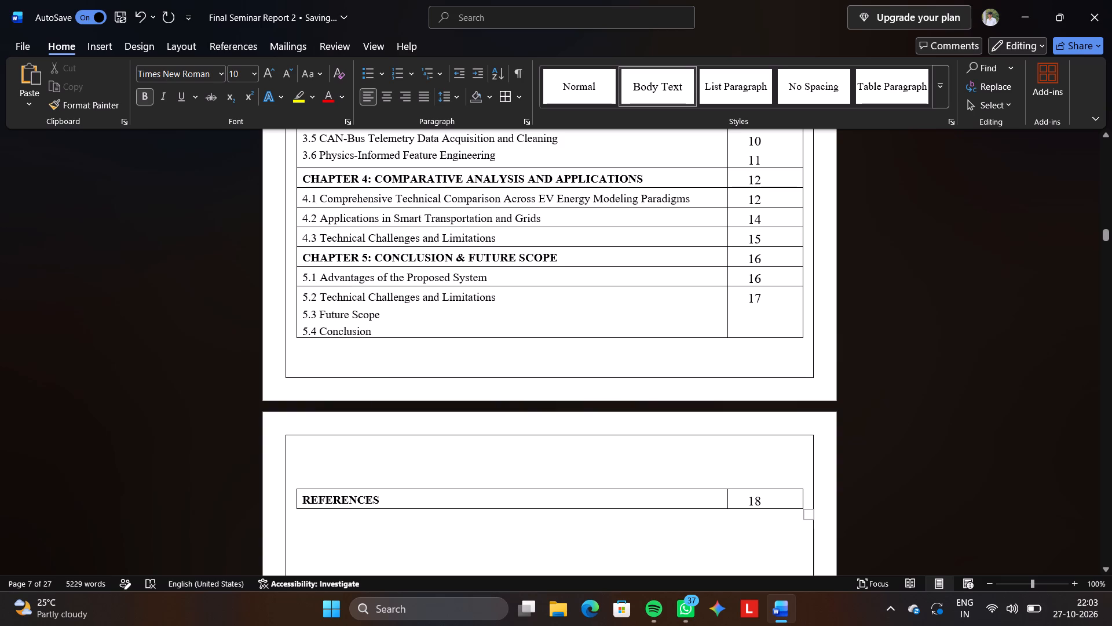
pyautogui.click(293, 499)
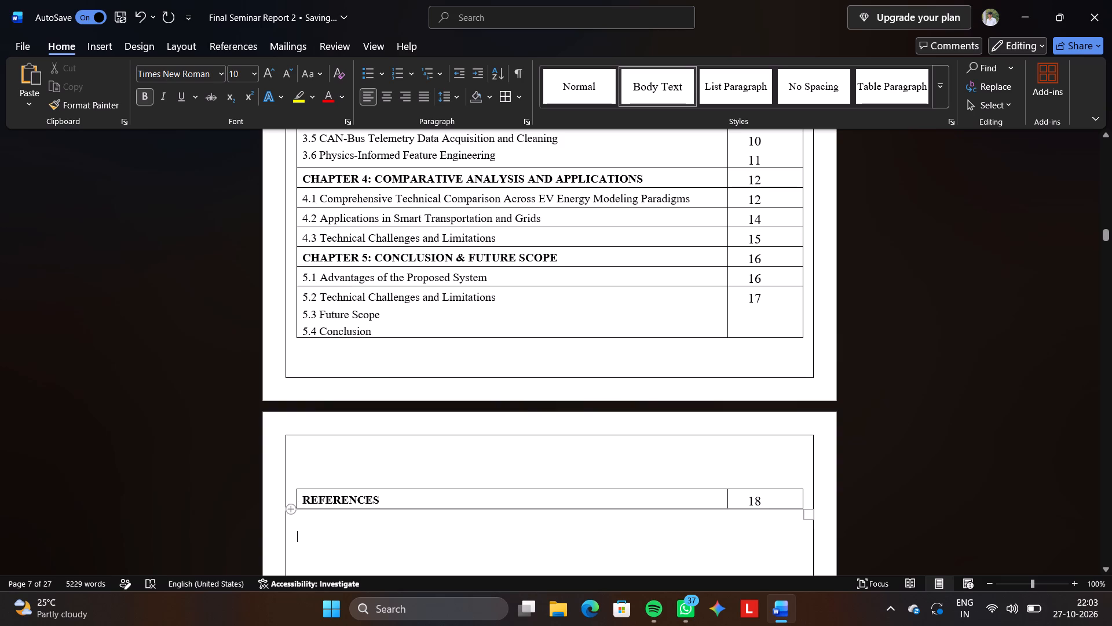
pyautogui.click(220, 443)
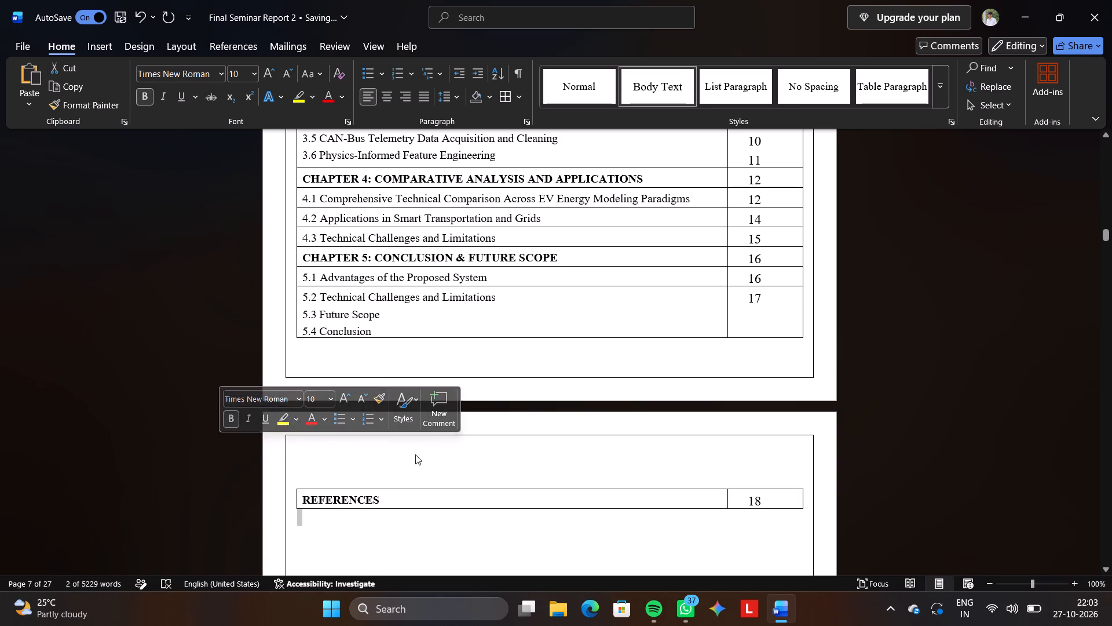
# Review the table of contents entries and page numbers for Chapters 2 to 5, along with the list of figures.
pyautogui.scroll(-3, 696, 456)
pyautogui.scroll(2, 696, 456)
pyautogui.scroll(-2, 696, 456)
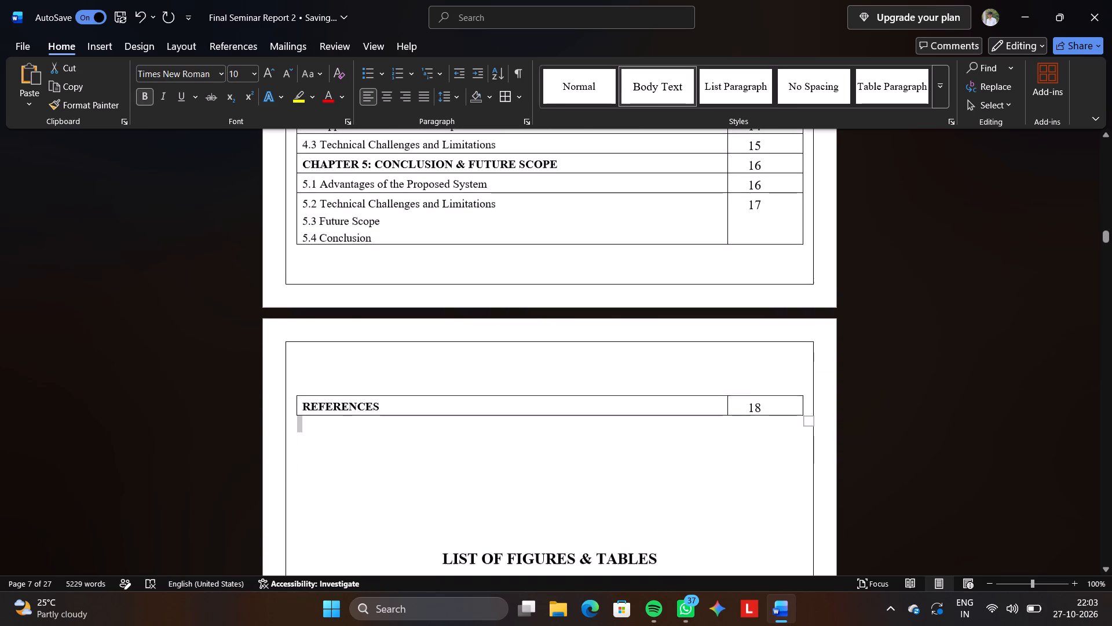
pyautogui.scroll(3, 696, 456)
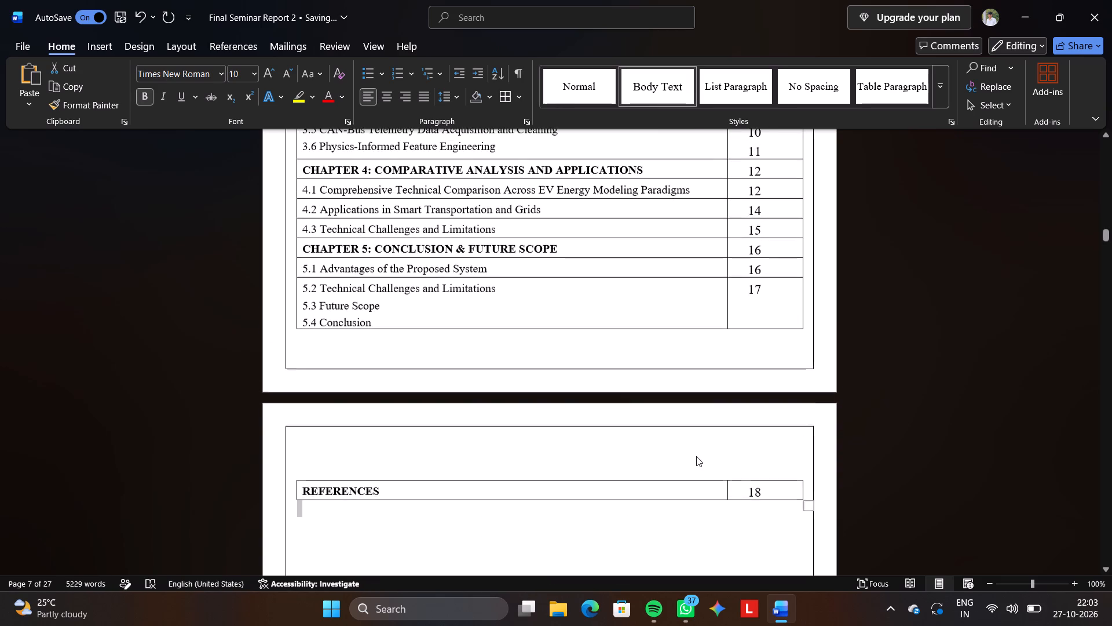
pyautogui.scroll(-12, 696, 456)
pyautogui.scroll(4, 696, 456)
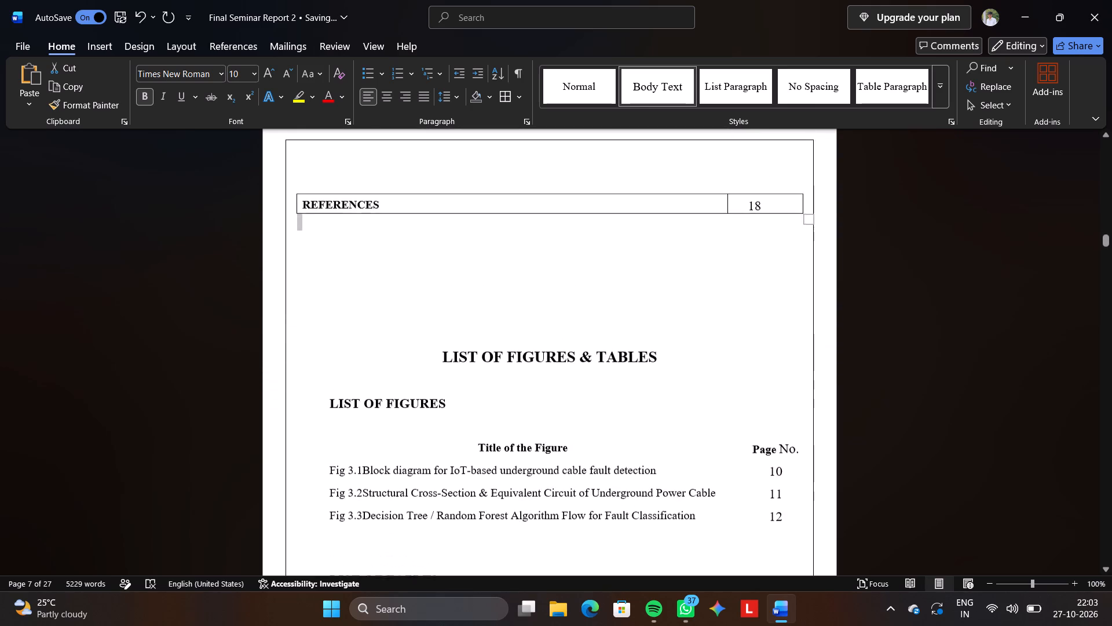
pyautogui.scroll(7, 696, 456)
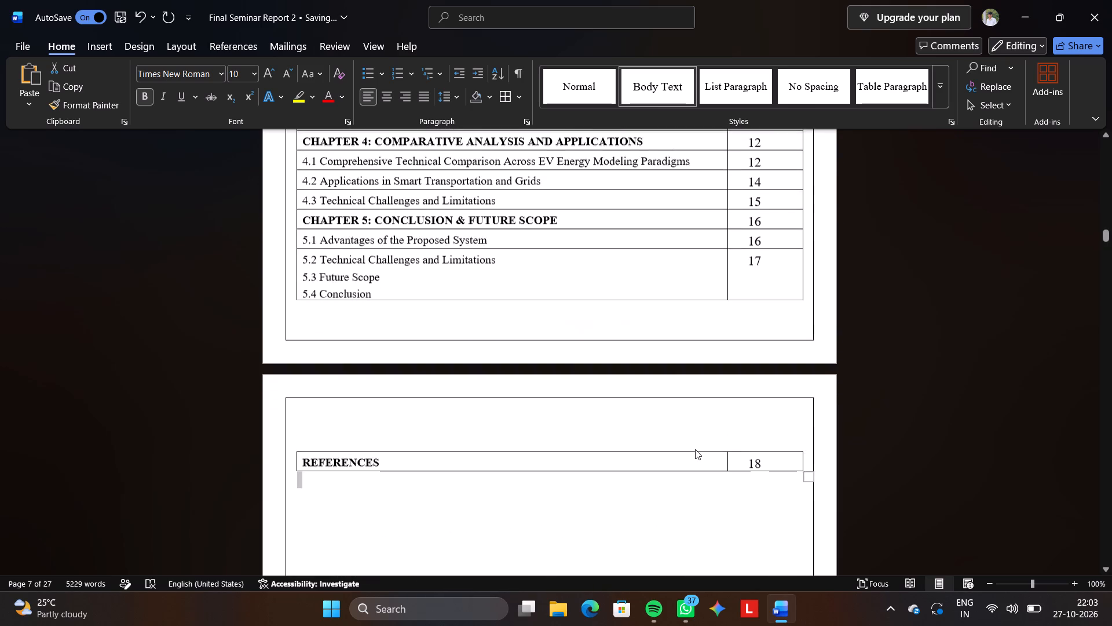
pyautogui.scroll(6, 695, 449)
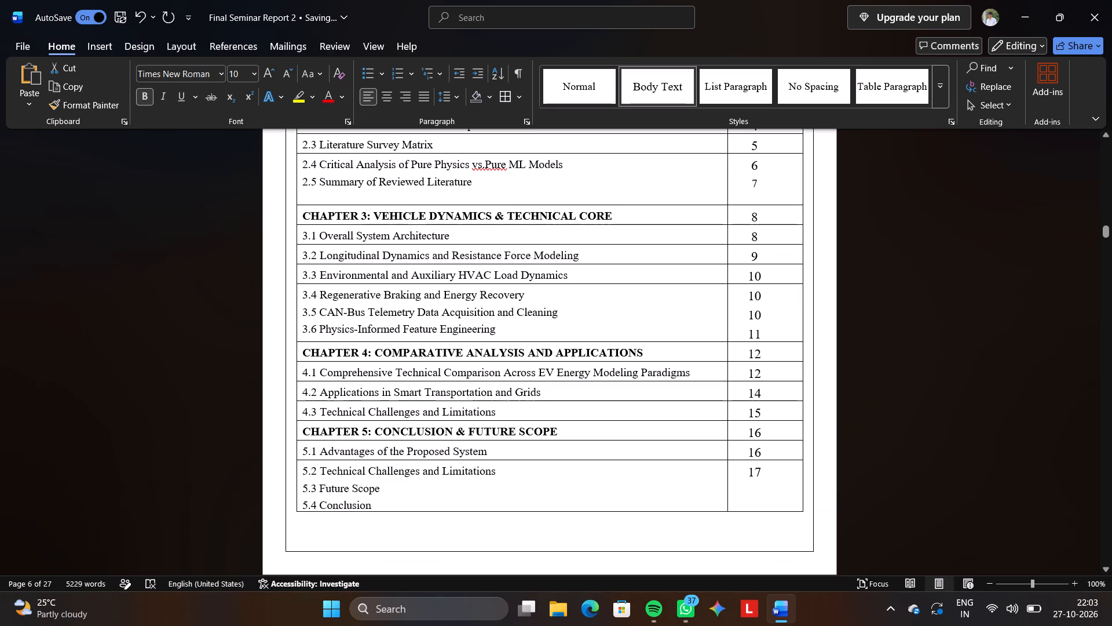
pyautogui.scroll(-1, 762, 400)
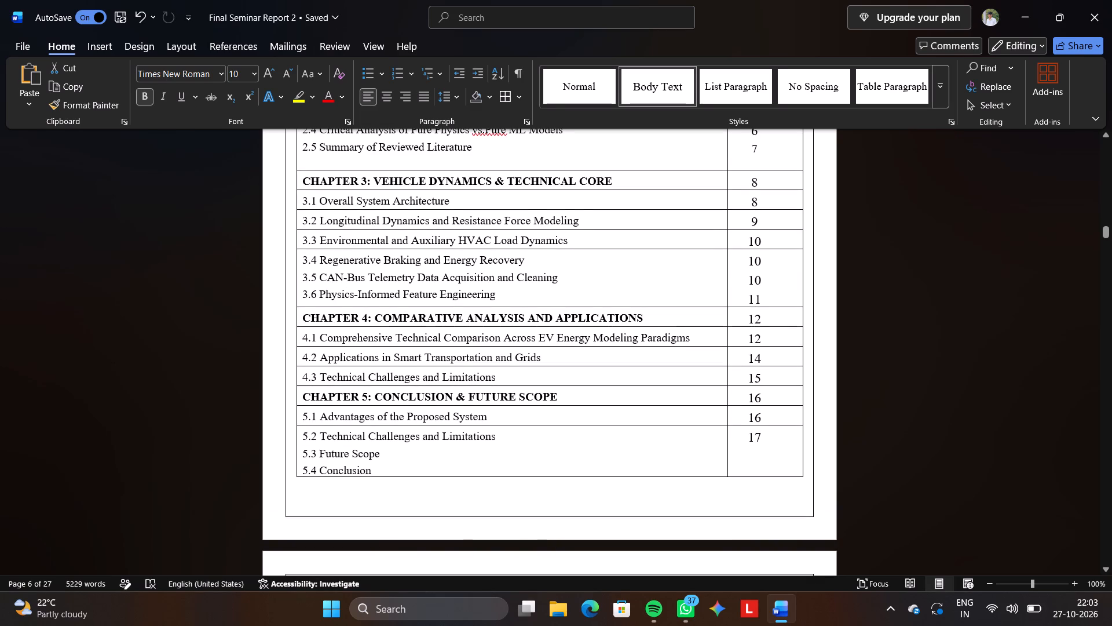
pyautogui.scroll(-1, 723, 345)
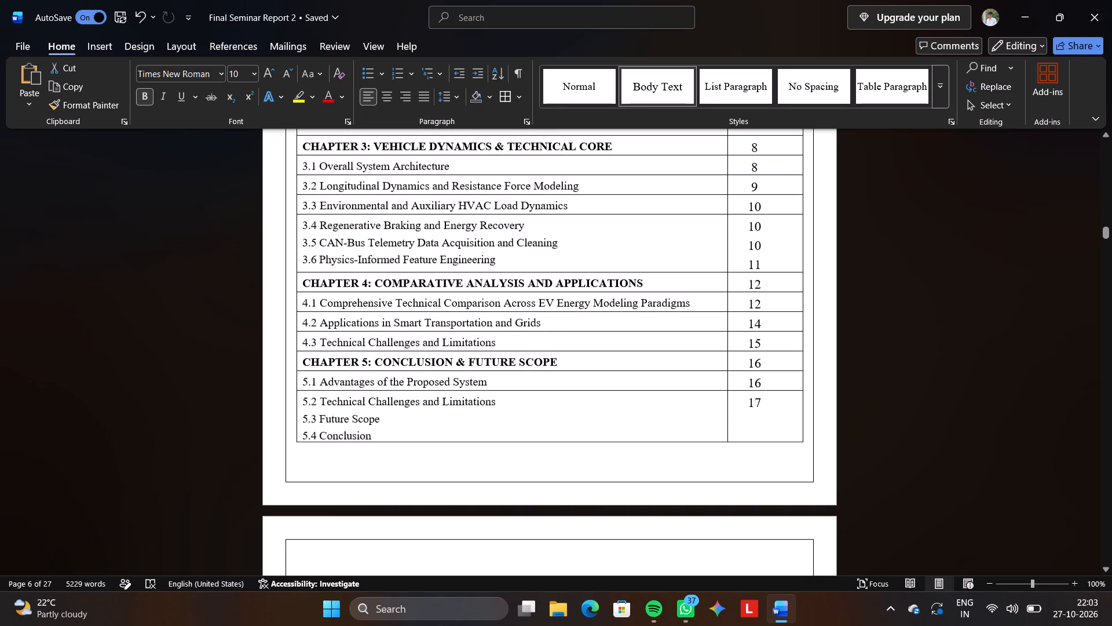
# Examine the body's section headings and footer page numbers from Chapter 1 through Section 4.2 against the table of contents.
pyautogui.scroll(-20, 723, 345)
pyautogui.scroll(-13, 723, 345)
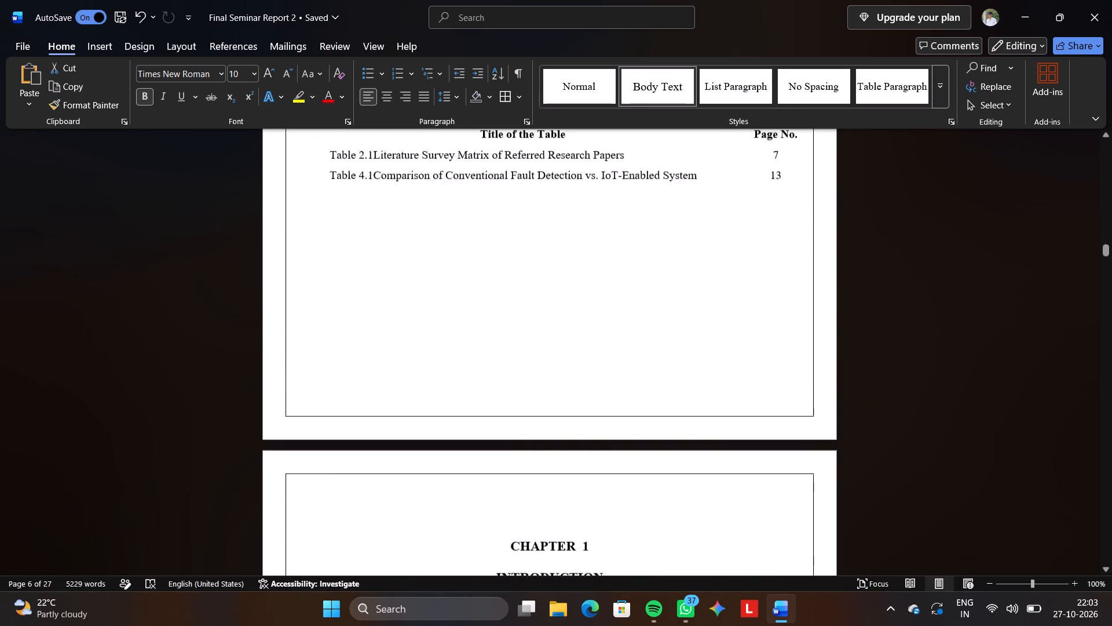
pyautogui.scroll(-20, 696, 358)
pyautogui.scroll(-20, 696, 358)
pyautogui.scroll(-4, 696, 358)
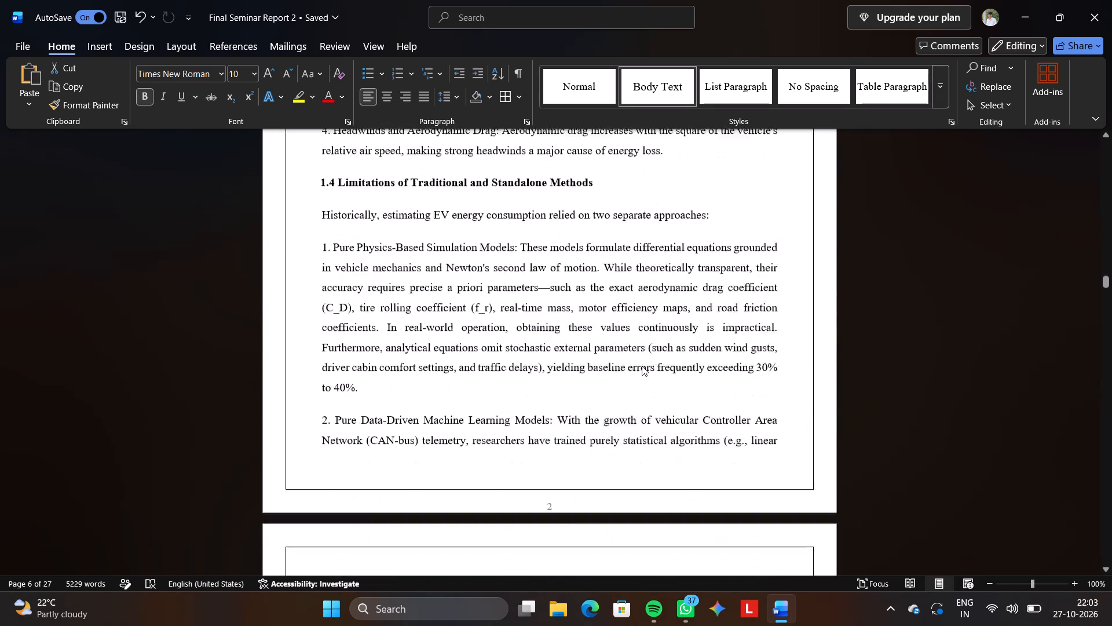
pyautogui.scroll(-16, 642, 366)
pyautogui.scroll(-12, 633, 369)
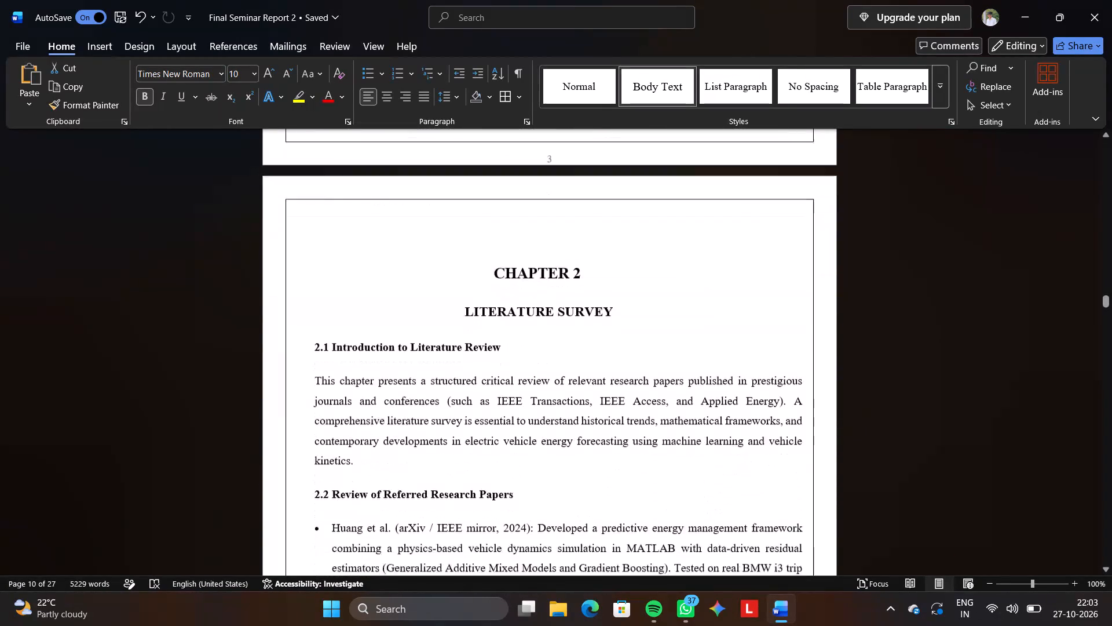
pyautogui.scroll(-2, 633, 369)
pyautogui.scroll(10, 633, 369)
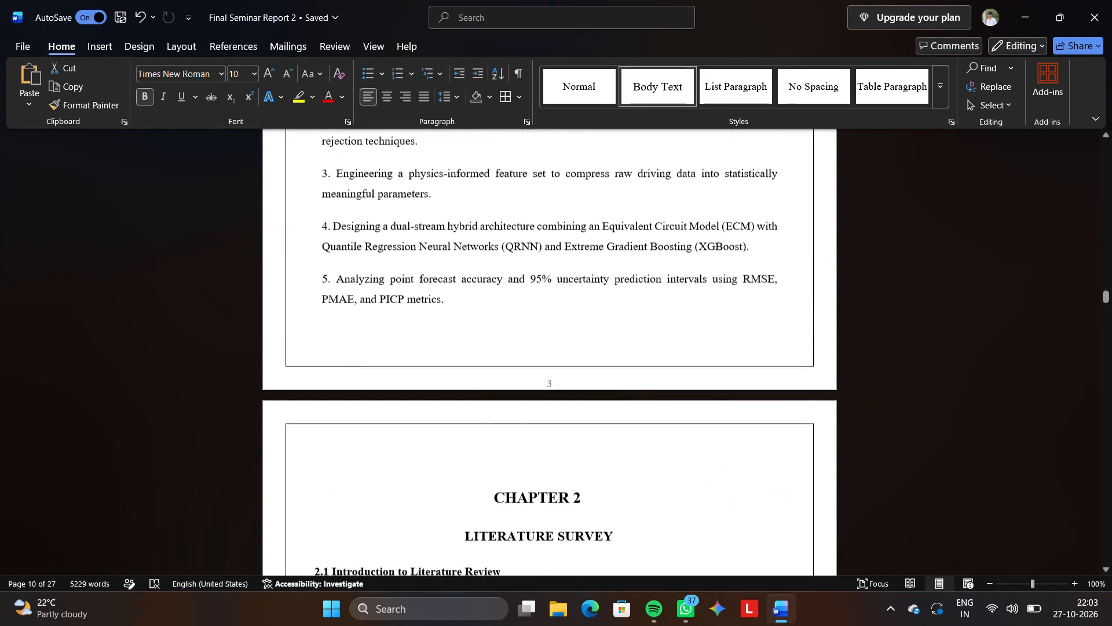
pyautogui.scroll(7, 633, 369)
pyautogui.scroll(-6, 633, 368)
pyautogui.scroll(2, 633, 368)
pyautogui.scroll(-16, 633, 368)
pyautogui.scroll(1, 633, 367)
pyautogui.scroll(-16, 633, 367)
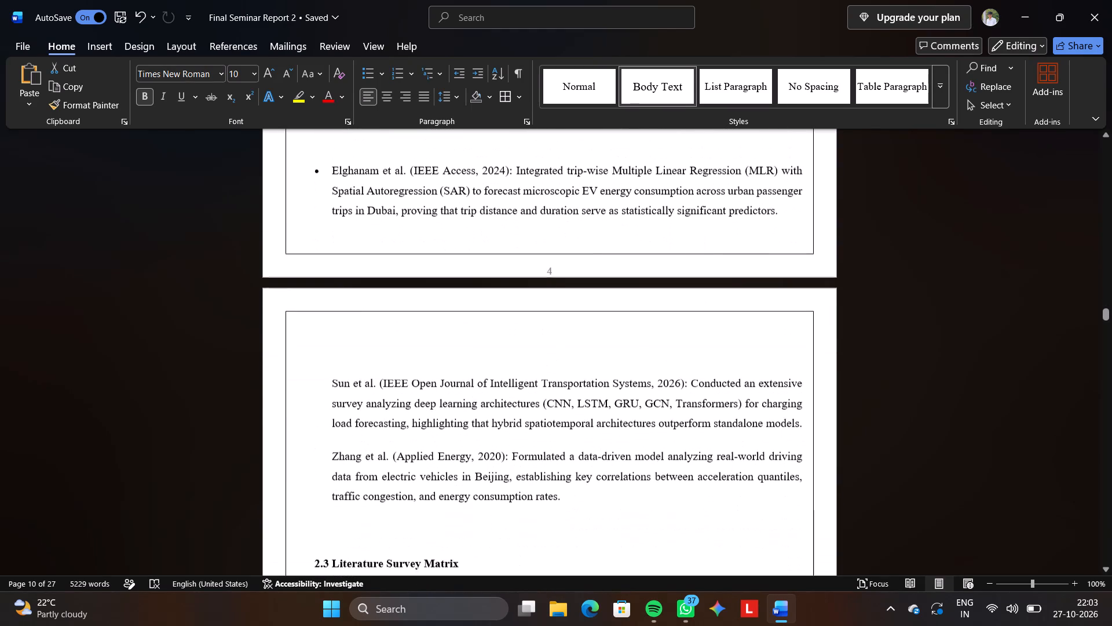
pyautogui.scroll(-11, 661, 358)
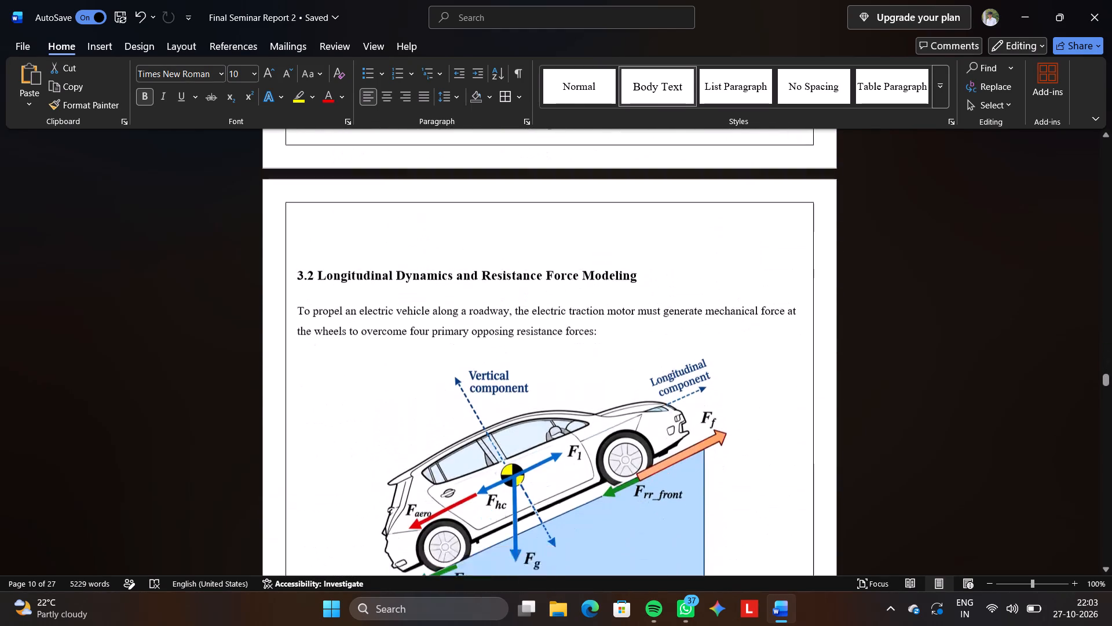
pyautogui.scroll(-8, 661, 358)
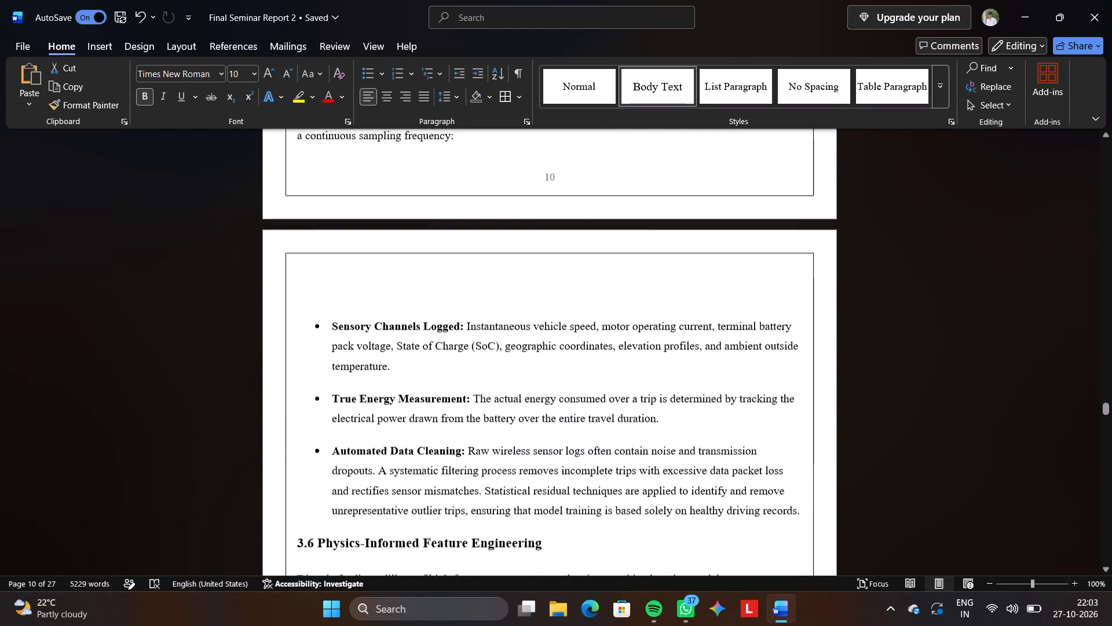
pyautogui.scroll(-4, 661, 358)
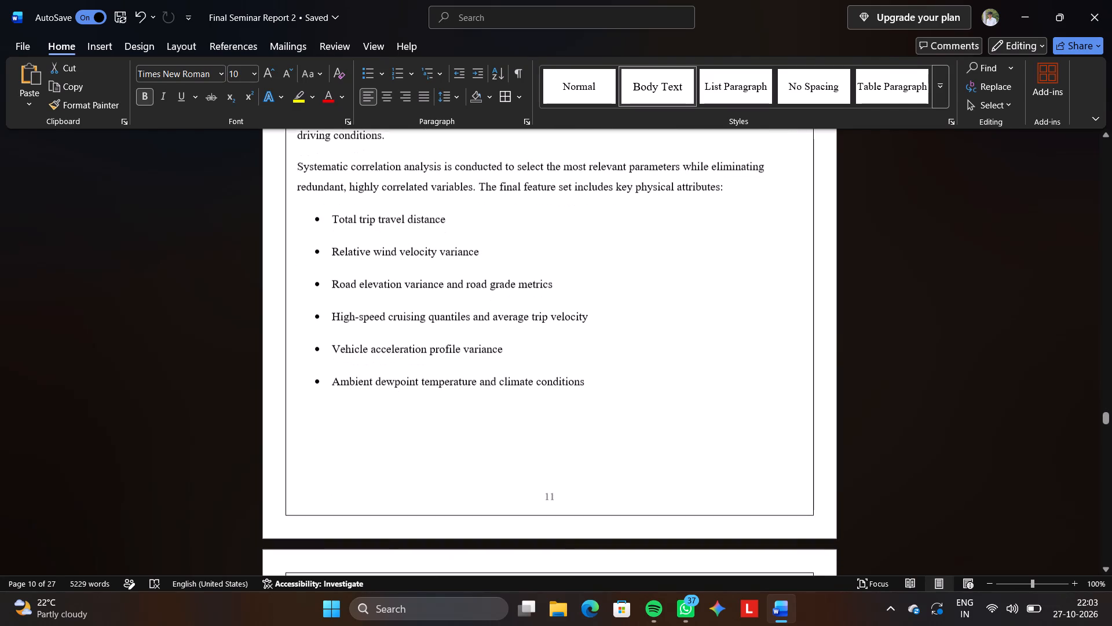
pyautogui.scroll(-2, 661, 358)
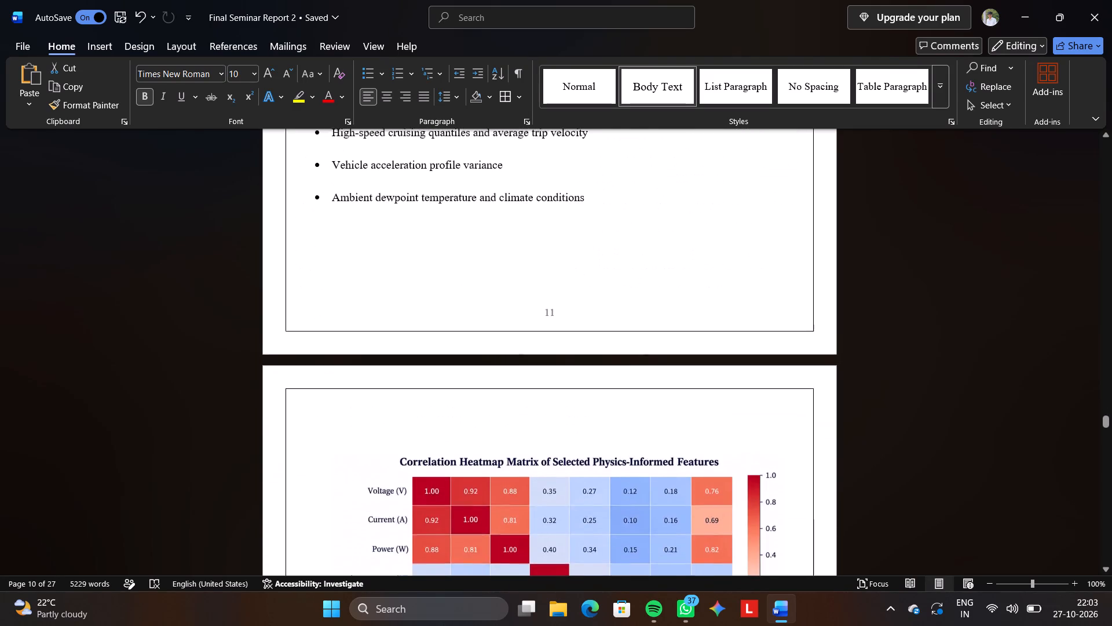
pyautogui.scroll(-10, 661, 358)
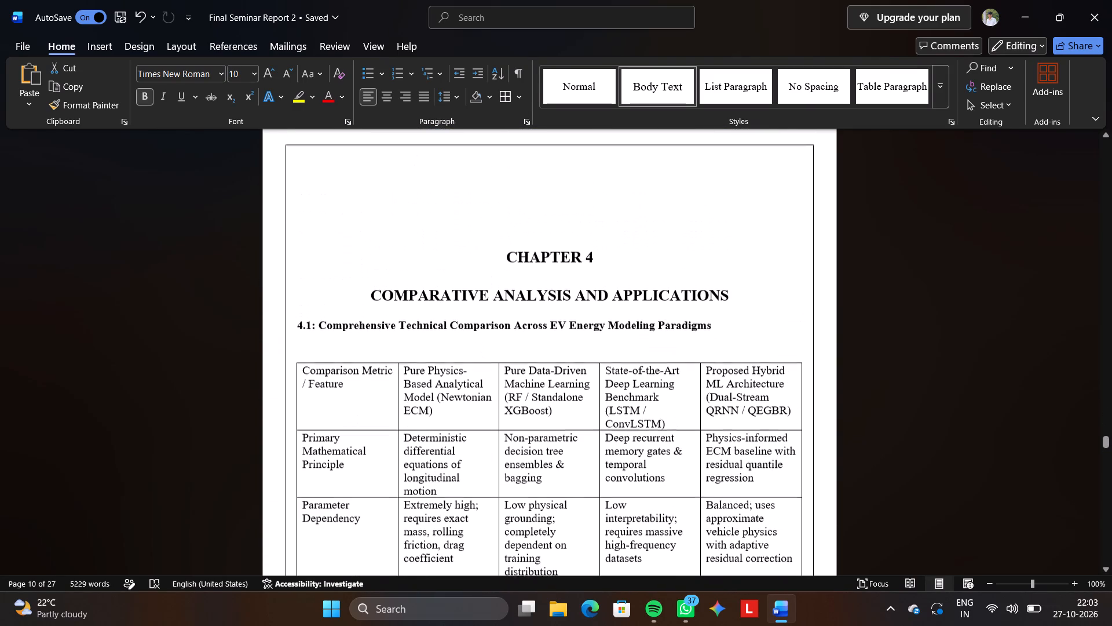
pyautogui.scroll(-1, 661, 358)
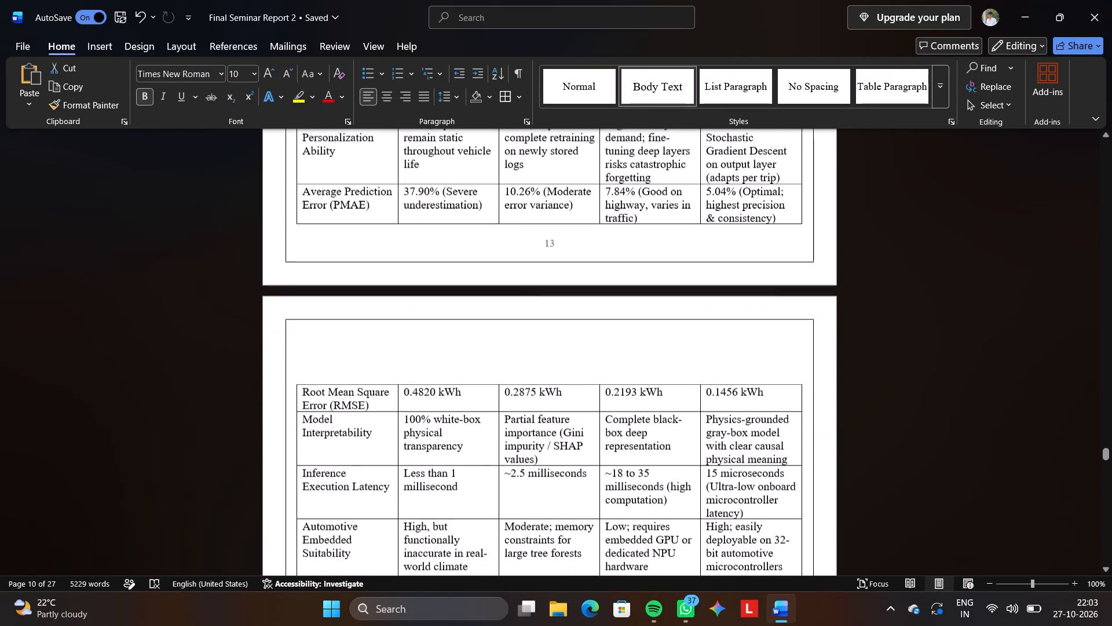
pyautogui.scroll(1, 661, 358)
pyautogui.scroll(-1, 661, 358)
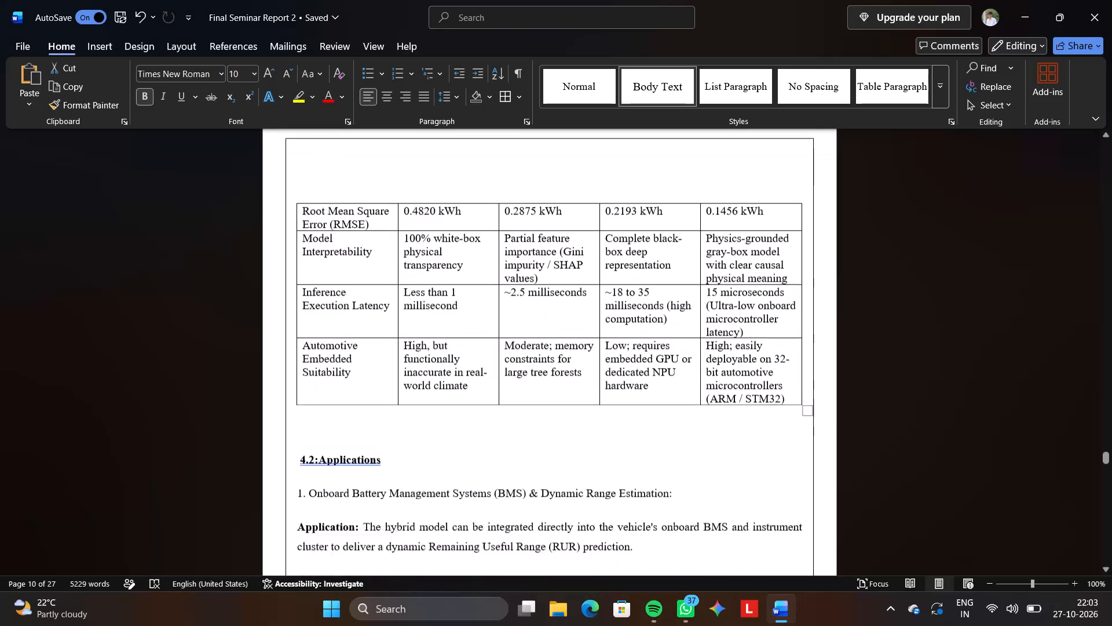
pyautogui.scroll(-3, 661, 358)
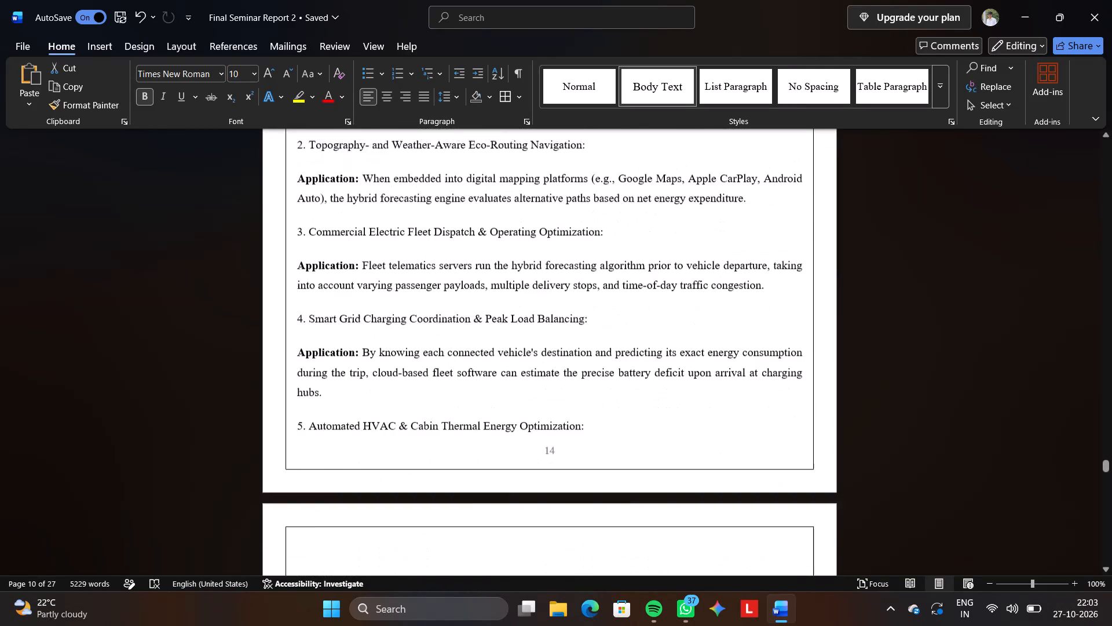
pyautogui.scroll(-1, 661, 358)
pyautogui.scroll(7, 661, 358)
pyautogui.scroll(-1, 661, 358)
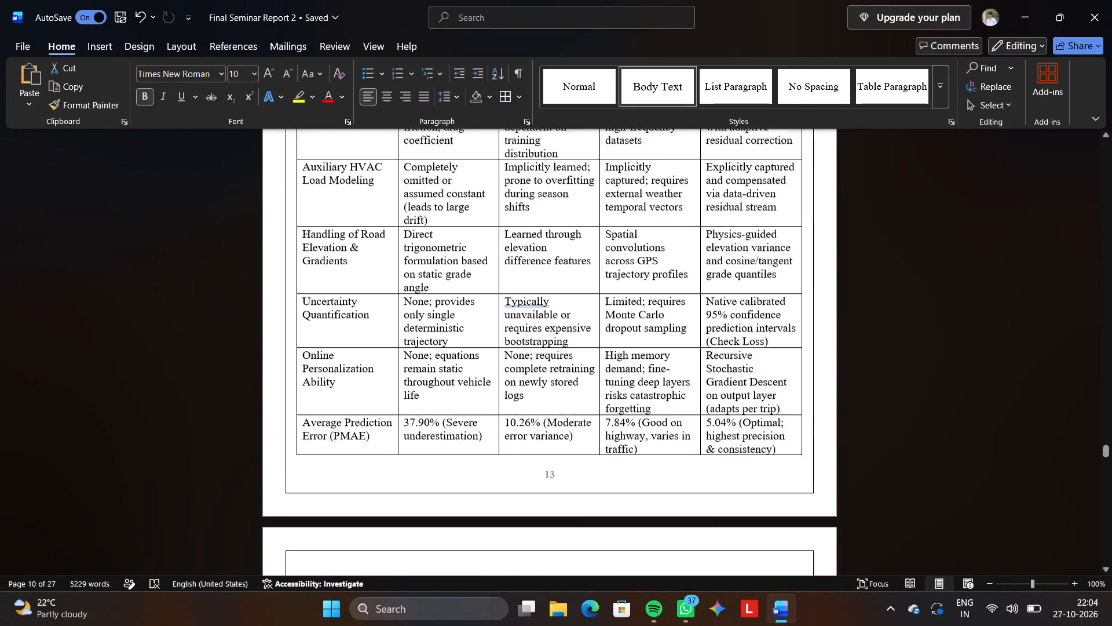
# Check the page on which Chapter 4 starts in the body against its table of contents entry.
pyautogui.scroll(3, 661, 358)
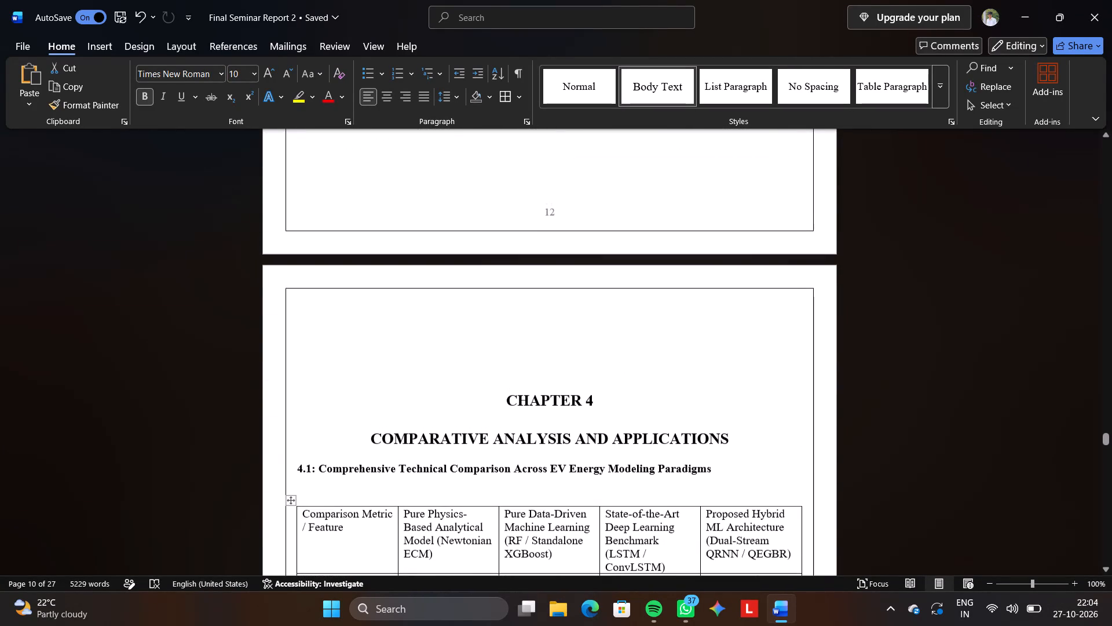
pyautogui.scroll(3, 661, 358)
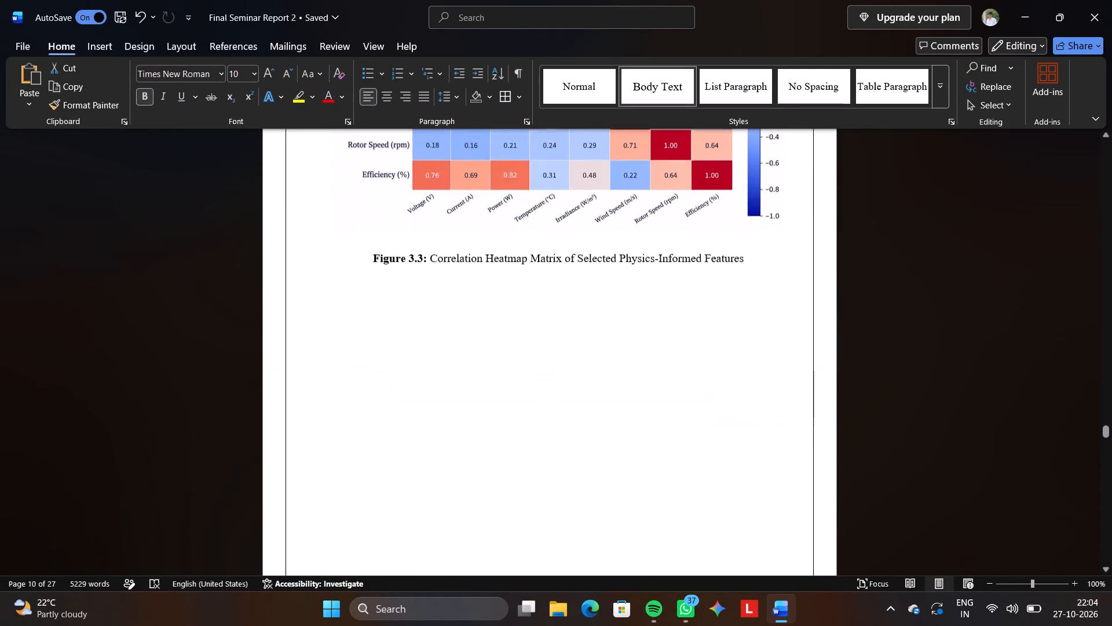
pyautogui.scroll(5, 661, 358)
pyautogui.scroll(16, 661, 358)
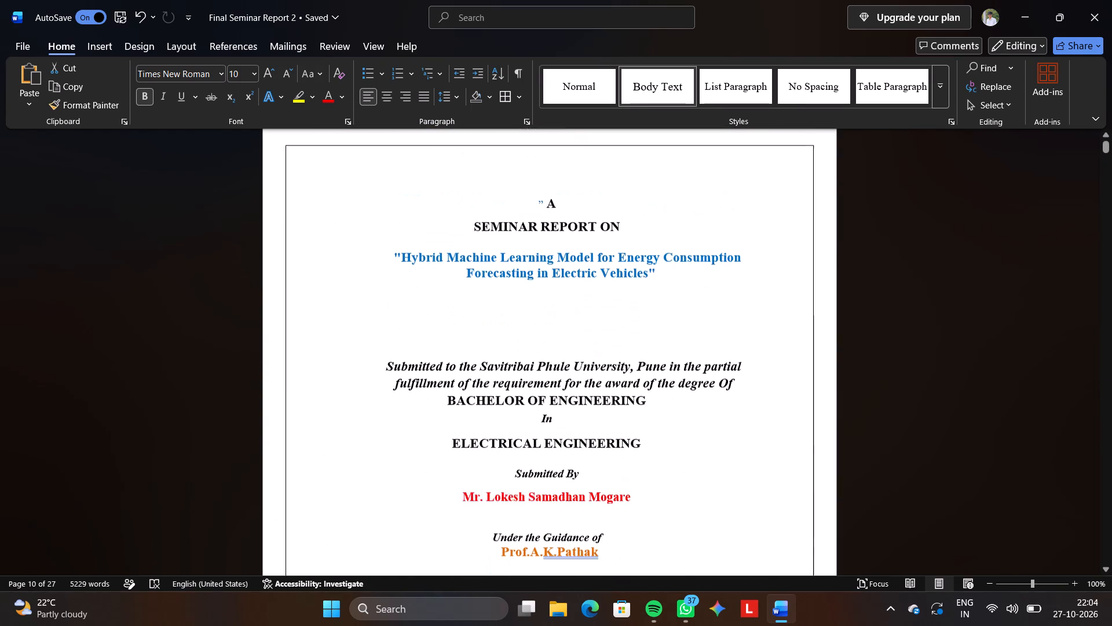
pyautogui.scroll(7, 661, 358)
pyautogui.scroll(-9, 661, 358)
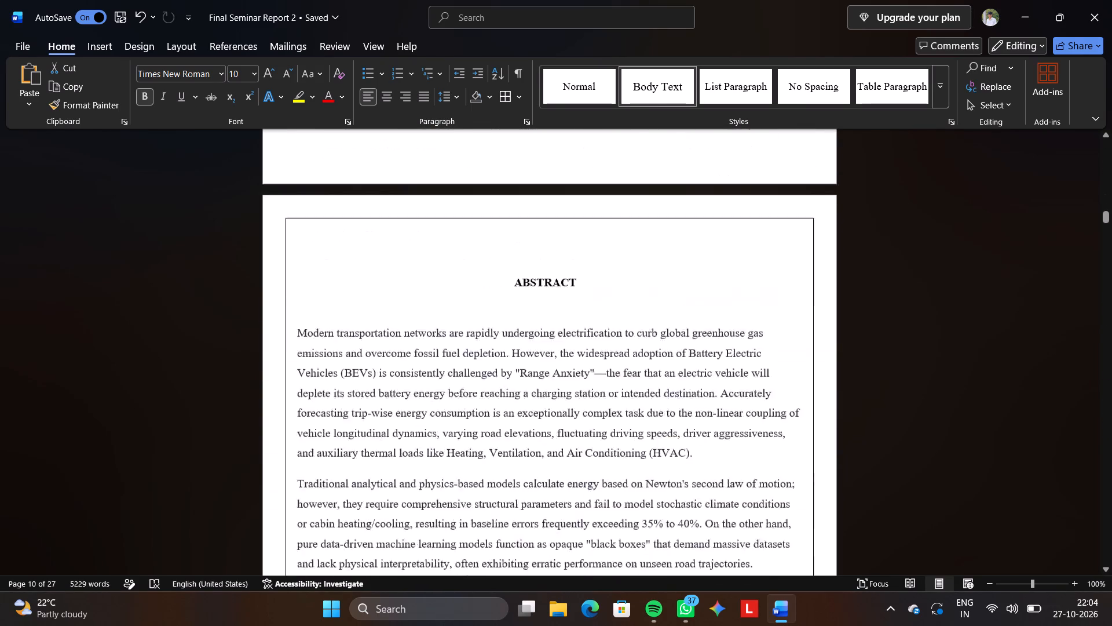
pyautogui.scroll(-8, 661, 358)
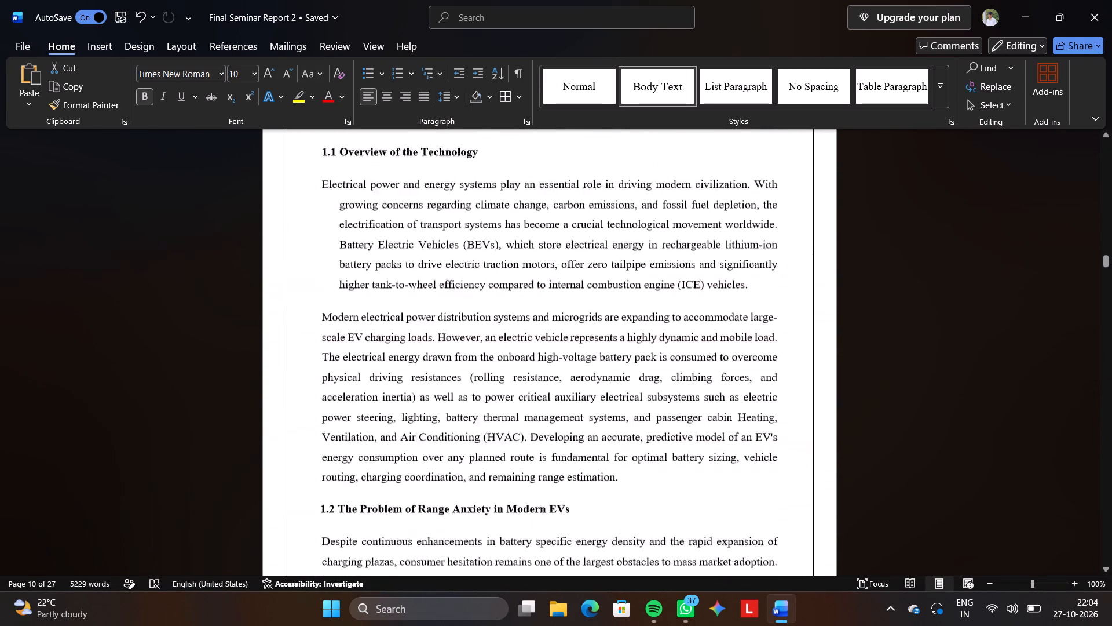
pyautogui.scroll(-1, 661, 358)
pyautogui.scroll(1, 661, 358)
pyautogui.scroll(-1, 661, 358)
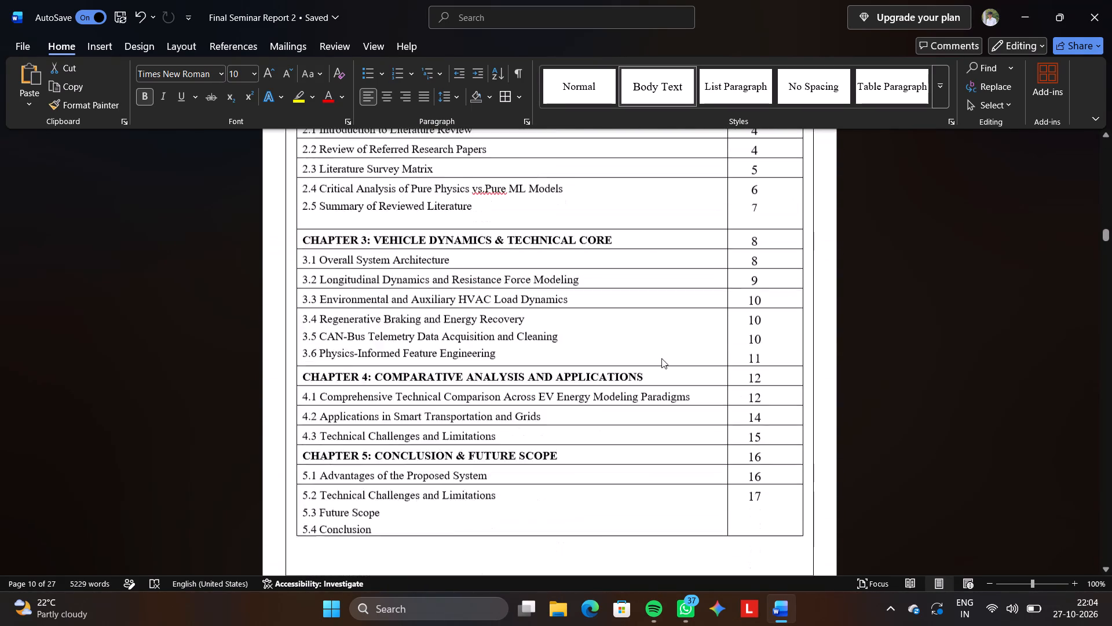
pyautogui.scroll(-1, 661, 358)
pyautogui.scroll(2, 661, 358)
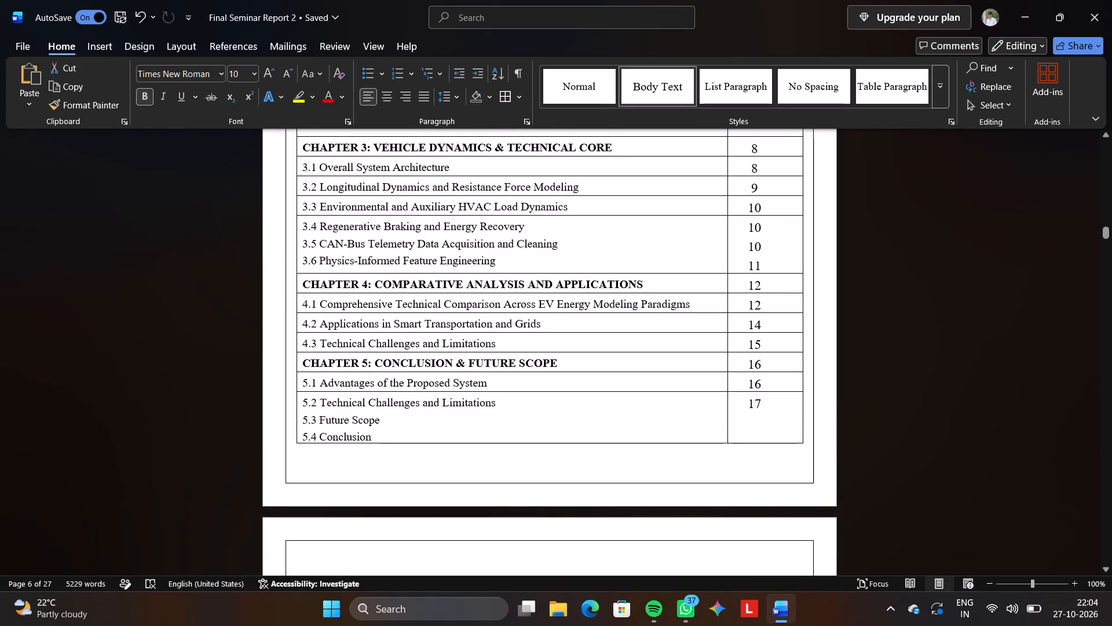
pyautogui.click(763, 264)
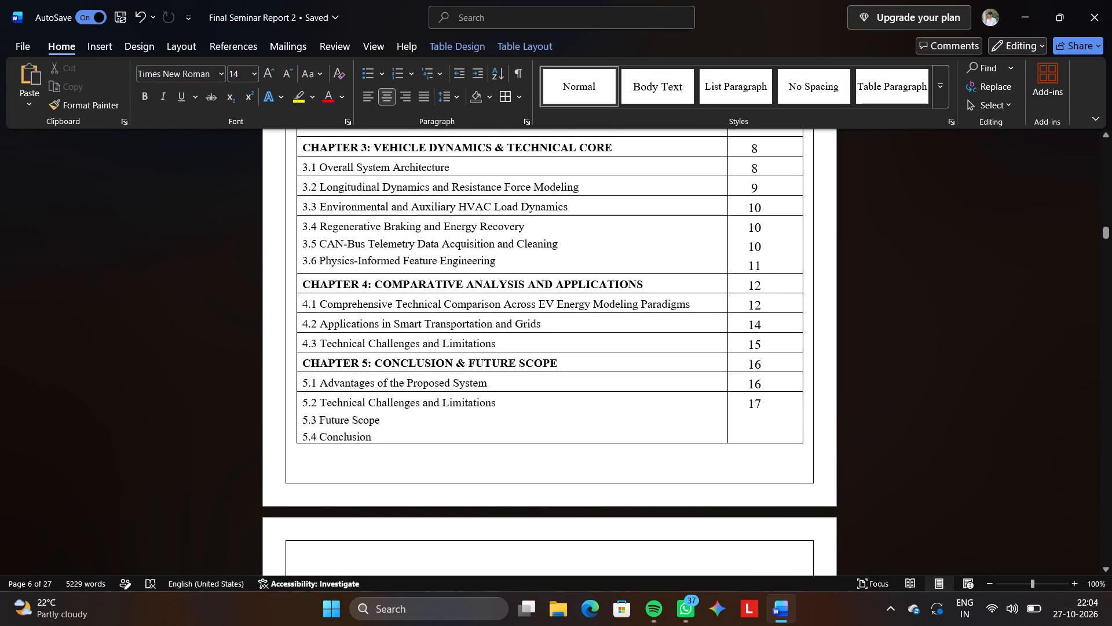
# Examine the List of Figures and List of Tables entries for outdated titles and page numbers.
pyautogui.scroll(-1, 707, 367)
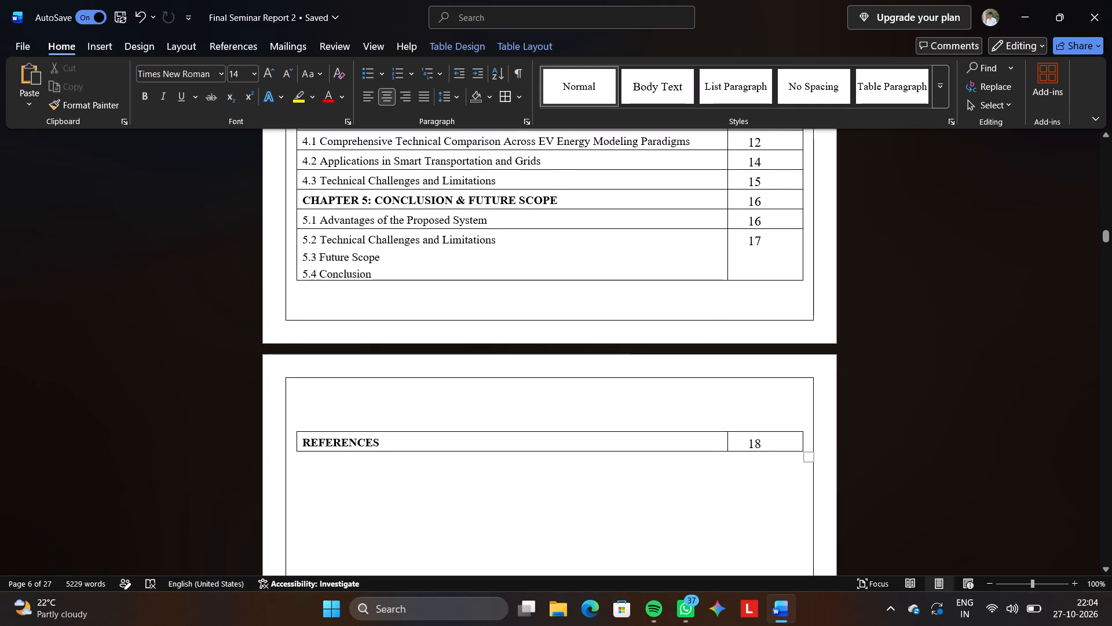
pyautogui.scroll(-2, 687, 378)
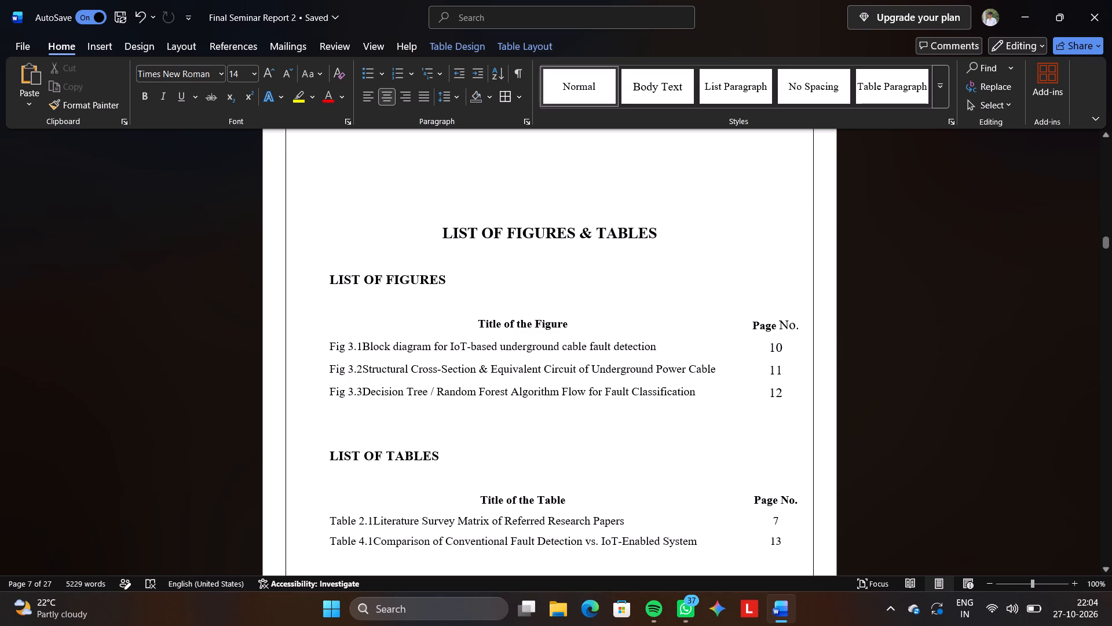
pyautogui.scroll(-1, 561, 347)
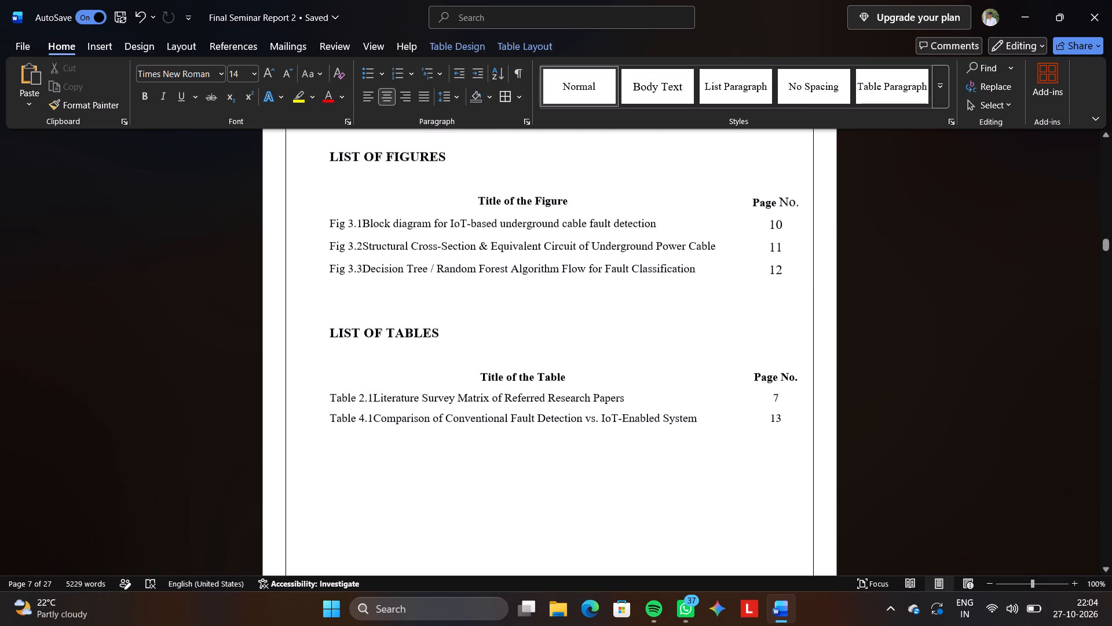
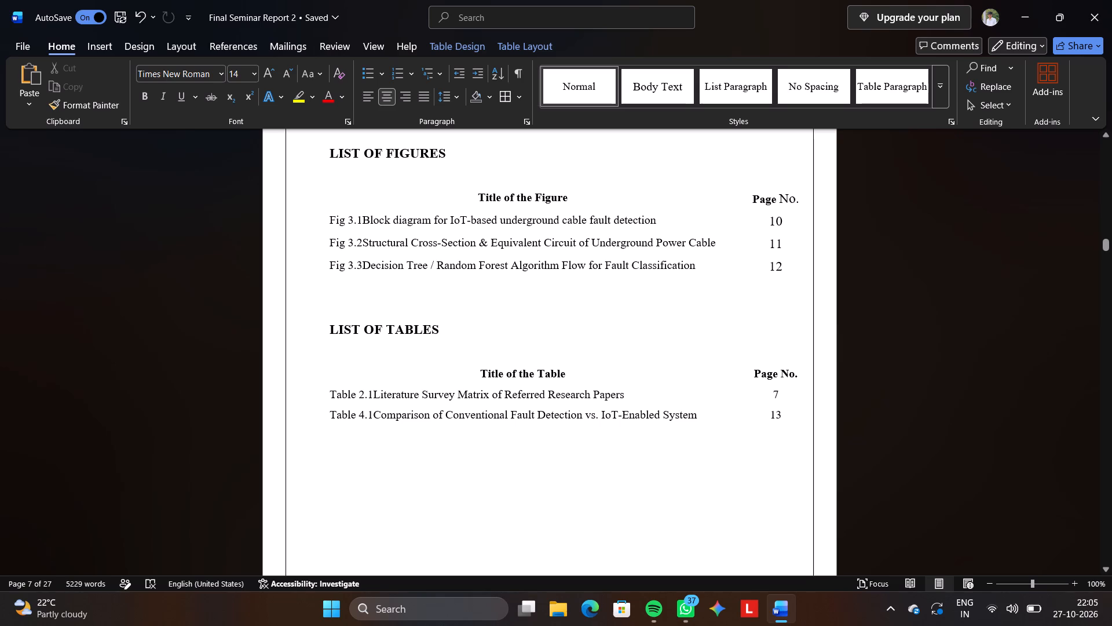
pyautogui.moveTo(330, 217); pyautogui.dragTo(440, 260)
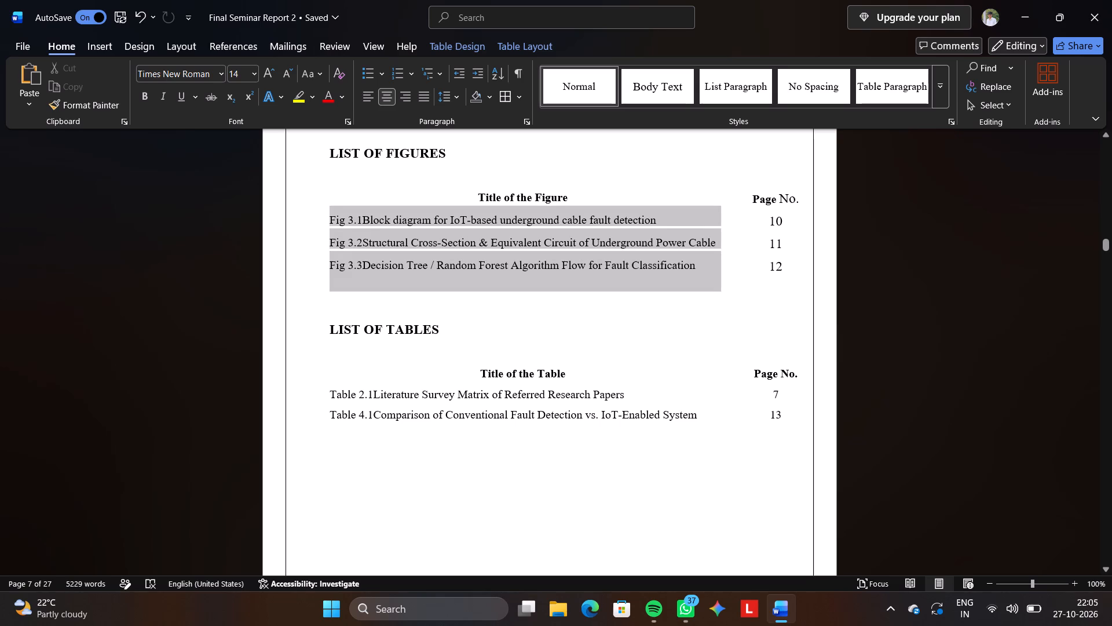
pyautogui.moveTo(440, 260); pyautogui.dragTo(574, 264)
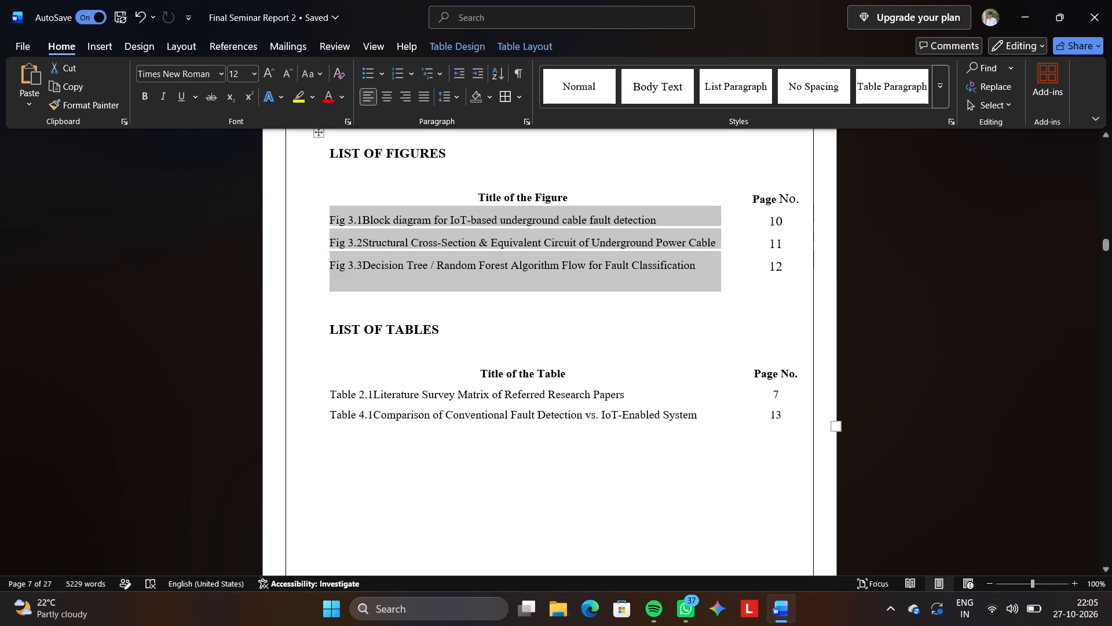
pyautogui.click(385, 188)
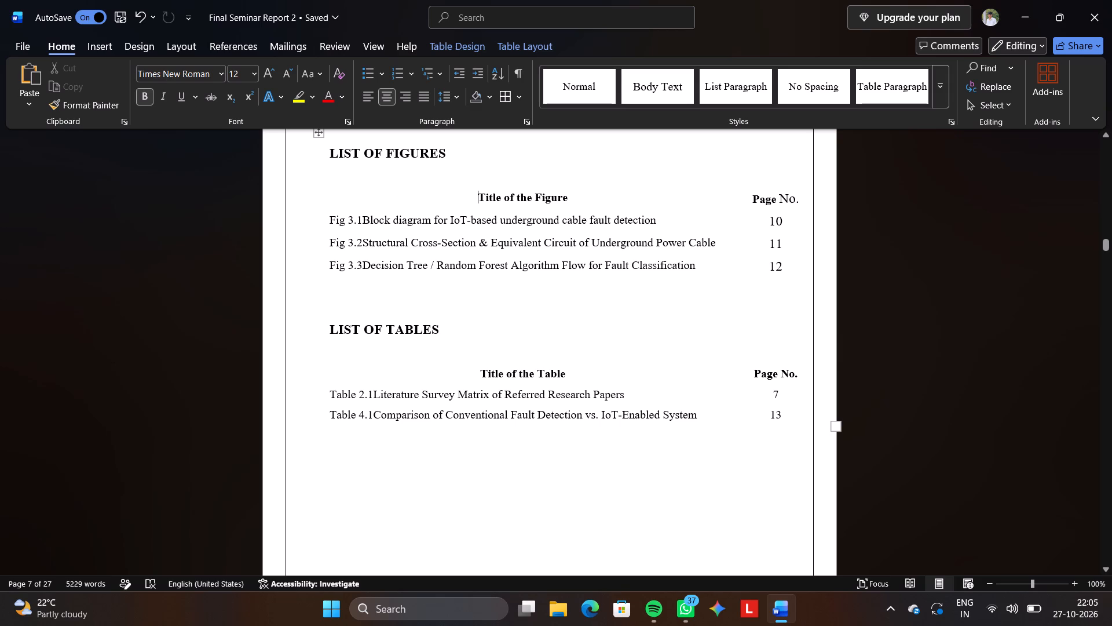
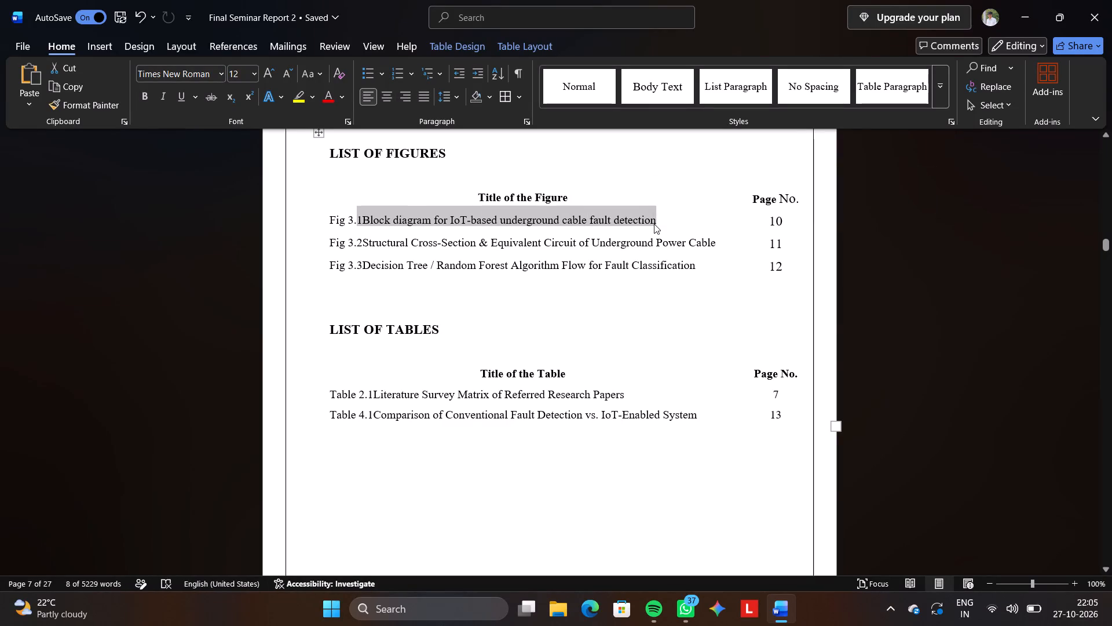
# Replace the first List of Figures title with the copied caption "Block diagram for Hybrid ML based EV energy consumption forecasting".
pyautogui.hotkey('ctrl', 'v')
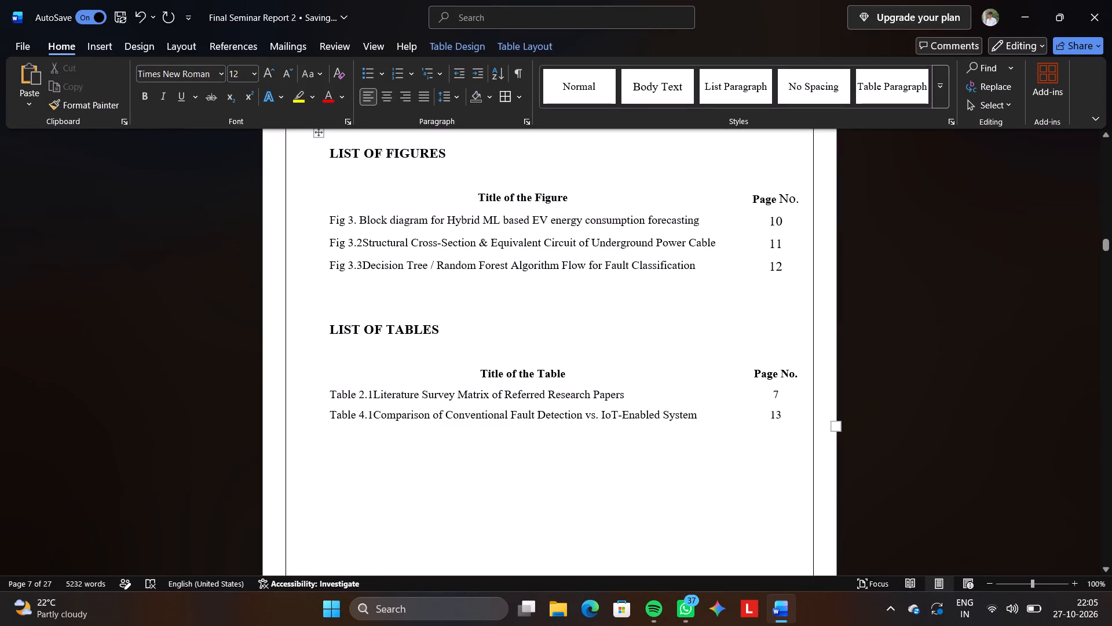
# Select the outdated Fig 3.2 and Fig 3.3 title entries in the List of Figures.
pyautogui.moveTo(364, 241); pyautogui.dragTo(610, 255)
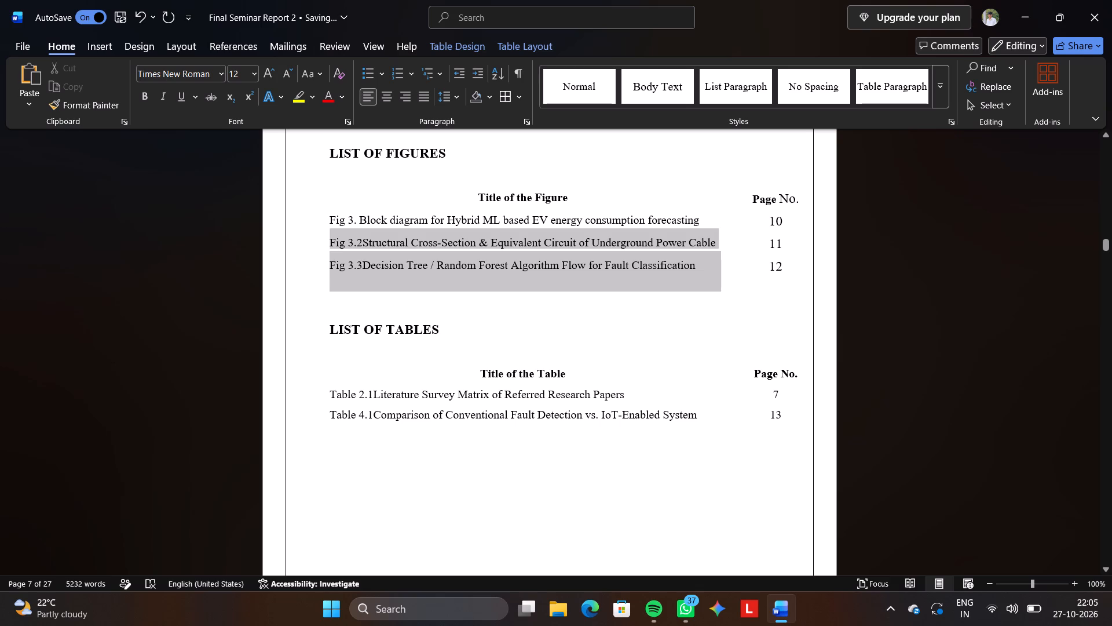
pyautogui.moveTo(610, 255); pyautogui.dragTo(648, 264)
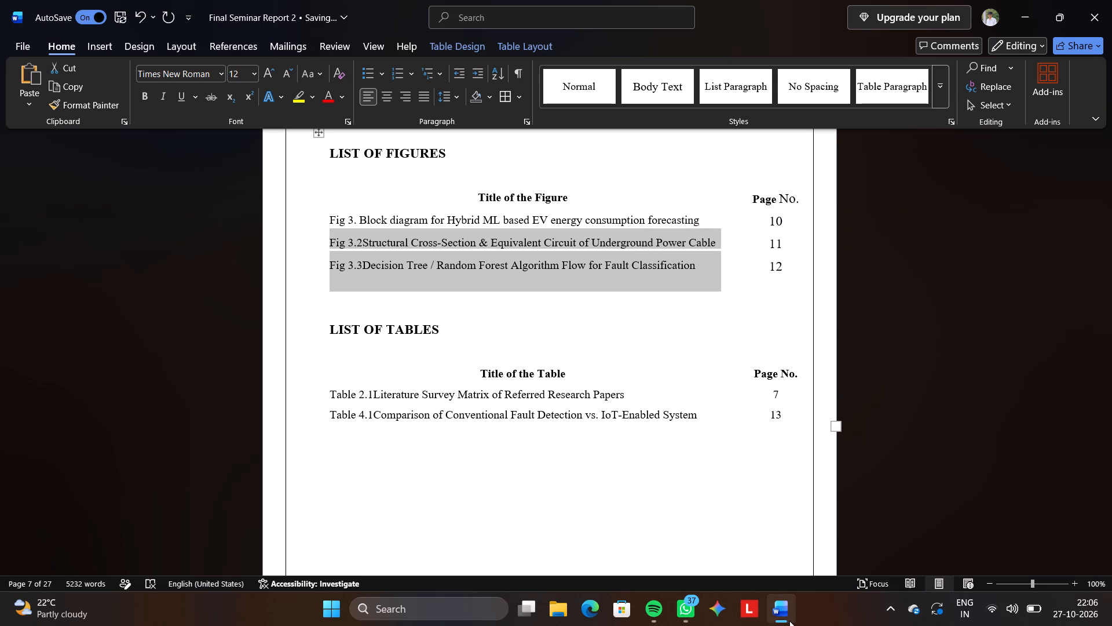
pyautogui.click(787, 551)
pyautogui.click(783, 541)
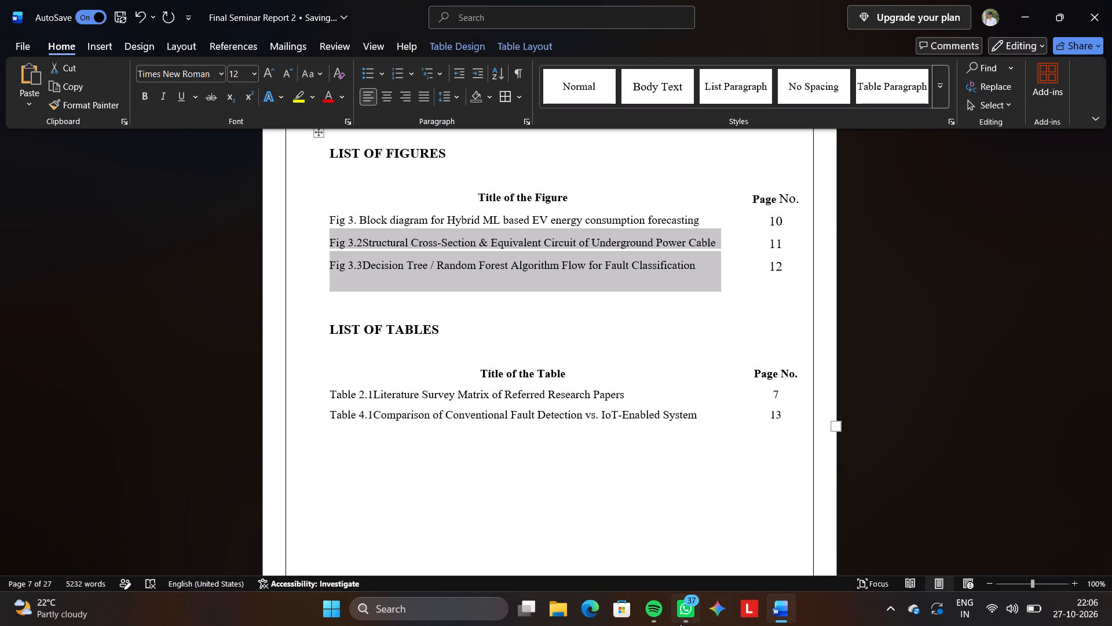
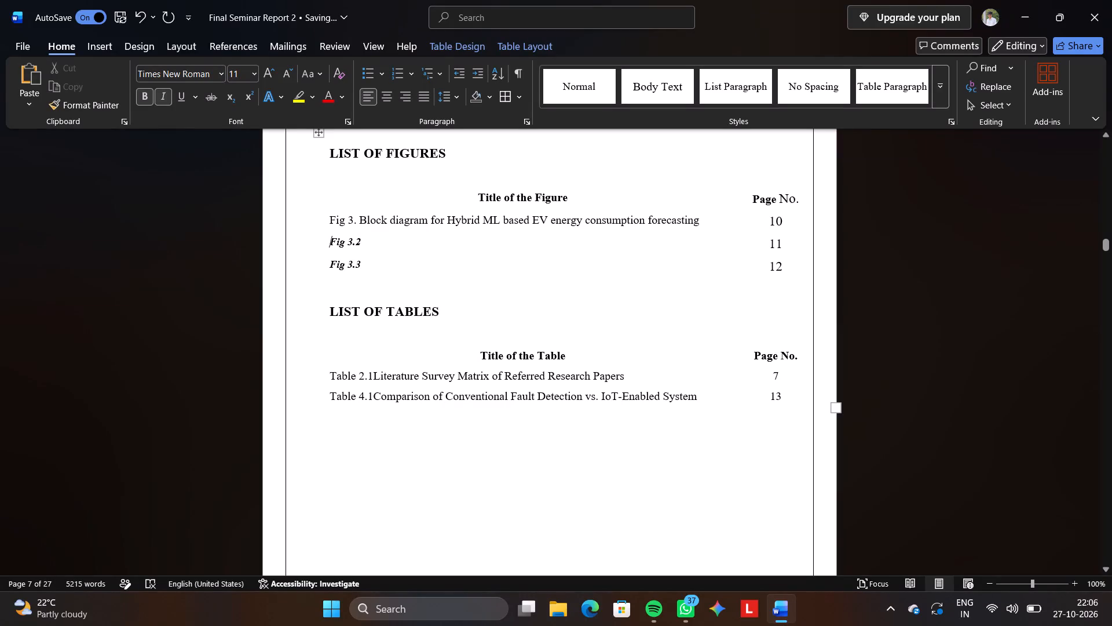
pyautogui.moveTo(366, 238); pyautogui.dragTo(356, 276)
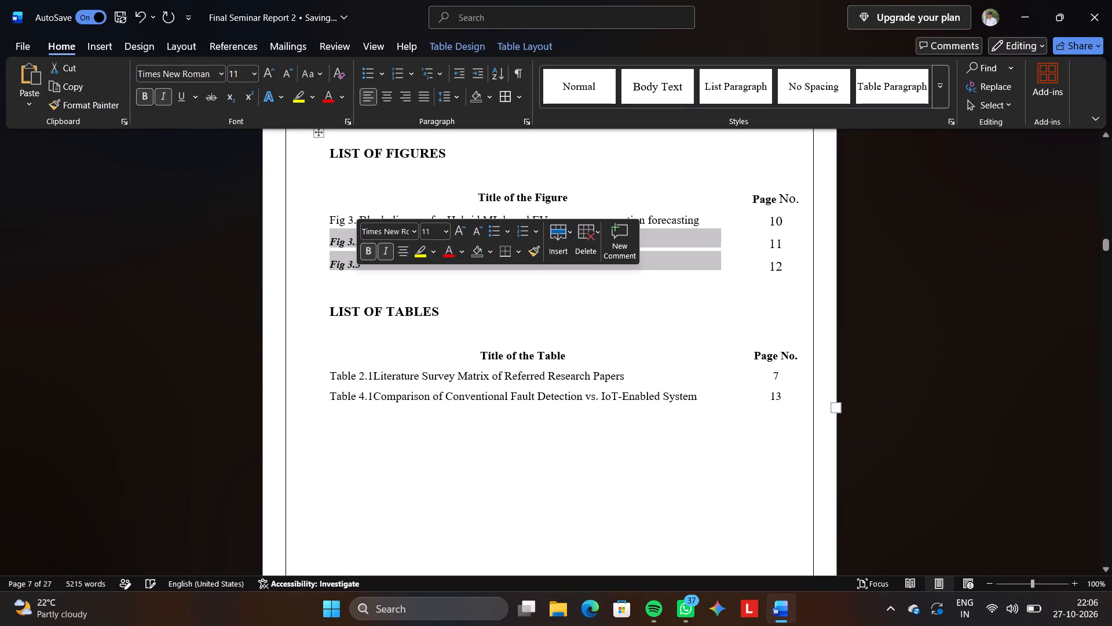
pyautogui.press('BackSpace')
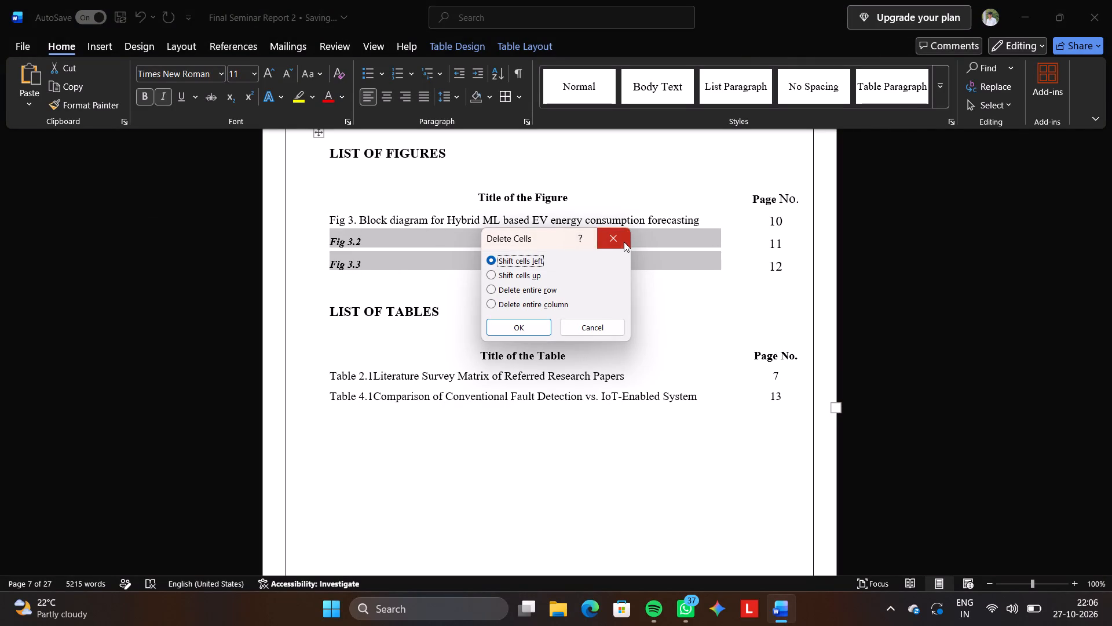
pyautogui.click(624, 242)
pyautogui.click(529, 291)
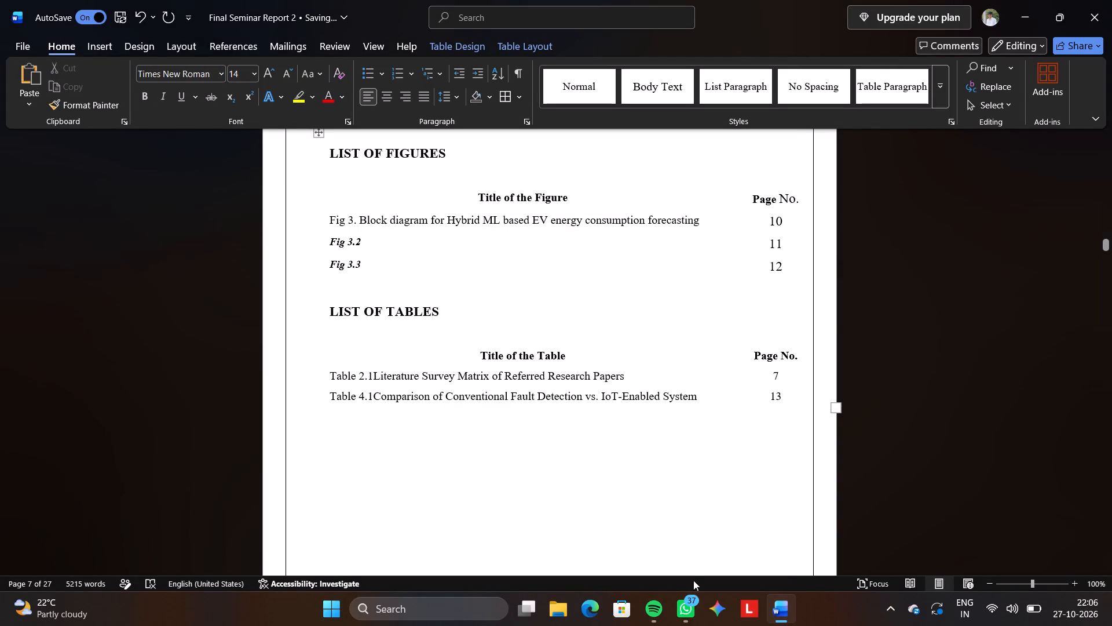
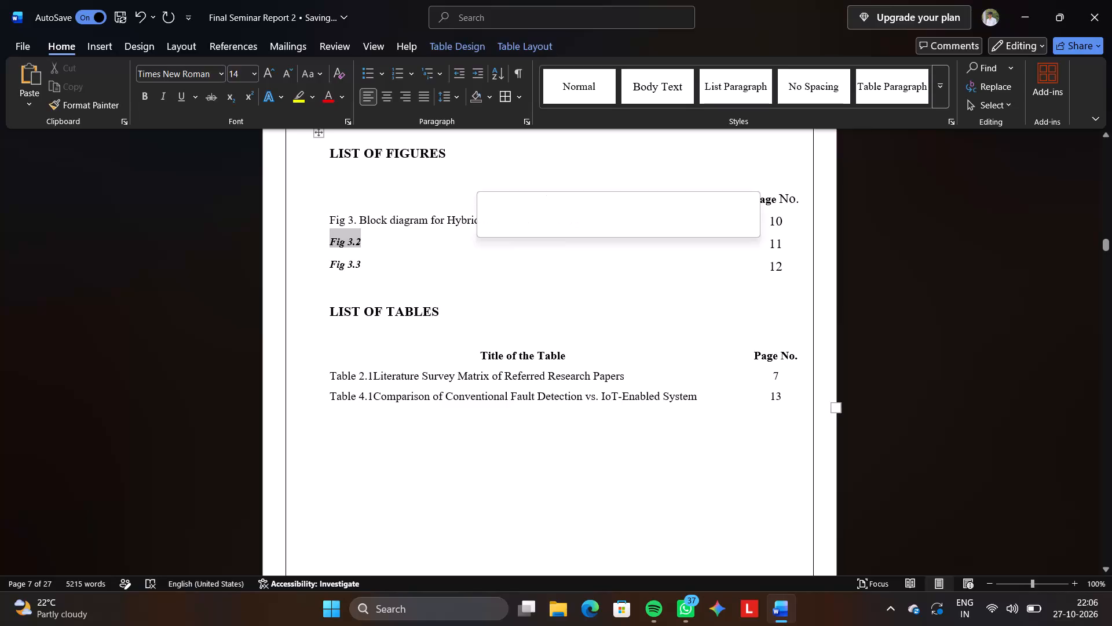
# Undo the pasted replacements of the Fig 3.2 and Fig 3.3 entries in the List of Figures.
pyautogui.hotkey('ctrl', 'v')
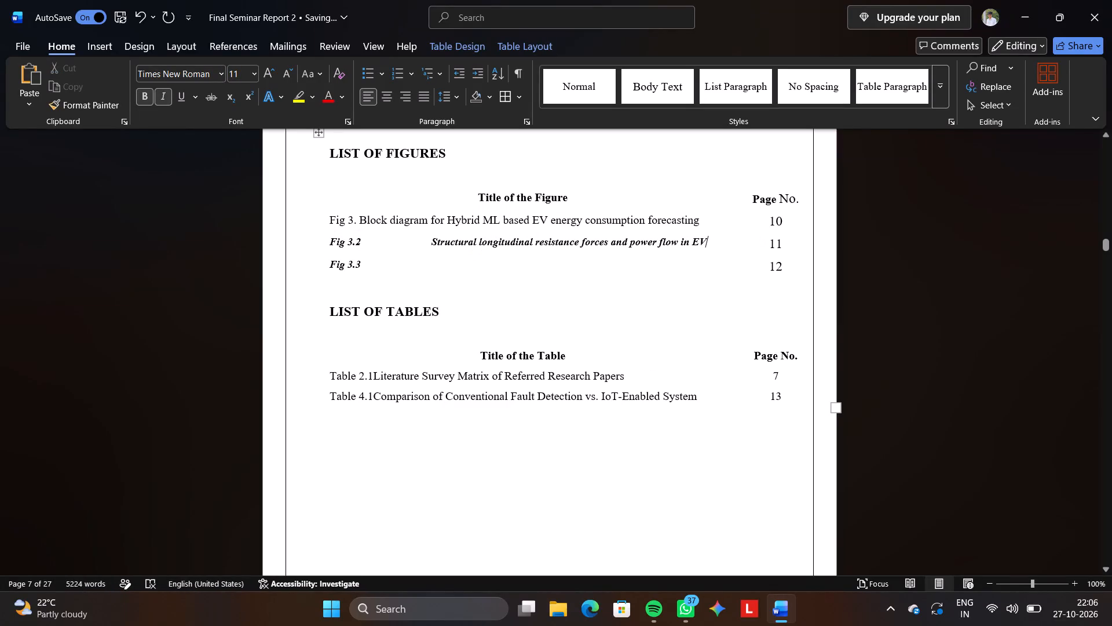
pyautogui.hotkey('ctrl', 'z')
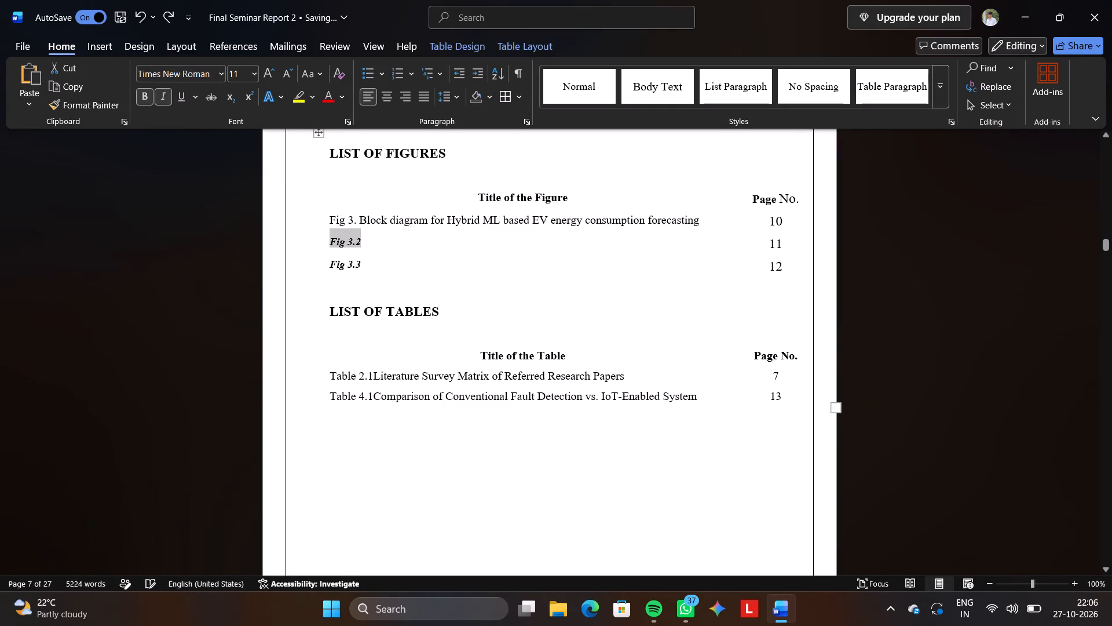
pyautogui.hotkey('ctrl', 'z')
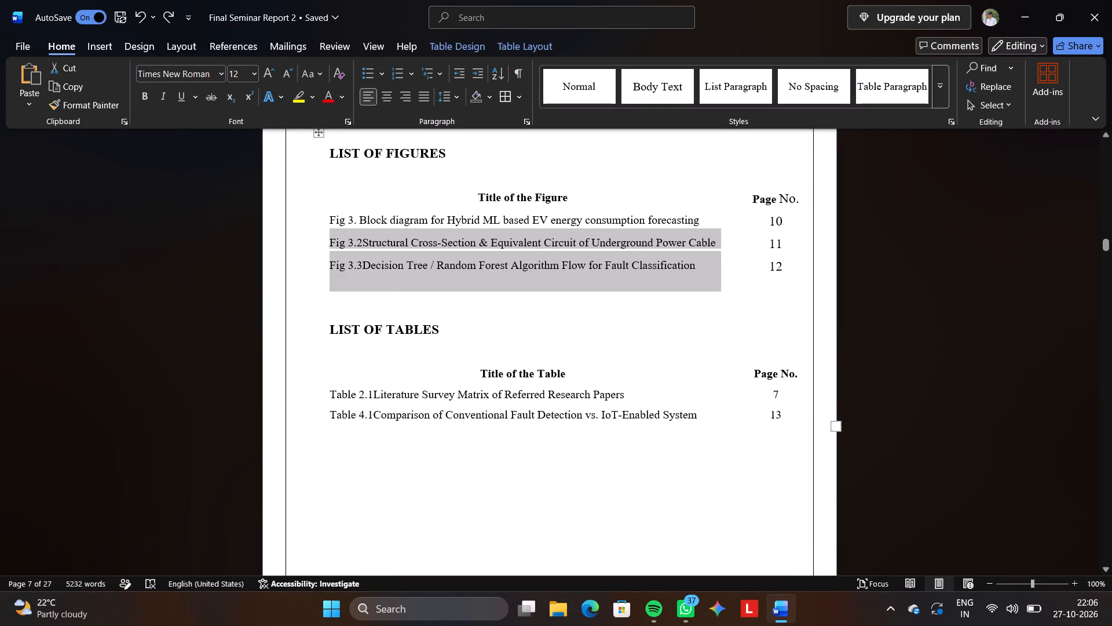
pyautogui.click(516, 327)
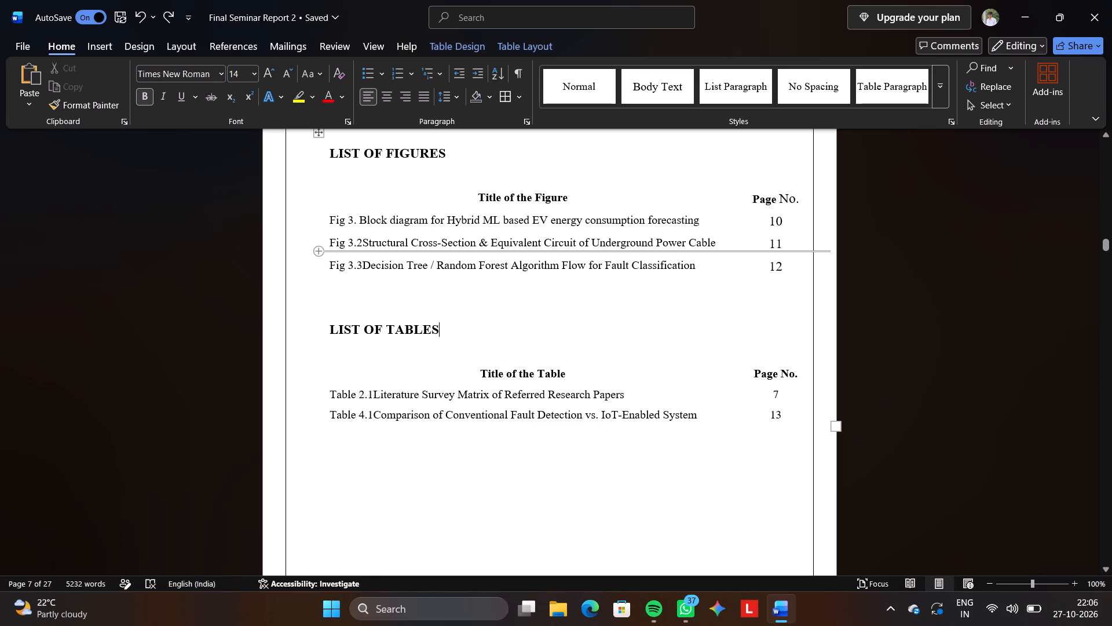
# Complete the block diagram entry's figure number as Fig 3.1 in the List of Figures.
pyautogui.click(356, 217)
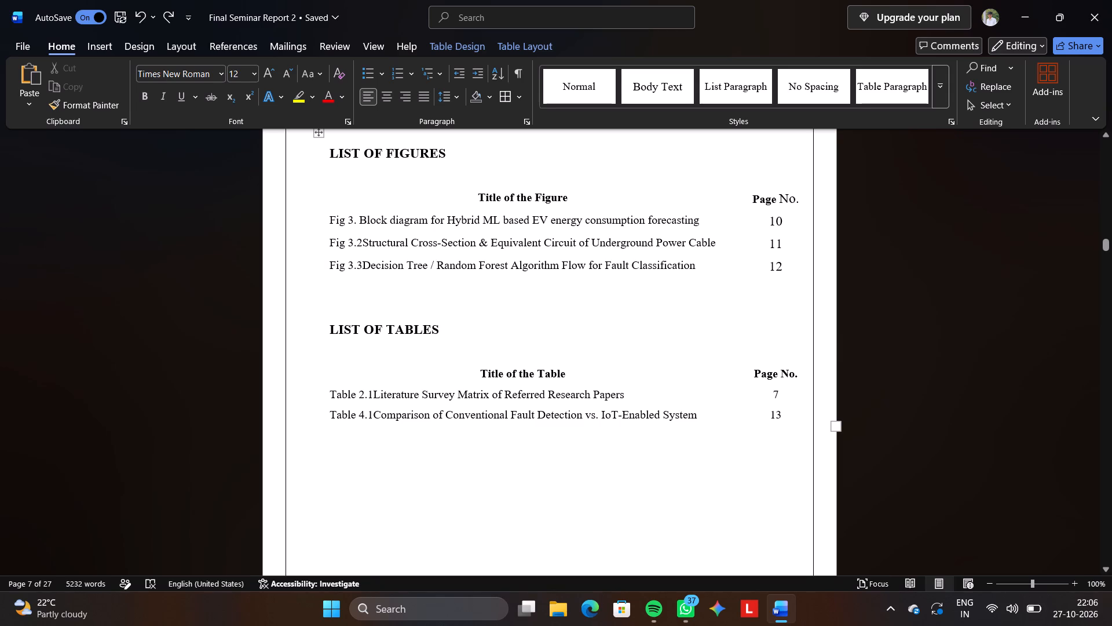
pyautogui.press('1')
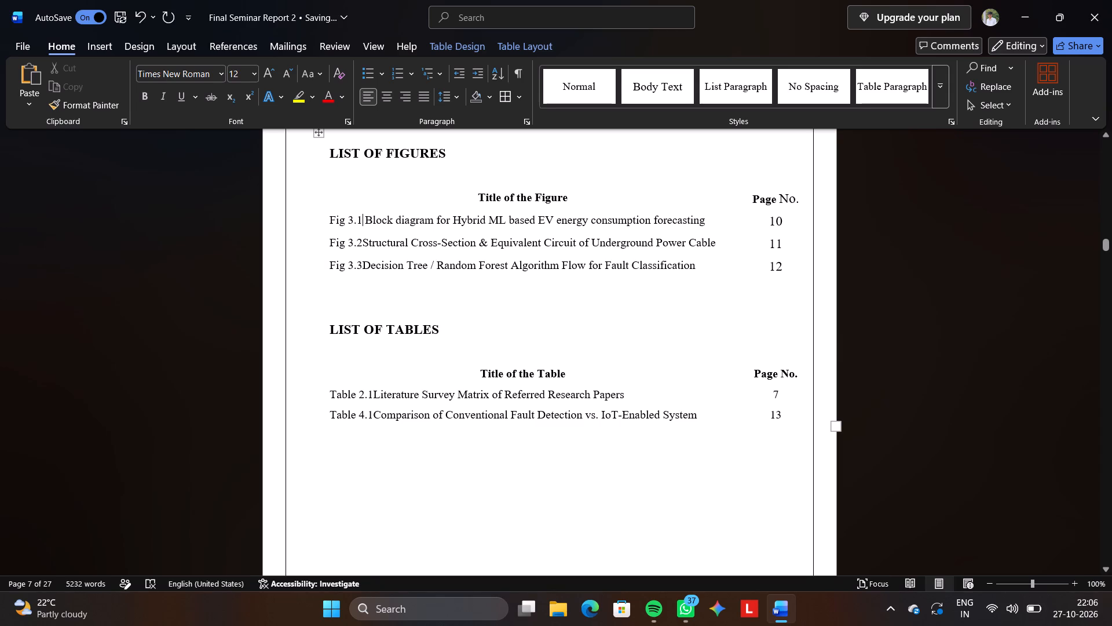
# Select the outdated Fig 3.2 entry about the underground power cable in the List of Figures.
pyautogui.moveTo(328, 241); pyautogui.dragTo(521, 242)
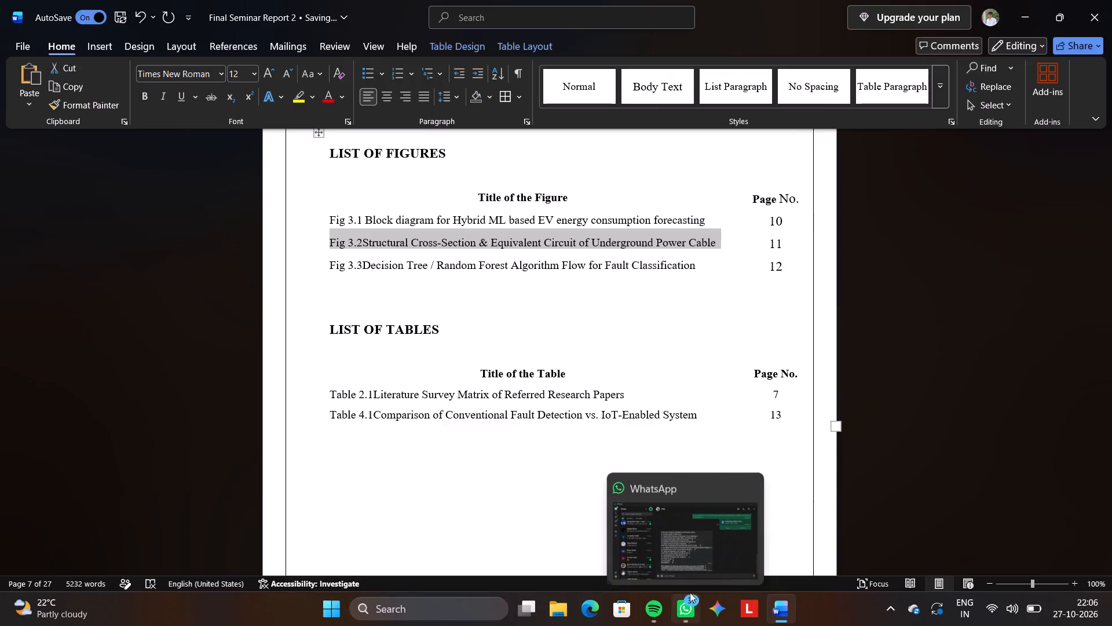
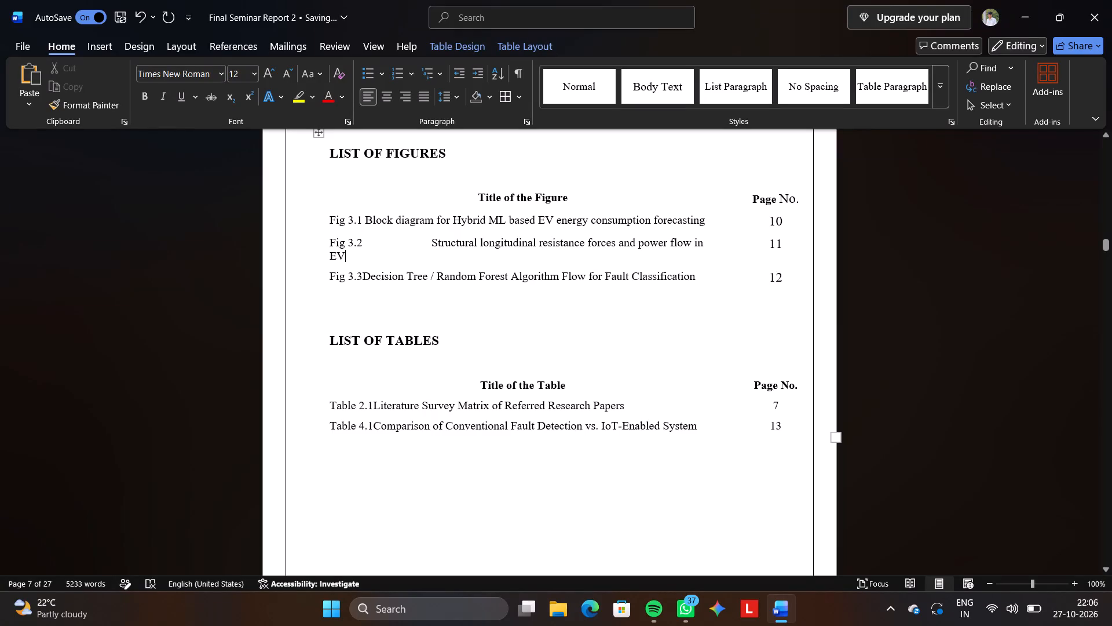
# Remove the wide gap between the figure number and title in the Fig 3.2 entry of the List of Figures.
pyautogui.click(428, 243)
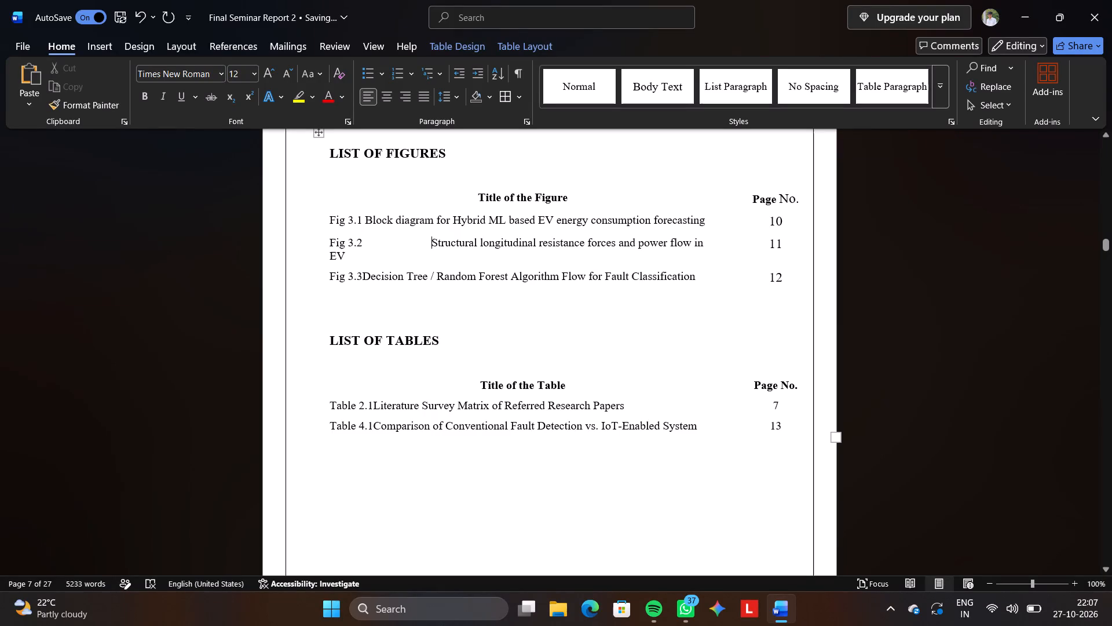
pyautogui.press('BackSpace')
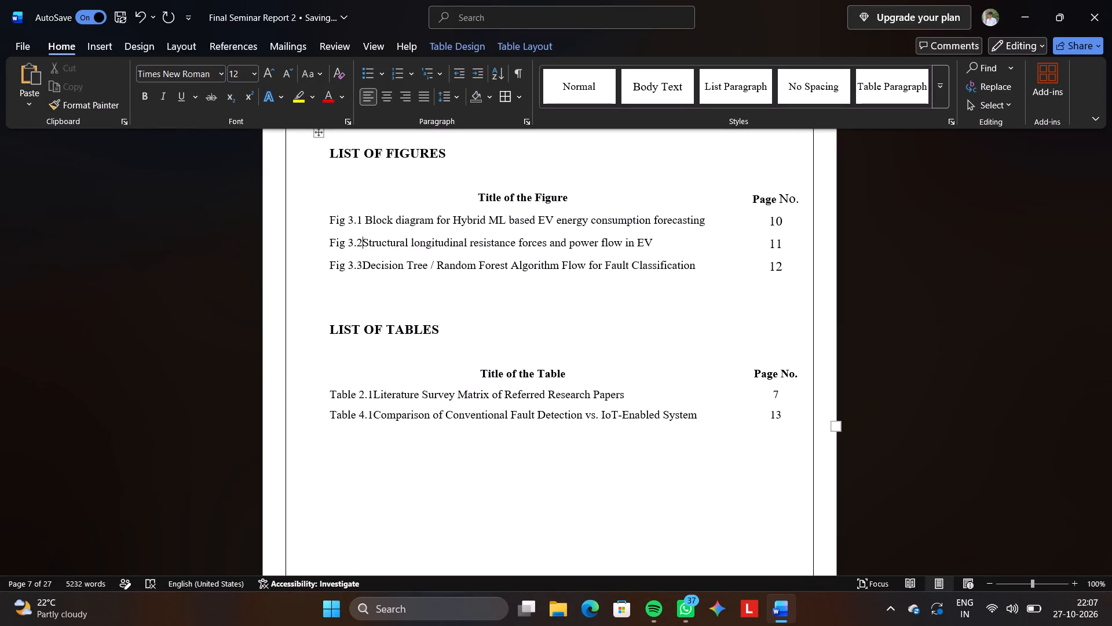
# Select the outdated Fig 3.3 entry about the Decision Tree / Random Forest algorithm flow in the List of Figures.
pyautogui.click(330, 267)
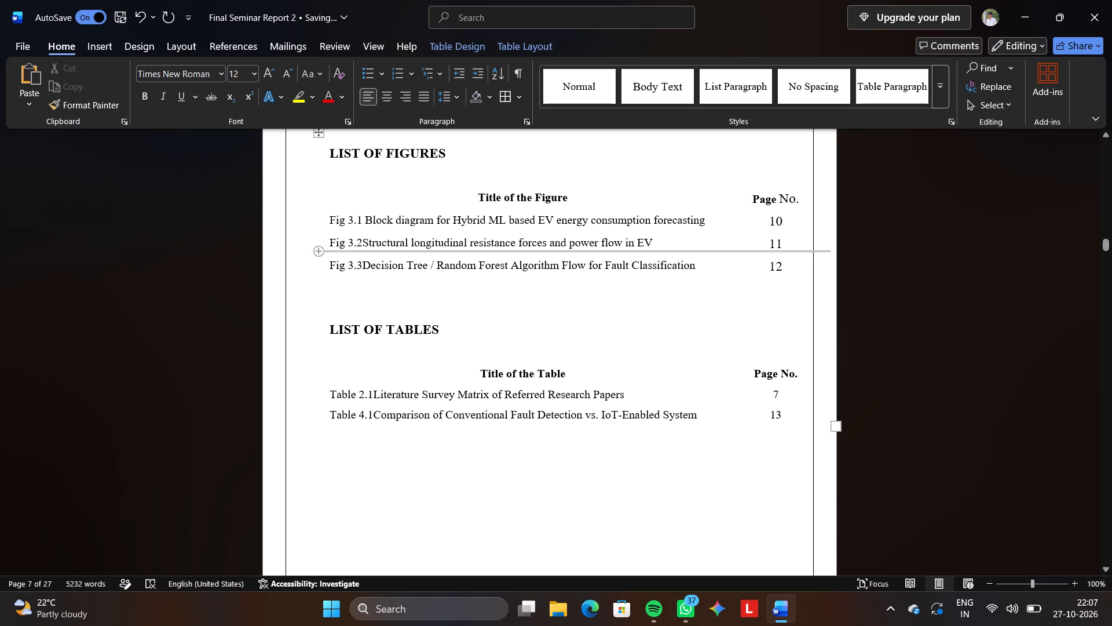
pyautogui.moveTo(329, 263); pyautogui.dragTo(415, 272)
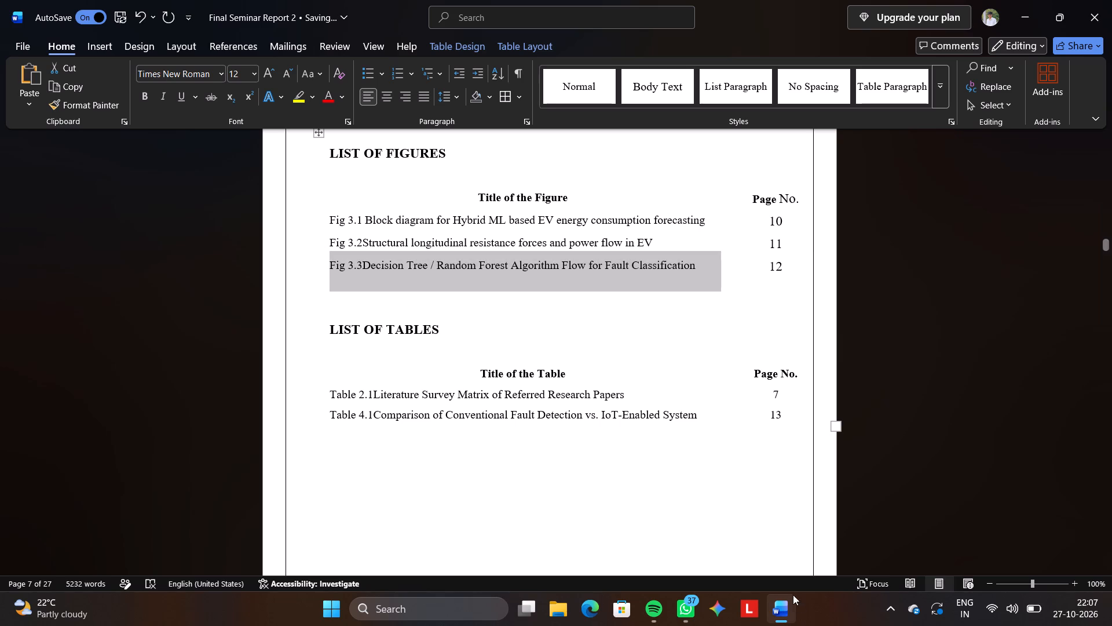
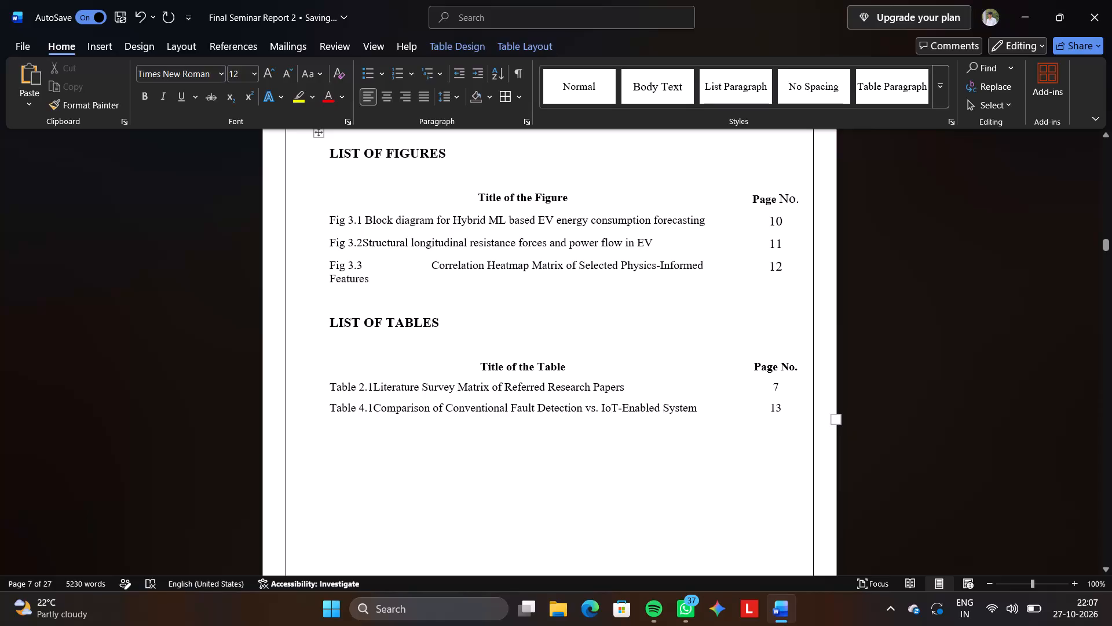
# Remove the wide gap between the figure number and title in the Fig 3.3 entry of the List of Figures.
pyautogui.click(427, 270)
pyautogui.press('BackSpace')
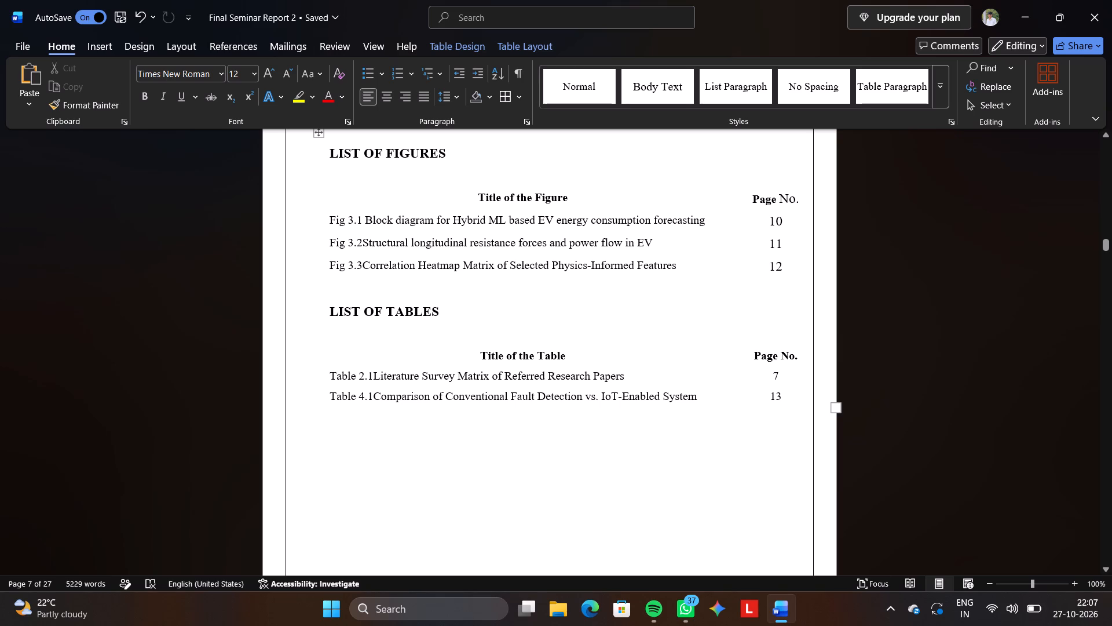
# Set the page numbers of the Fig 3.1 and Fig 3.2 entries in the List of Figures to 9.
pyautogui.moveTo(766, 220); pyautogui.dragTo(789, 221)
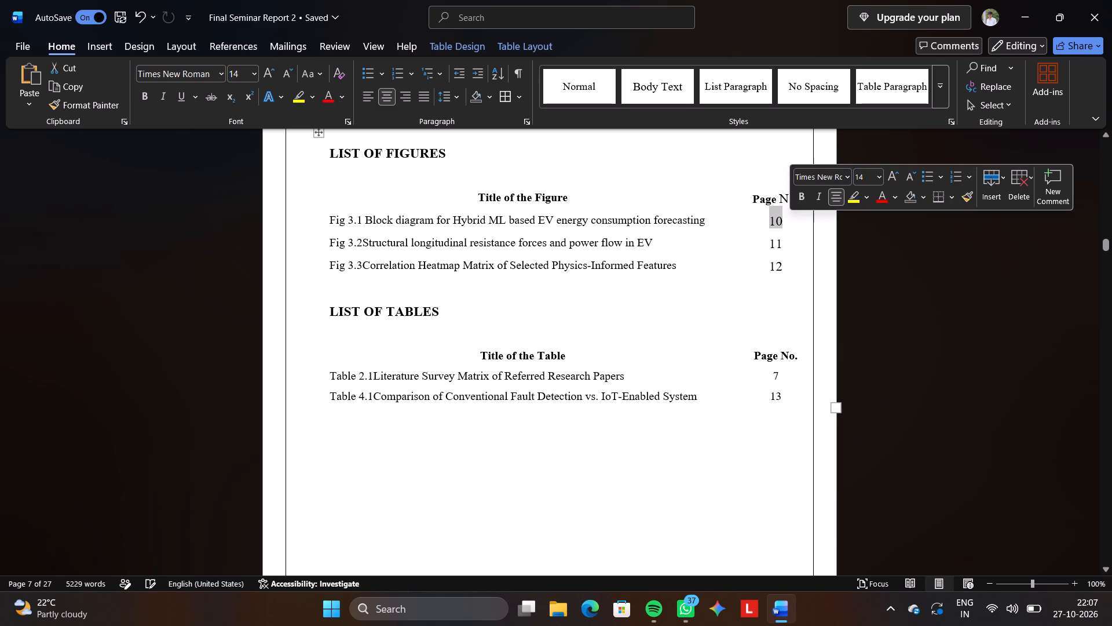
pyautogui.press('9')
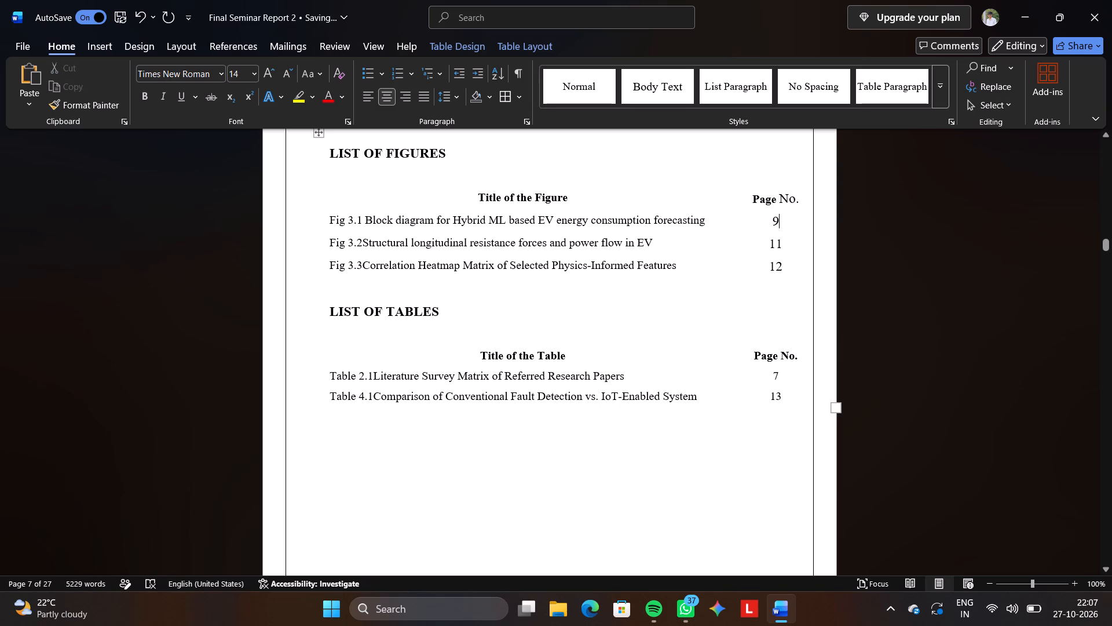
pyautogui.moveTo(769, 246); pyautogui.dragTo(788, 246)
pyautogui.press('9')
# Select the page number of the Fig 3.3 entry in the List of Figures for replacement.
pyautogui.moveTo(769, 266); pyautogui.dragTo(787, 265)
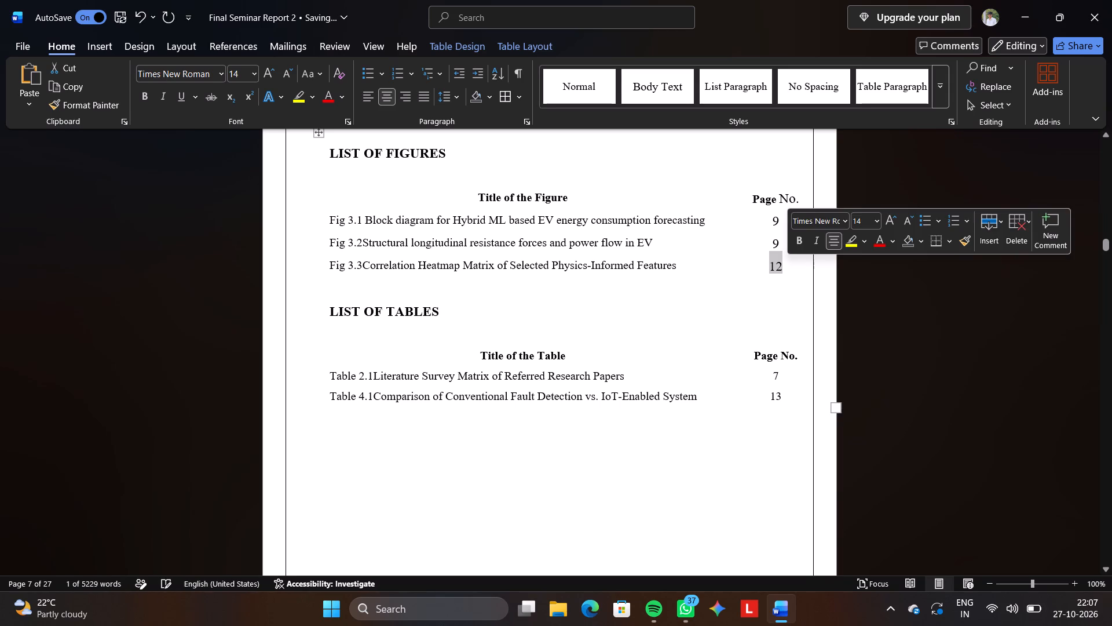
# Set the page number of the Fig 3.3 entry in the List of Figures to 12.
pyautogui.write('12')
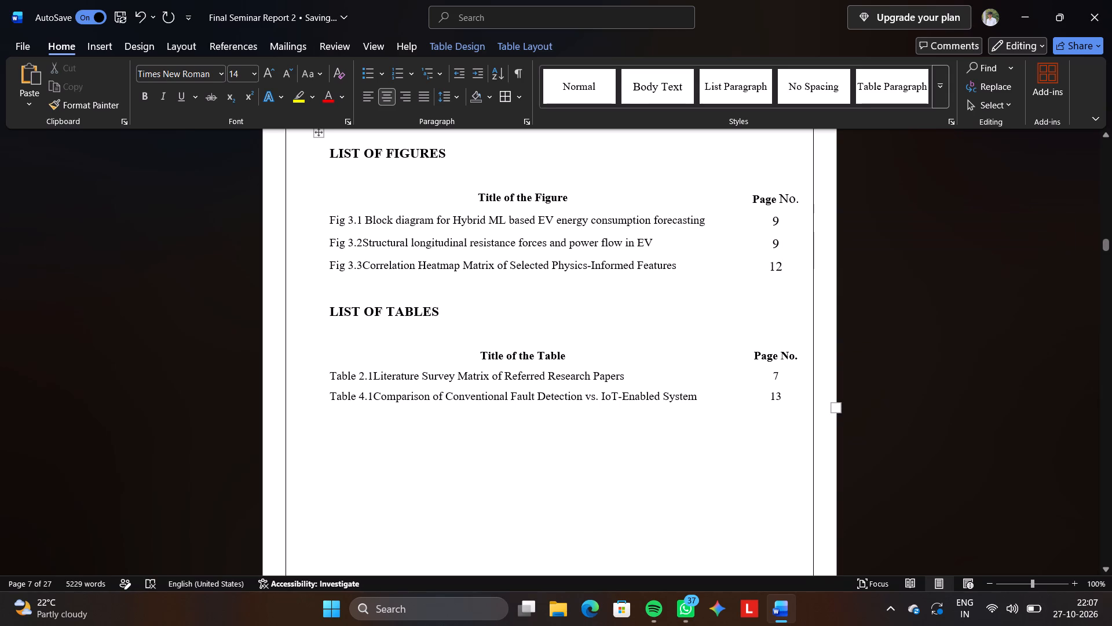
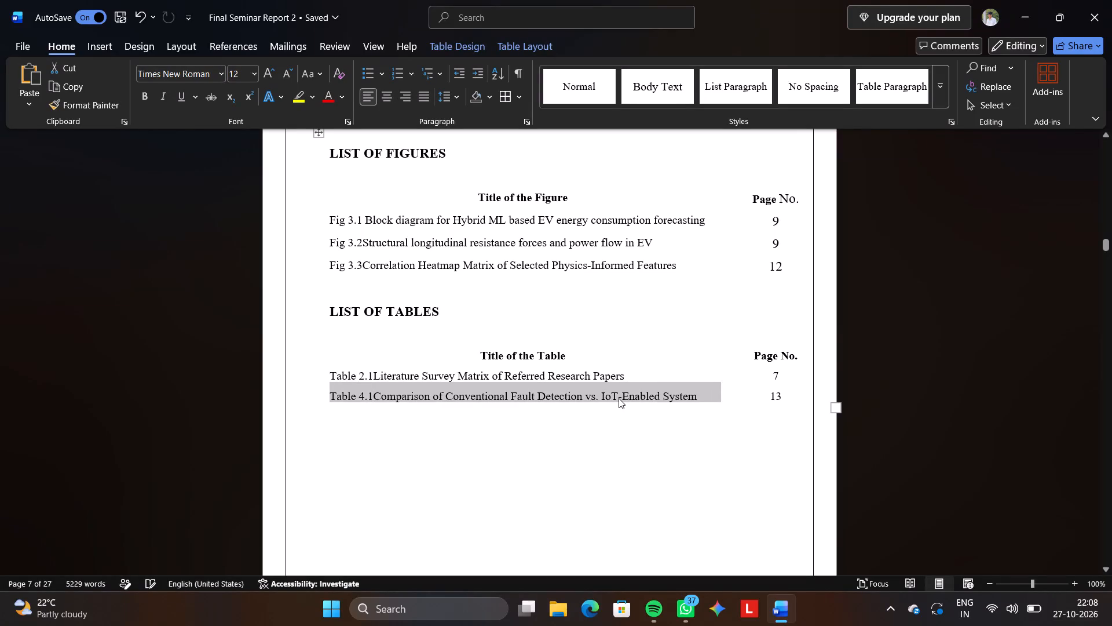
# Replace the selected Table 4.1 entry in the List of Tables with the copied title "Comprehensive Technical Comparison Across EV Energy Modeling Paradigms".
pyautogui.hotkey('ctrl', 'v')
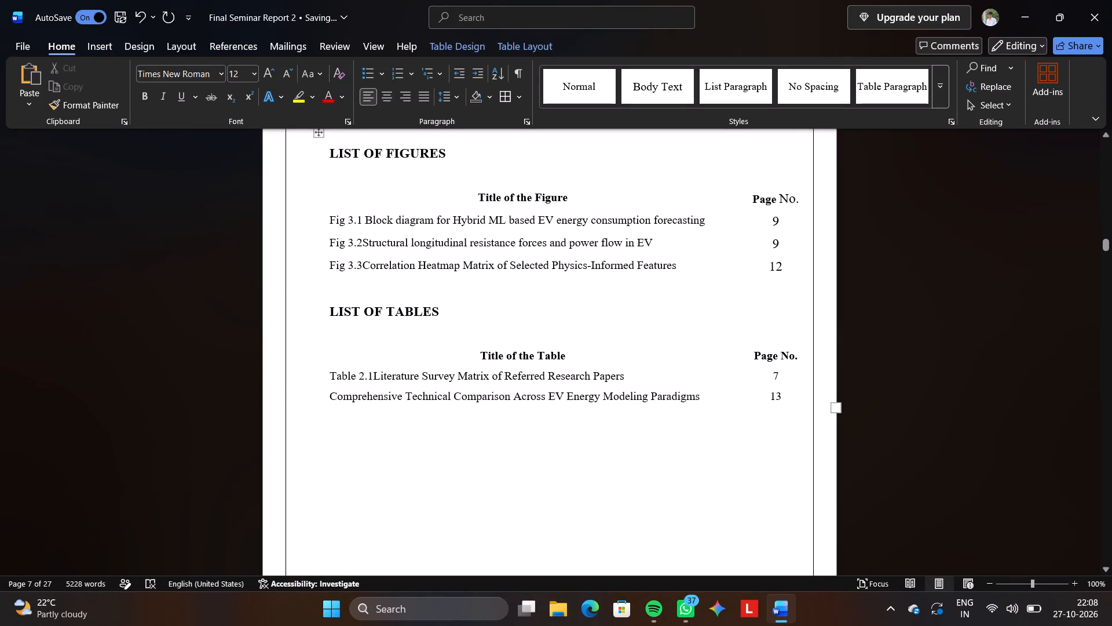
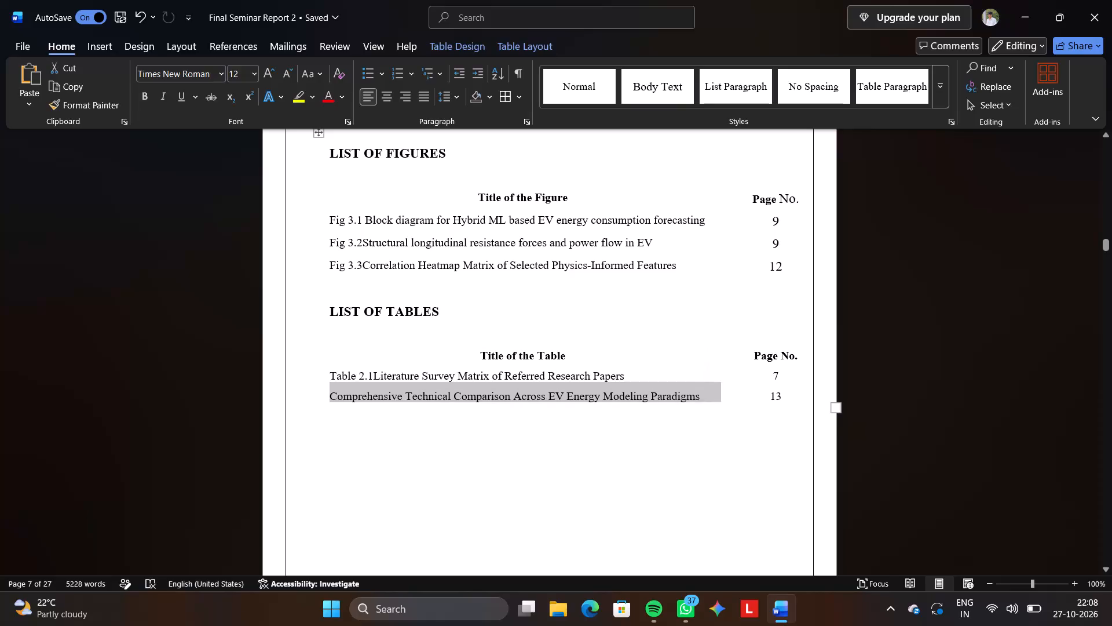
# Replace the second List of Tables entry with the copied Table 4.1 caption and remove the wide gap between its number and title.
pyautogui.hotkey('ctrl', 'v')
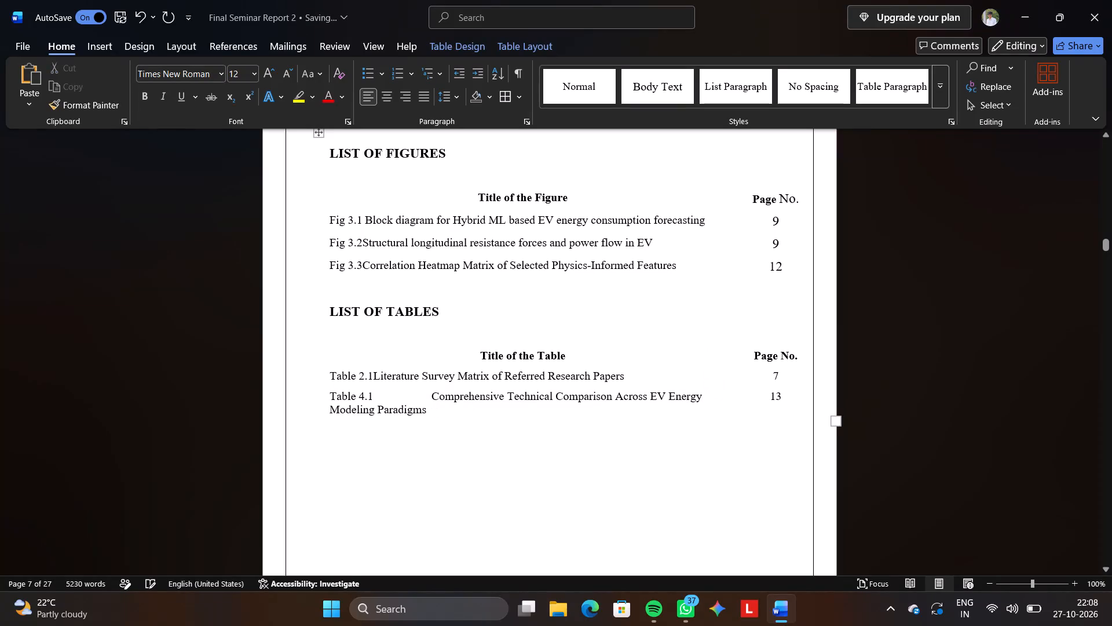
pyautogui.click(429, 396)
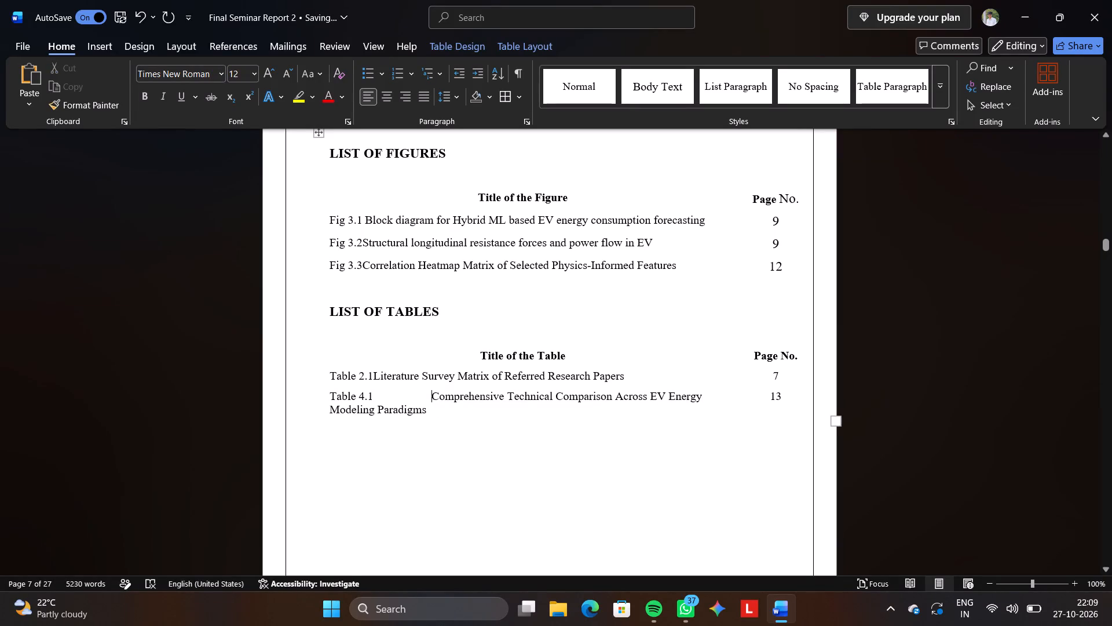
pyautogui.press('BackSpace')
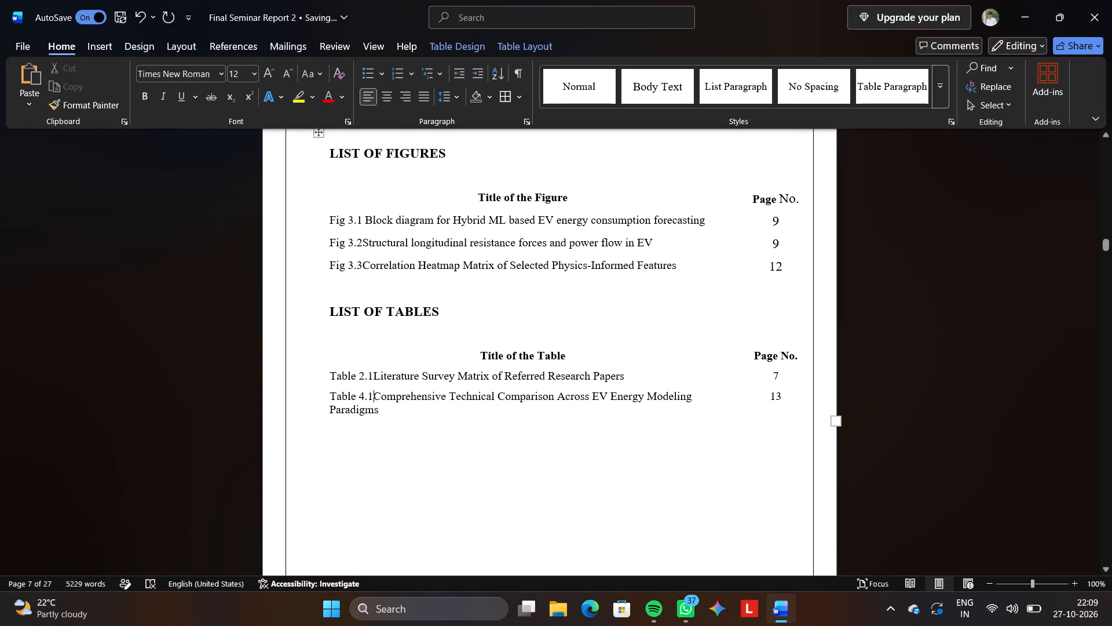
# Set the page number of the Table 2.1 entry in the List of Tables to 5.
pyautogui.scroll(-1, 532, 453)
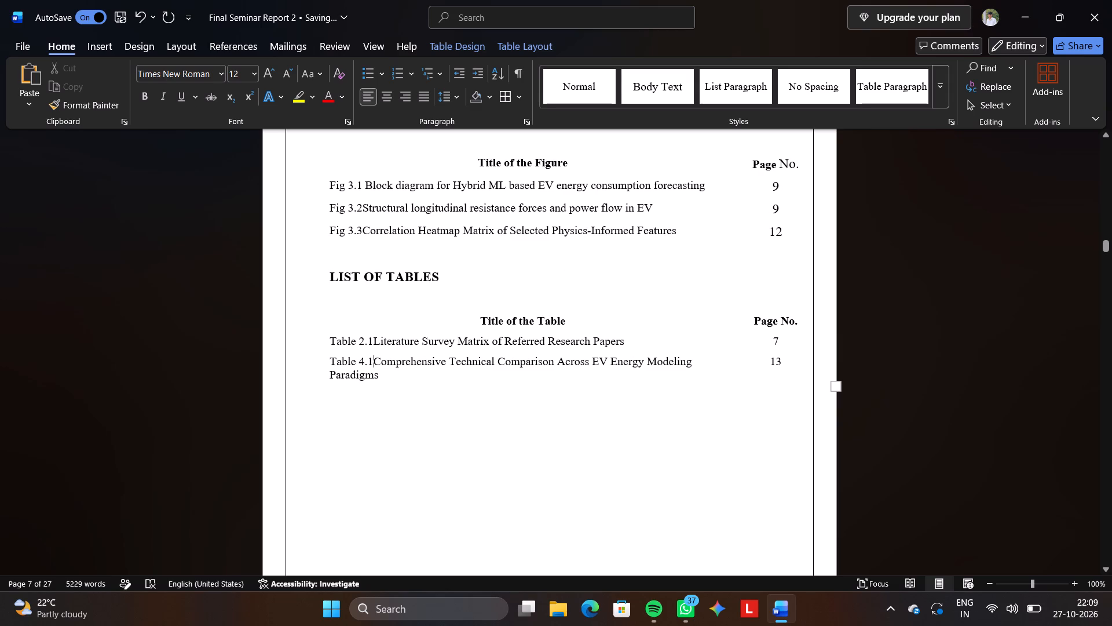
pyautogui.moveTo(789, 343); pyautogui.dragTo(763, 343)
pyautogui.press('BackSpace')
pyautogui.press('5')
# Set the page number of the Table 4.1 entry in the List of Tables to 12.
pyautogui.moveTo(788, 361); pyautogui.dragTo(756, 361)
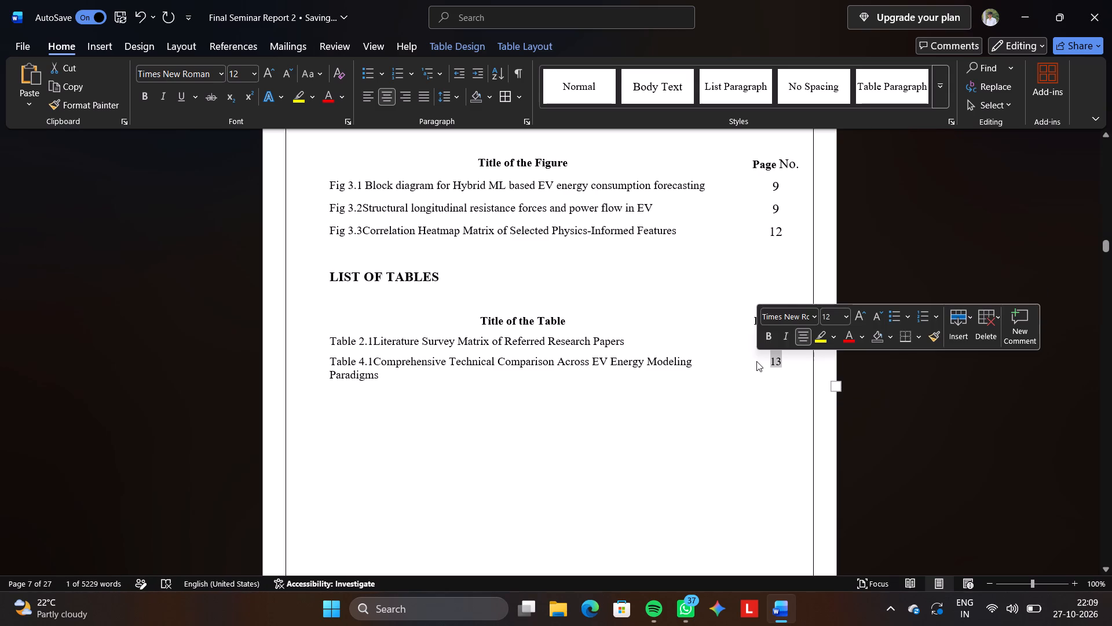
pyautogui.press('1')
pyautogui.press('2')
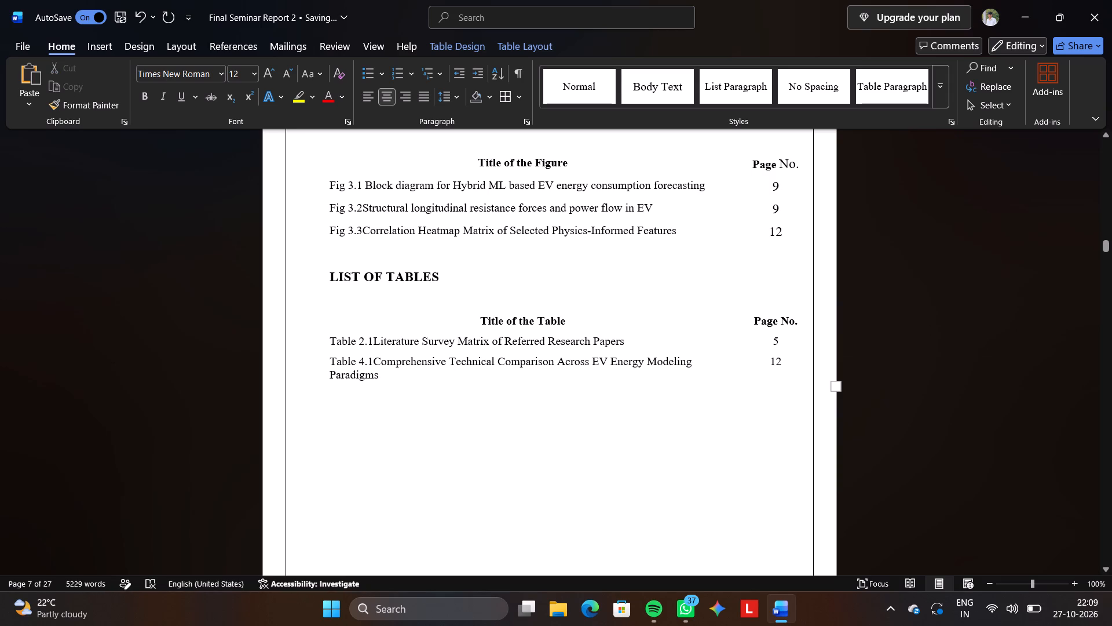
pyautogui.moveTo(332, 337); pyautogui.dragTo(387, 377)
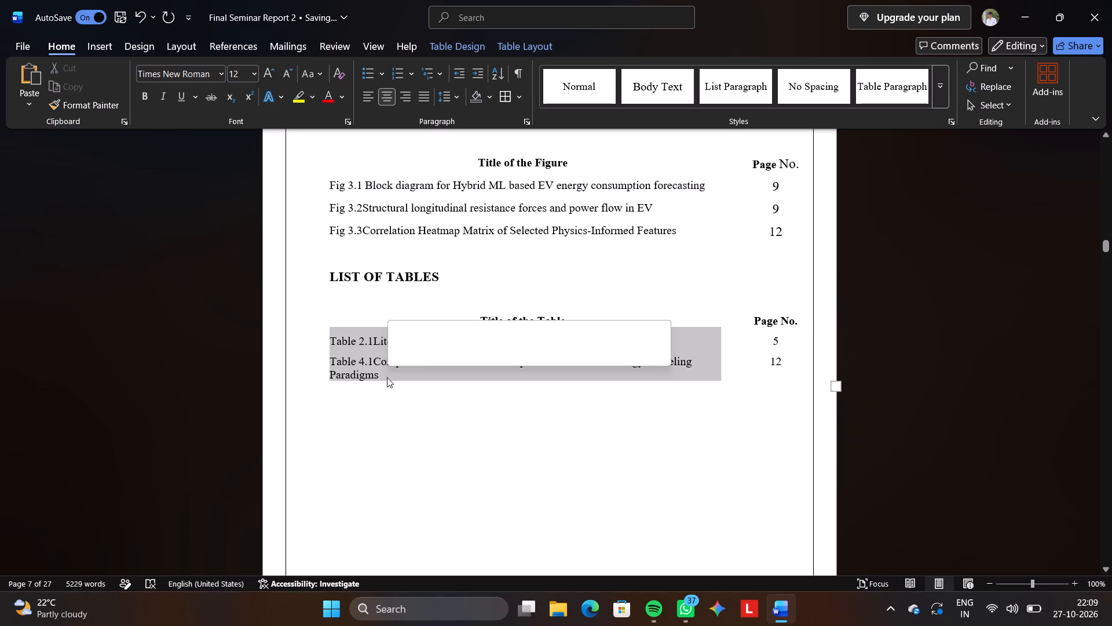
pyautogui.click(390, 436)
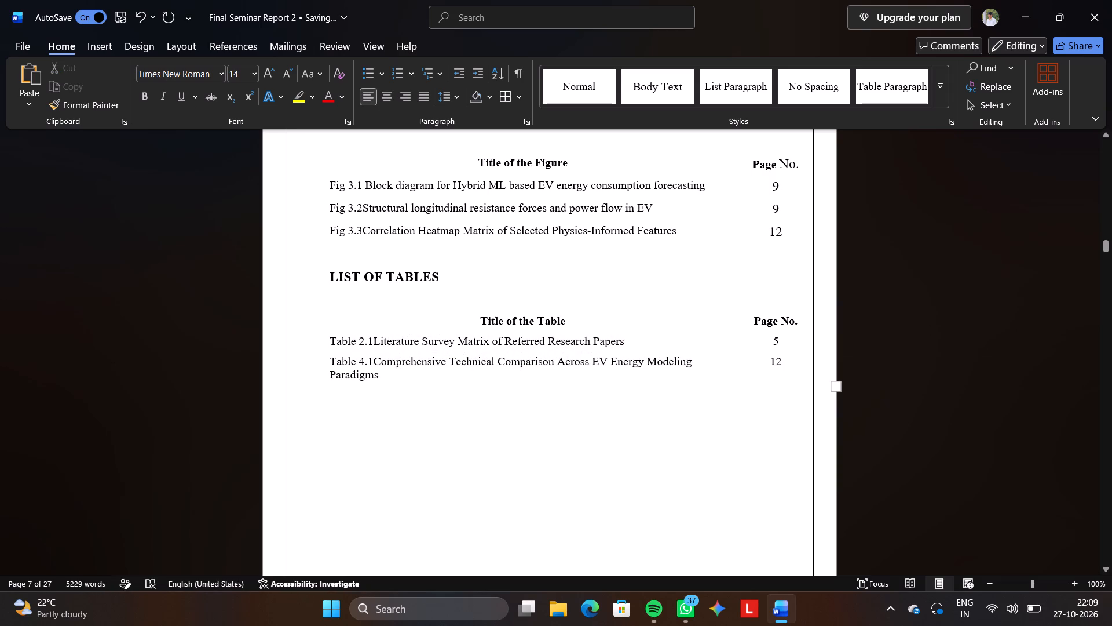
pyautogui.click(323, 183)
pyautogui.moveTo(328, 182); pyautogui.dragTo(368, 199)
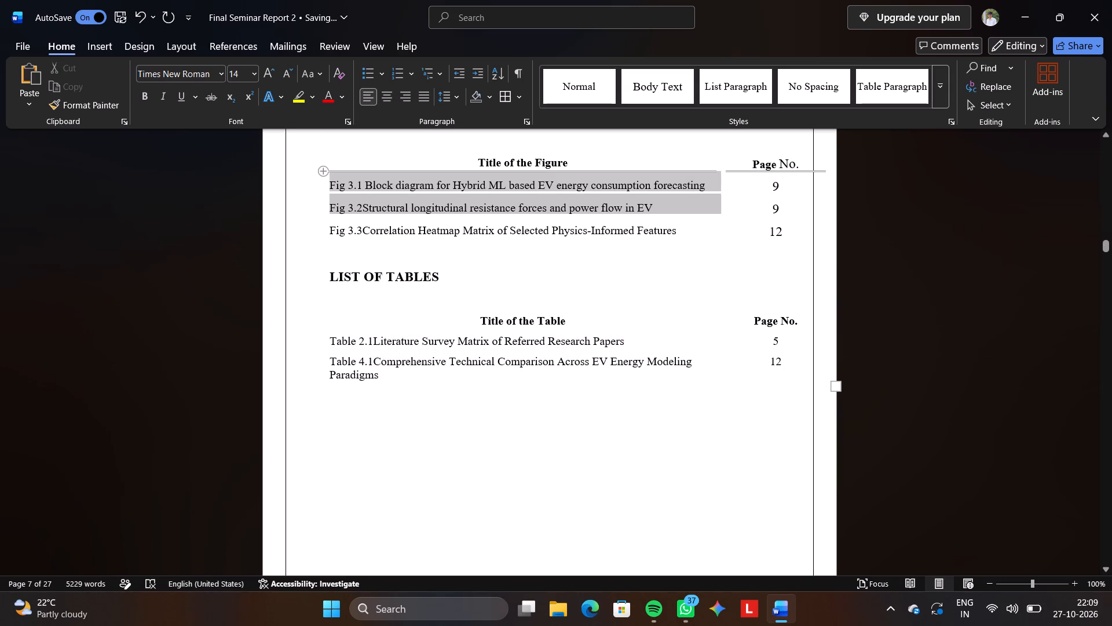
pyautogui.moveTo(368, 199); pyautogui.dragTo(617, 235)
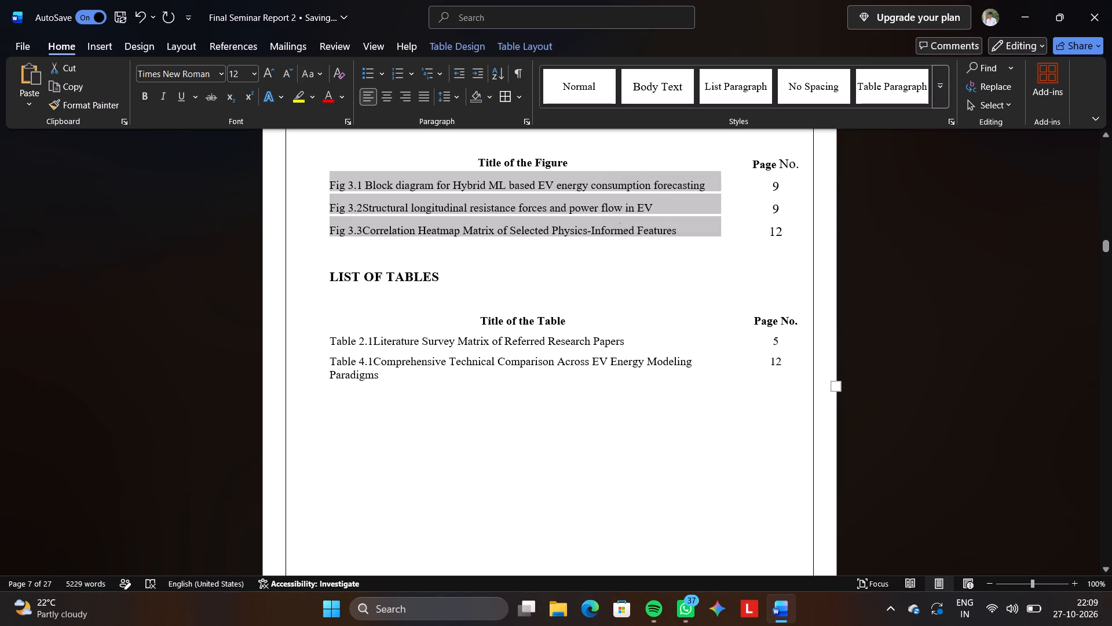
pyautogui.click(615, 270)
# Compare the Chapter 1 entries and page numbers in the table of contents with the Chapter 1 headings in the body.
pyautogui.scroll(8, 701, 322)
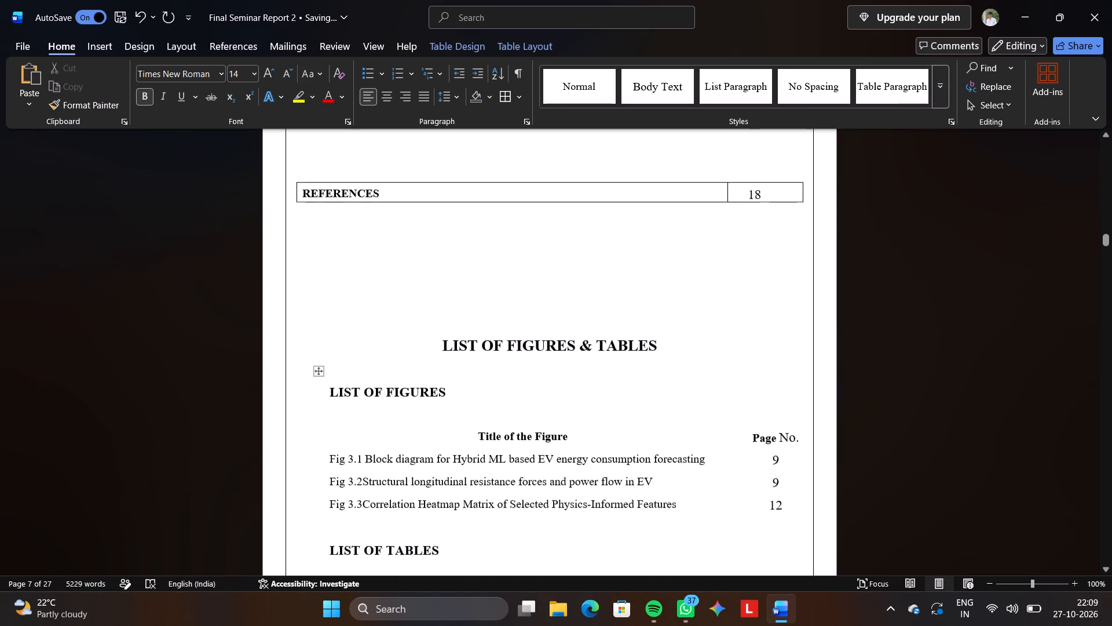
pyautogui.scroll(13, 702, 321)
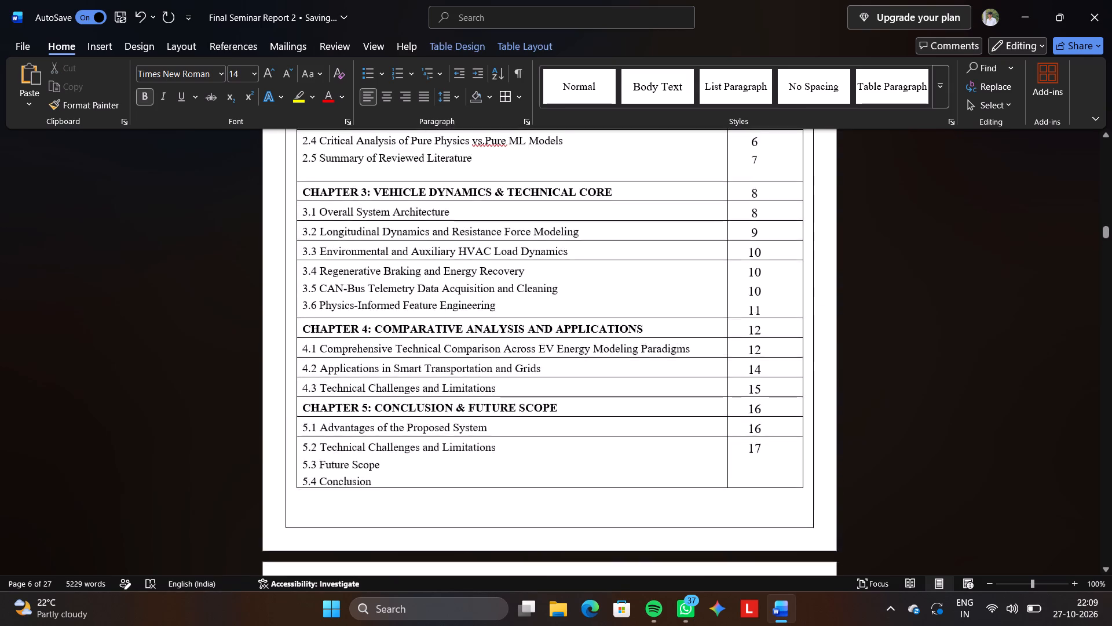
pyautogui.scroll(5, 702, 319)
pyautogui.scroll(-20, 702, 319)
pyautogui.scroll(-5, 702, 319)
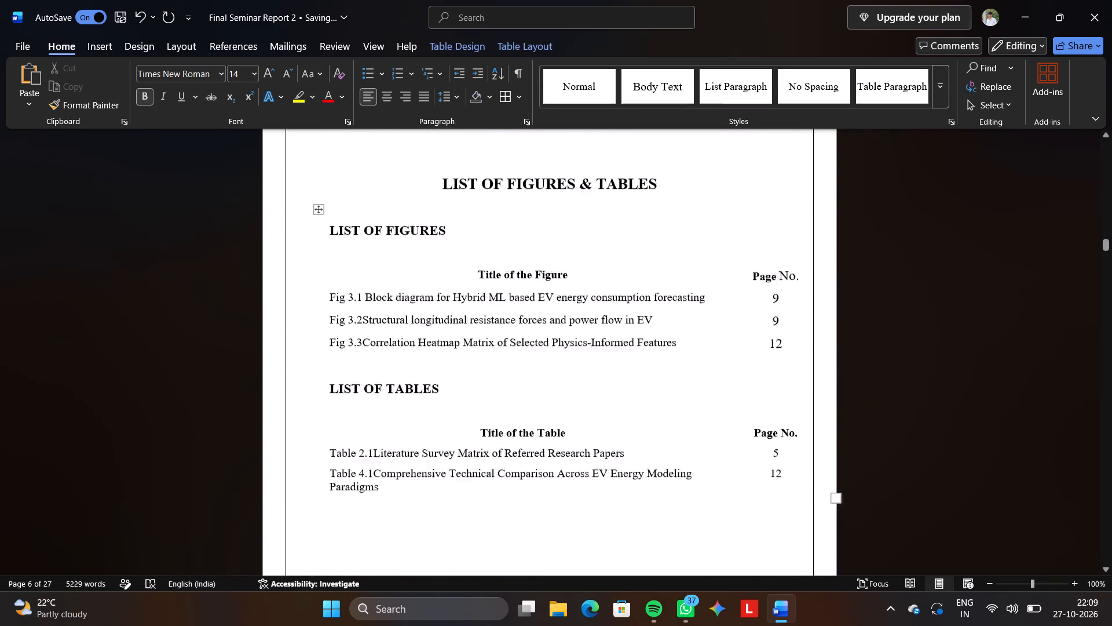
pyautogui.scroll(-20, 688, 293)
pyautogui.scroll(-1, 688, 293)
pyautogui.scroll(-6, 652, 259)
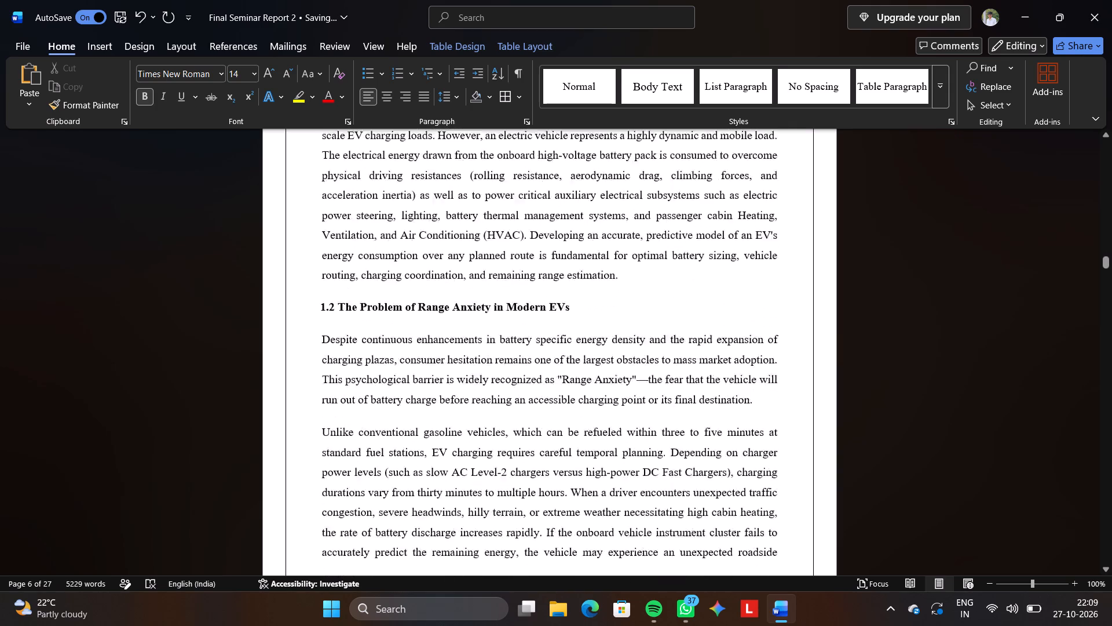
pyautogui.scroll(-2, 651, 289)
pyautogui.scroll(-20, 651, 289)
pyautogui.scroll(-2, 651, 289)
pyautogui.scroll(2, 630, 281)
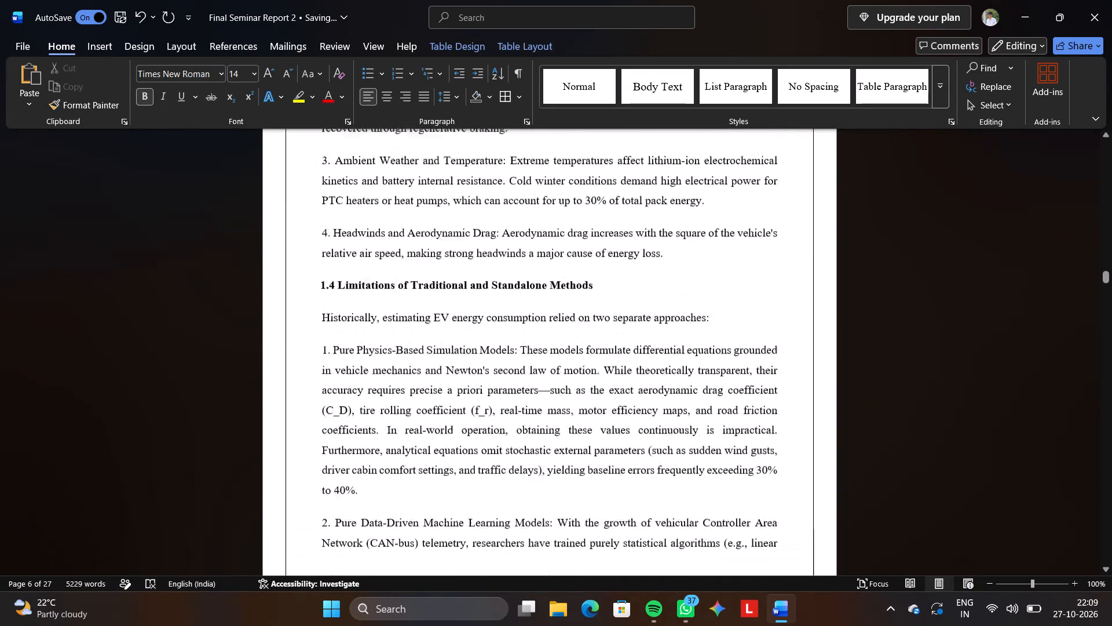
pyautogui.scroll(11, 630, 281)
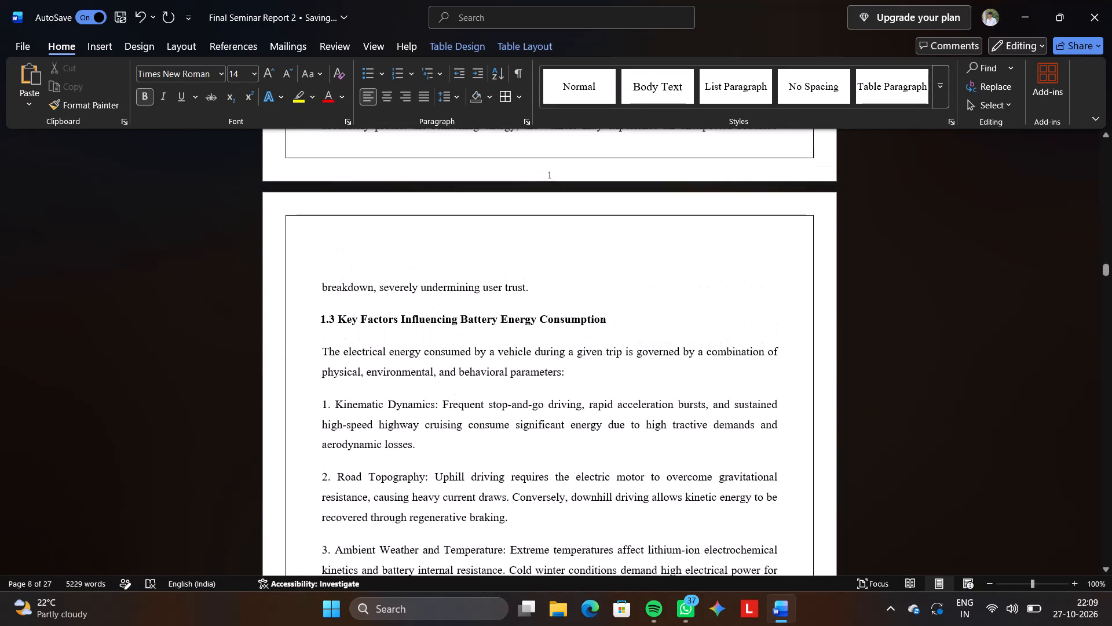
pyautogui.scroll(5, 632, 271)
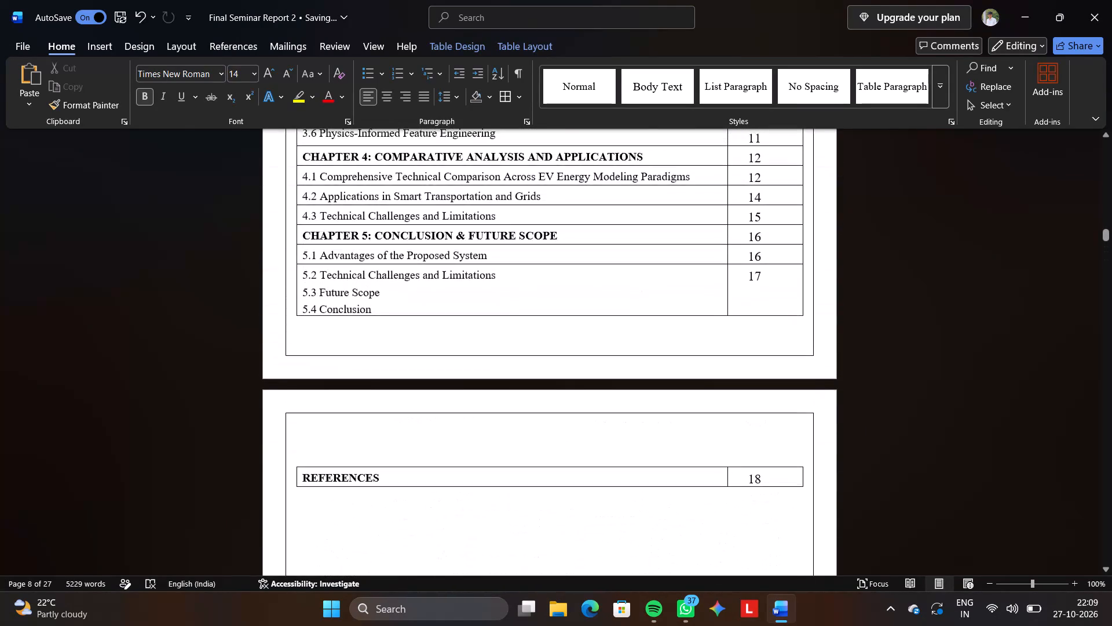
pyautogui.scroll(4, 632, 271)
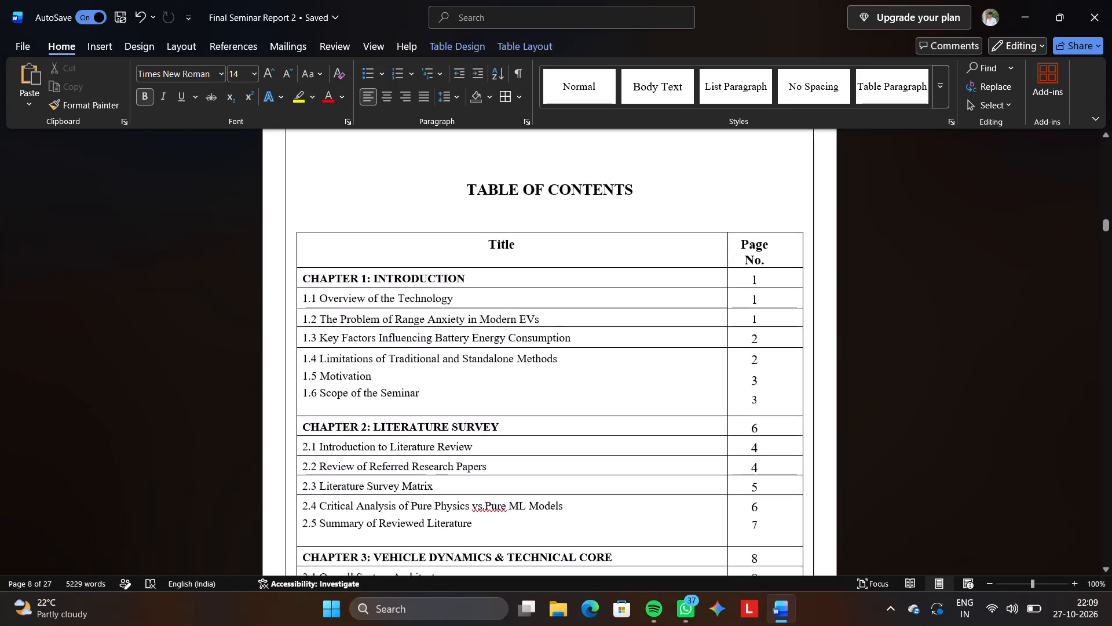
# Check the Chapter 2 and Chapter 3 headings, figure and table captions, and page numbers in the body against the contents.
pyautogui.scroll(-1, 632, 271)
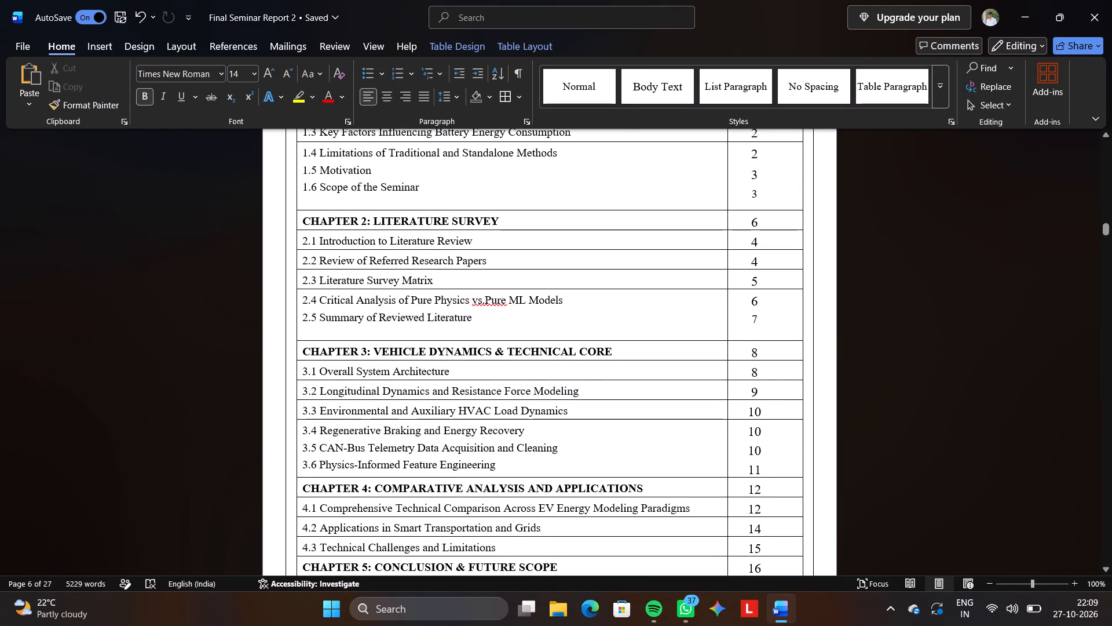
pyautogui.scroll(-7, 622, 328)
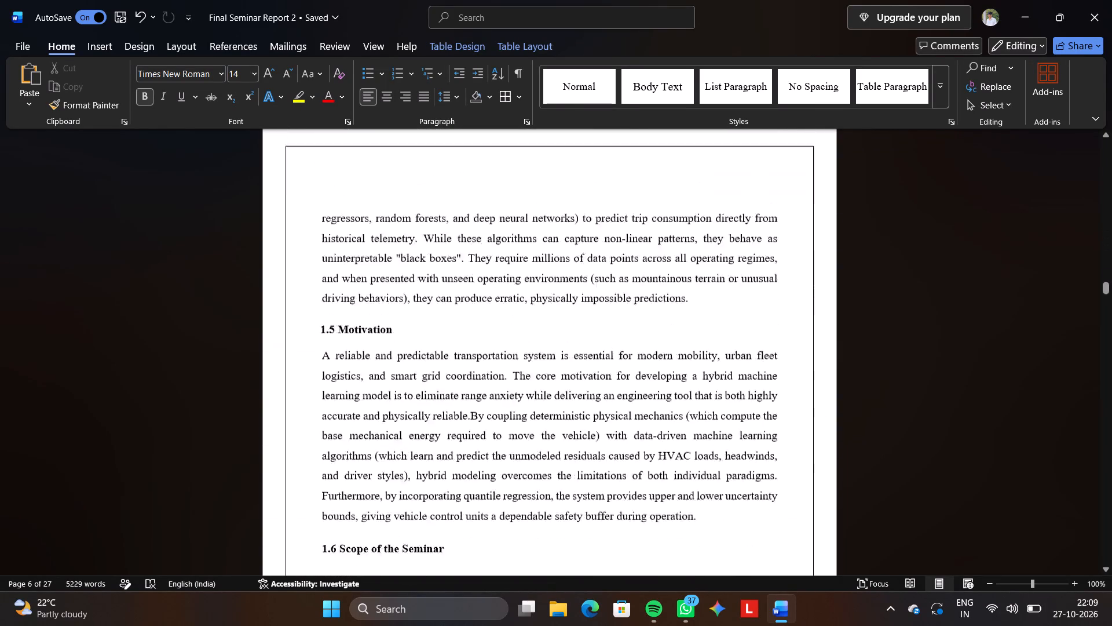
pyautogui.scroll(-4, 622, 328)
pyautogui.scroll(5, 622, 328)
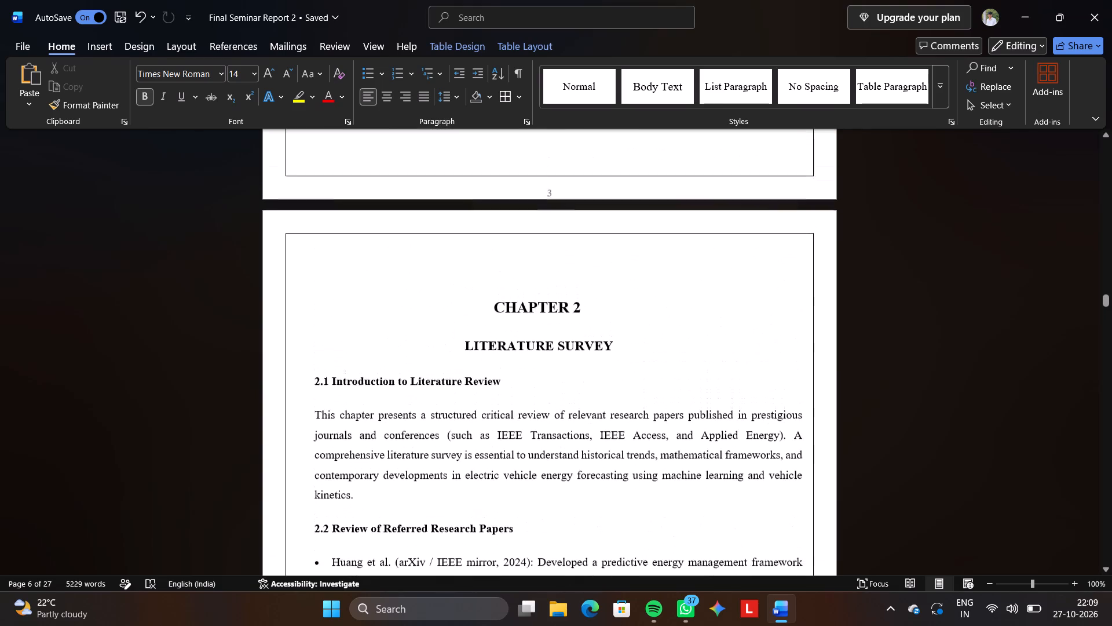
pyautogui.scroll(-5, 622, 328)
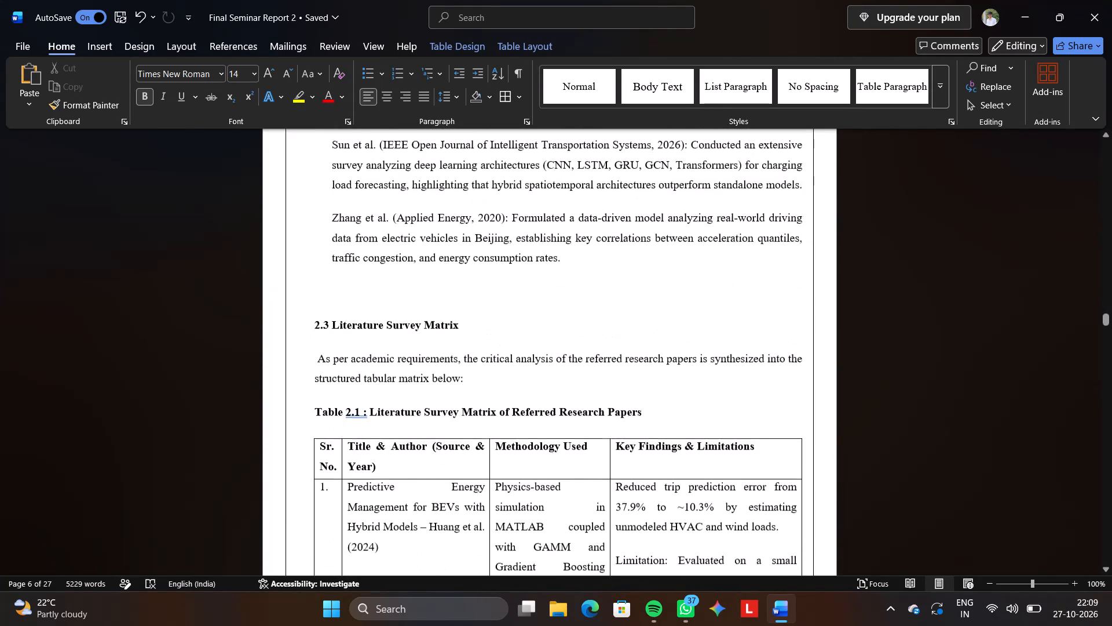
pyautogui.scroll(-7, 622, 328)
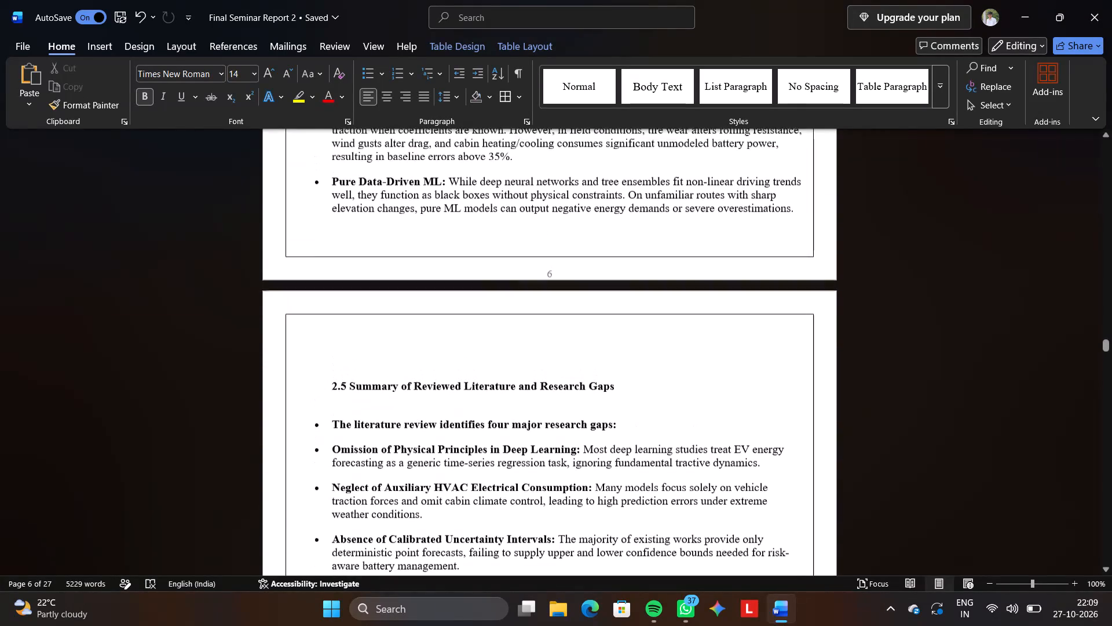
pyautogui.scroll(-3, 622, 328)
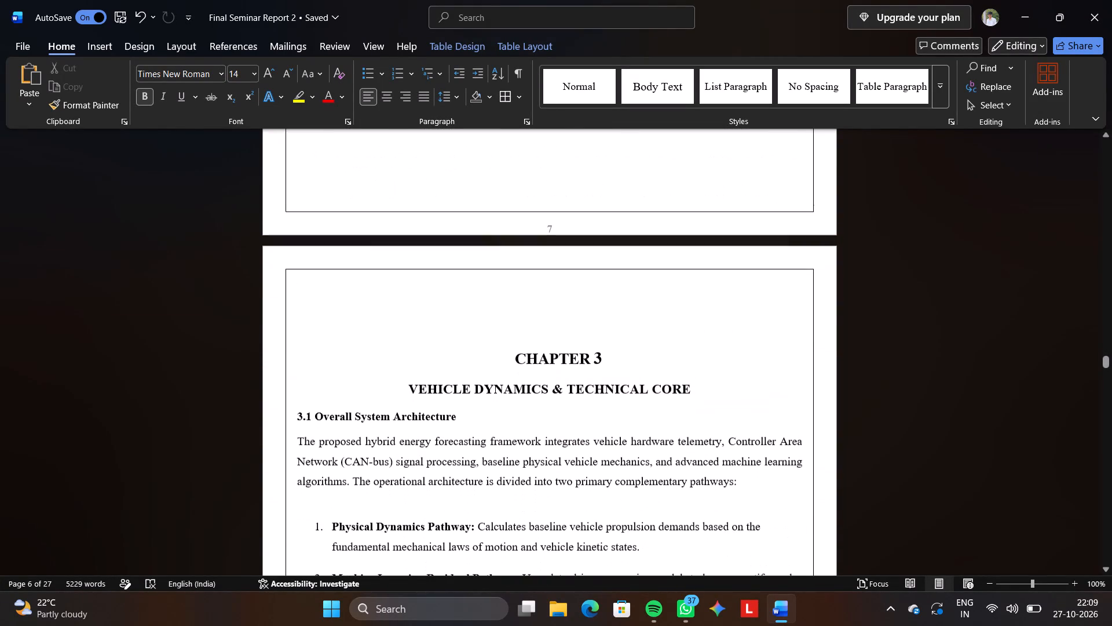
pyautogui.scroll(-1, 622, 328)
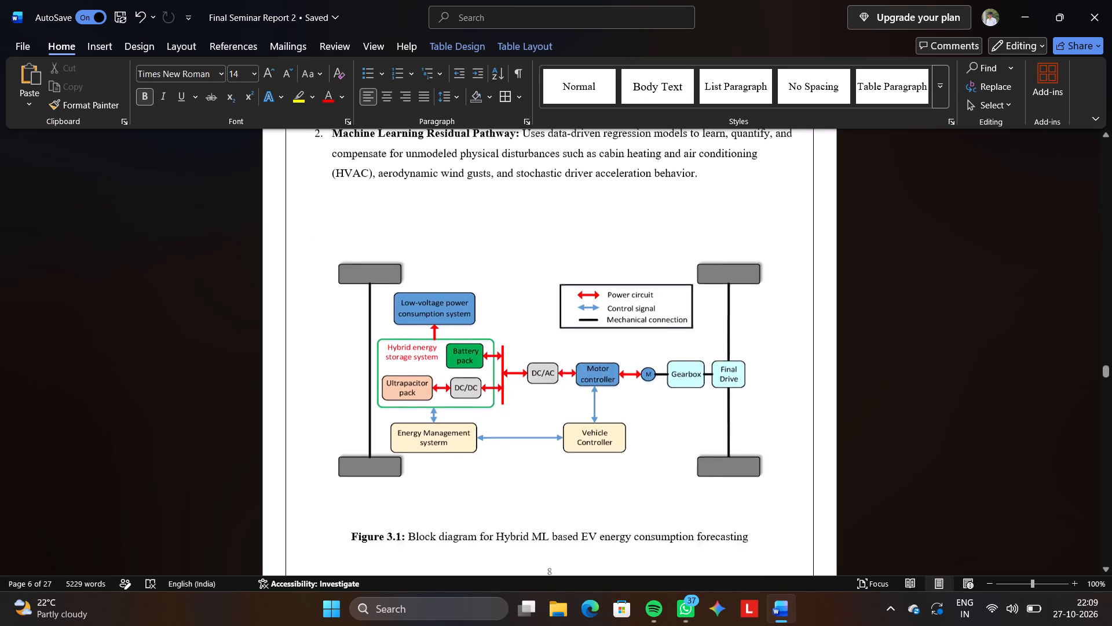
pyautogui.scroll(-1, 622, 328)
# Review the List of Figures page numbers and the Chapter 2 to 5 entries in the table of contents.
pyautogui.scroll(5, 622, 328)
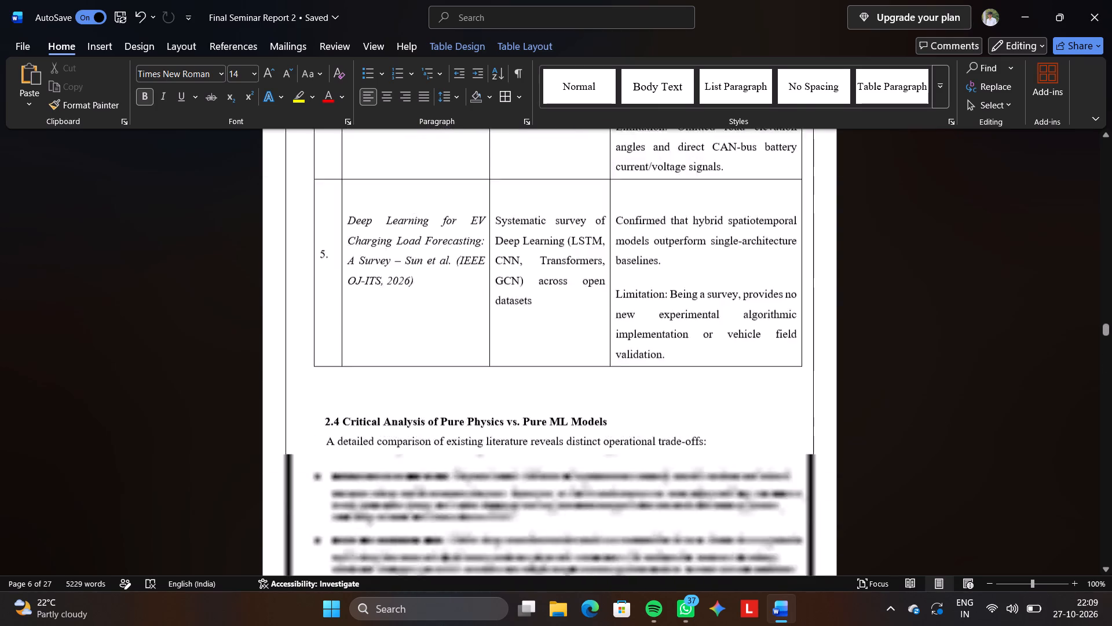
pyautogui.scroll(3, 622, 328)
pyautogui.scroll(-3, 622, 328)
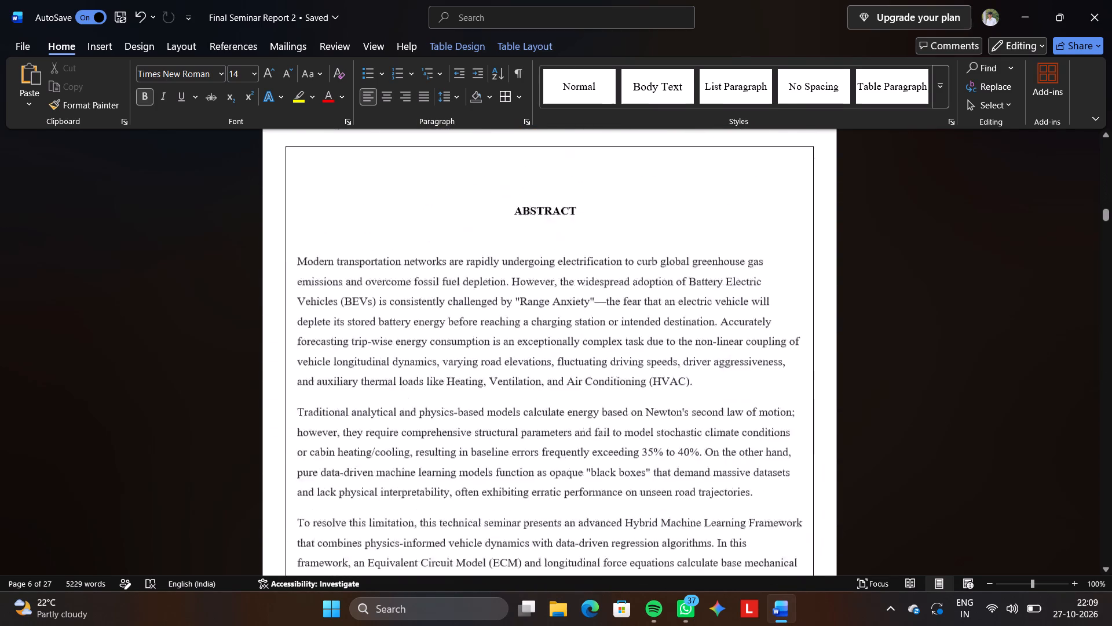
pyautogui.scroll(-3, 622, 328)
pyautogui.scroll(3, 622, 328)
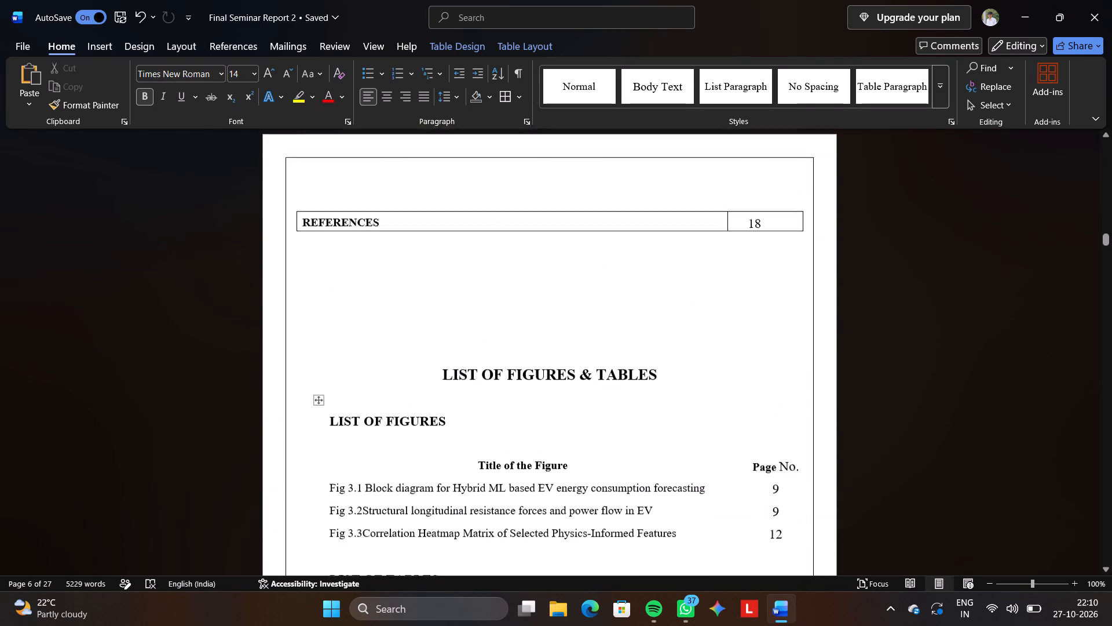
pyautogui.scroll(3, 622, 328)
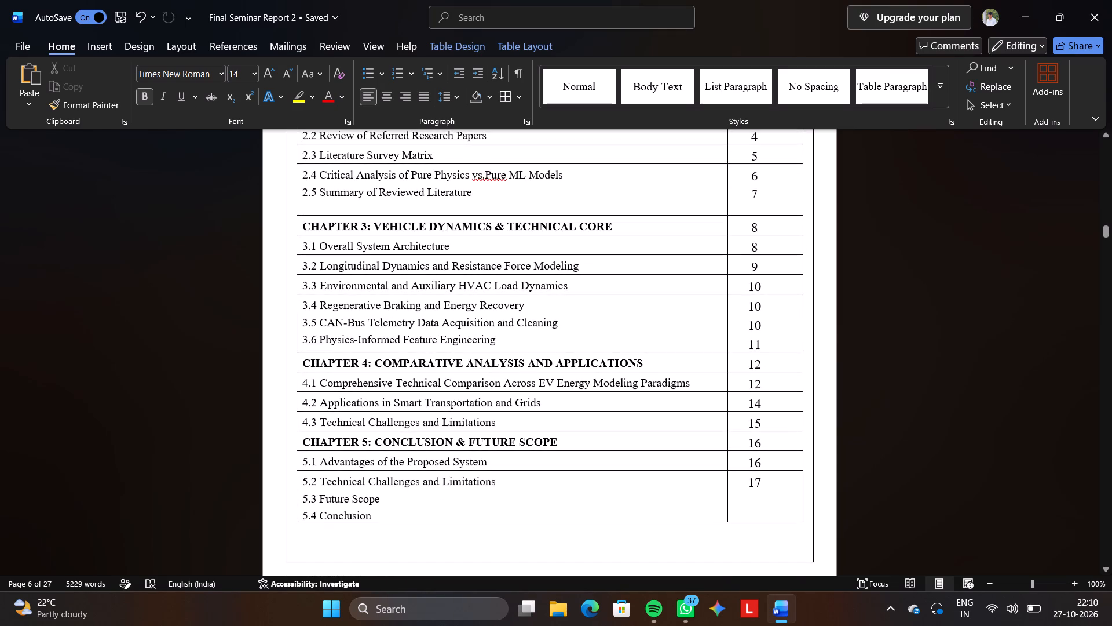
# Check the Chapter 4 heading, comparison table, section 4.2 and their page numbers in the body against the contents.
pyautogui.scroll(-10, 585, 411)
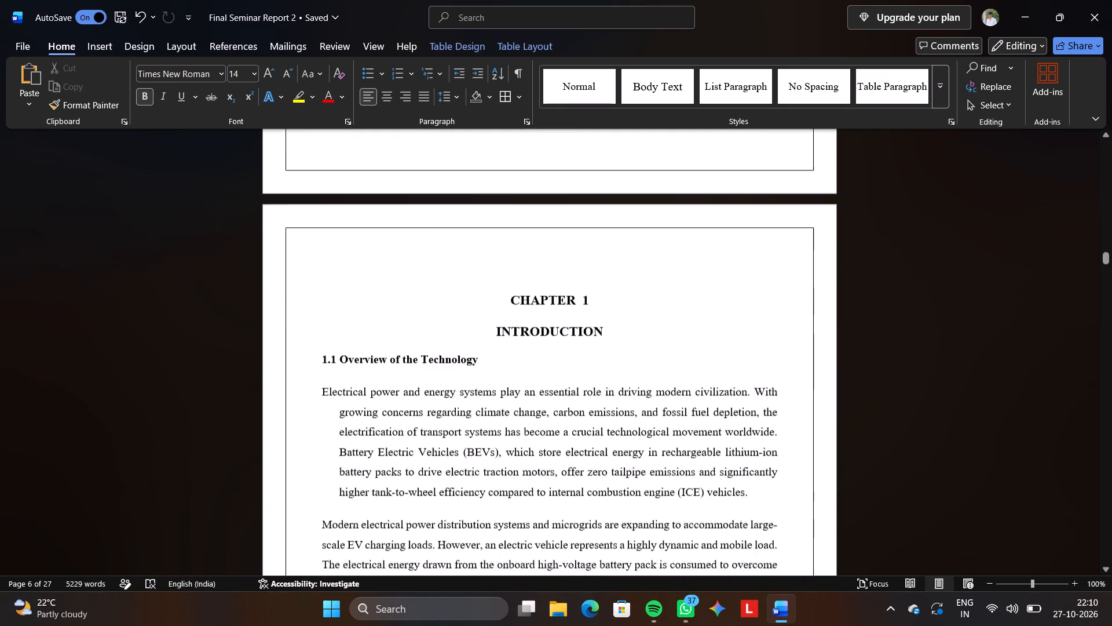
pyautogui.scroll(-11, 585, 411)
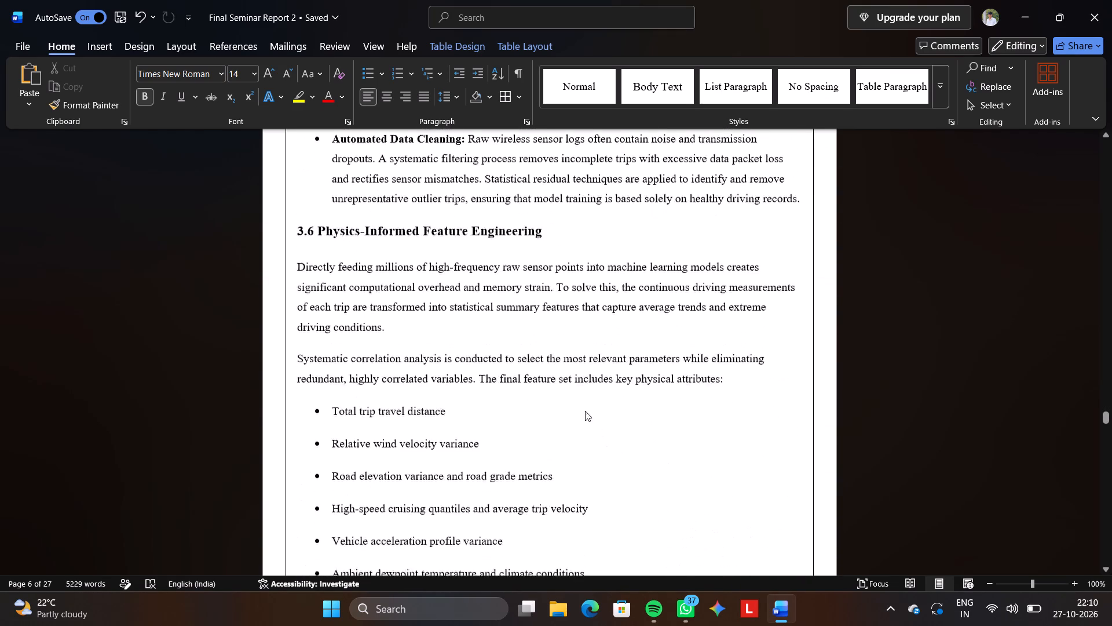
pyautogui.scroll(-4, 585, 411)
pyautogui.scroll(2, 585, 411)
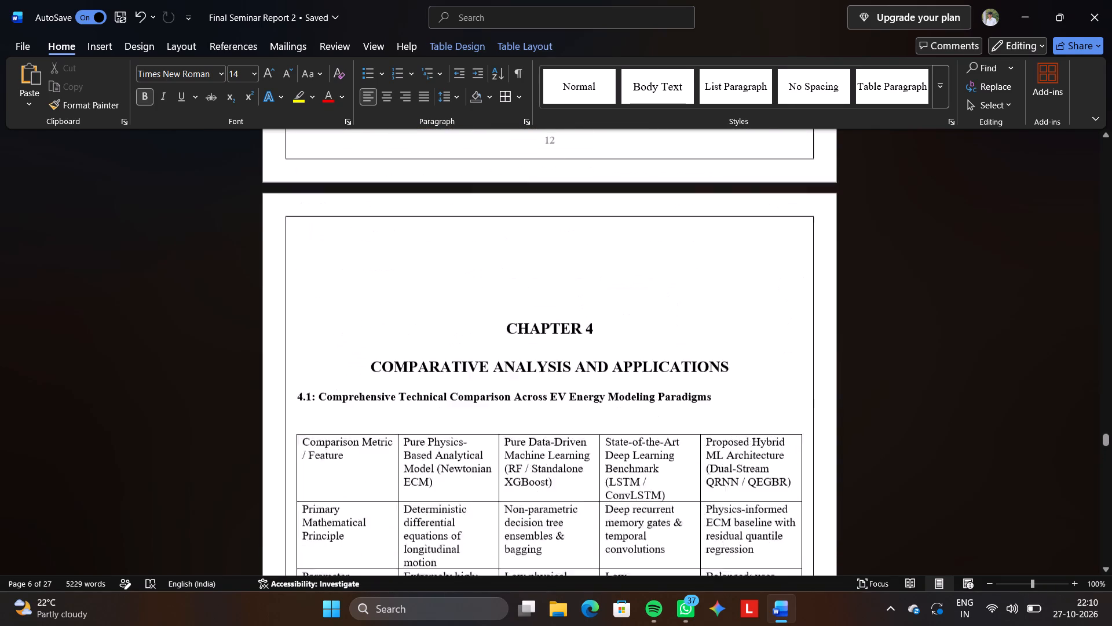
pyautogui.scroll(-1, 585, 411)
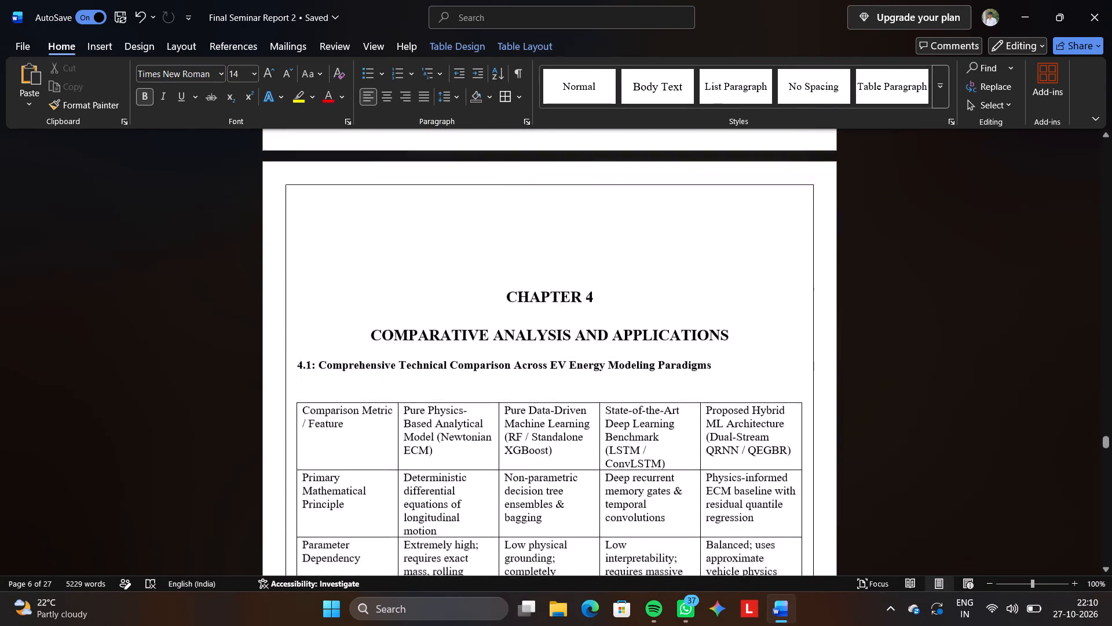
pyautogui.scroll(-1, 585, 411)
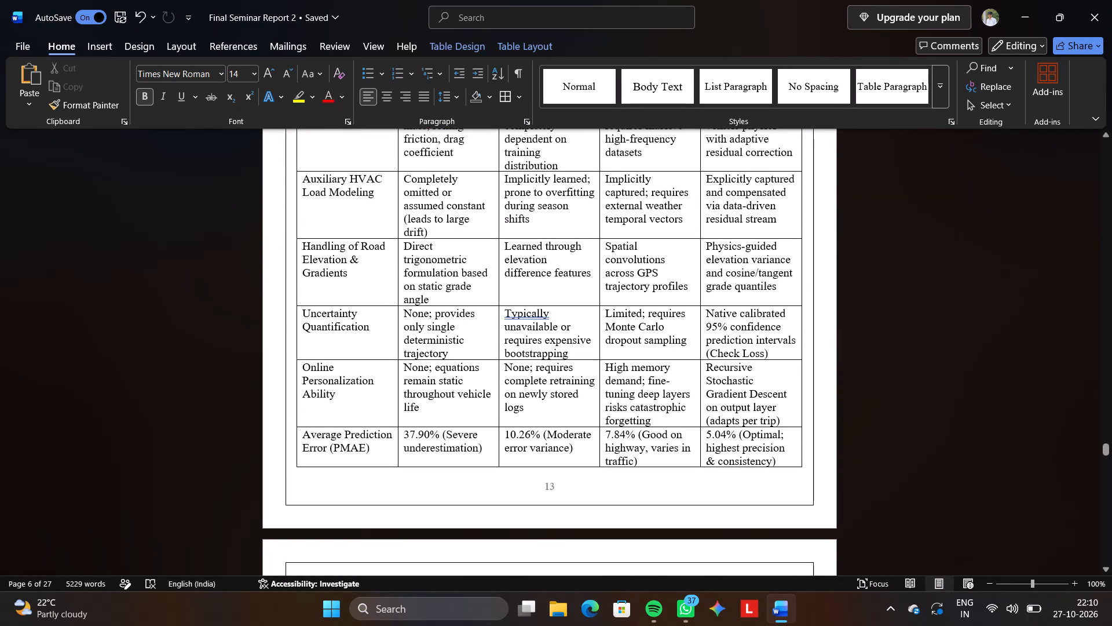
pyautogui.scroll(1, 585, 411)
pyautogui.scroll(-3, 585, 411)
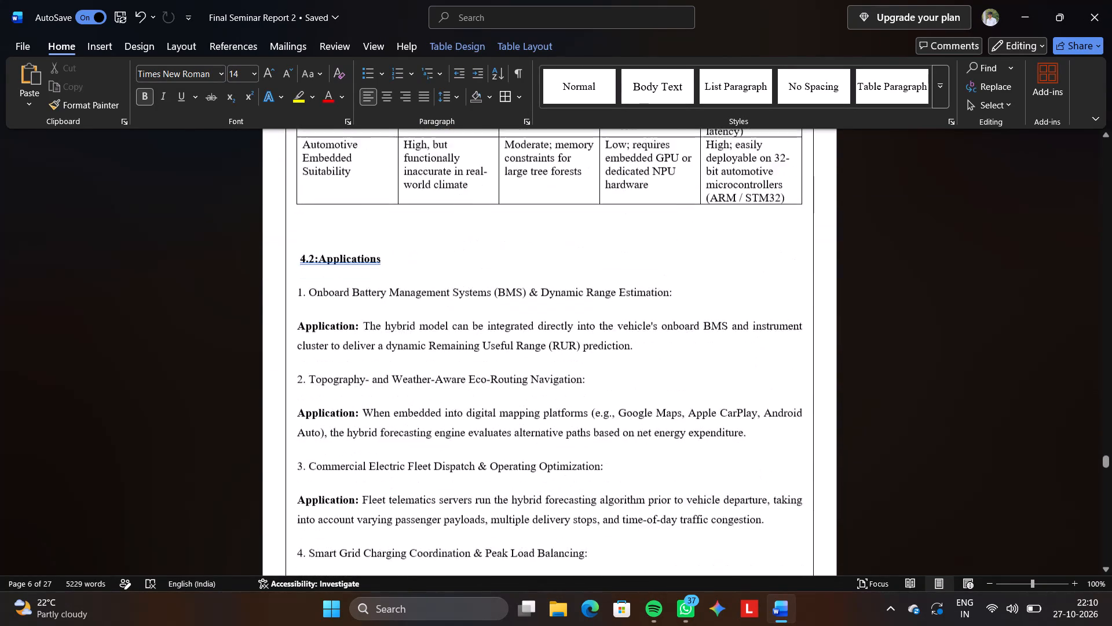
pyautogui.scroll(-1, 585, 411)
pyautogui.scroll(3, 585, 411)
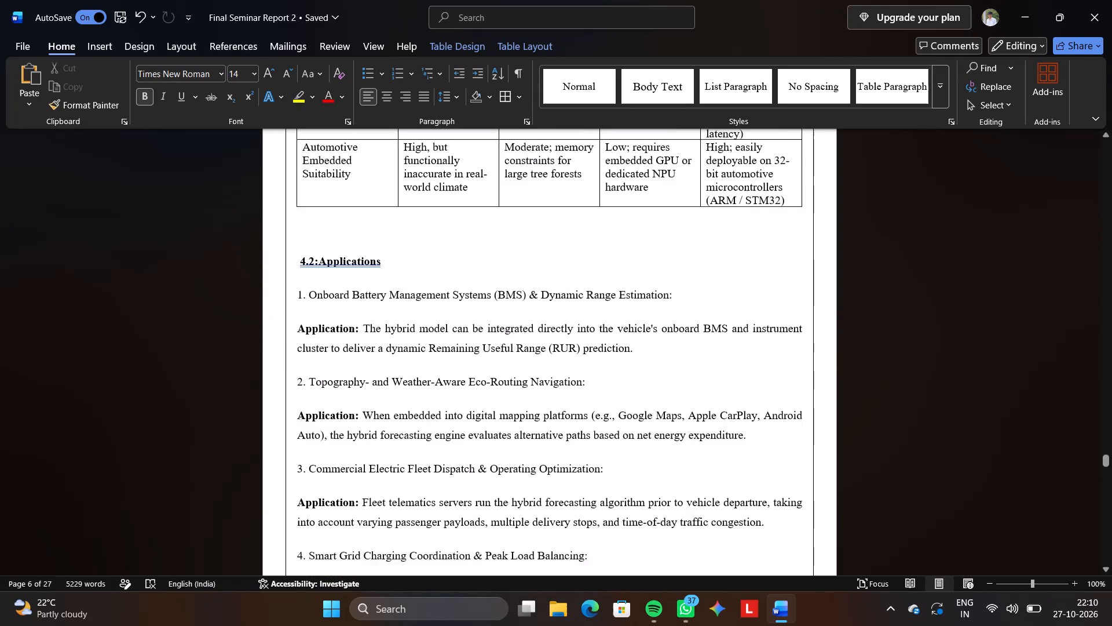
pyautogui.scroll(4, 585, 411)
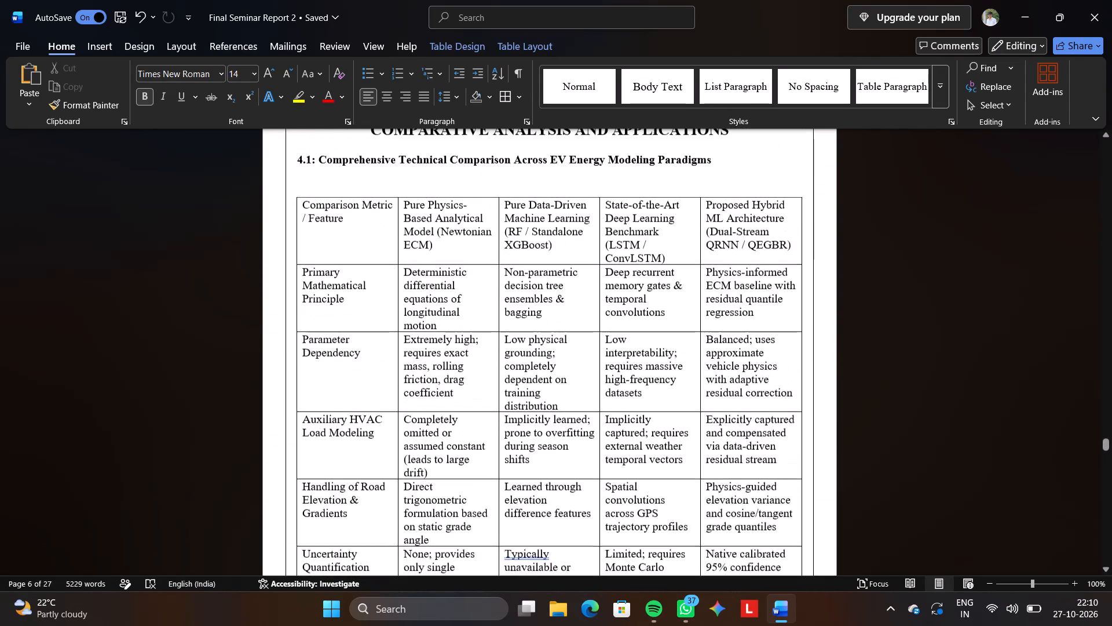
# Recheck the Chapter 3 opening page and the Figure 3.2 and Figure 3.3 captions and pages in the body.
pyautogui.scroll(10, 585, 411)
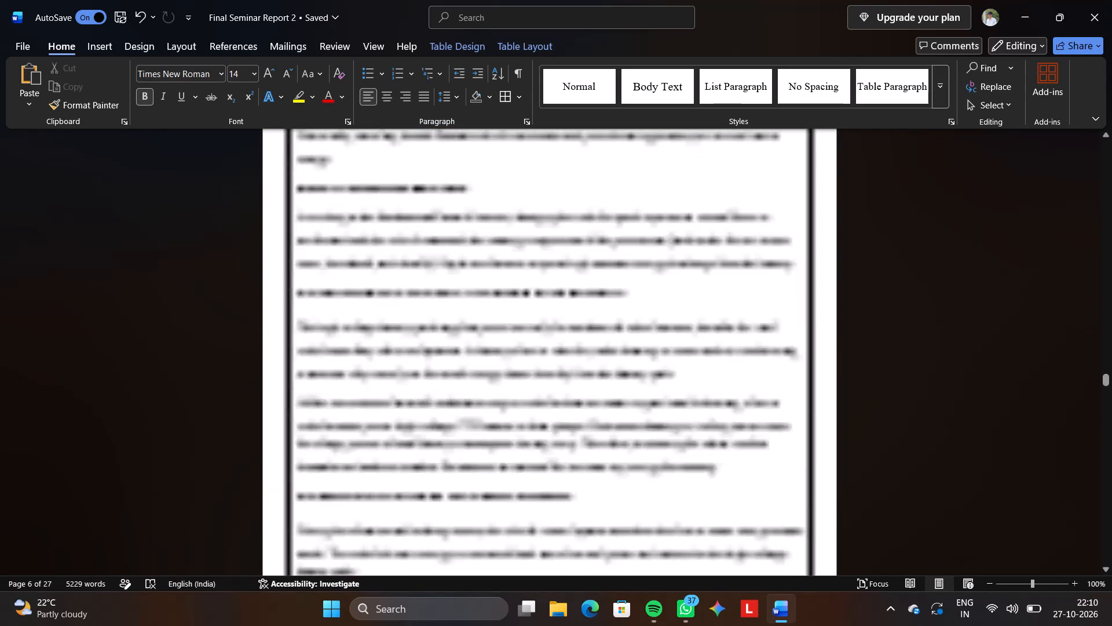
pyautogui.scroll(5, 585, 411)
pyautogui.scroll(-8, 585, 411)
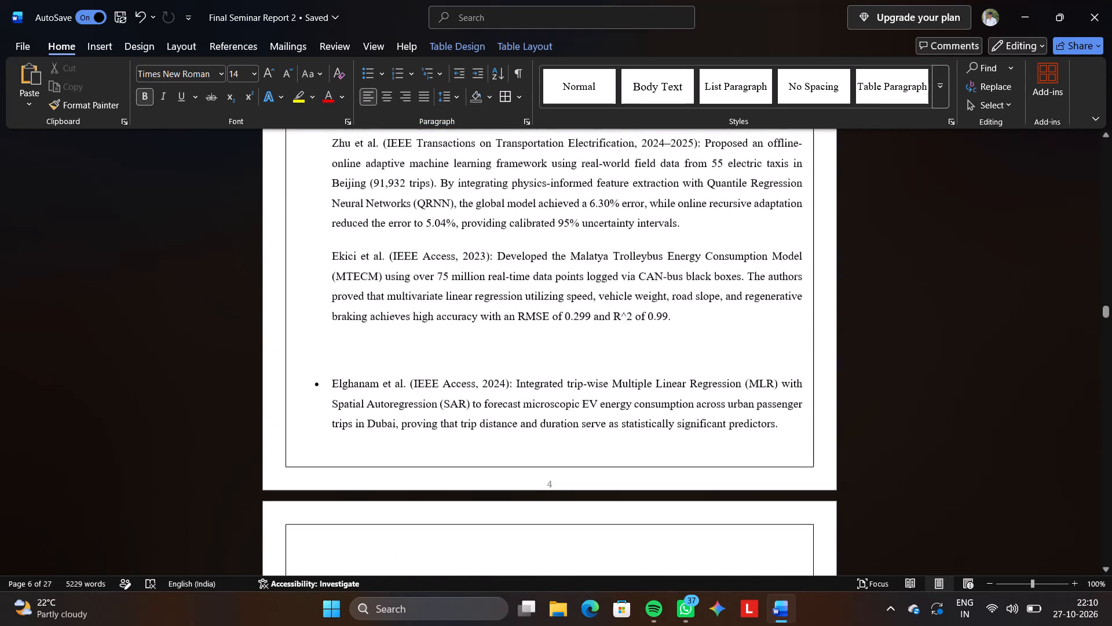
pyautogui.scroll(-10, 585, 411)
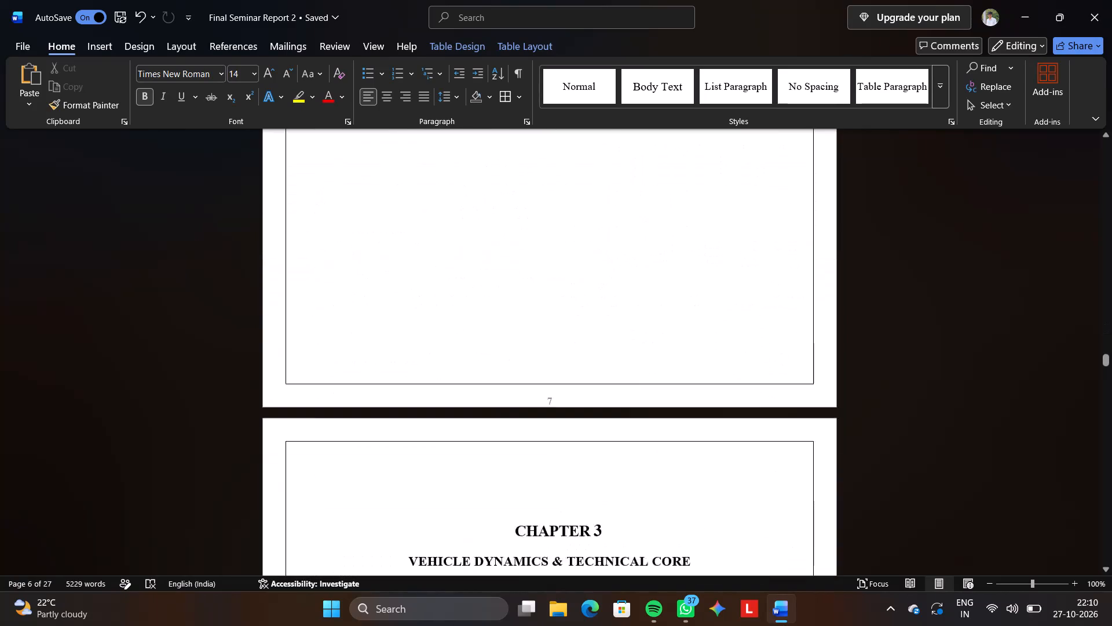
pyautogui.scroll(-1, 585, 411)
pyautogui.scroll(3, 585, 411)
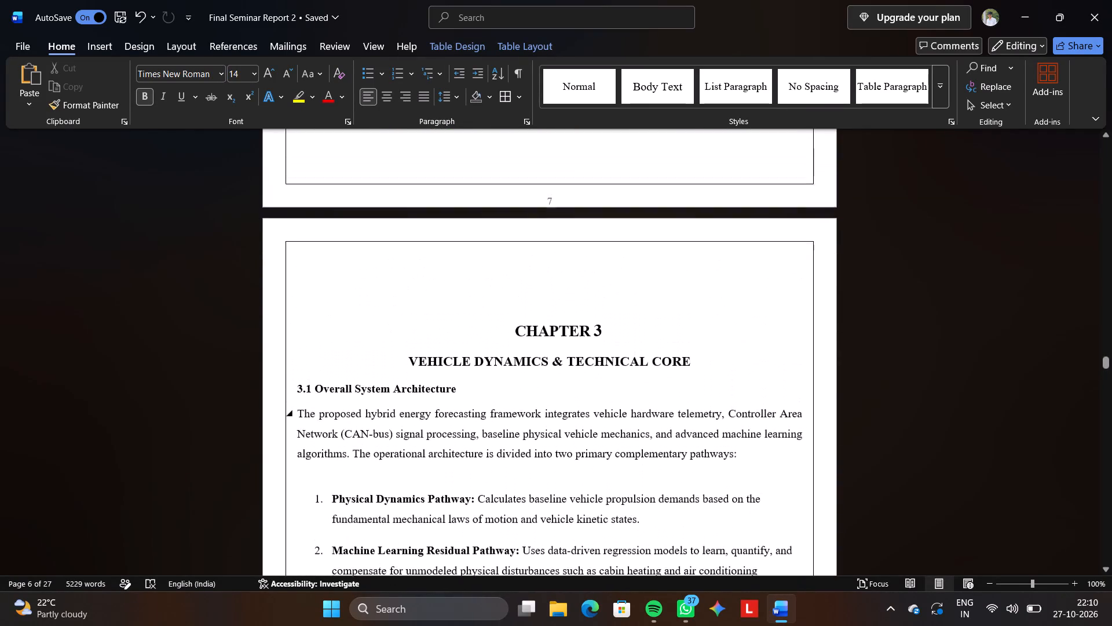
pyautogui.scroll(2, 585, 411)
pyautogui.scroll(-3, 585, 411)
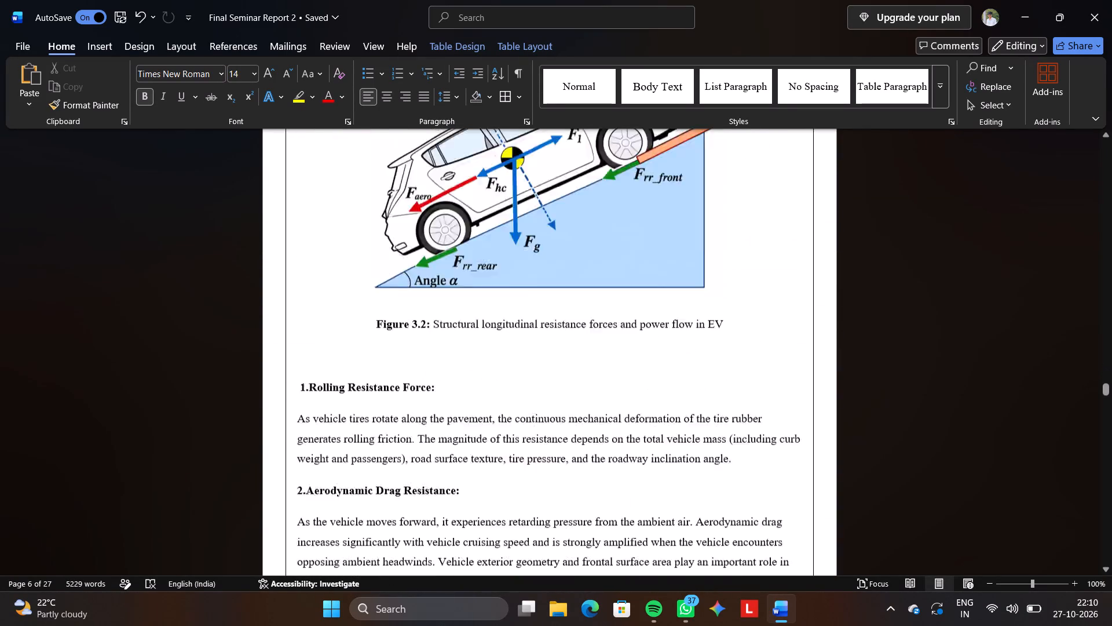
pyautogui.scroll(-5, 585, 411)
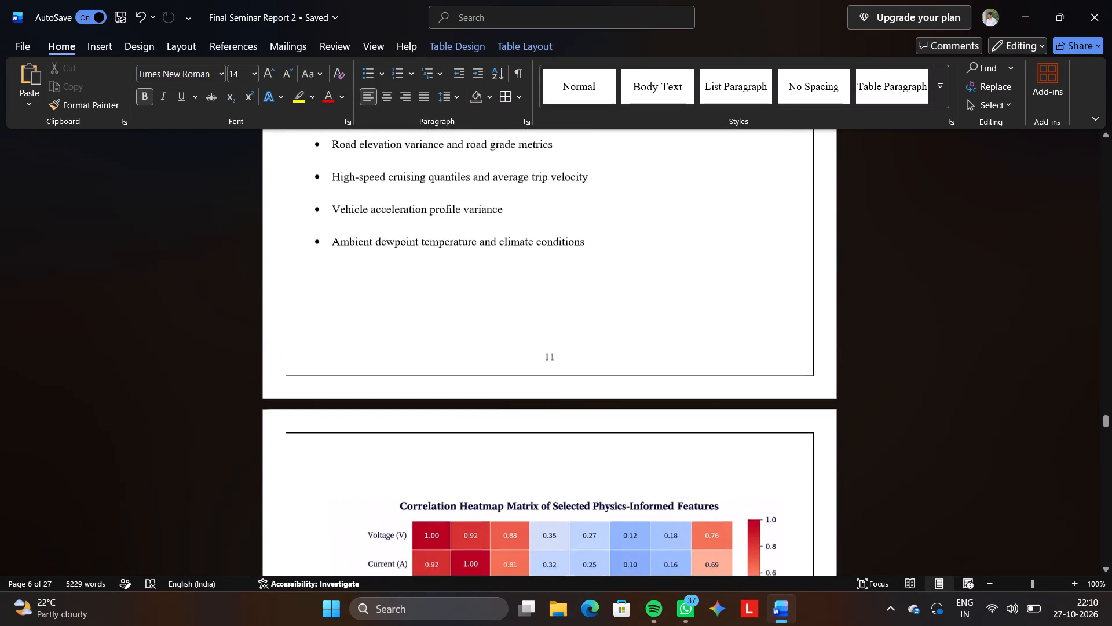
pyautogui.scroll(-5, 585, 411)
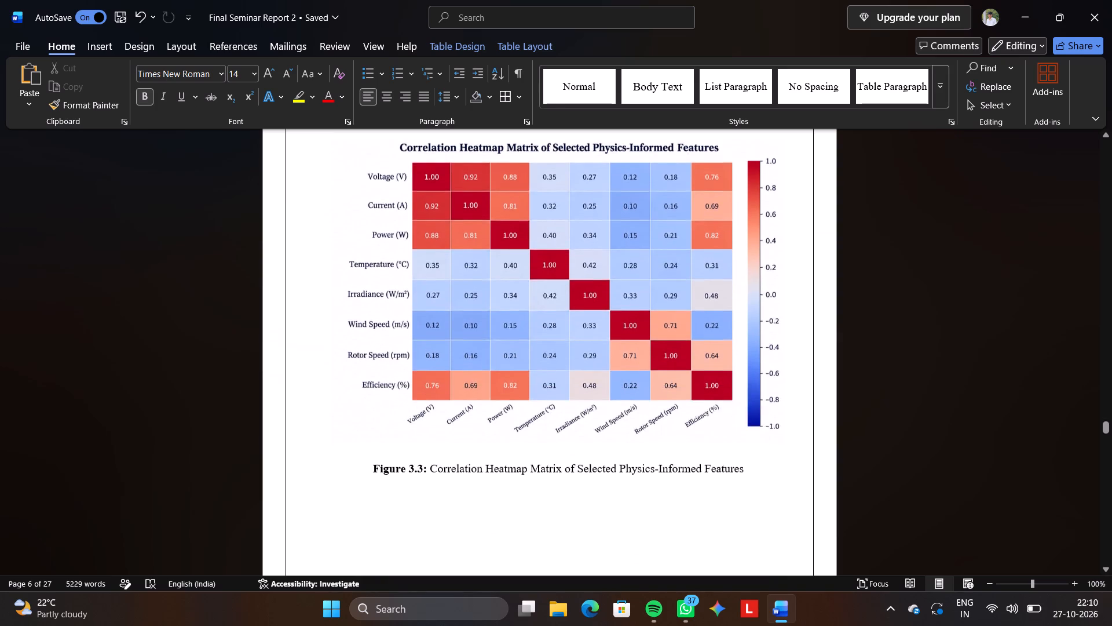
pyautogui.scroll(-2, 585, 411)
# Reread the List of Figures and the Chapter 2 to 5 titles and page numbers in the table of contents.
pyautogui.scroll(20, 585, 411)
pyautogui.scroll(1, 585, 411)
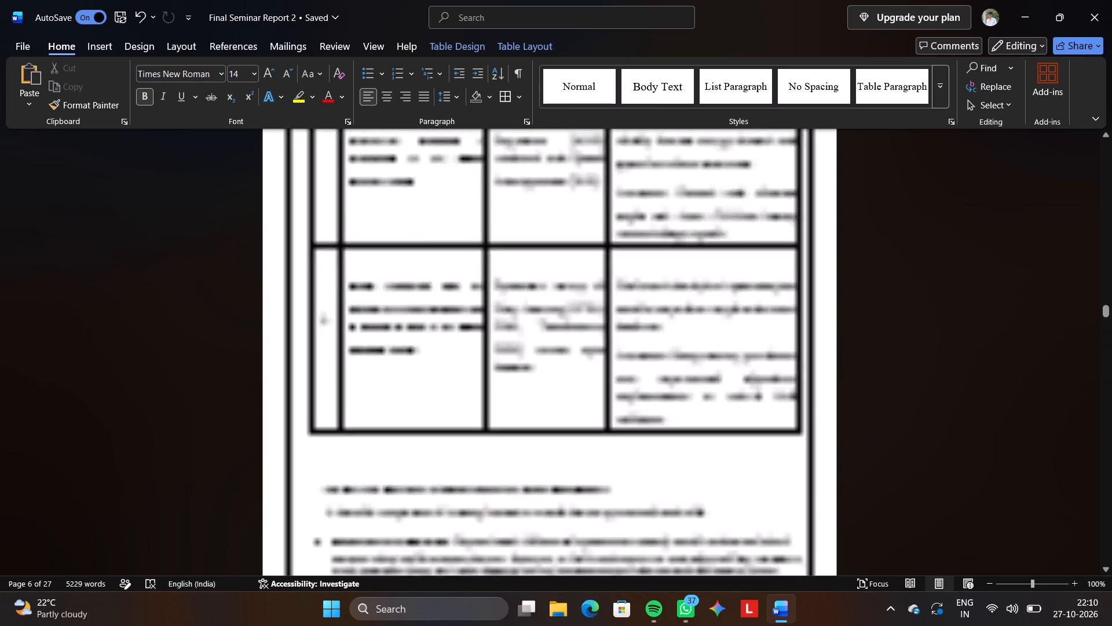
pyautogui.scroll(5, 585, 411)
pyautogui.scroll(-5, 585, 411)
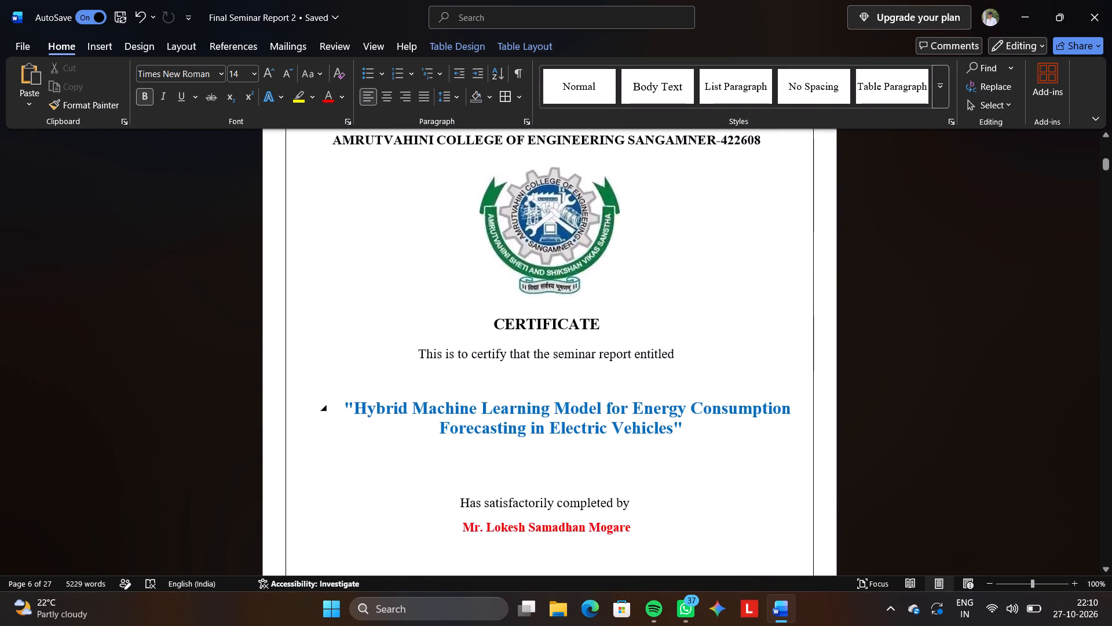
pyautogui.scroll(-6, 585, 411)
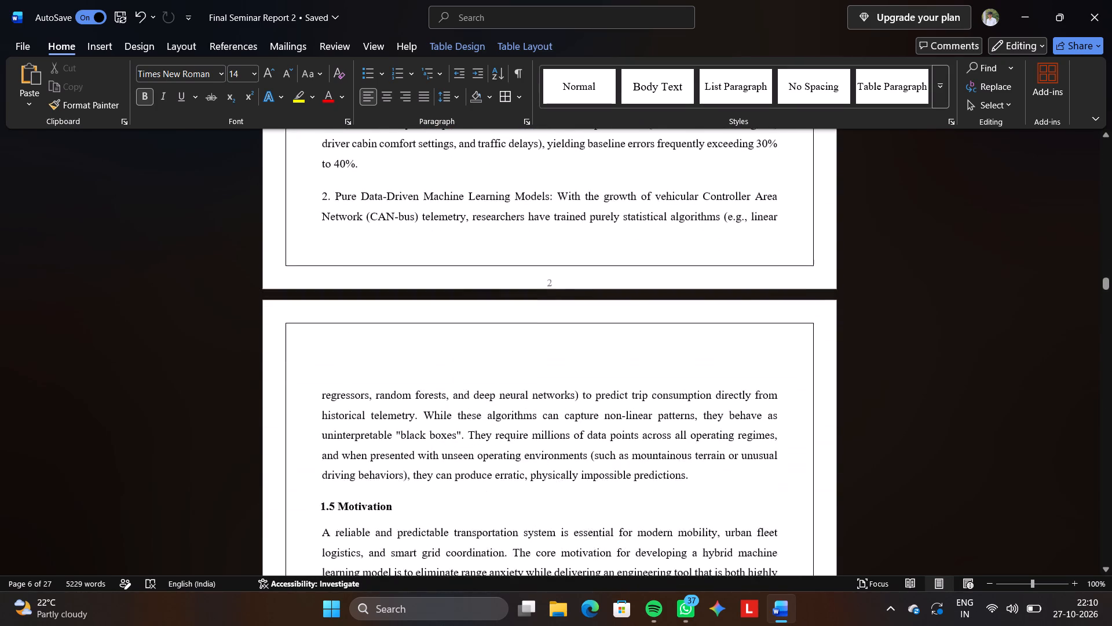
pyautogui.scroll(-5, 585, 411)
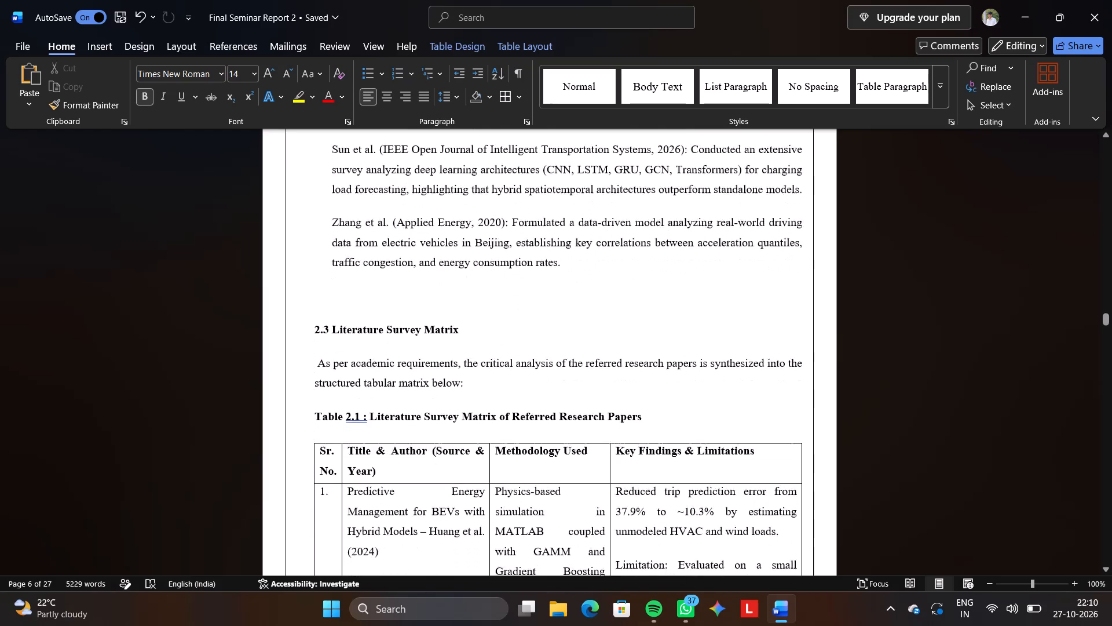
pyautogui.scroll(-1, 585, 411)
pyautogui.scroll(8, 585, 411)
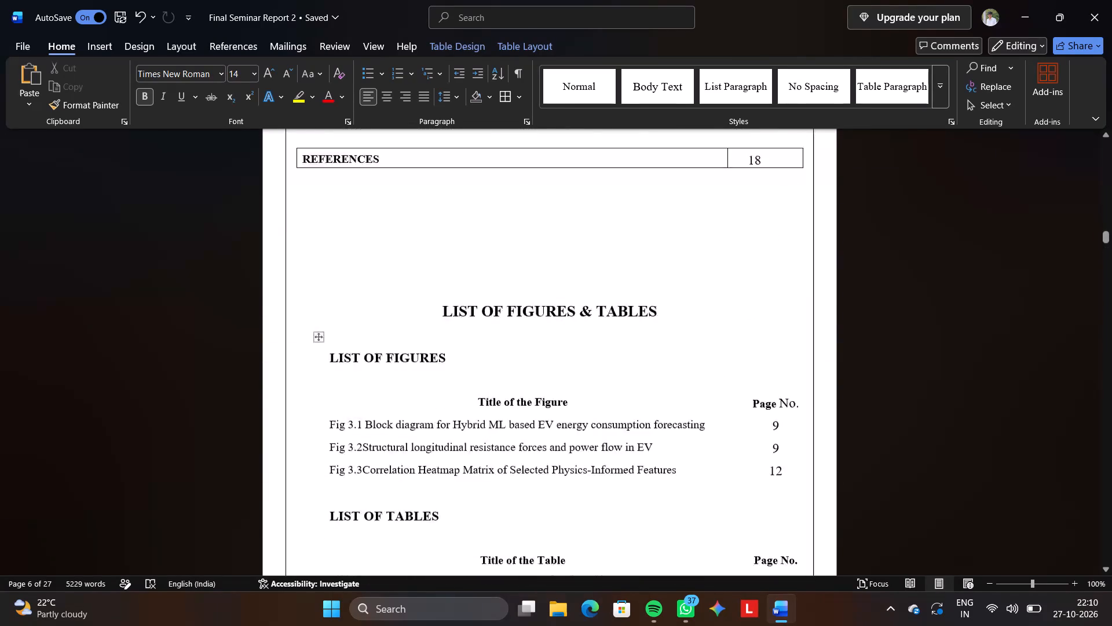
pyautogui.scroll(1, 585, 411)
pyautogui.scroll(-2, 585, 411)
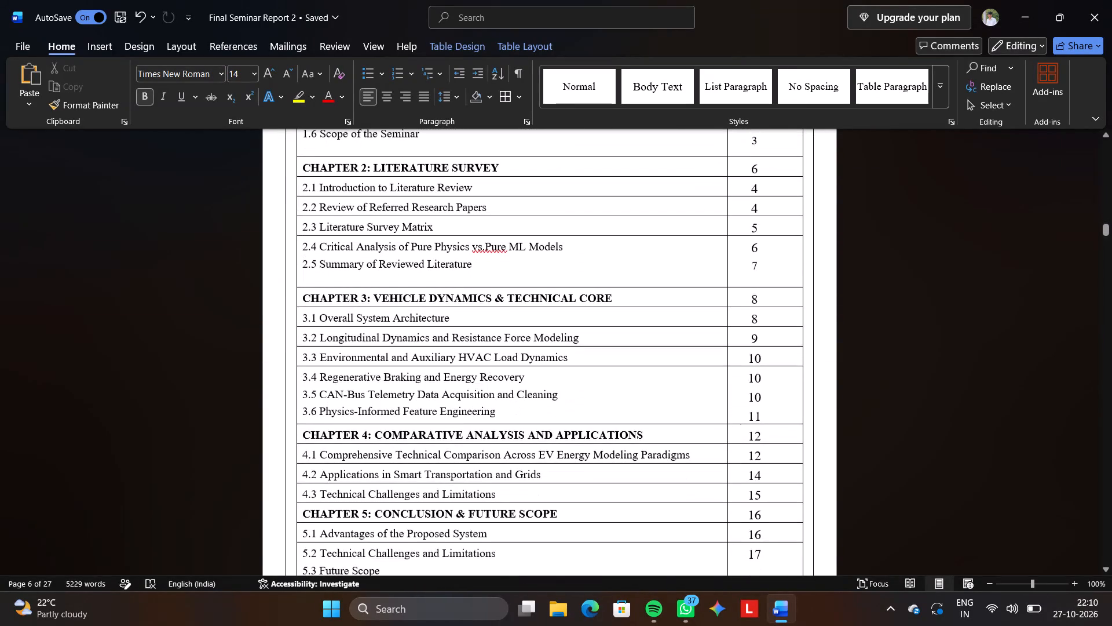
pyautogui.scroll(-2, 570, 339)
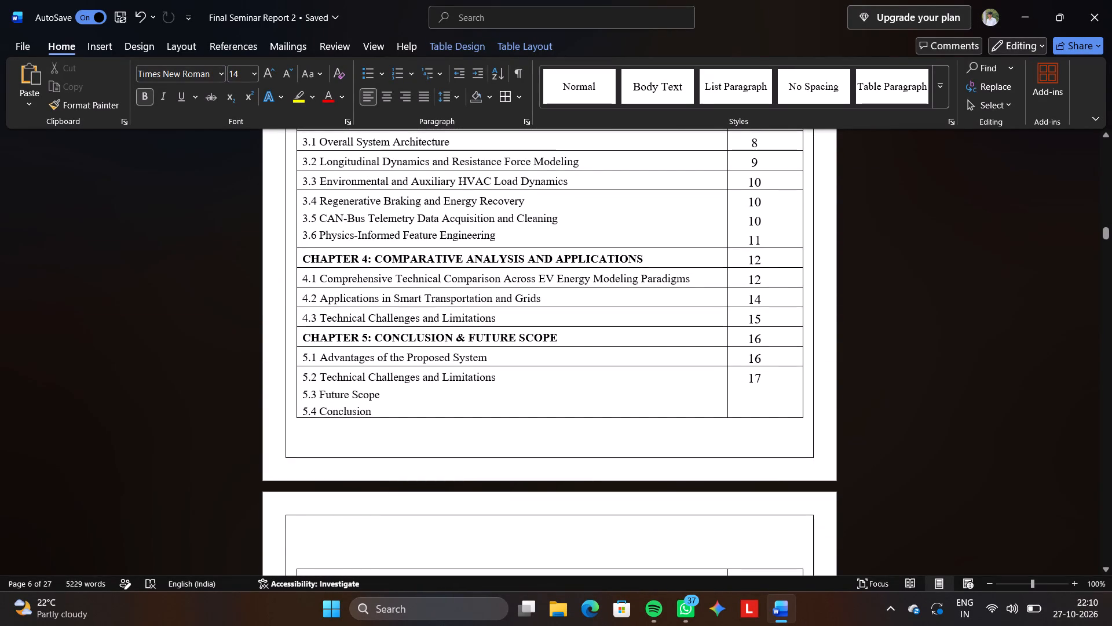
pyautogui.scroll(-2, 589, 396)
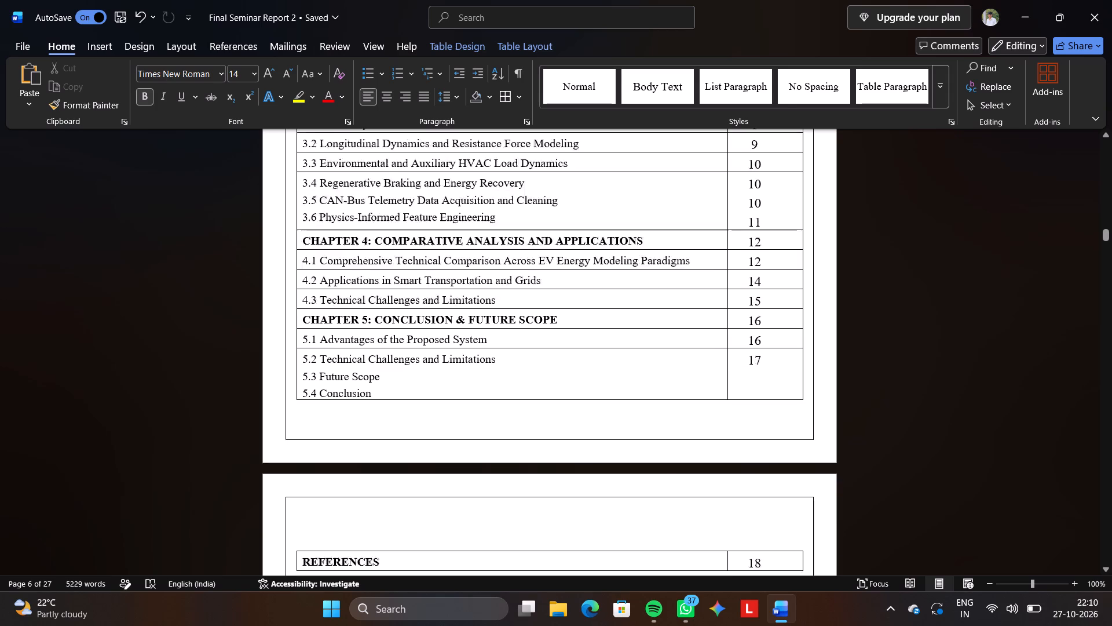
# Compare the body pages of Chapter 5, section 4.3, section 3.6, Figure 3.3 and the Chapter 4 opening with the contents.
pyautogui.scroll(-18, 589, 396)
pyautogui.scroll(4, 589, 396)
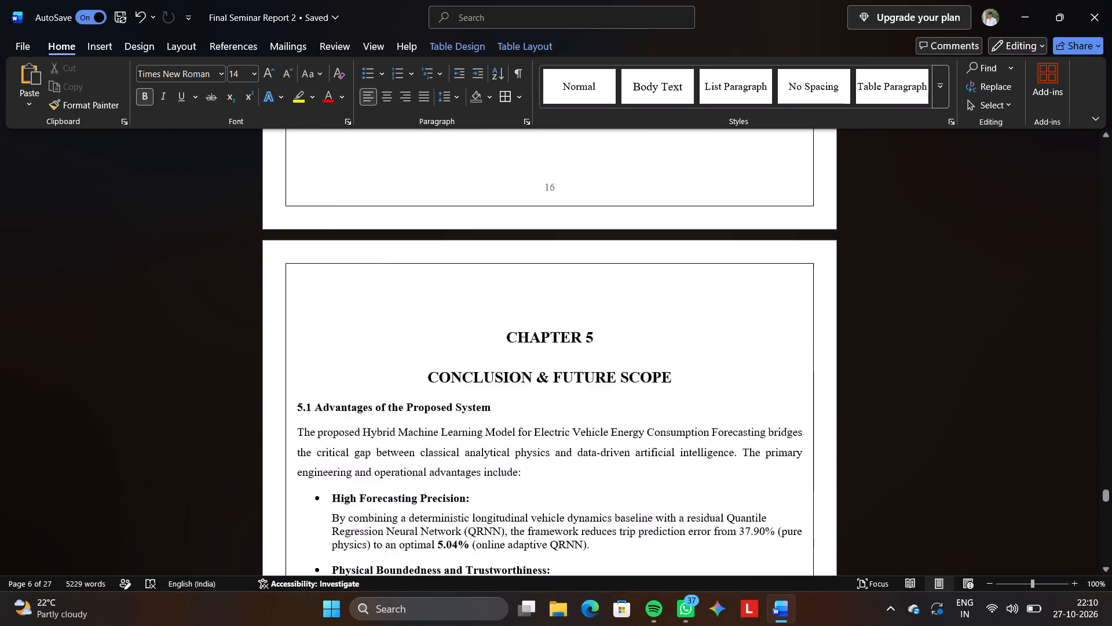
pyautogui.scroll(3, 589, 396)
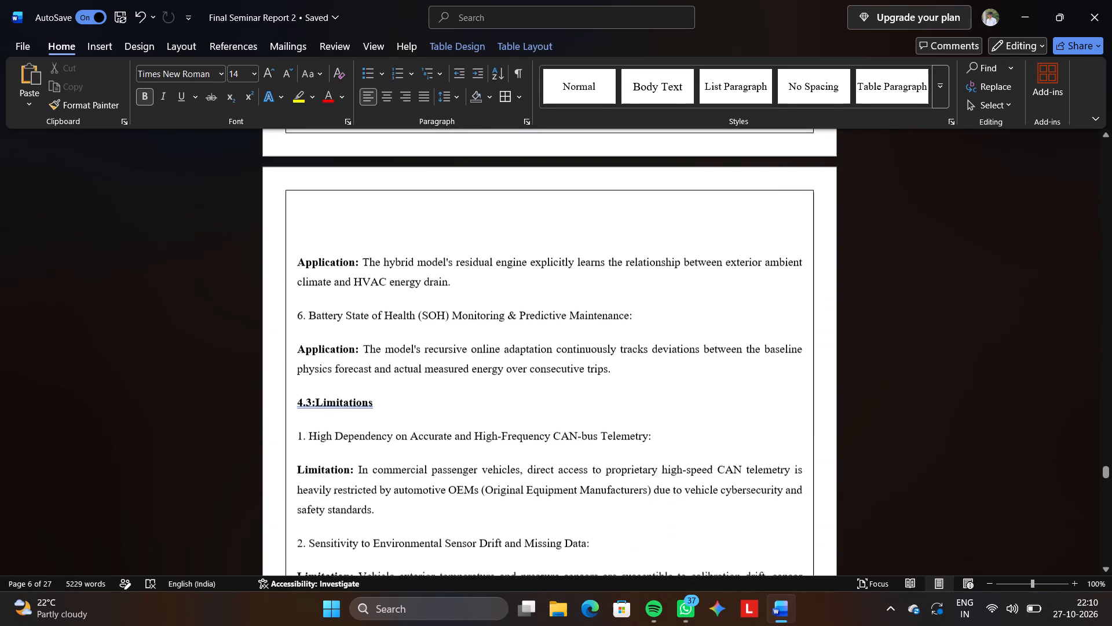
pyautogui.scroll(4, 589, 396)
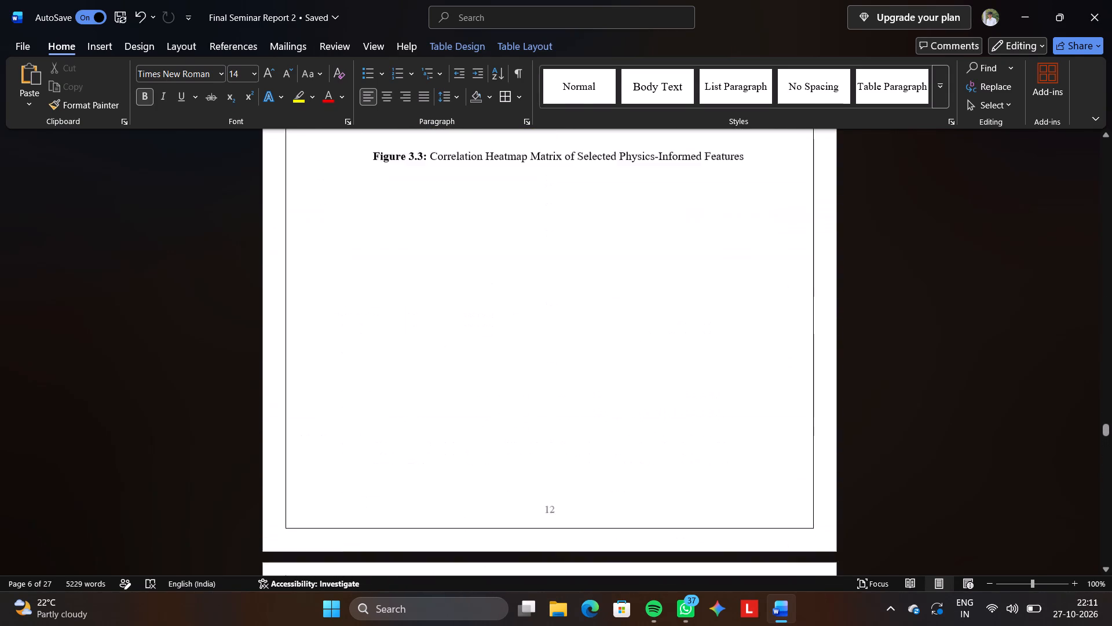
pyautogui.scroll(5, 589, 396)
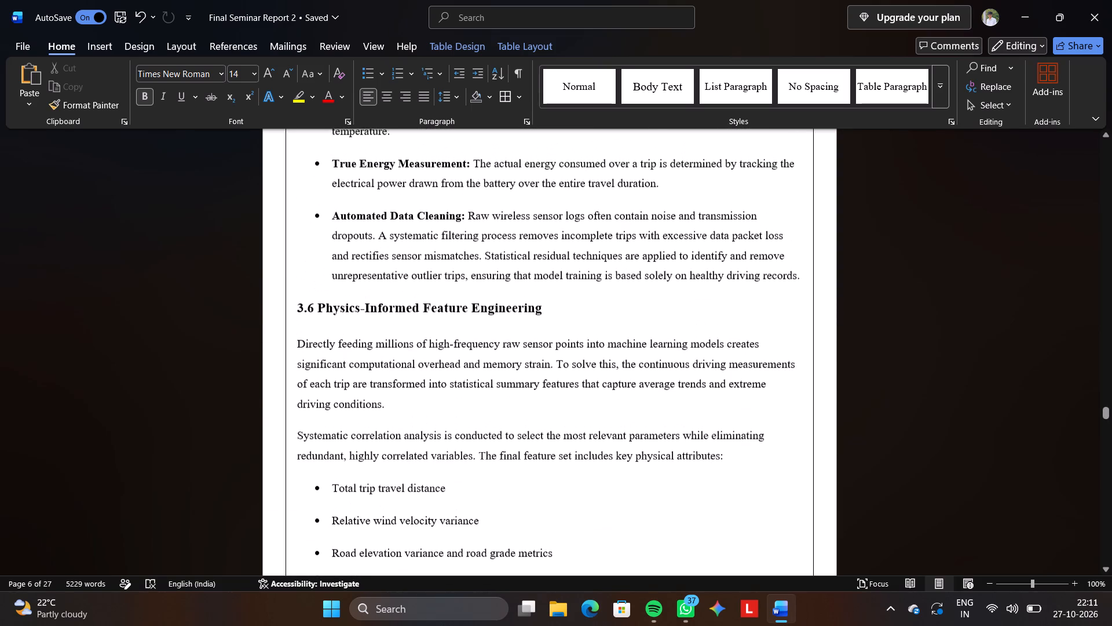
pyautogui.scroll(-3, 589, 396)
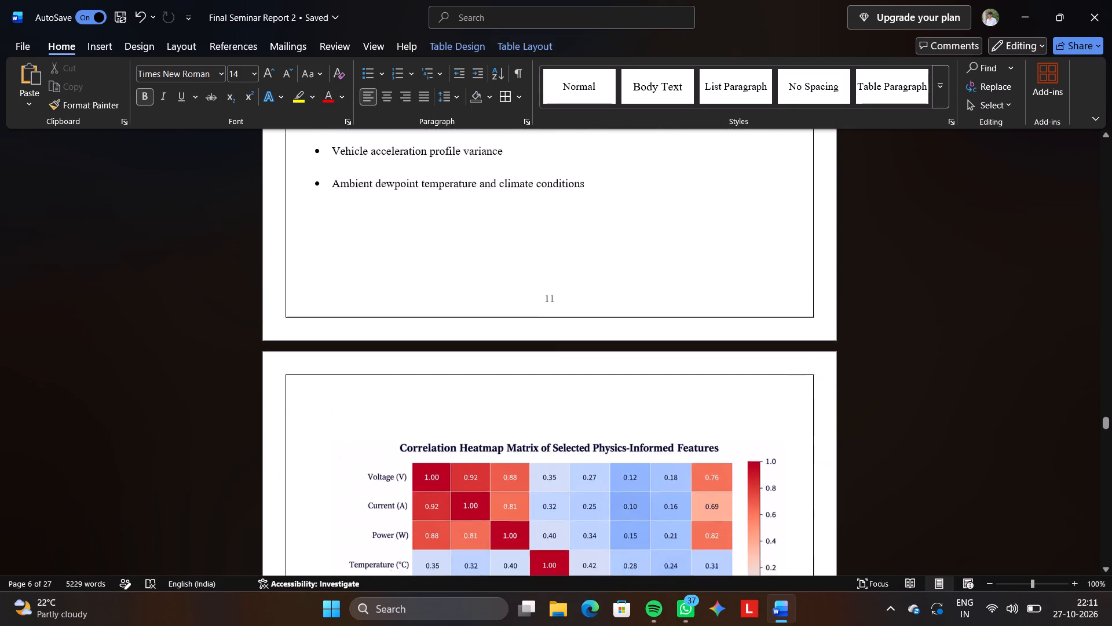
pyautogui.scroll(-3, 589, 396)
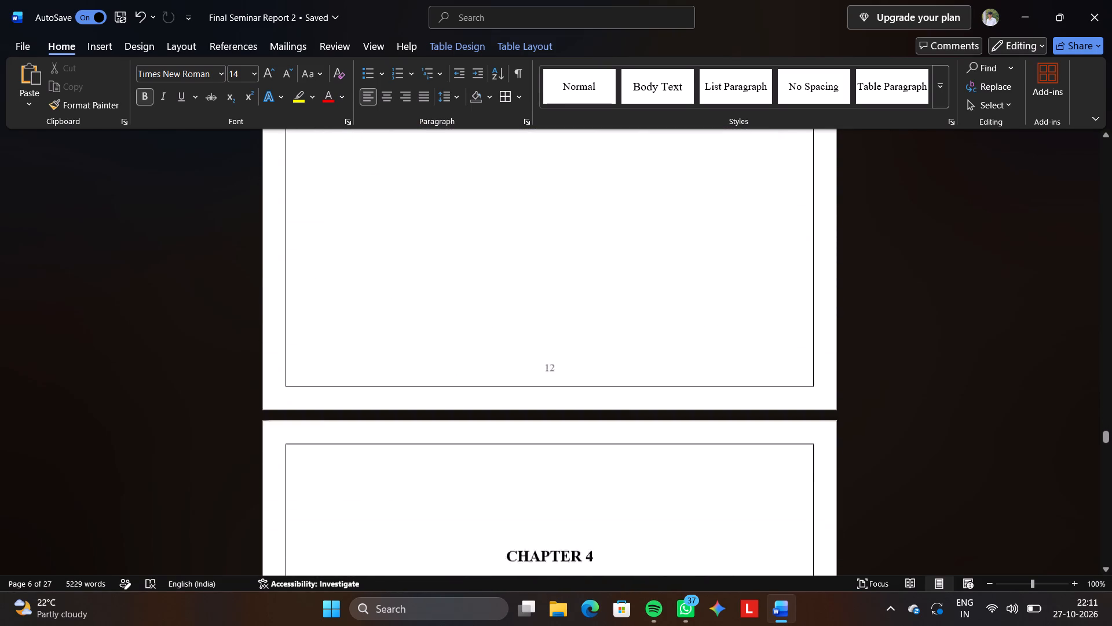
pyautogui.scroll(-2, 589, 396)
pyautogui.scroll(1, 589, 396)
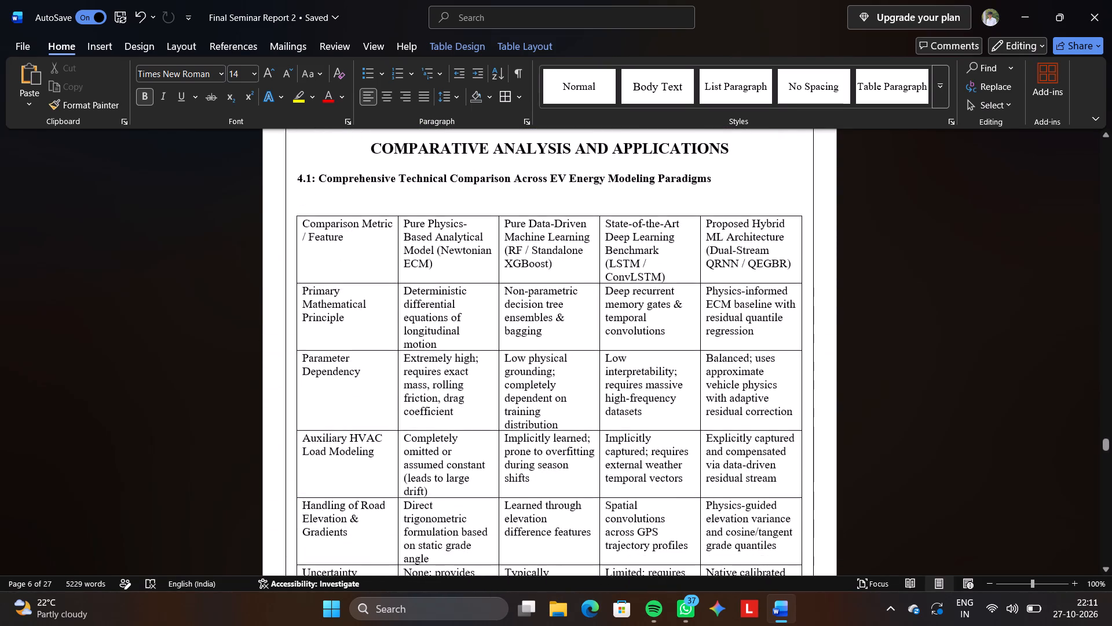
pyautogui.scroll(1, 589, 396)
pyautogui.scroll(-1, 589, 396)
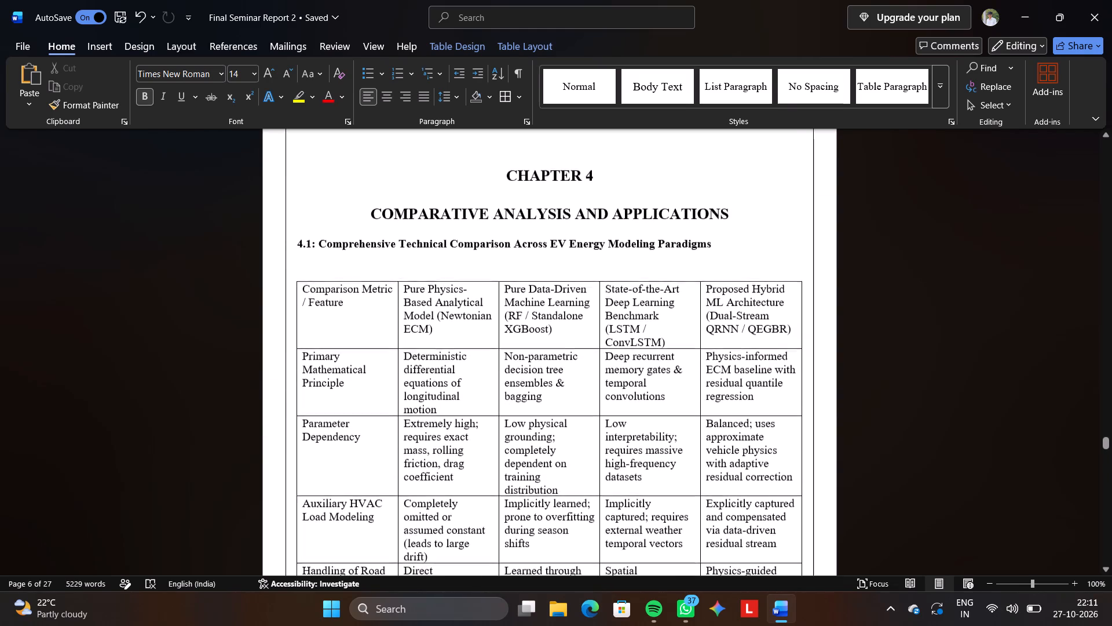
# Set the page numbers of Chapter 4 and section 4.1 to 13 in the table of contents.
pyautogui.scroll(20, 589, 396)
pyautogui.scroll(4, 589, 396)
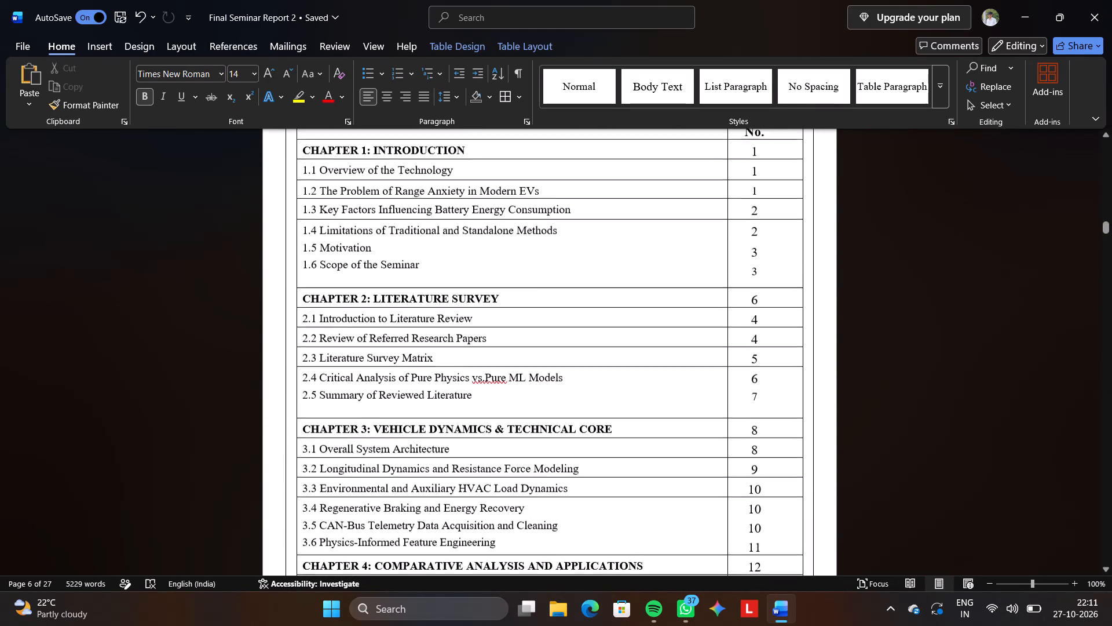
pyautogui.scroll(-1, 514, 430)
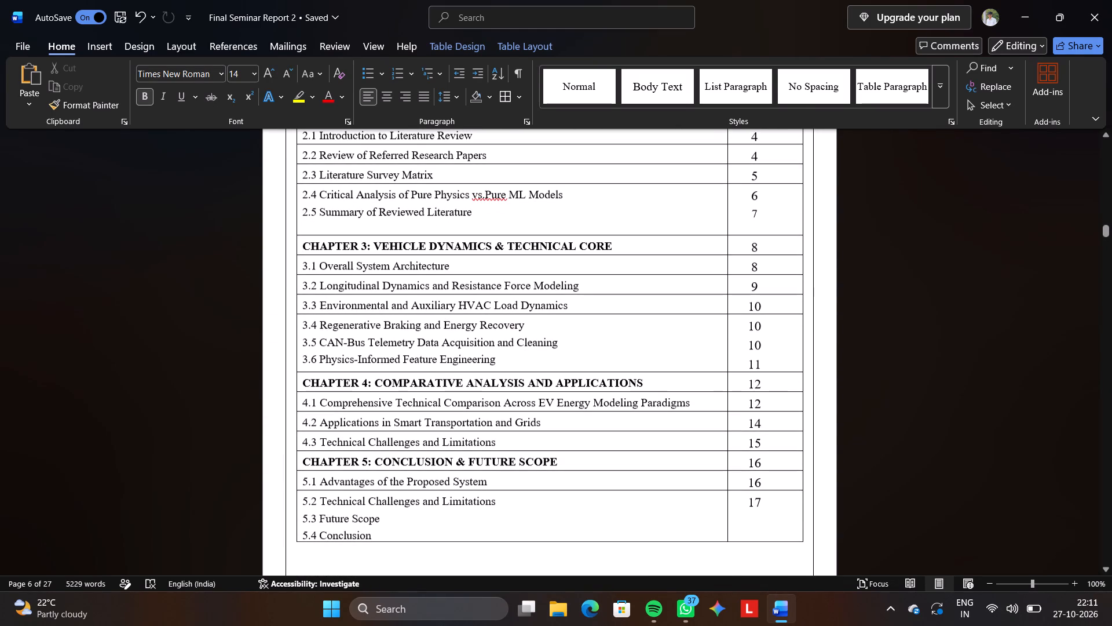
pyautogui.scroll(-1, 481, 366)
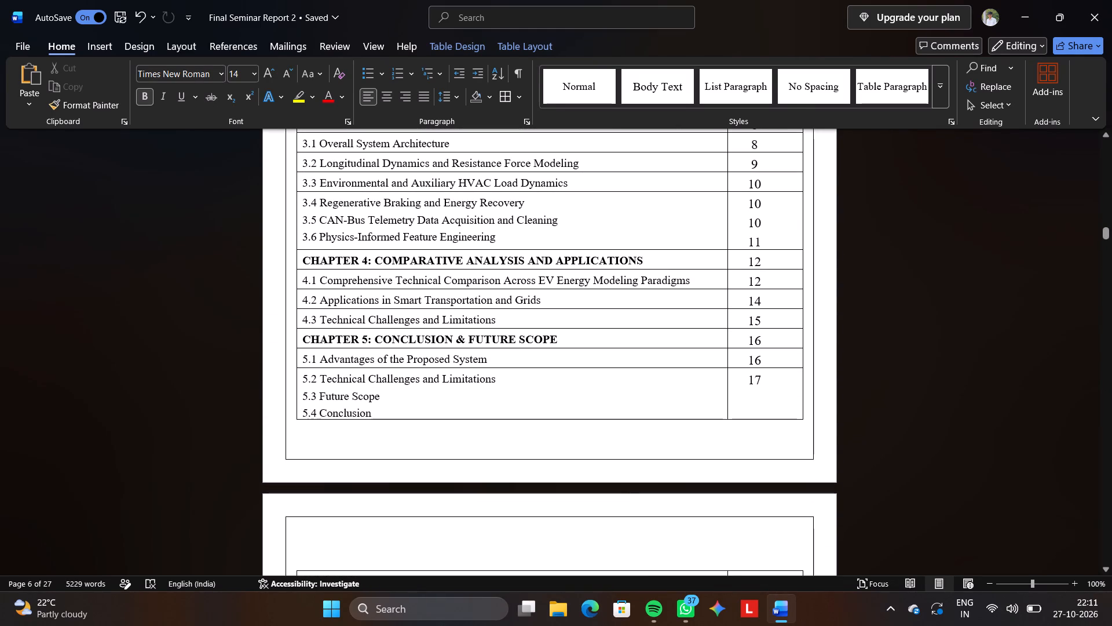
pyautogui.click(762, 259)
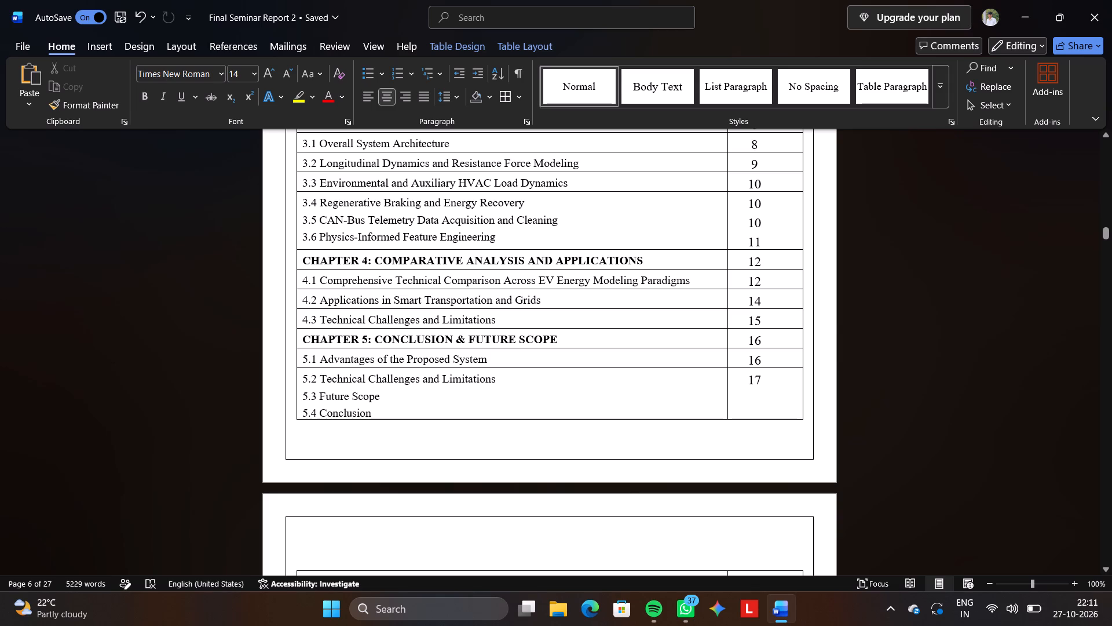
pyautogui.click(751, 263)
pyautogui.moveTo(768, 257); pyautogui.dragTo(750, 265)
pyautogui.moveTo(750, 265); pyautogui.dragTo(742, 265)
pyautogui.write('13')
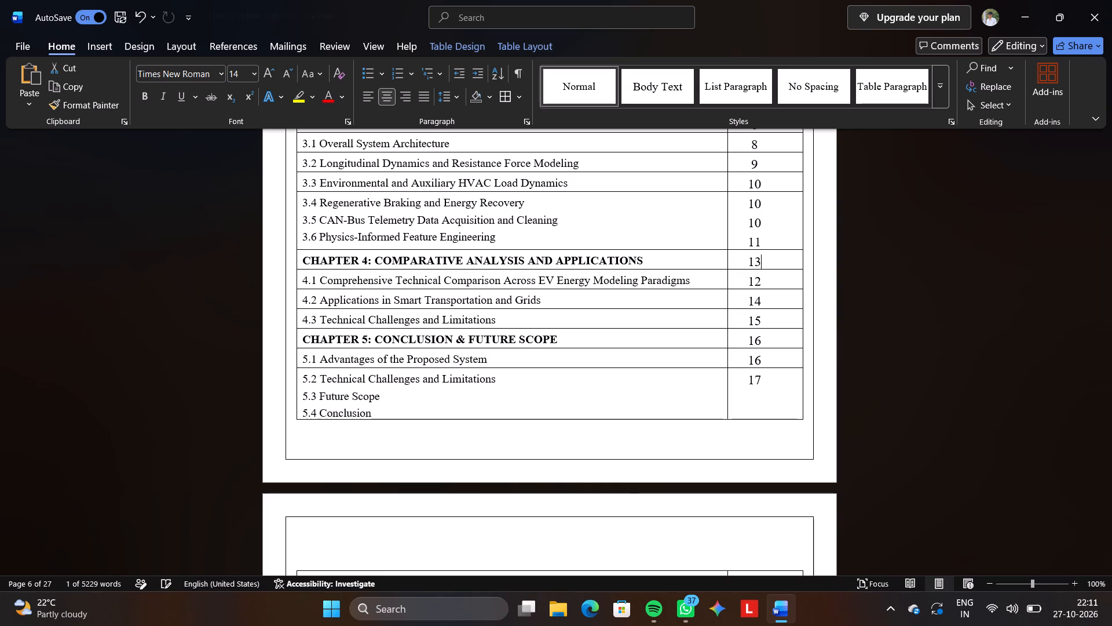
pyautogui.moveTo(768, 282); pyautogui.dragTo(741, 283)
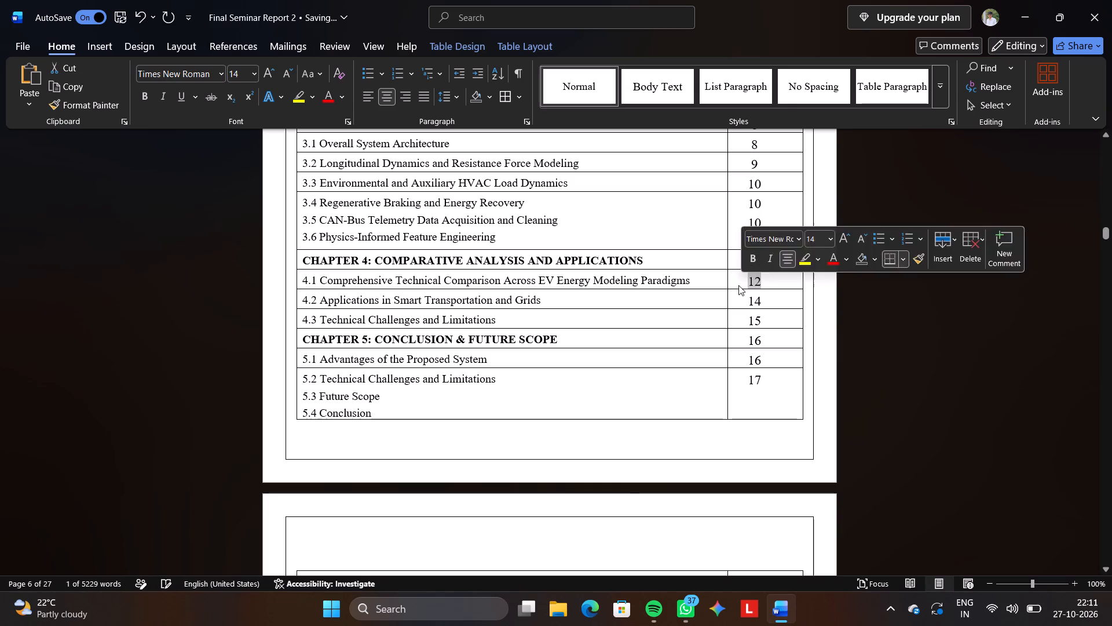
pyautogui.write('13')
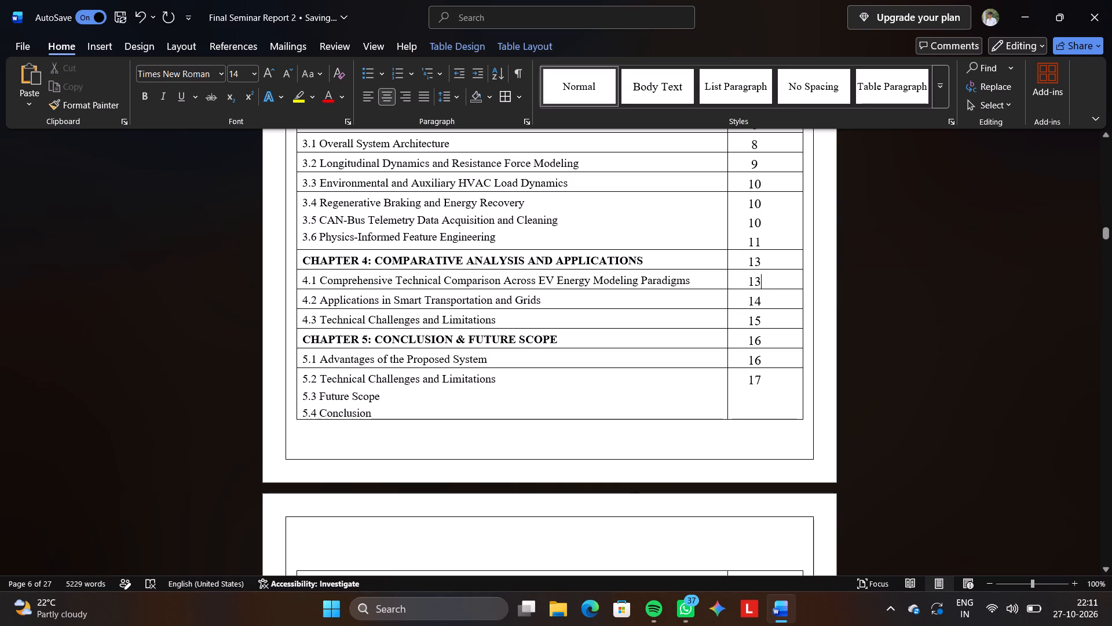
# Check the body pages of the Chapter 5 opening and section 4.2 Applications against the contents entries.
pyautogui.scroll(-6, 670, 341)
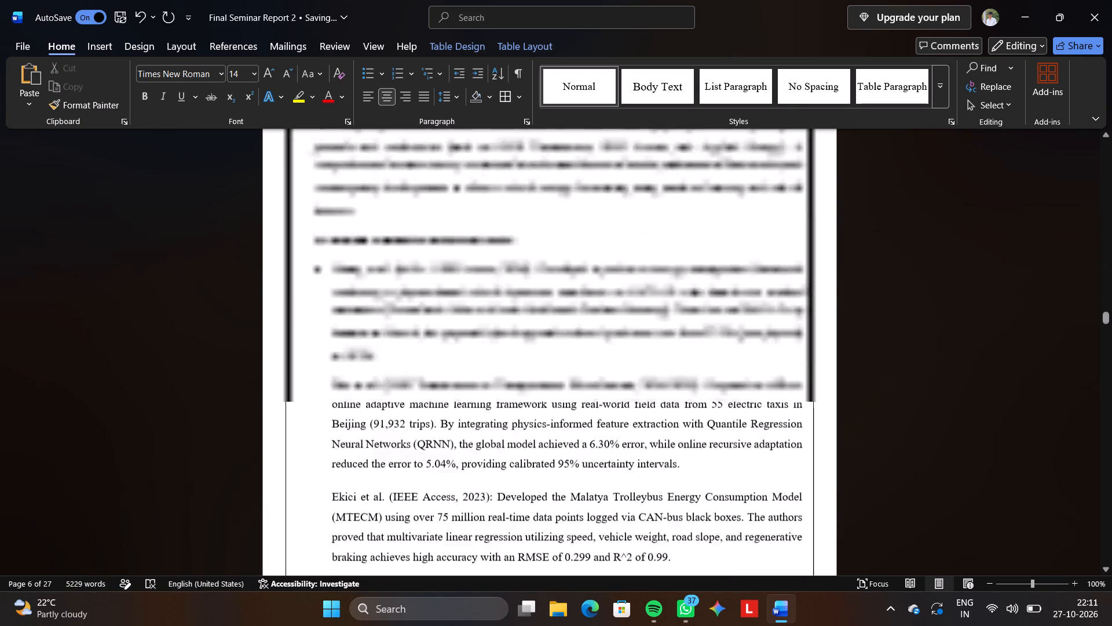
pyautogui.scroll(-14, 670, 341)
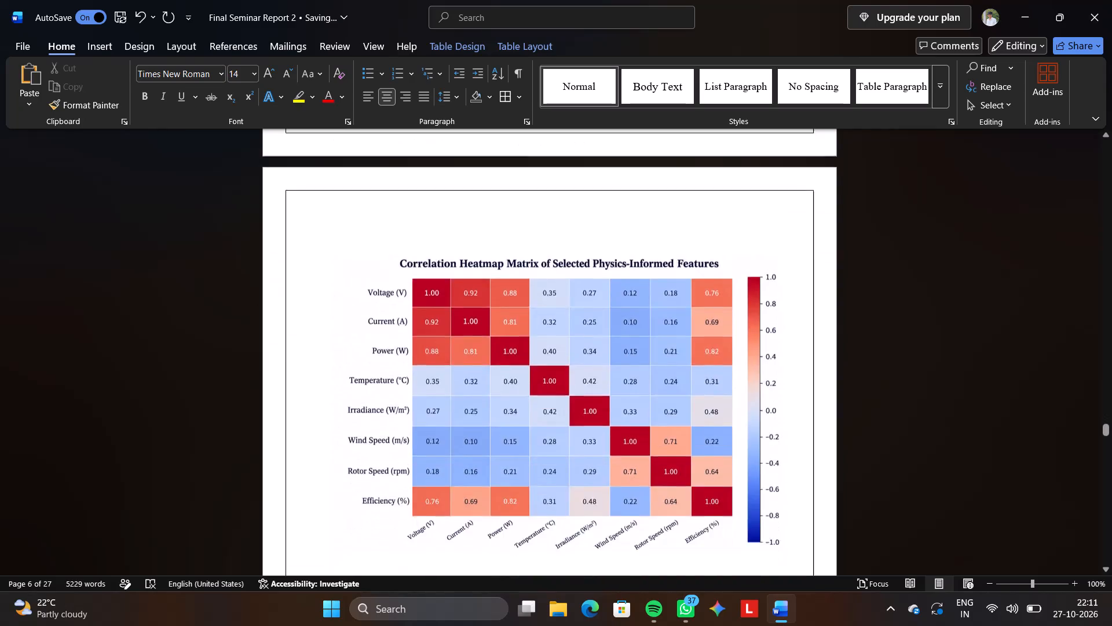
pyautogui.scroll(-7, 670, 341)
pyautogui.scroll(1, 670, 341)
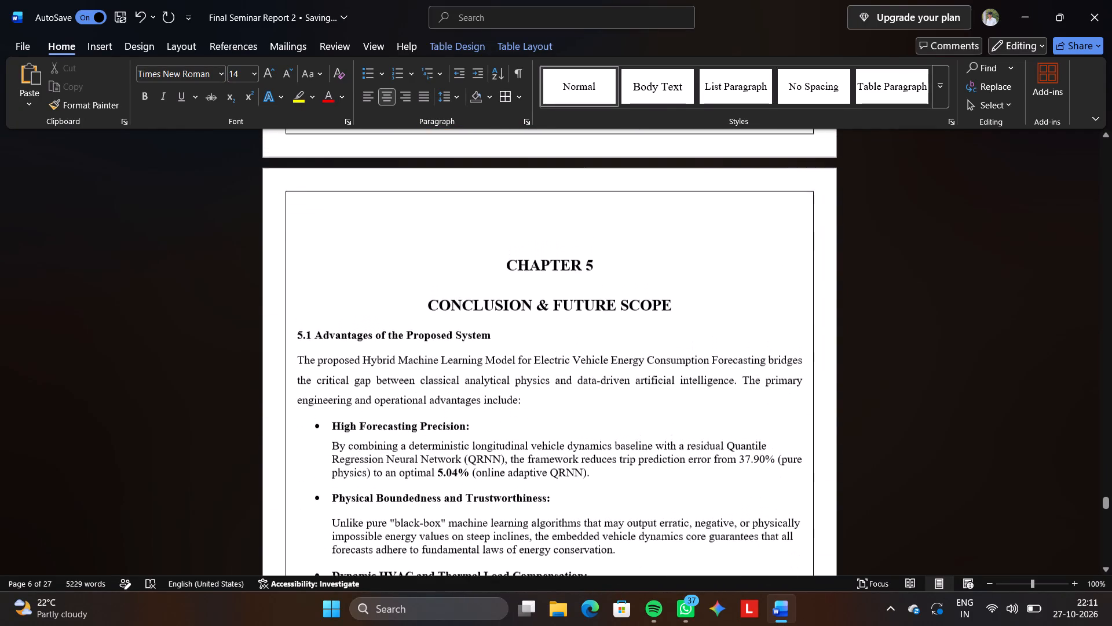
pyautogui.scroll(4, 670, 341)
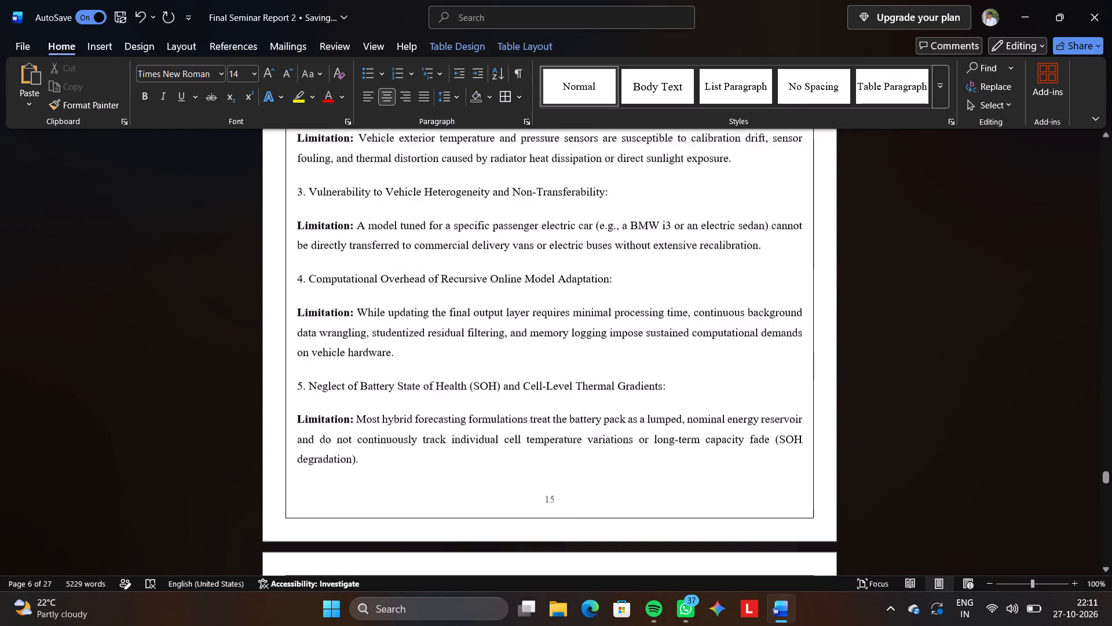
pyautogui.scroll(3, 670, 341)
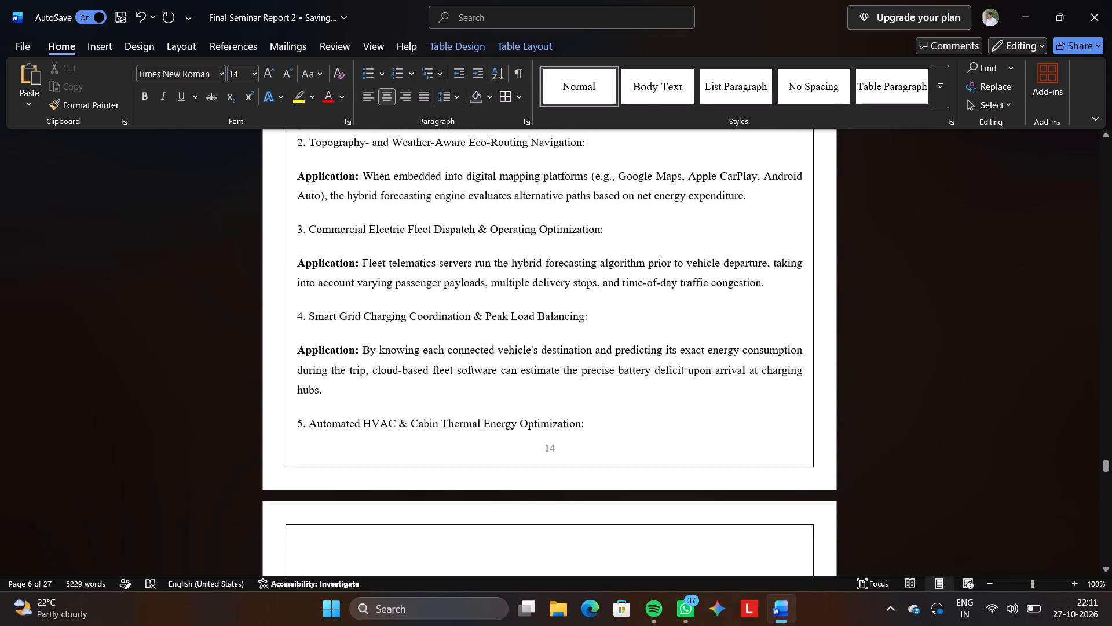
pyautogui.scroll(2, 670, 341)
pyautogui.scroll(-1, 670, 341)
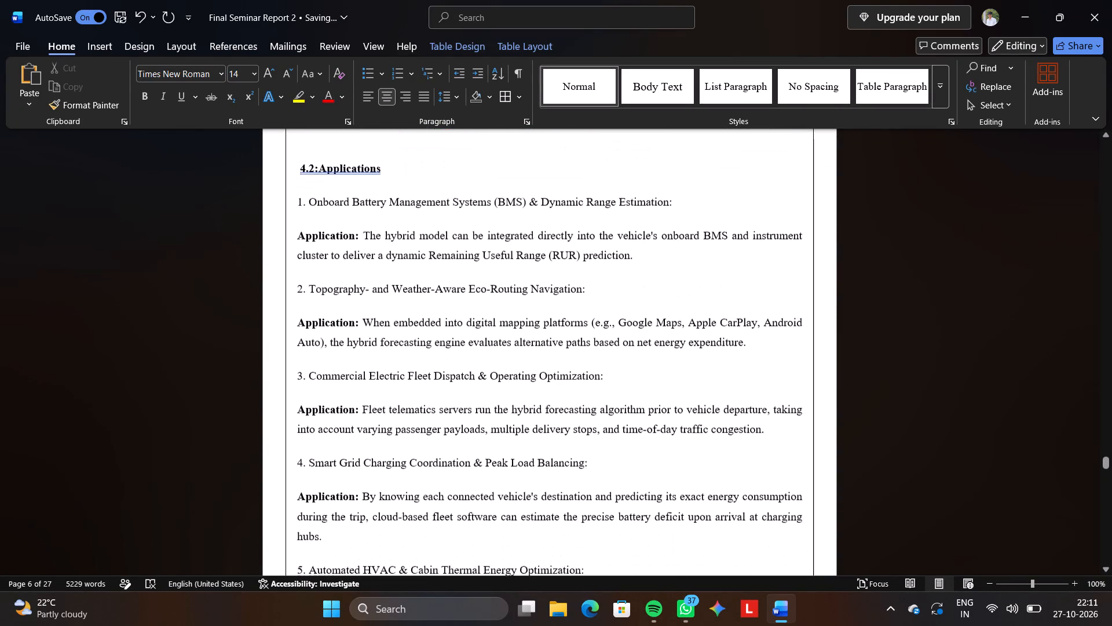
pyautogui.scroll(1, 670, 341)
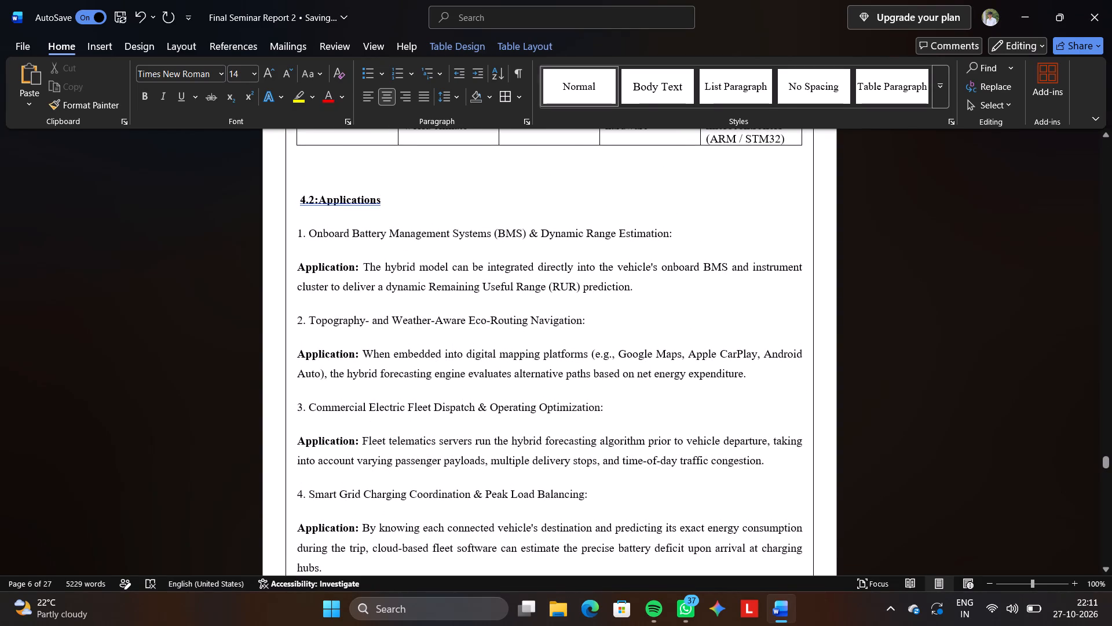
# Check where section 4.3 Limitations starts and ends in the body, including its page numbers.
pyautogui.scroll(-5, 670, 341)
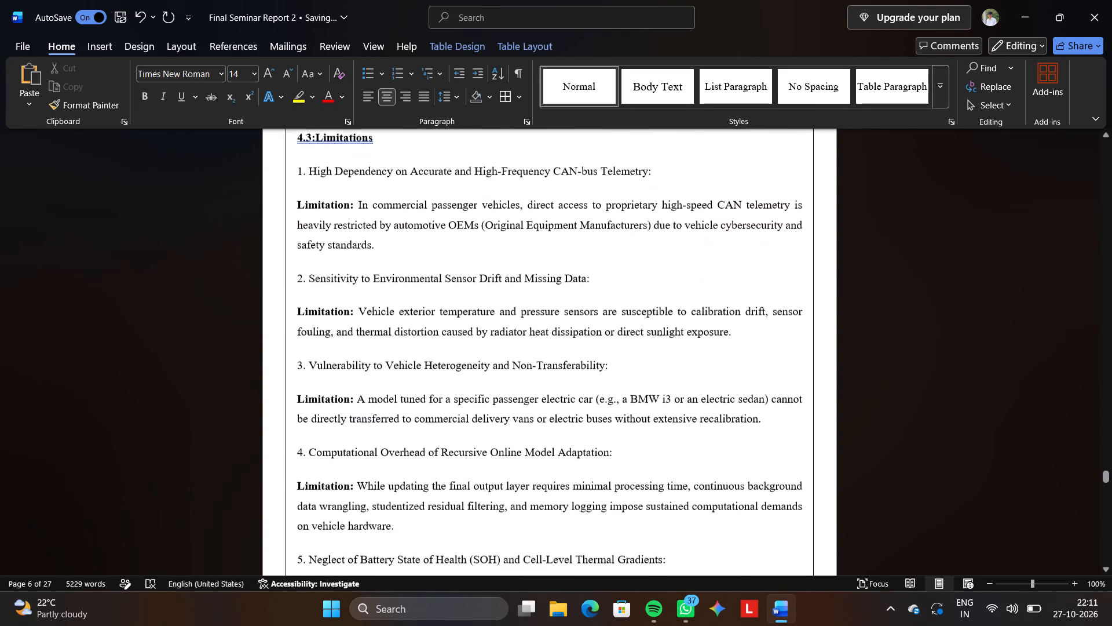
pyautogui.scroll(-1, 670, 341)
pyautogui.scroll(3, 670, 341)
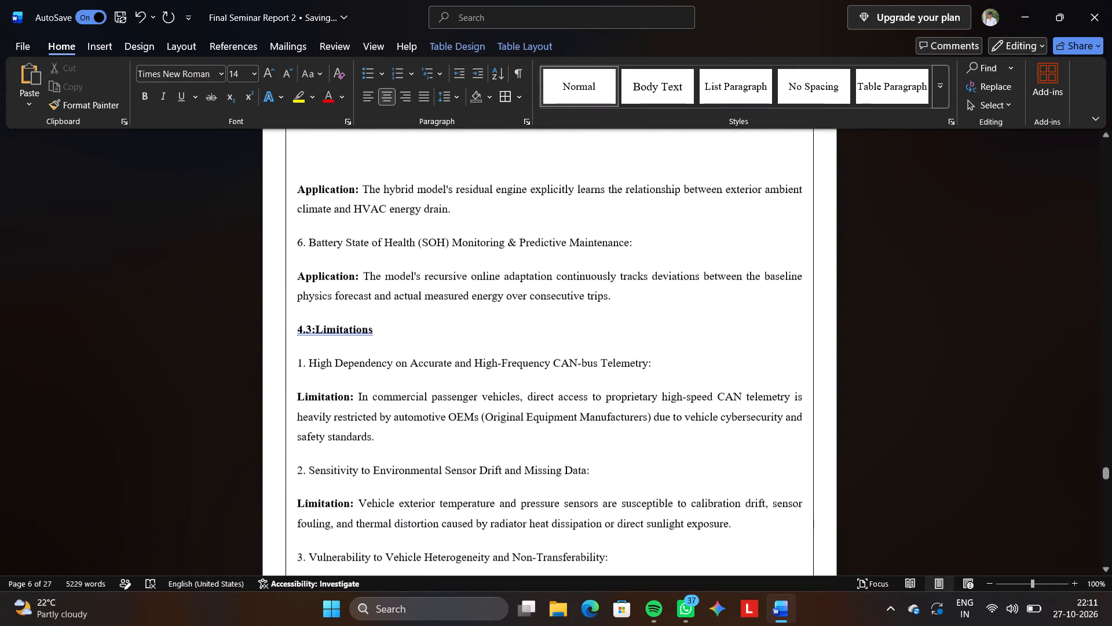
pyautogui.scroll(1, 670, 341)
pyautogui.scroll(-3, 670, 341)
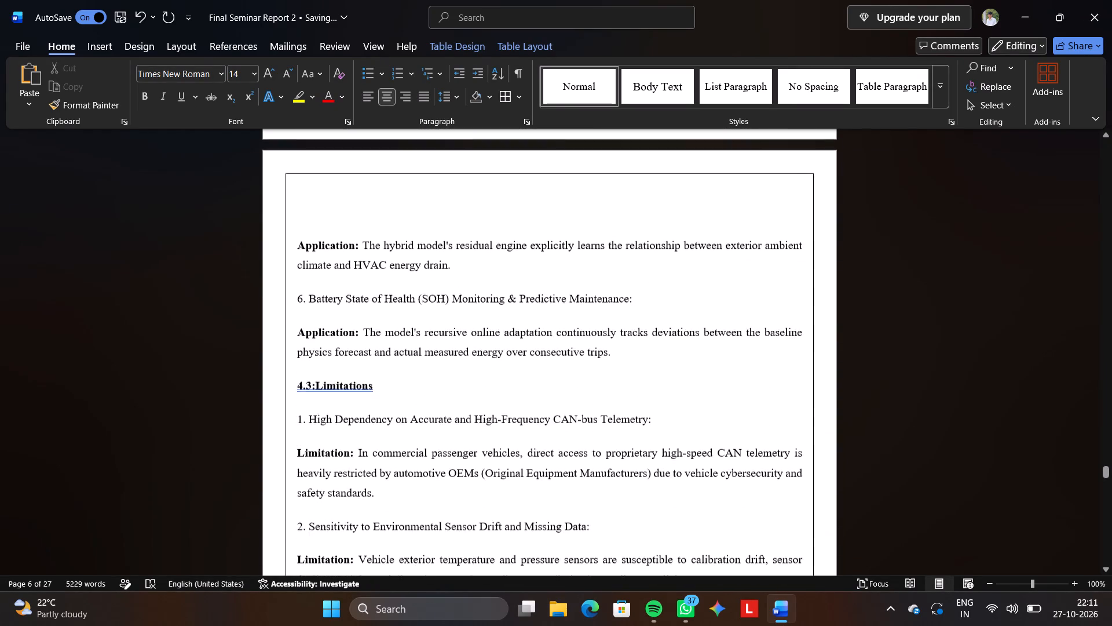
pyautogui.scroll(-3, 670, 341)
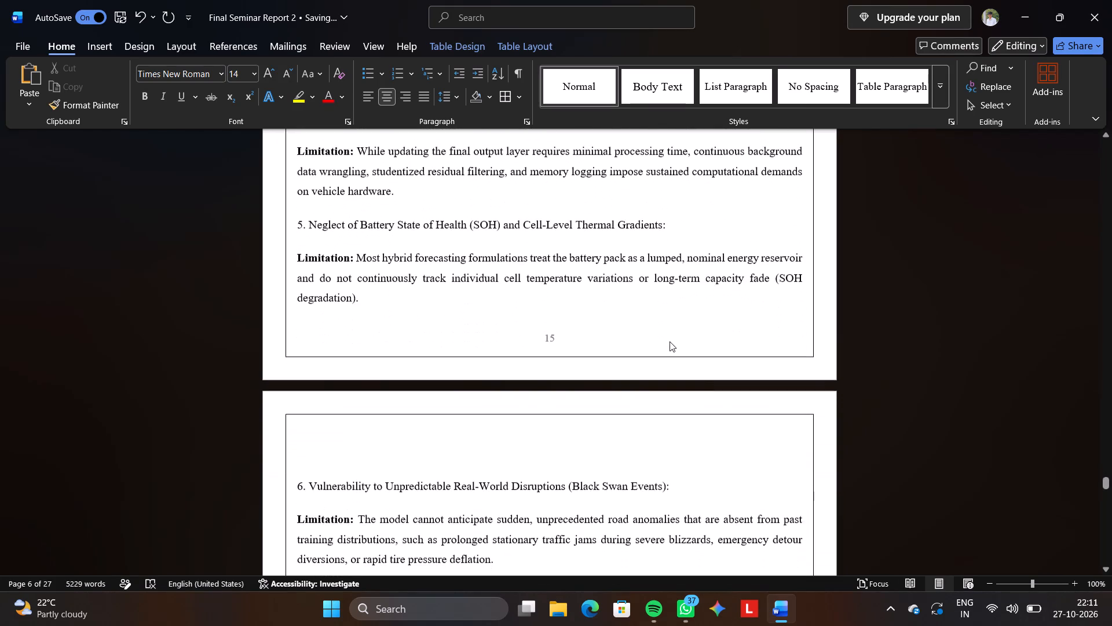
pyautogui.scroll(-4, 670, 341)
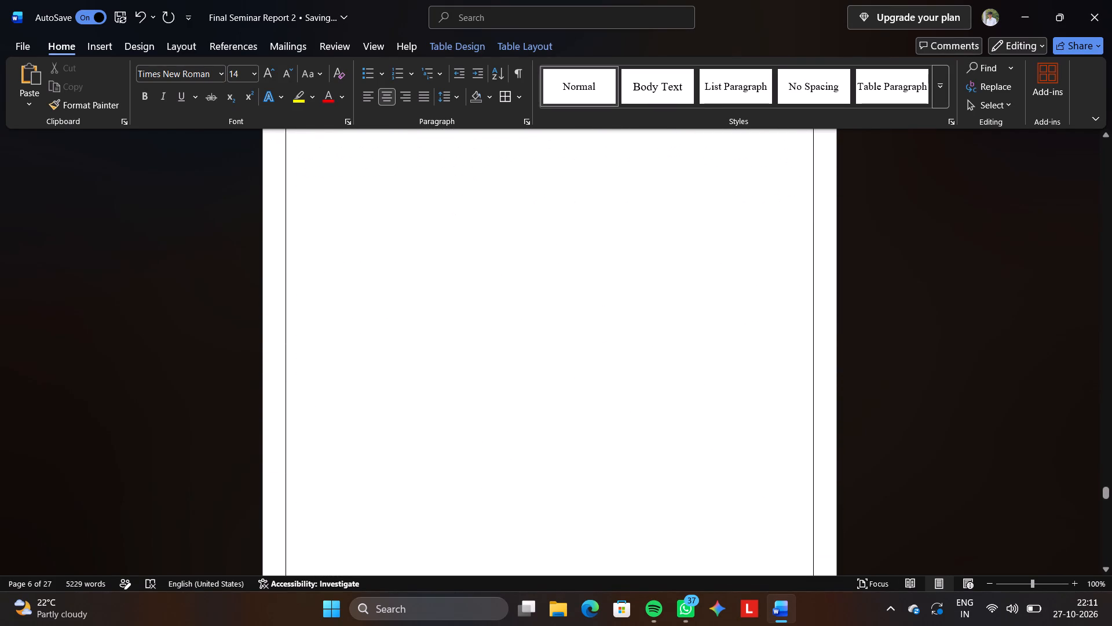
# Reread the chapter and section entries in the table of contents and compare Chapter 5's entry with its opening page in the body.
pyautogui.scroll(11, 670, 341)
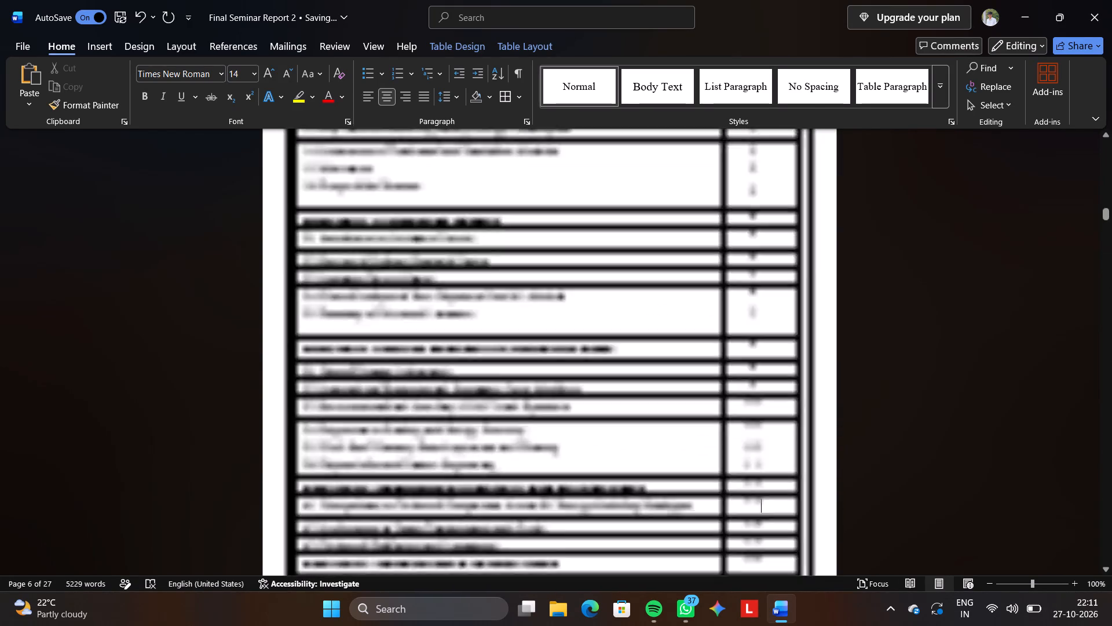
pyautogui.scroll(2, 670, 341)
pyautogui.scroll(-3, 670, 341)
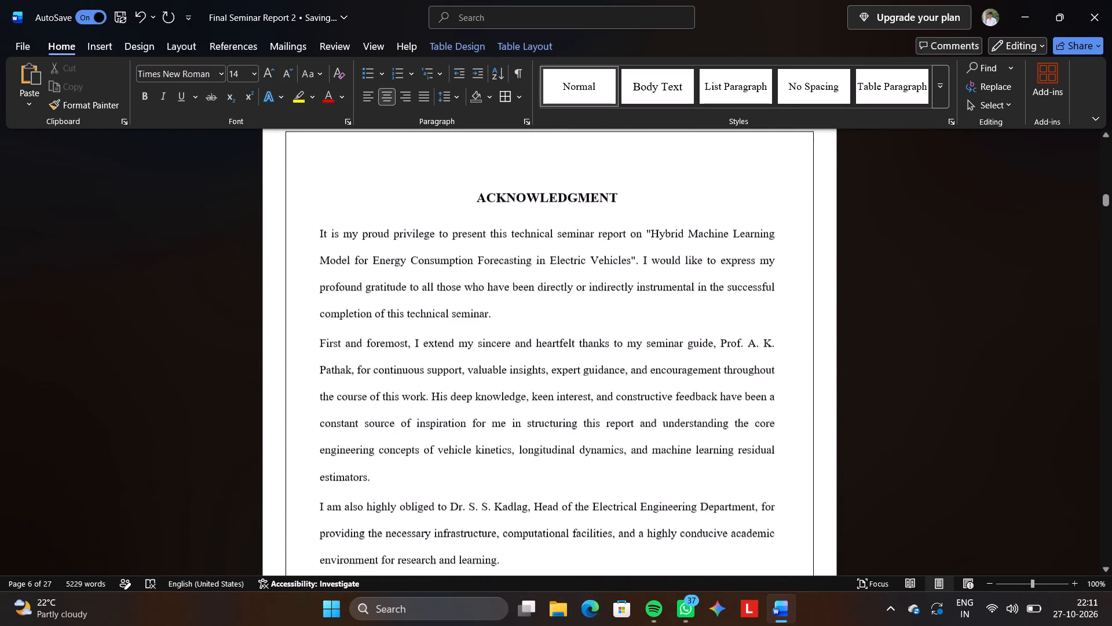
pyautogui.scroll(-5, 670, 341)
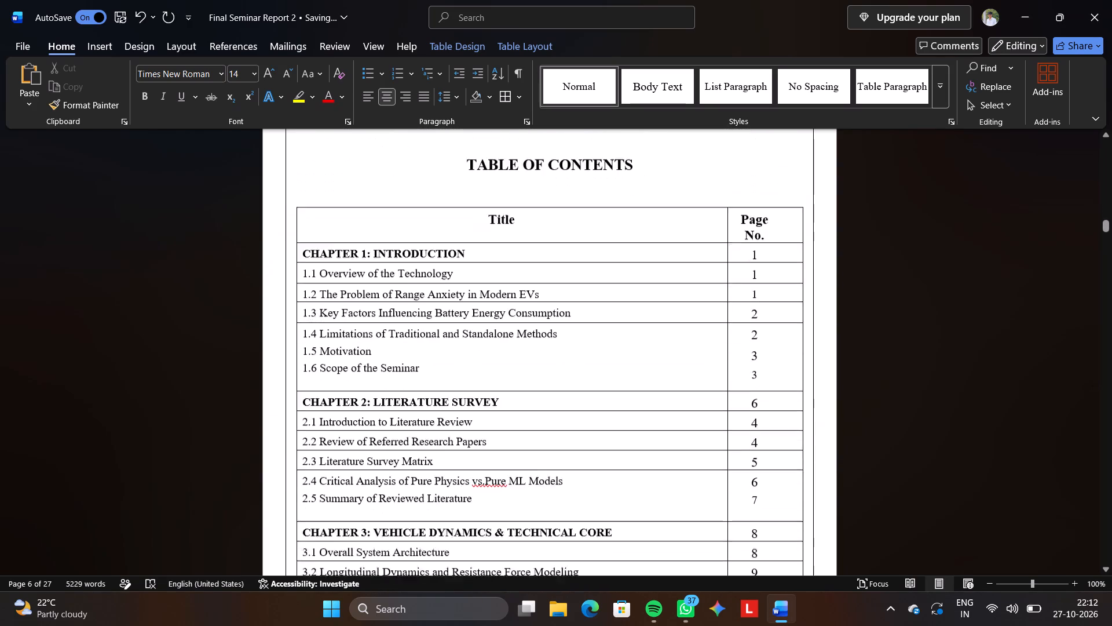
pyautogui.scroll(-4, 670, 341)
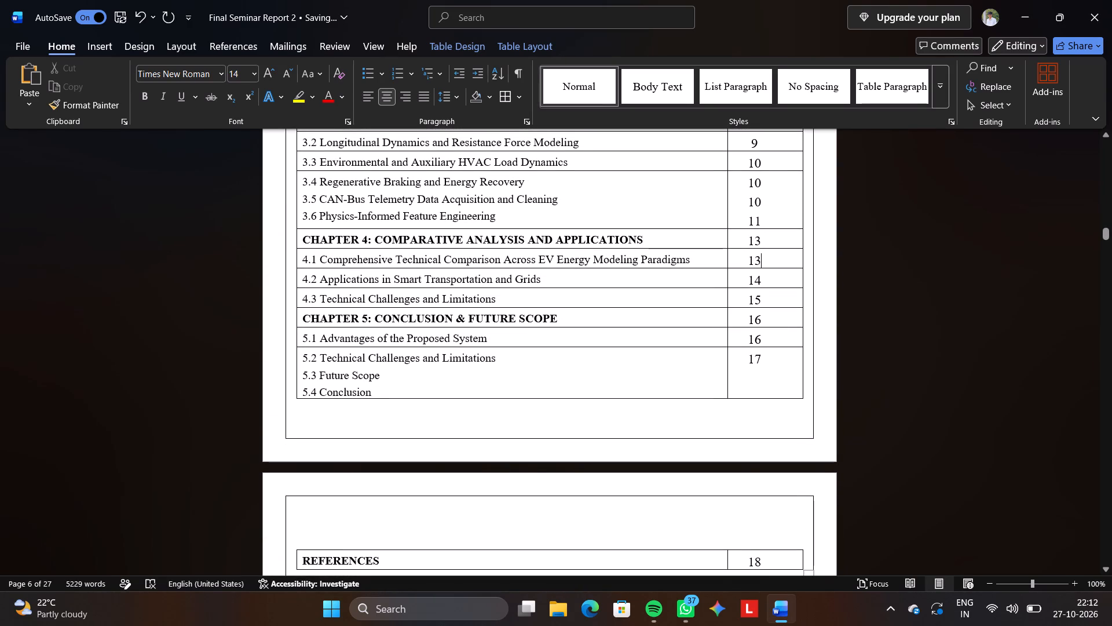
pyautogui.scroll(-10, 647, 372)
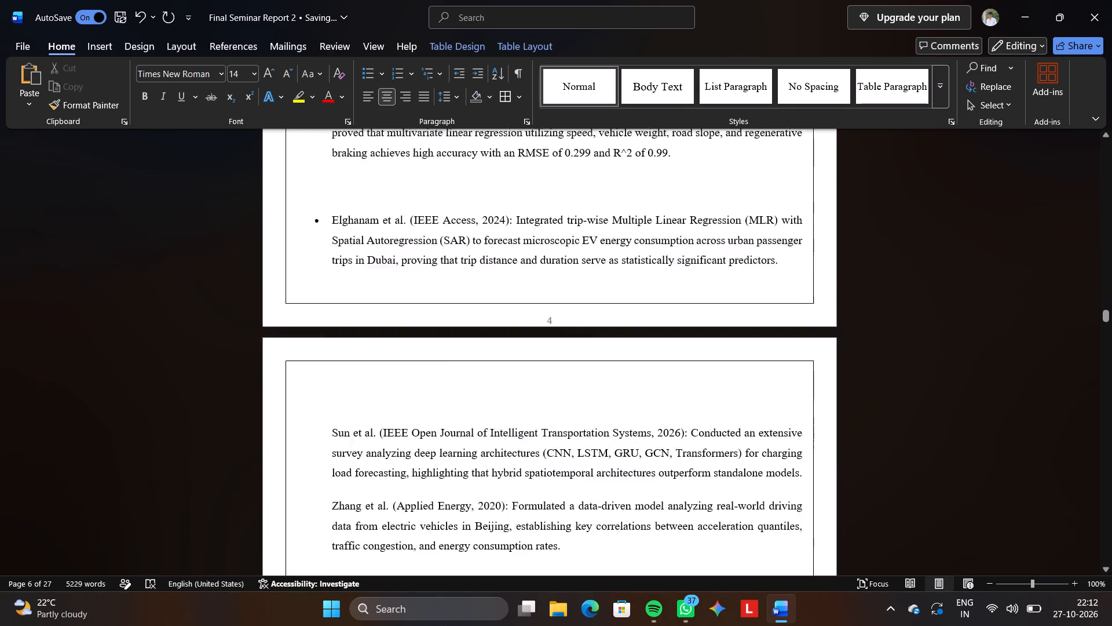
pyautogui.scroll(-18, 647, 372)
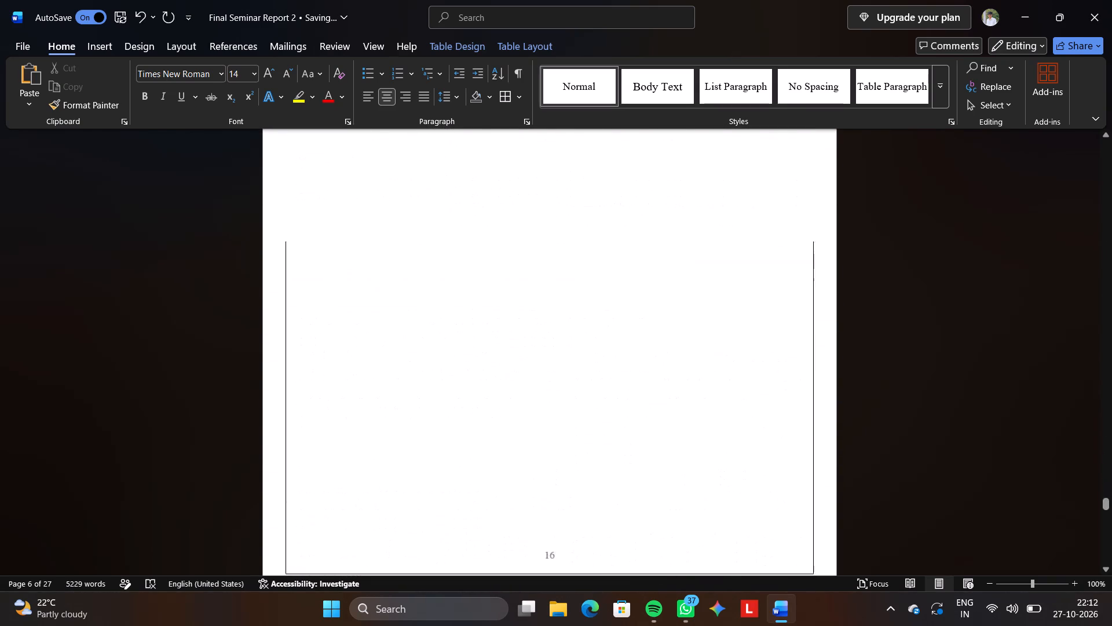
pyautogui.scroll(-2, 647, 372)
pyautogui.scroll(2, 647, 372)
pyautogui.scroll(-1, 647, 372)
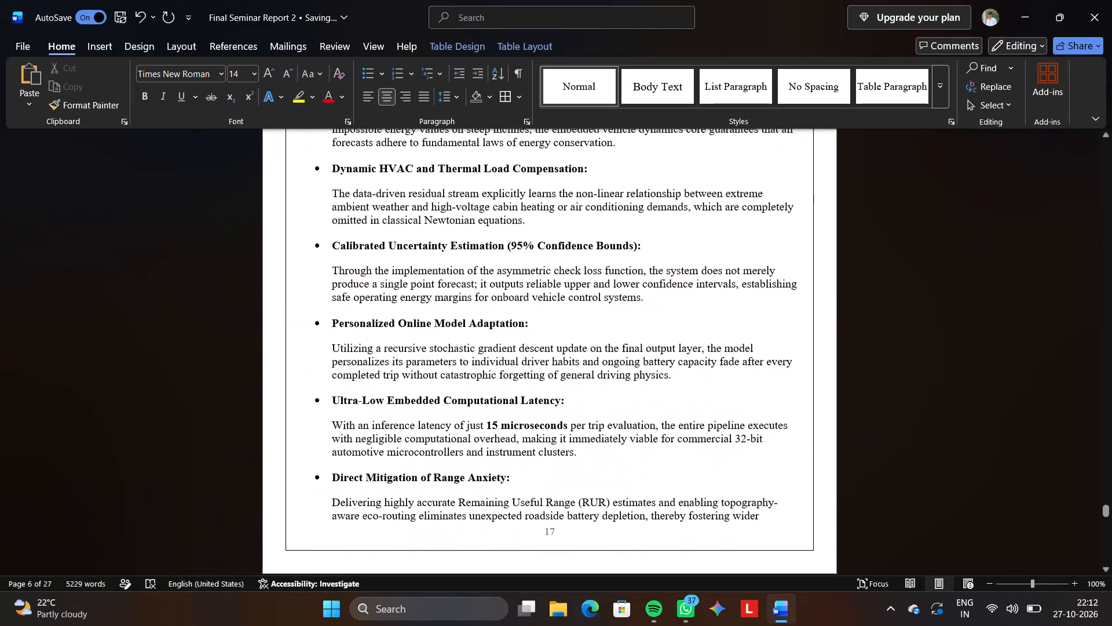
pyautogui.scroll(3, 647, 372)
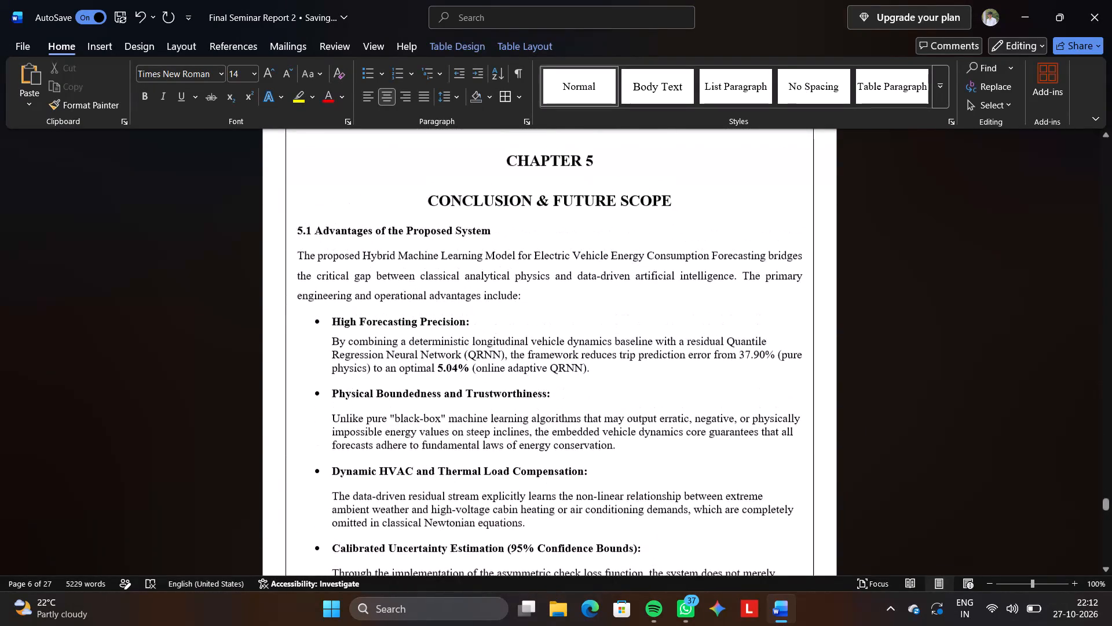
pyautogui.scroll(3, 647, 372)
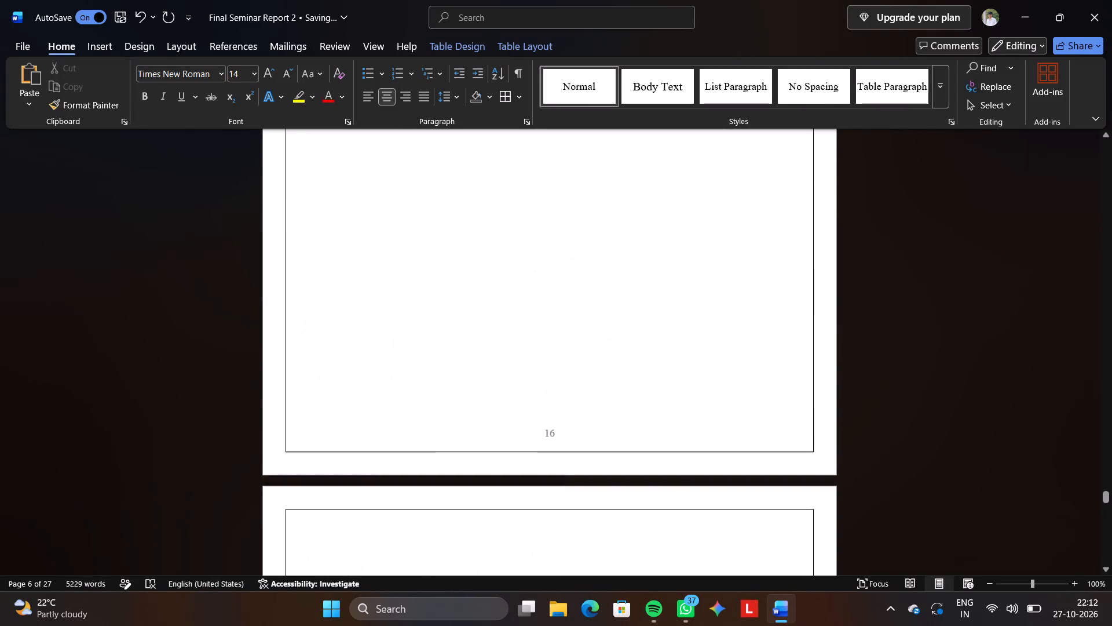
# Examine the Chapter 5 body pages for the section heading numbers and the page each section starts on.
pyautogui.scroll(1, 647, 372)
pyautogui.scroll(-3, 647, 372)
pyautogui.scroll(1, 647, 372)
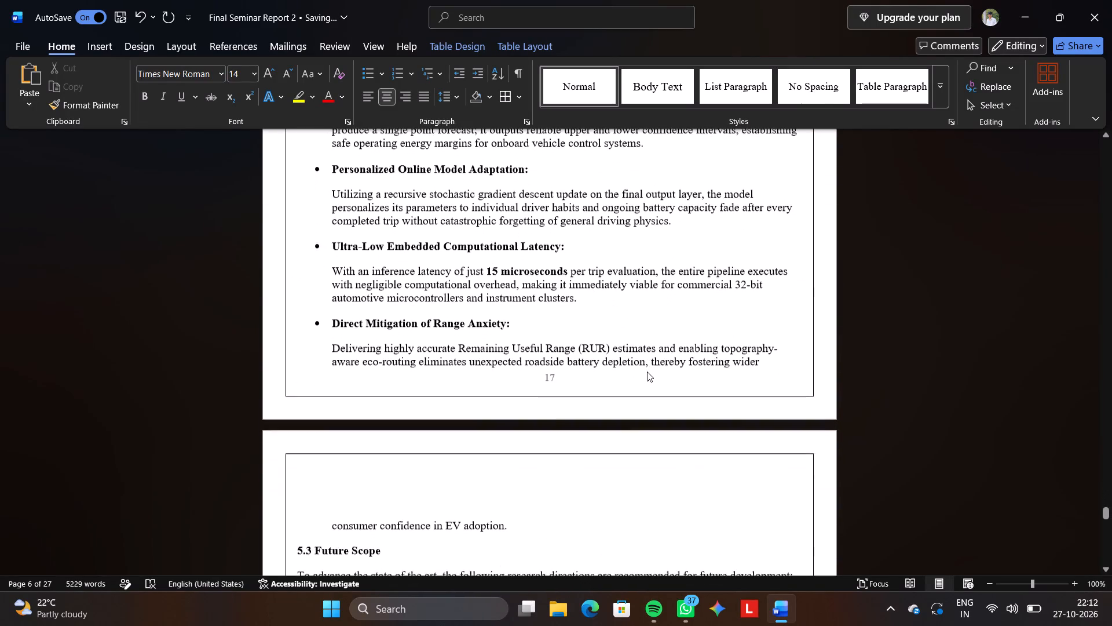
pyautogui.scroll(1, 647, 372)
pyautogui.scroll(-1, 647, 372)
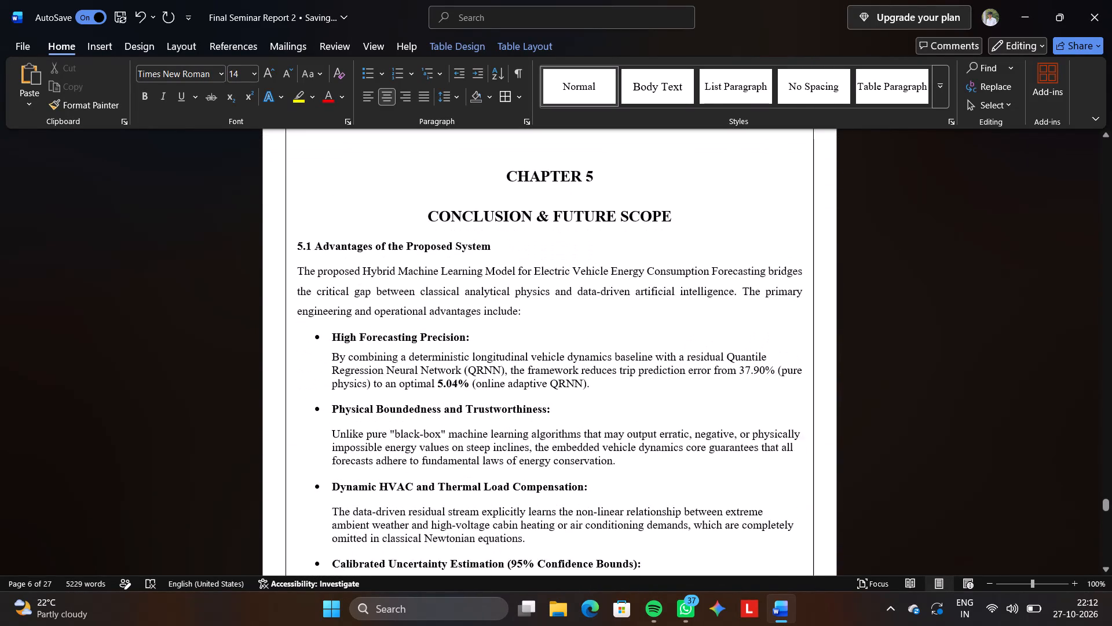
pyautogui.scroll(-1, 647, 372)
pyautogui.scroll(1, 647, 372)
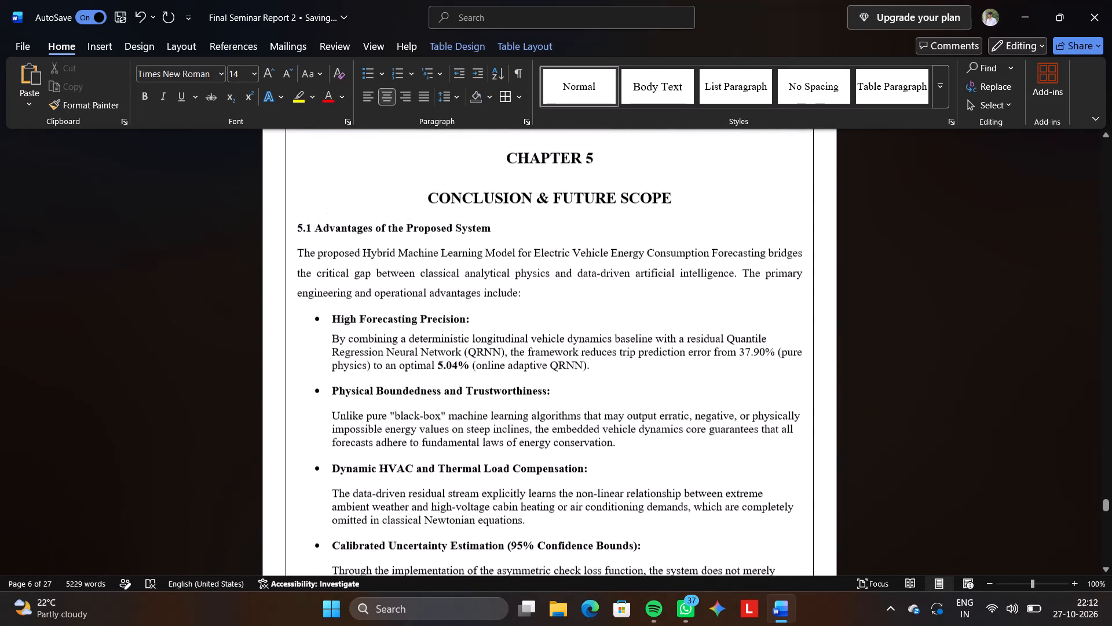
pyautogui.scroll(-4, 647, 372)
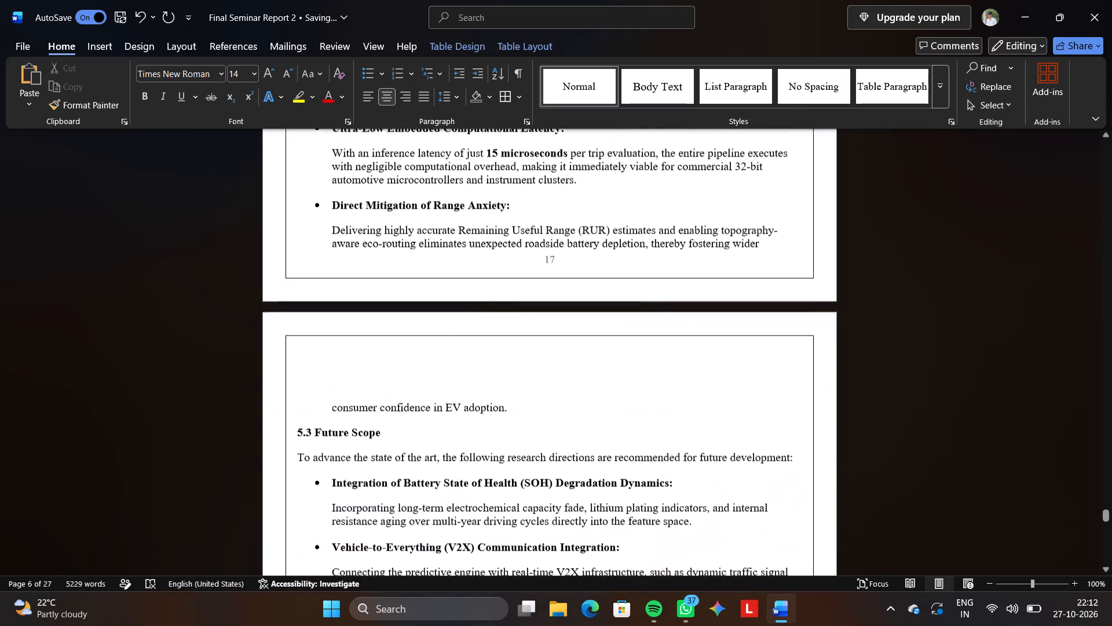
pyautogui.scroll(-3, 647, 372)
pyautogui.scroll(1, 647, 372)
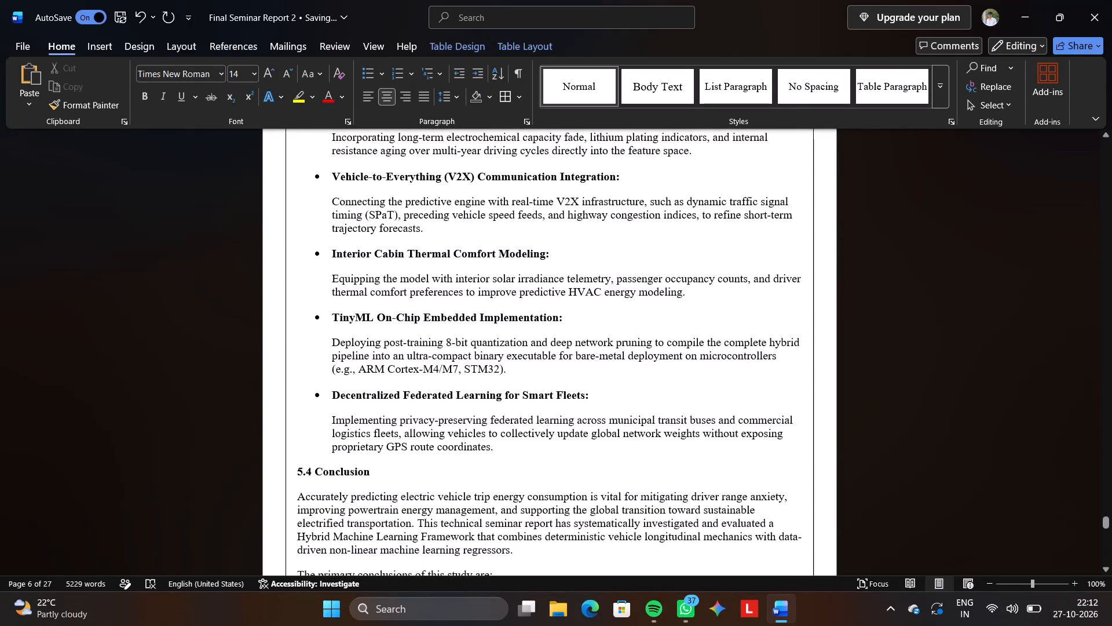
pyautogui.scroll(3, 647, 372)
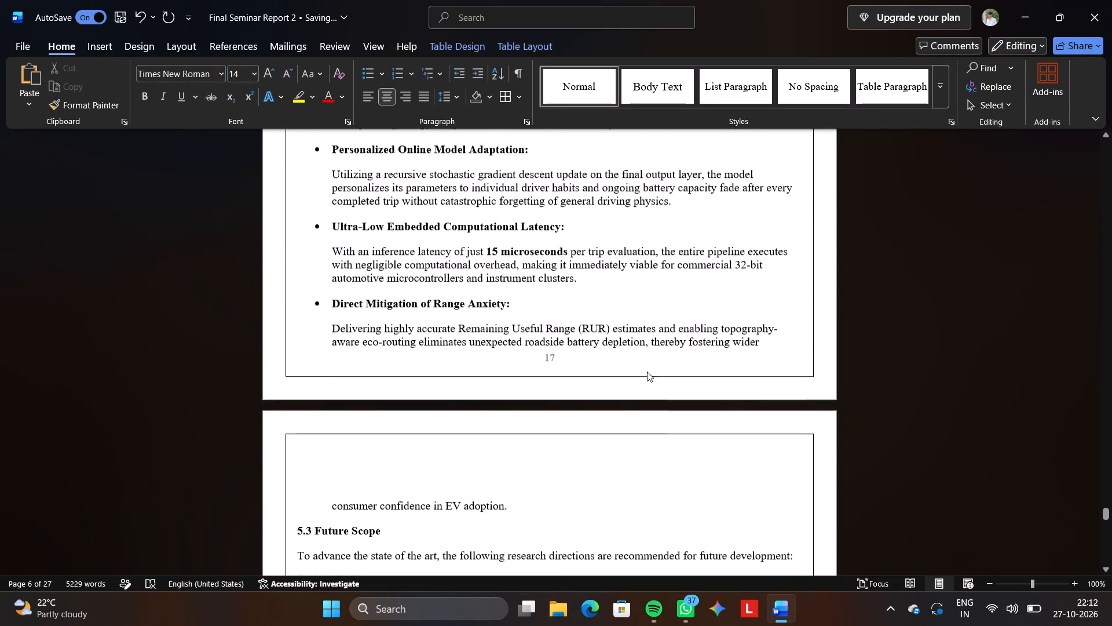
pyautogui.scroll(3, 647, 372)
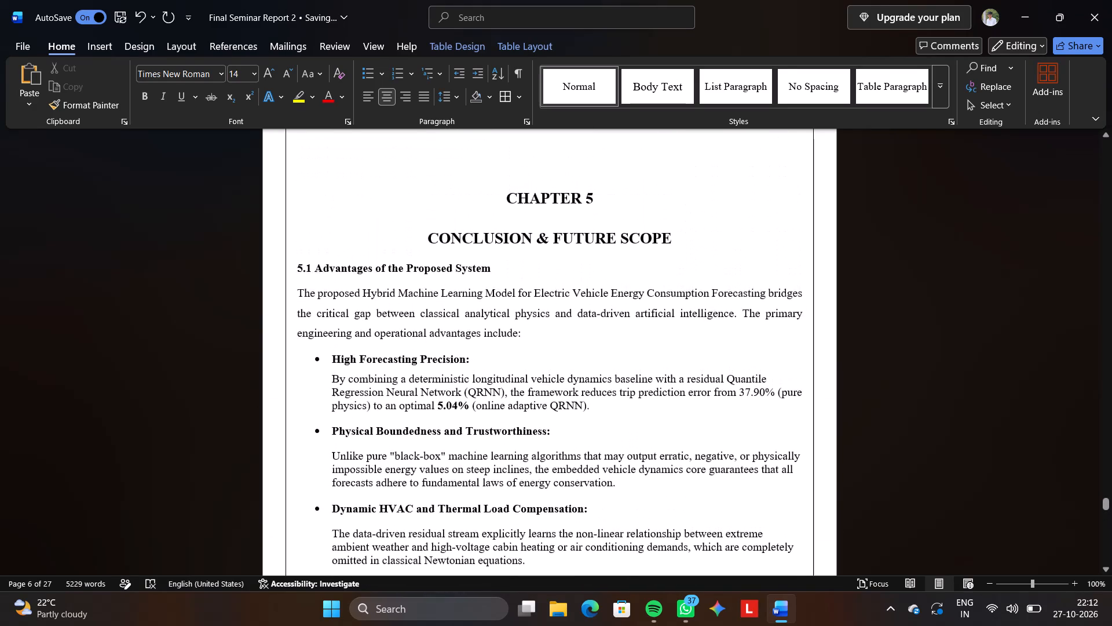
pyautogui.scroll(-4, 647, 372)
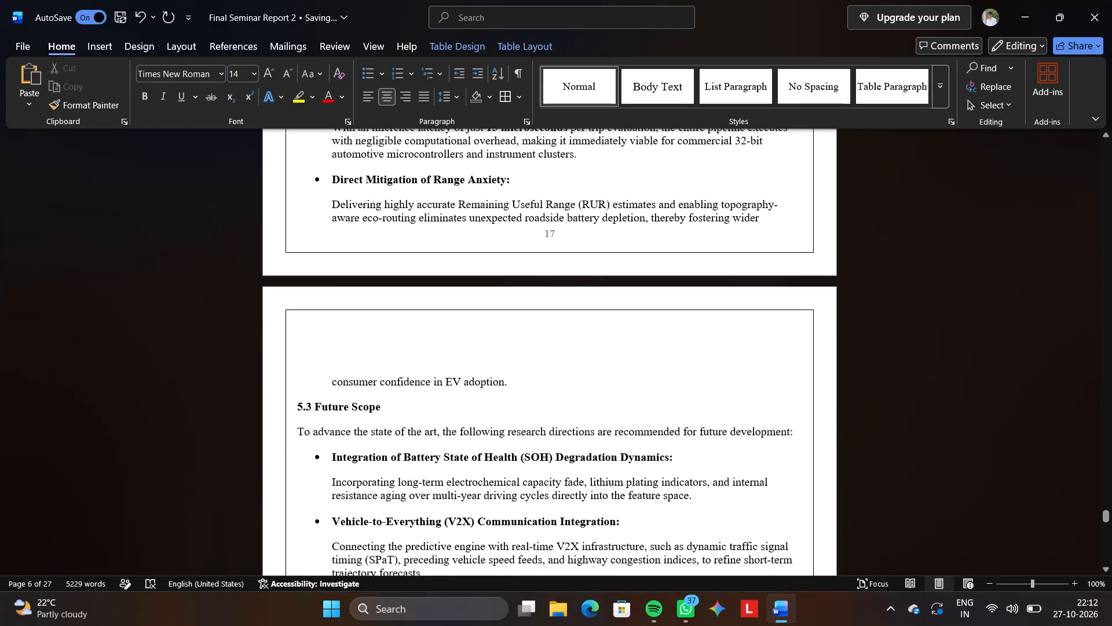
# Renumber the Chapter 5 body headings so Future Scope is 5.2 and Conclusion is 5.3.
pyautogui.click(312, 409)
pyautogui.press('BackSpace')
pyautogui.press('2')
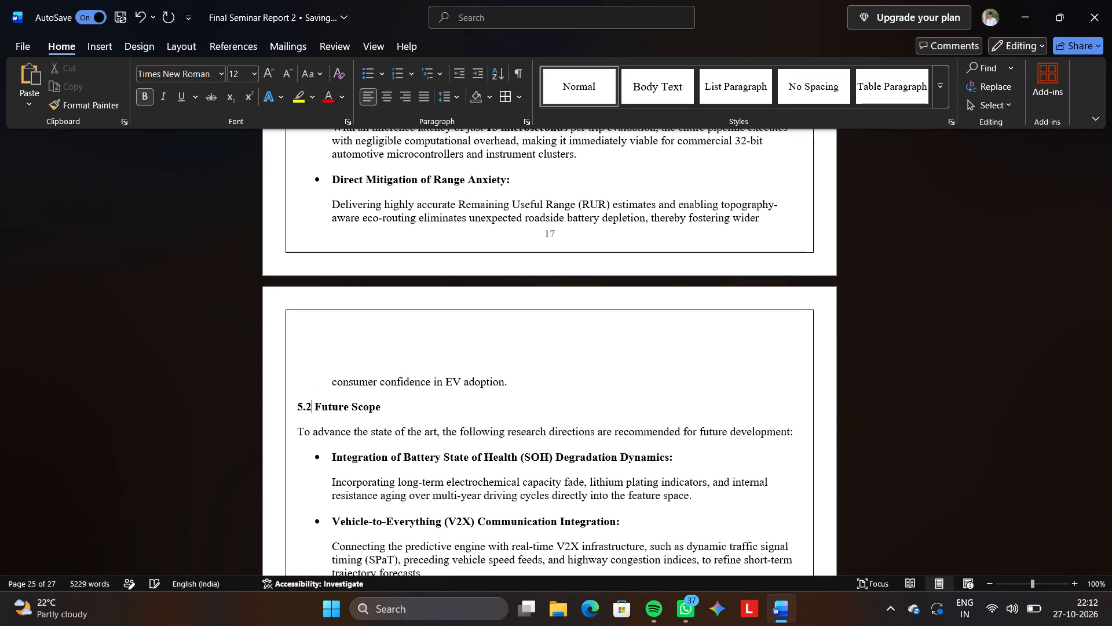
pyautogui.scroll(-3, 365, 447)
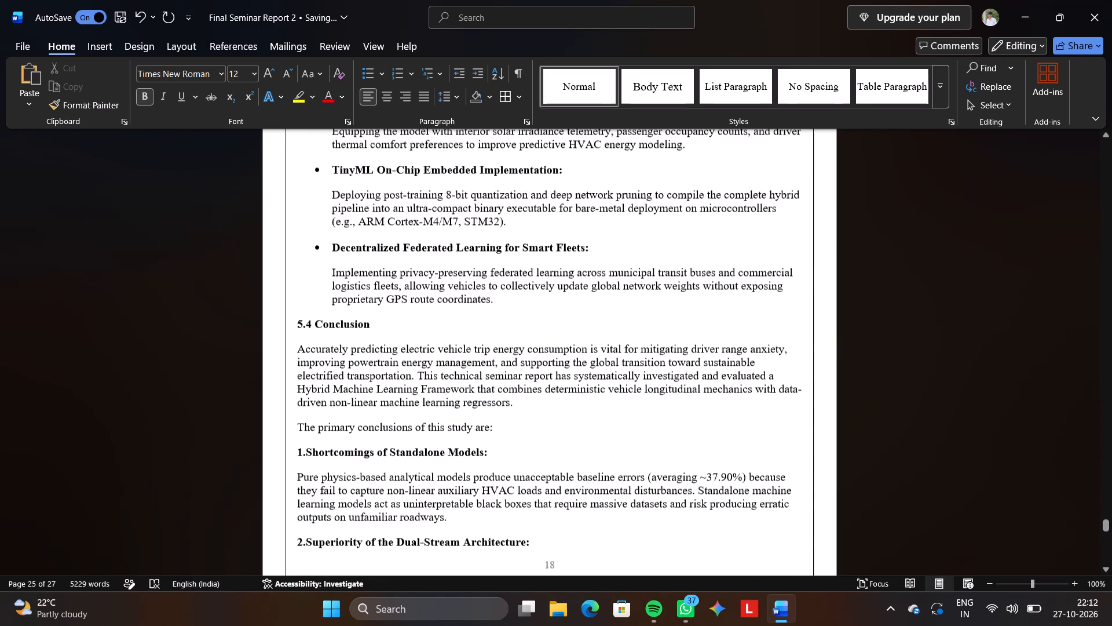
pyautogui.click(313, 323)
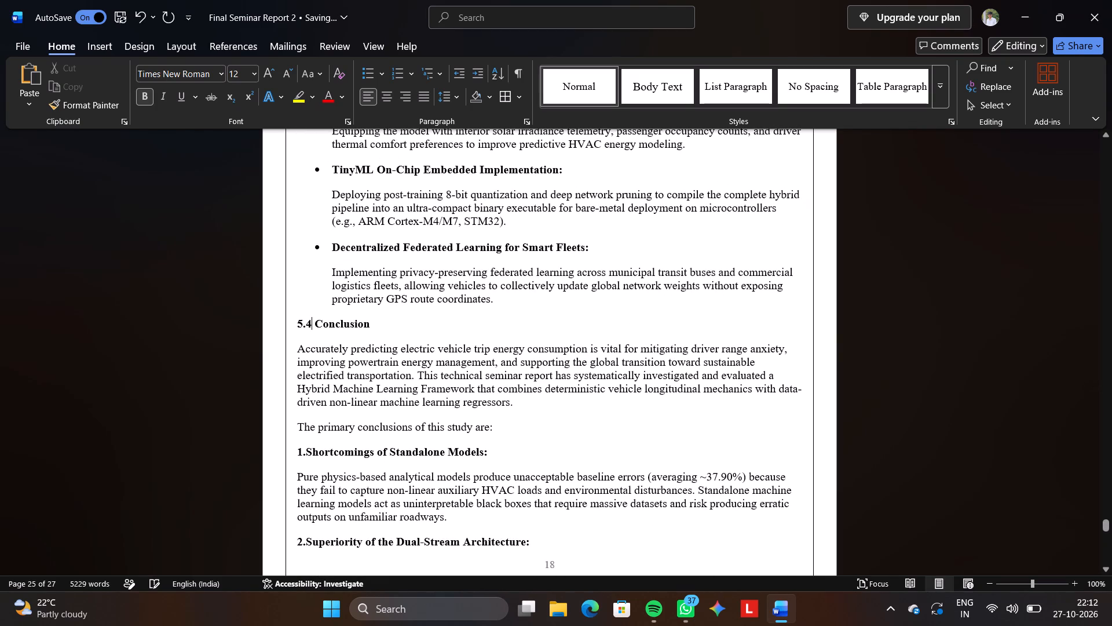
pyautogui.press('BackSpace')
pyautogui.press('3')
# Review the remaining body pages through the references, then recheck the page numbers of the Chapter 5 opening and Future Scope section.
pyautogui.scroll(-1, 379, 391)
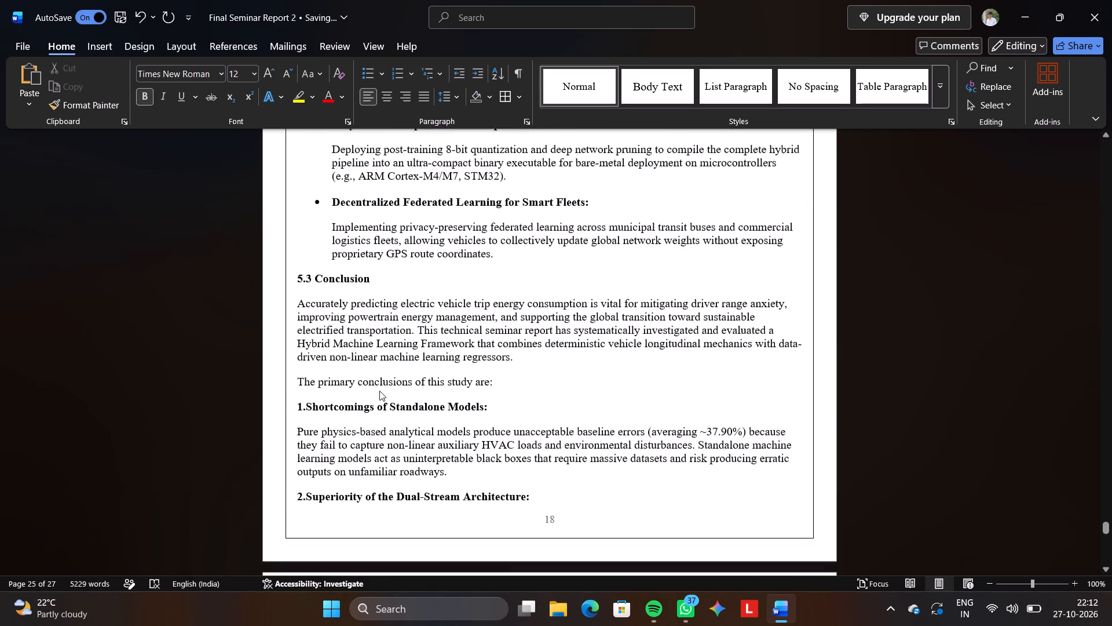
pyautogui.scroll(-4, 379, 391)
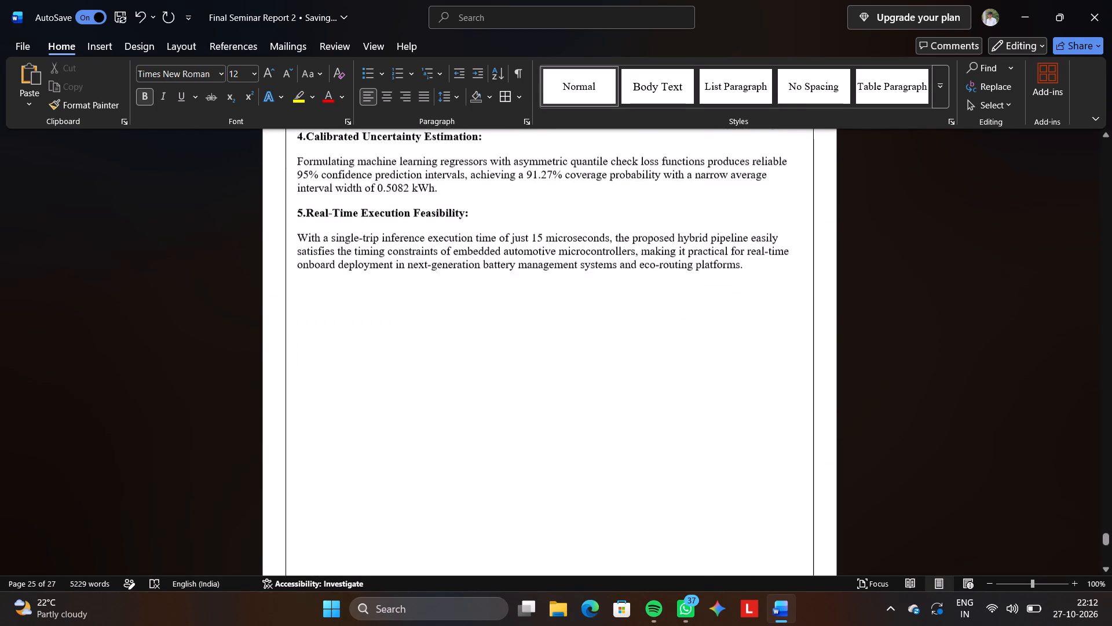
pyautogui.scroll(-6, 379, 391)
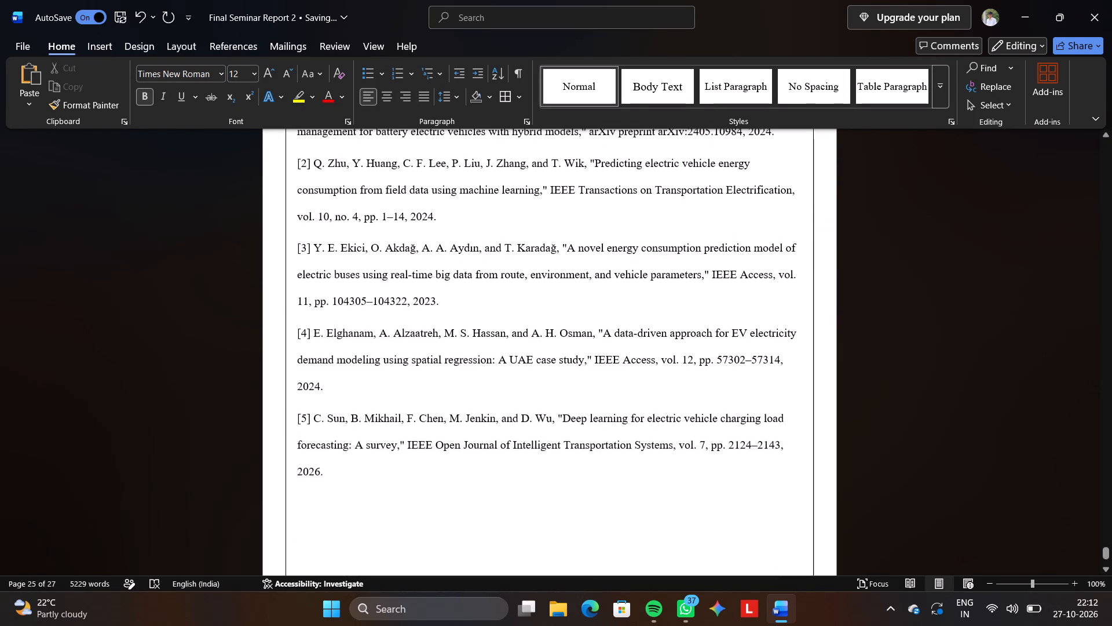
pyautogui.scroll(8, 379, 391)
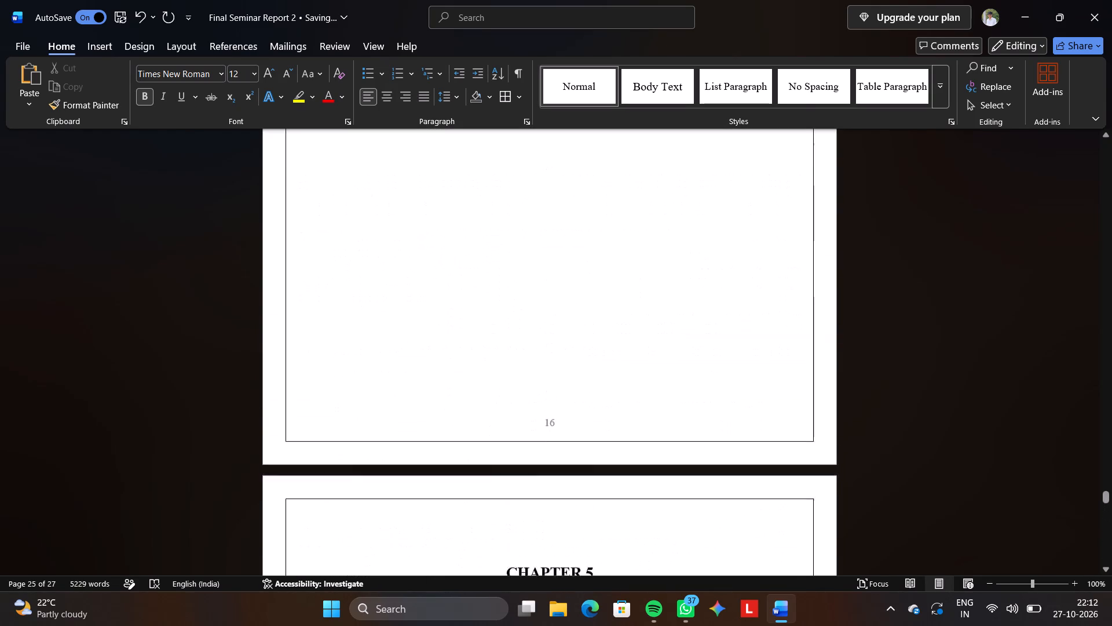
pyautogui.scroll(-2, 379, 391)
pyautogui.scroll(-1, 515, 346)
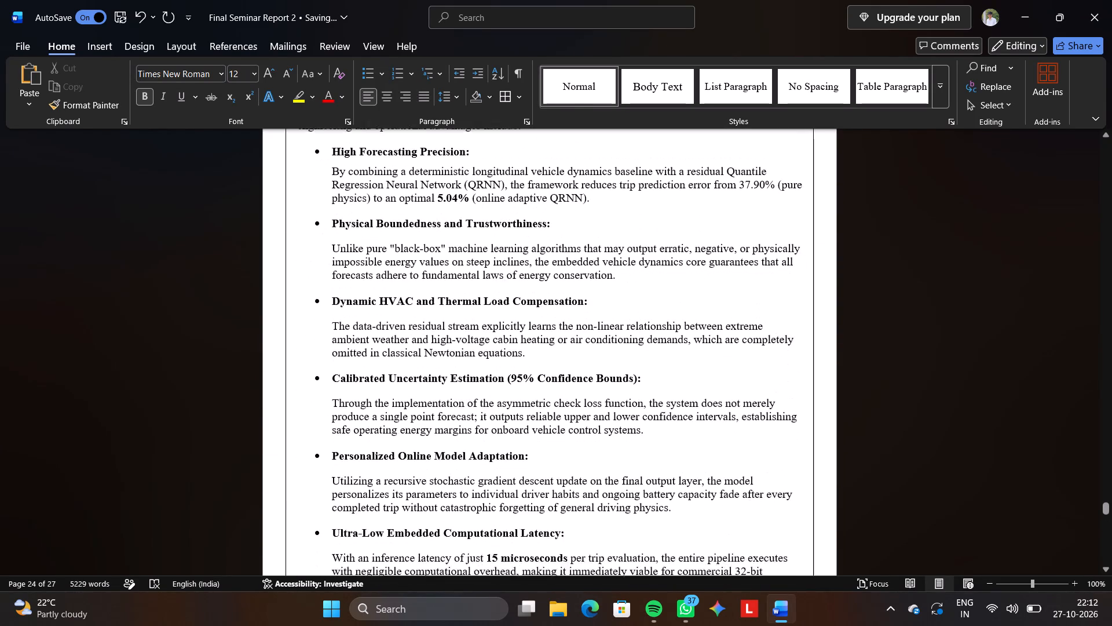
pyautogui.scroll(-2, 515, 346)
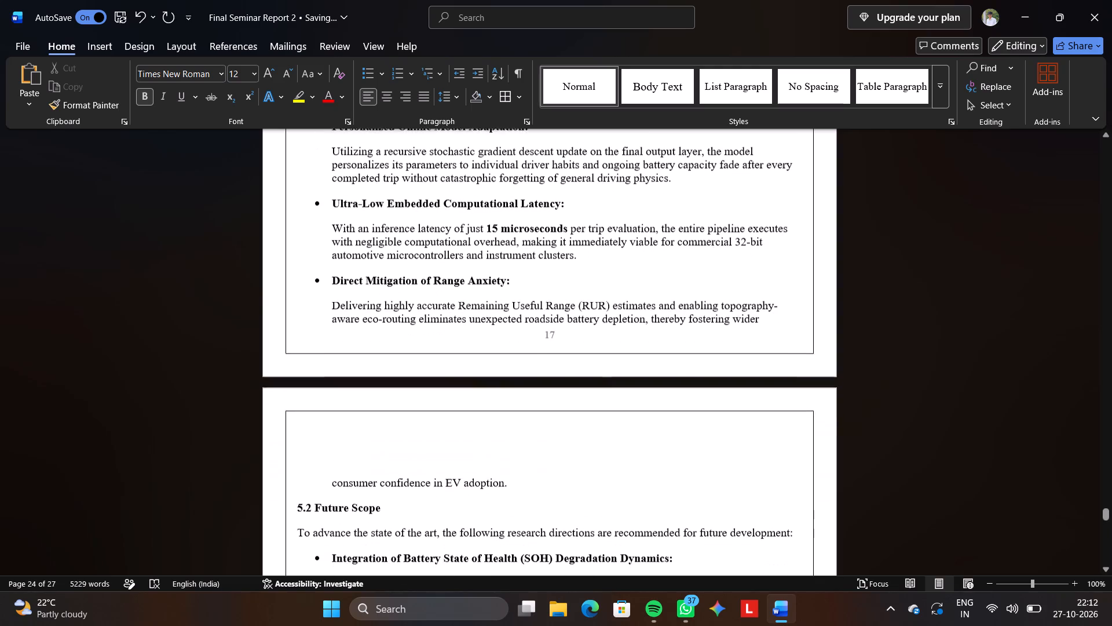
pyautogui.scroll(-2, 500, 380)
# Set the page numbers of Chapter 5 and section 5.1 Advantages of the Proposed System to 17 in the table of contents.
pyautogui.scroll(7, 500, 380)
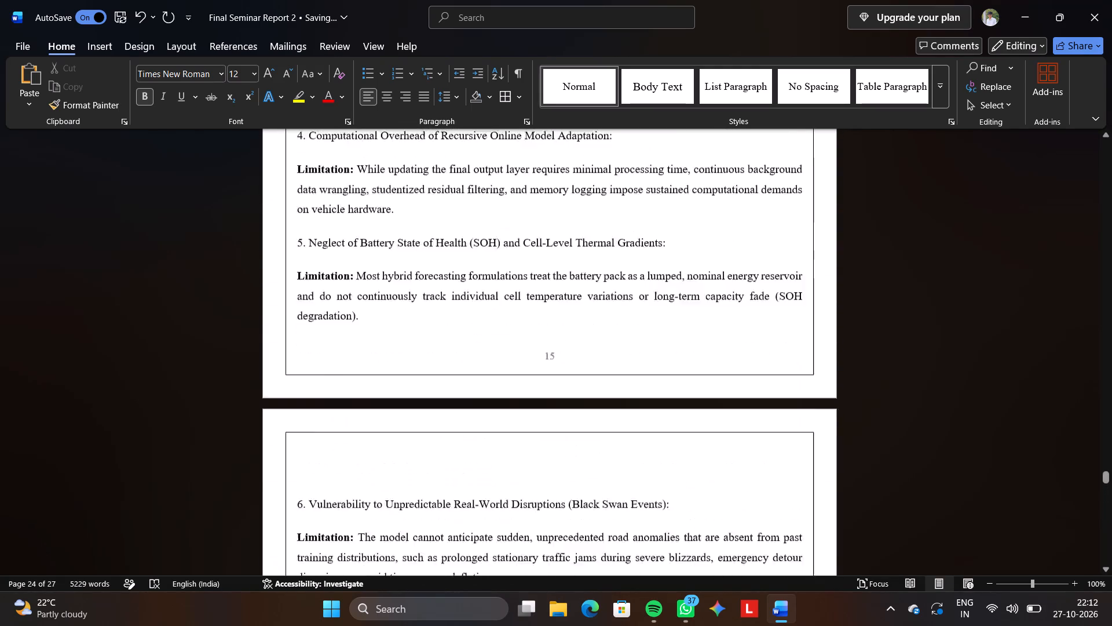
pyautogui.scroll(12, 500, 380)
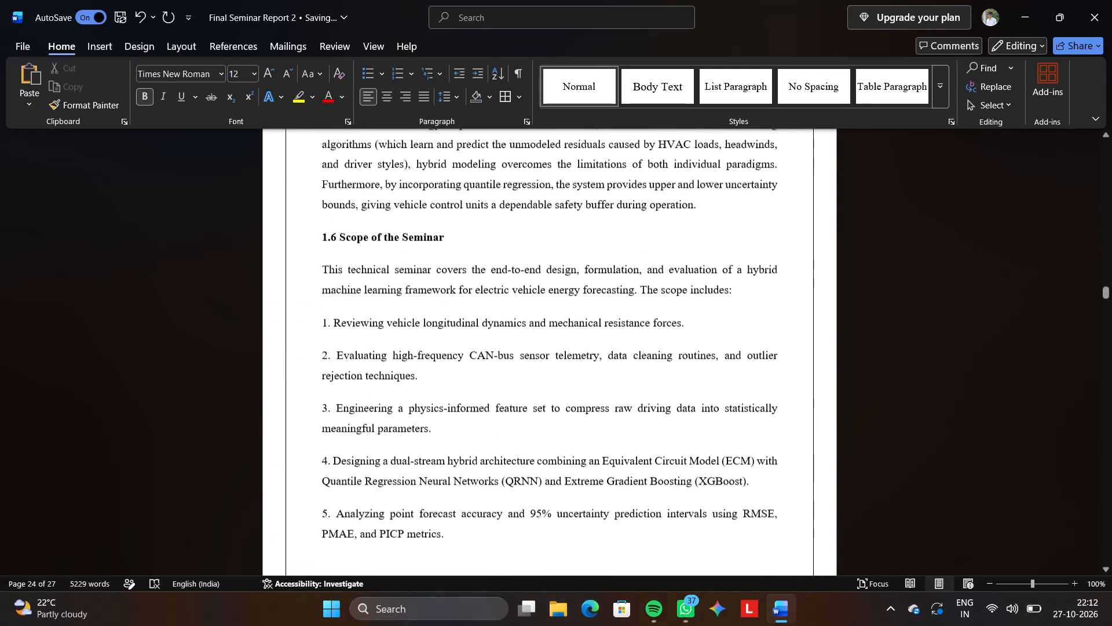
pyautogui.scroll(4, 500, 380)
pyautogui.scroll(-1, 500, 380)
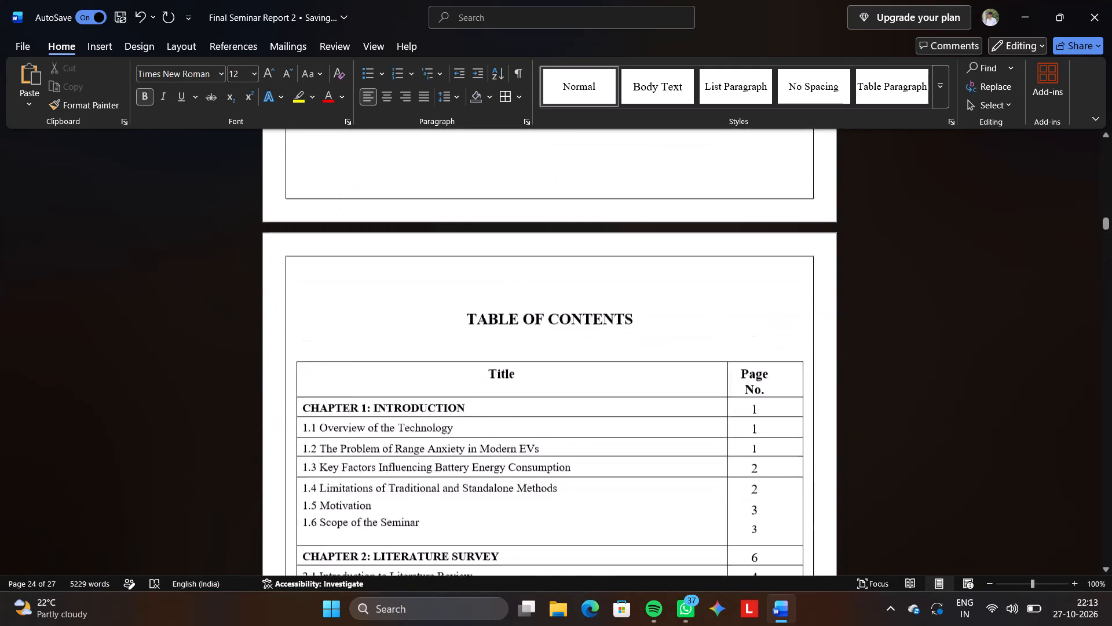
pyautogui.scroll(-3, 500, 380)
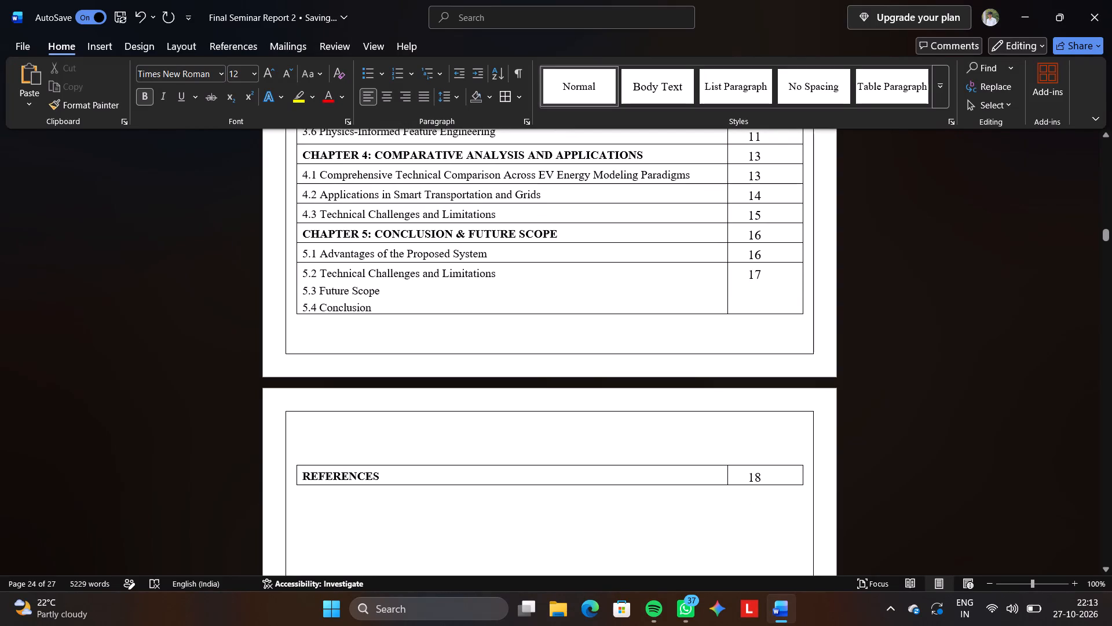
pyautogui.scroll(1, 487, 307)
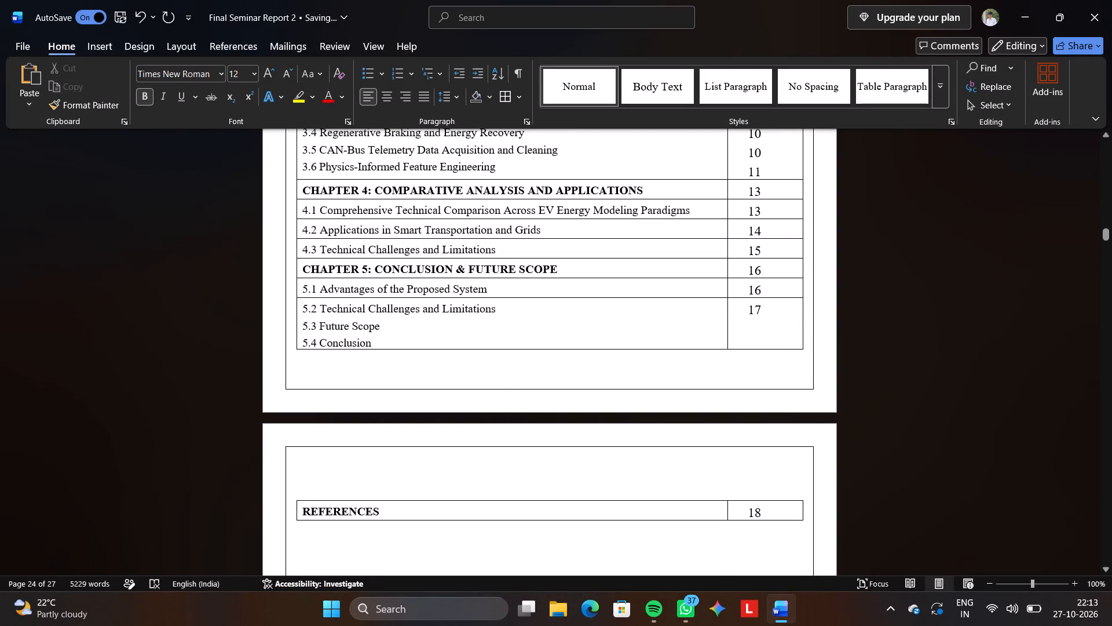
pyautogui.moveTo(767, 269); pyautogui.dragTo(744, 271)
pyautogui.write('17')
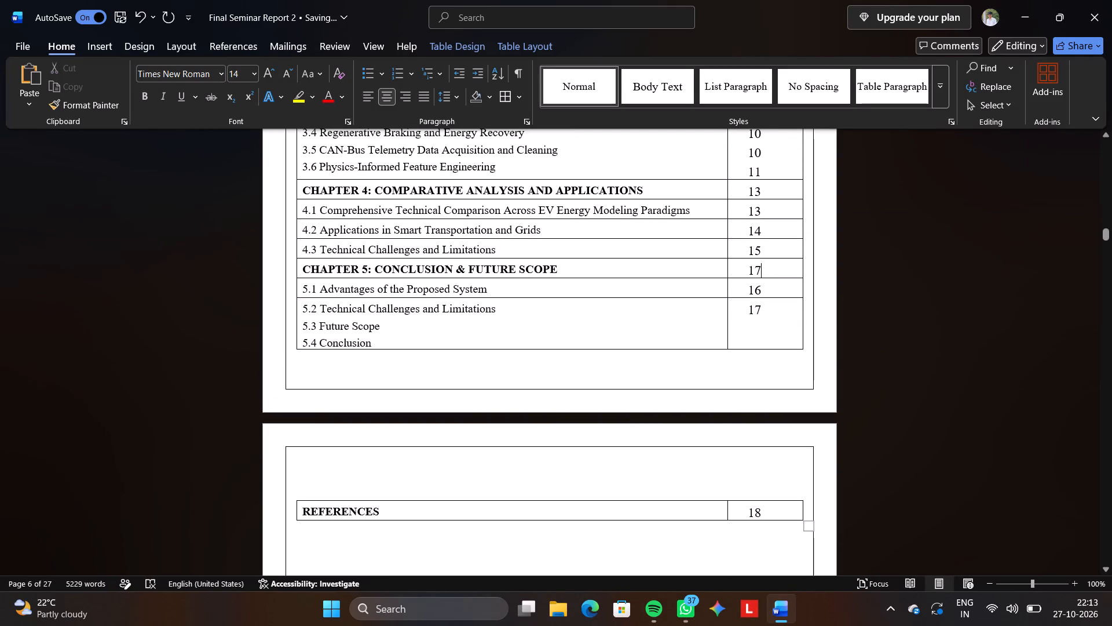
pyautogui.moveTo(765, 292); pyautogui.dragTo(747, 292)
pyautogui.write('178')
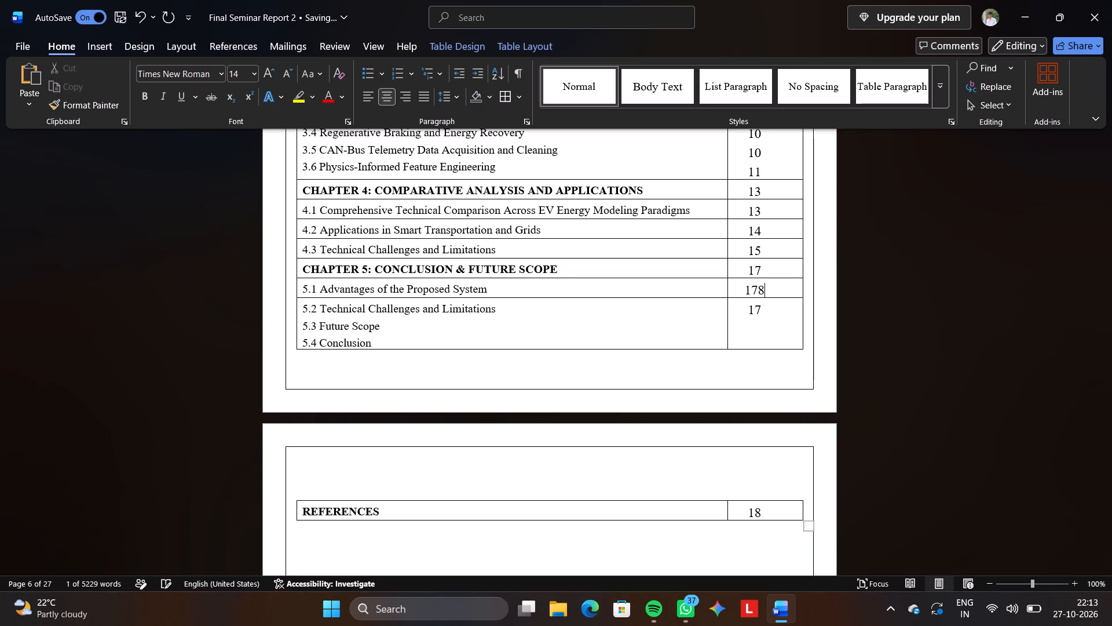
pyautogui.press('BackSpace')
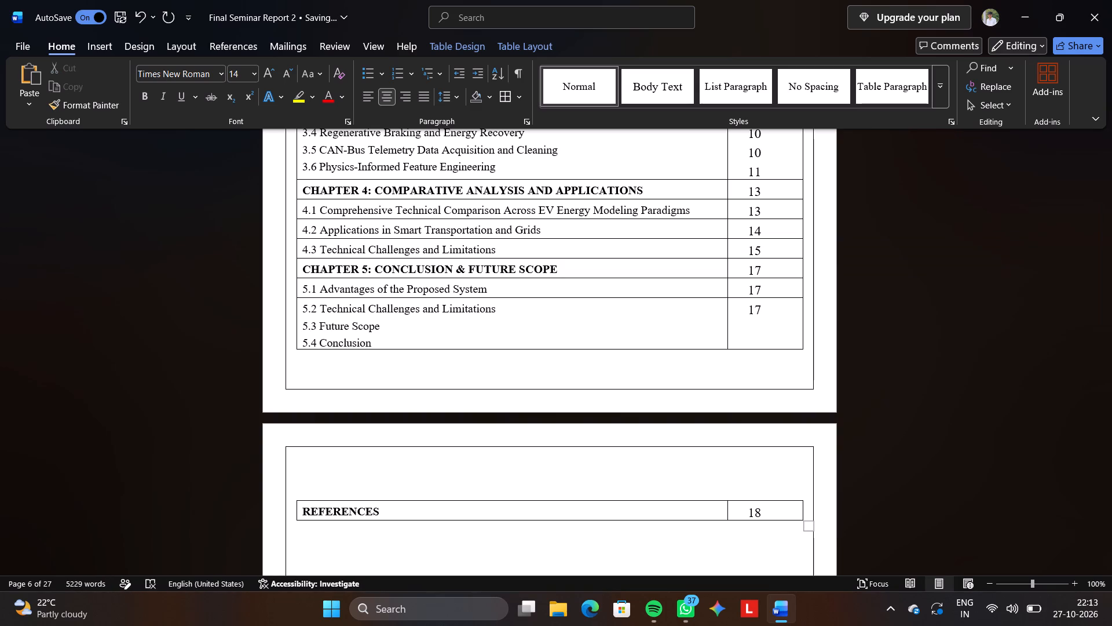
# Set the page number of the 5.2 entry to 18 in the table of contents and start a new line below it.
pyautogui.moveTo(766, 308); pyautogui.dragTo(746, 312)
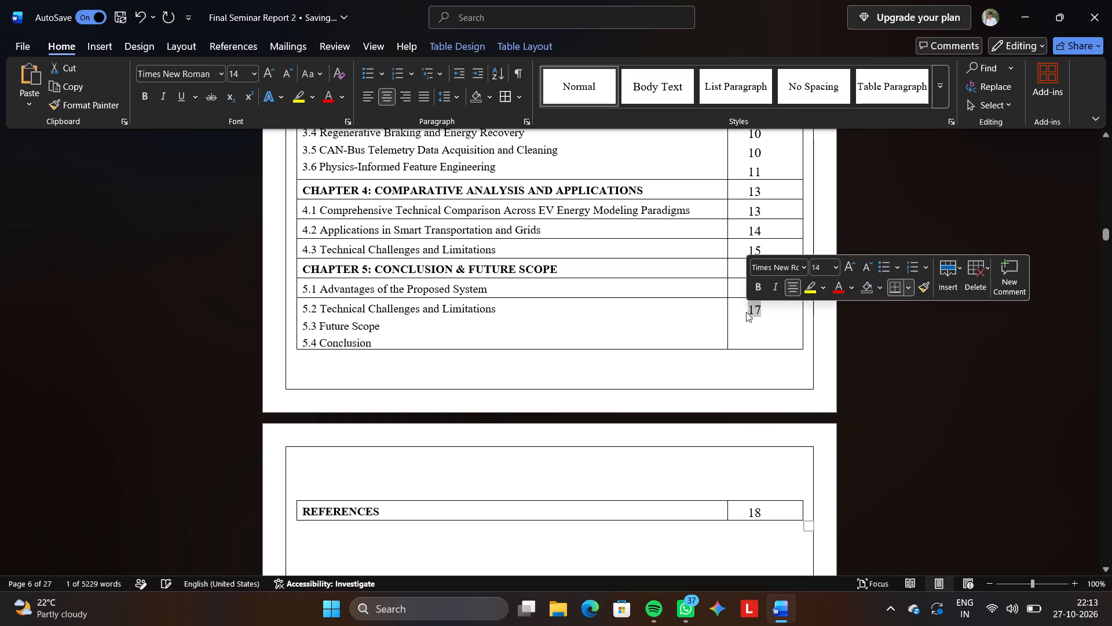
pyautogui.write('18')
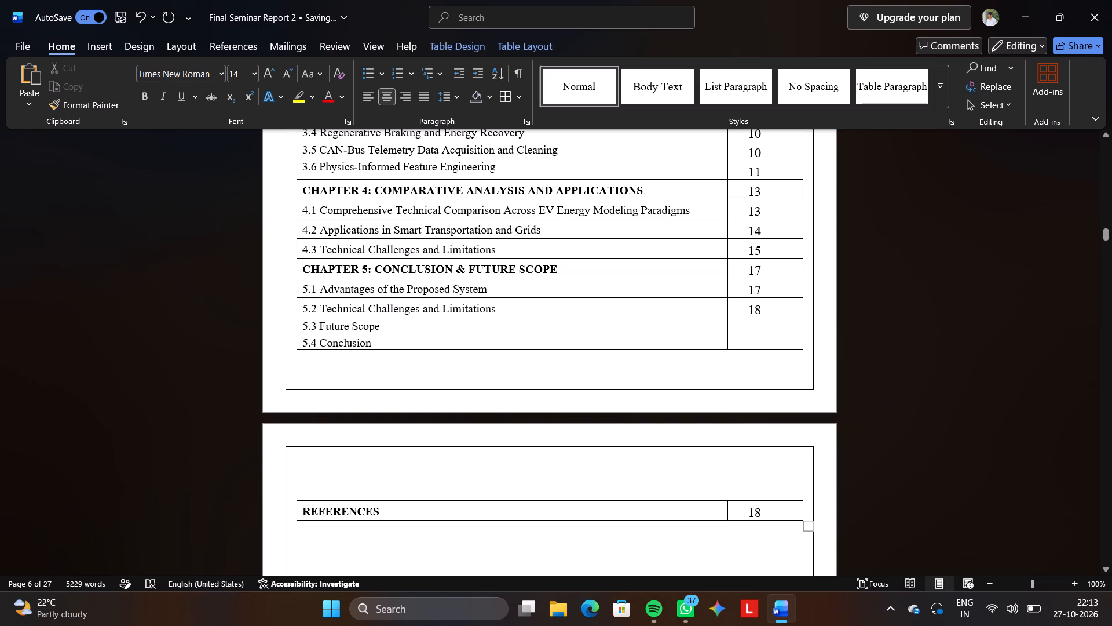
pyautogui.click(766, 312)
pyautogui.press('Return')
# Check the body pages on which the Future Scope and Conclusion sections start and end.
pyautogui.scroll(-15, 607, 361)
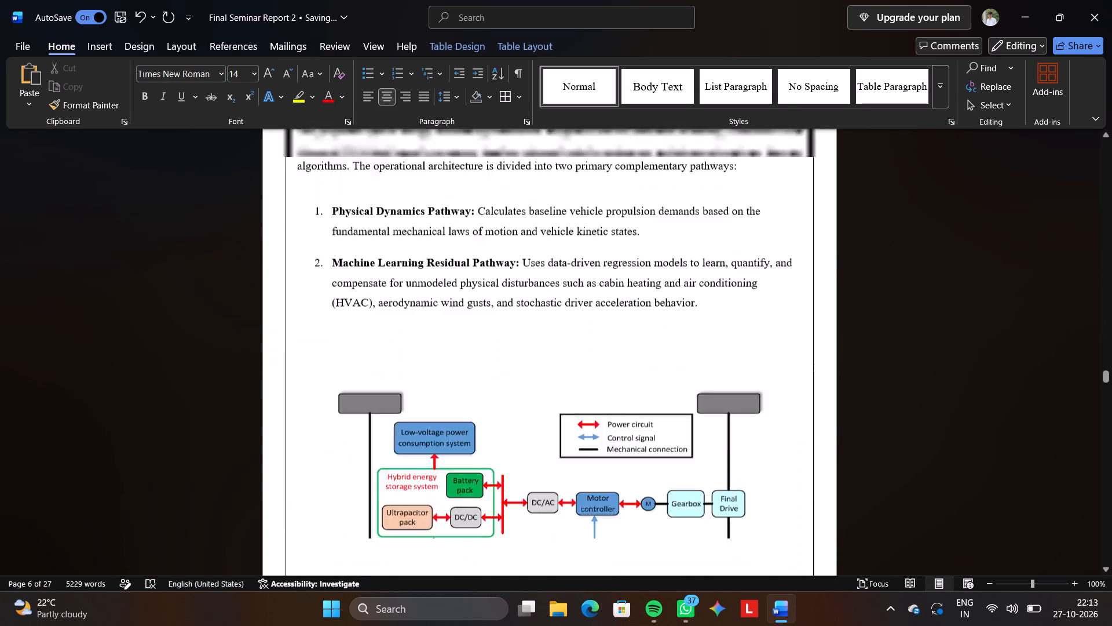
pyautogui.scroll(-5, 607, 361)
pyautogui.scroll(1, 607, 361)
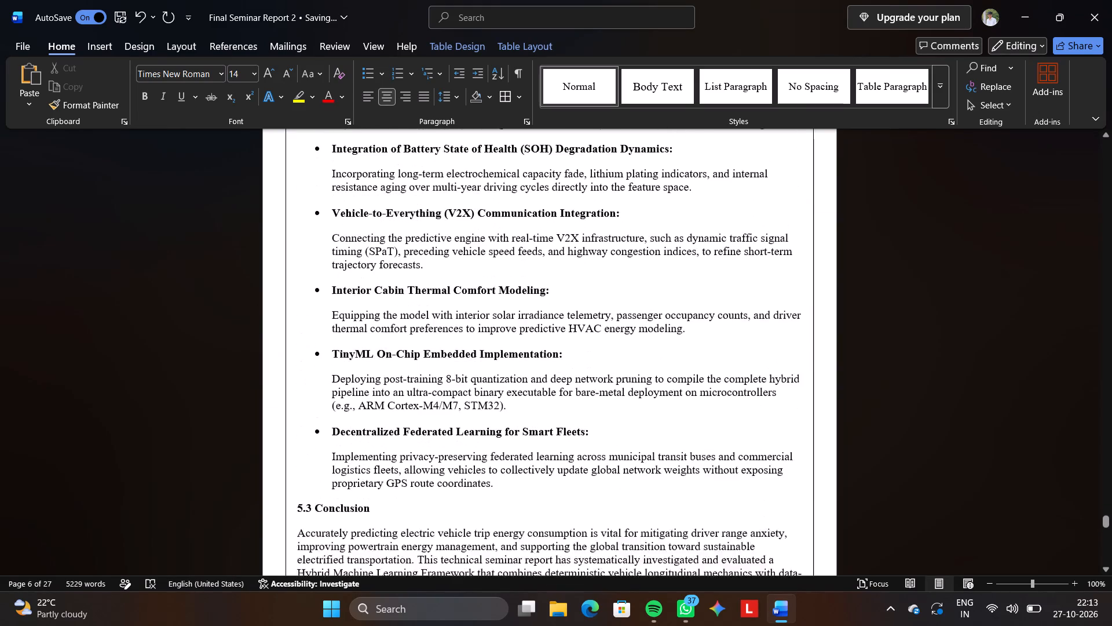
pyautogui.scroll(-1, 607, 361)
pyautogui.scroll(1, 607, 361)
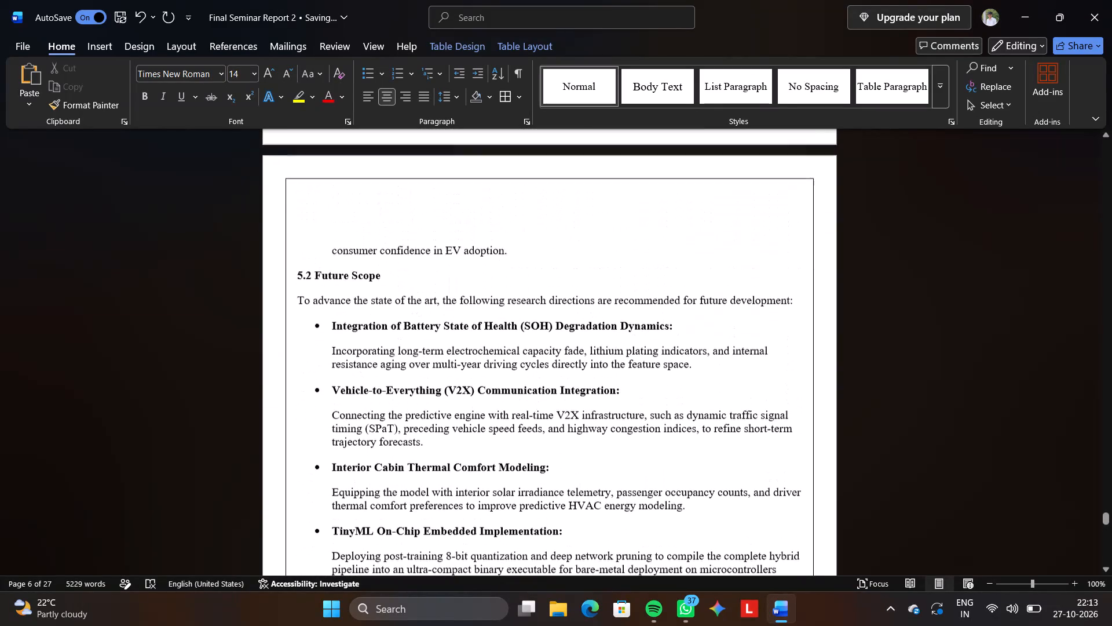
pyautogui.scroll(1, 607, 361)
pyautogui.scroll(-3, 607, 361)
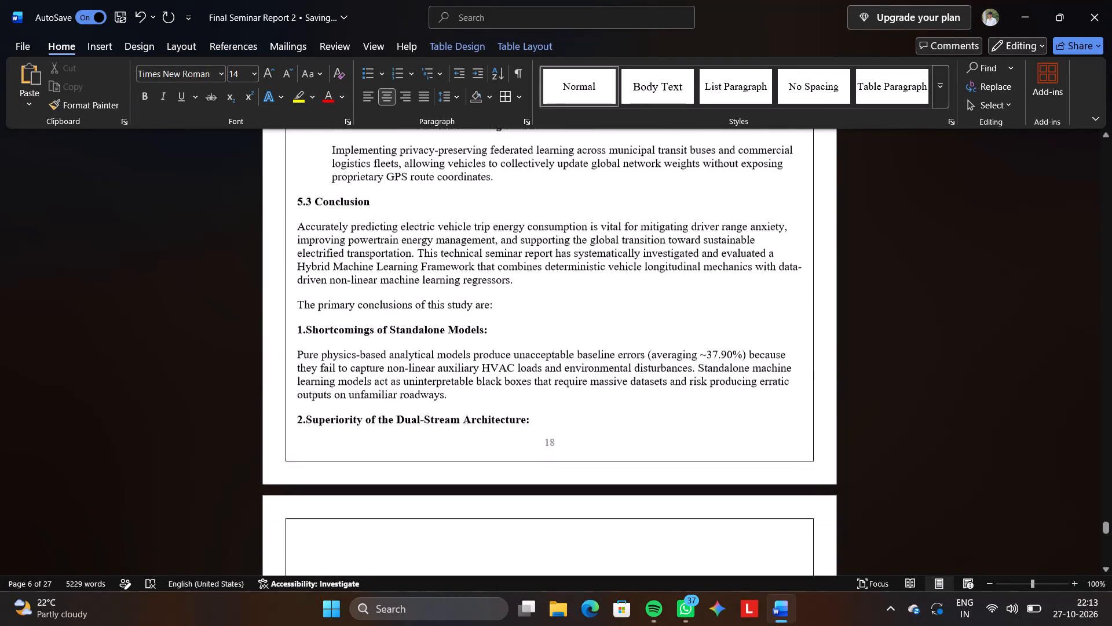
pyautogui.scroll(-4, 607, 361)
pyautogui.scroll(1, 607, 361)
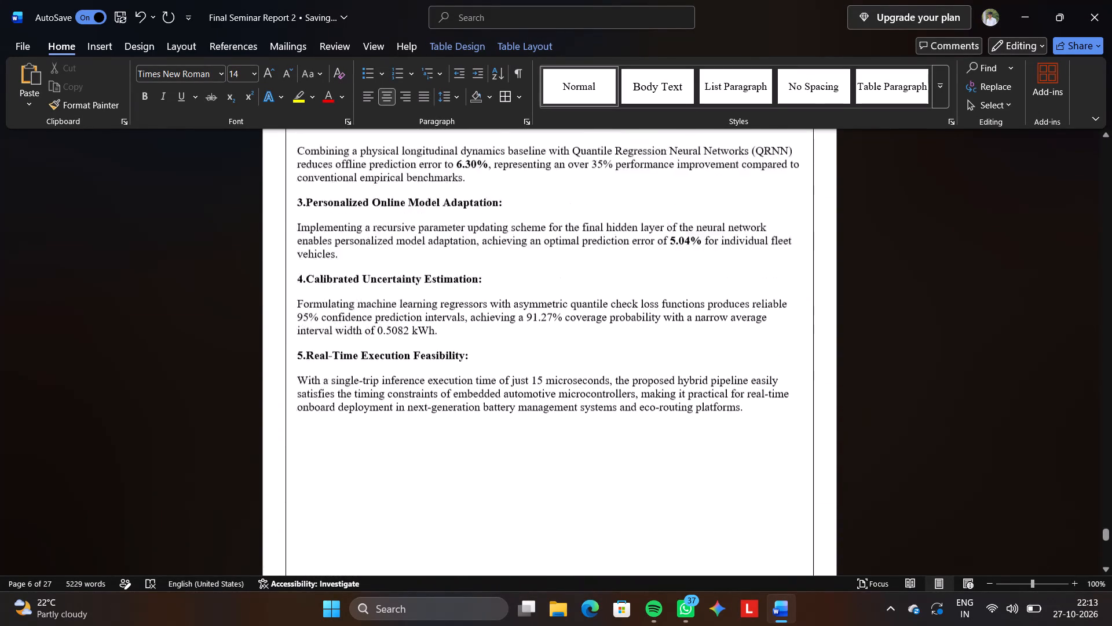
pyautogui.scroll(3, 607, 361)
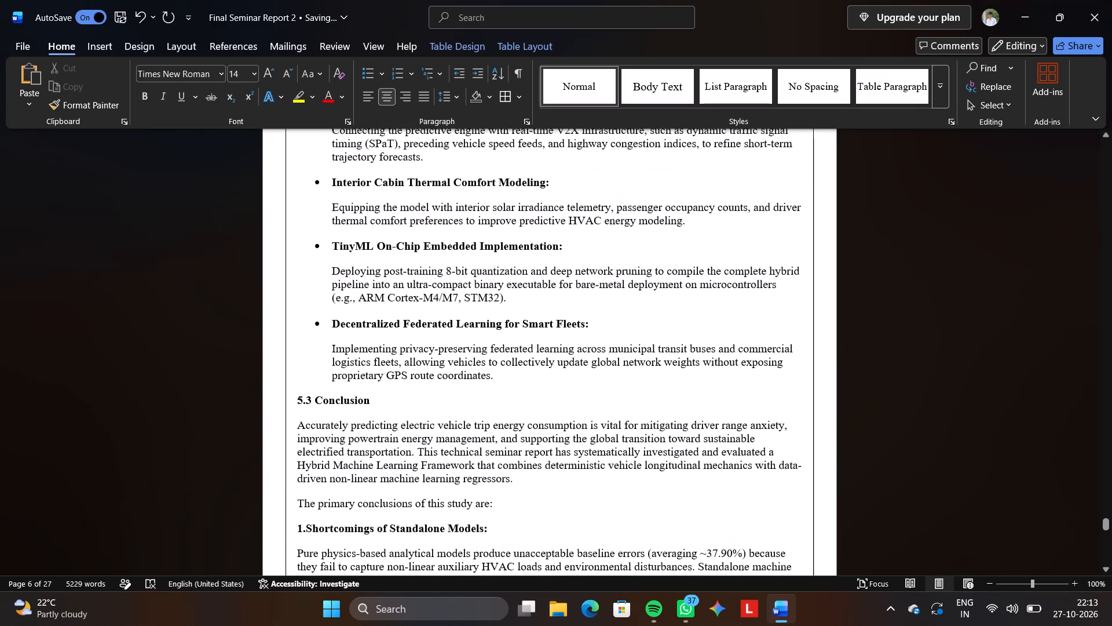
# Check on which body pages 5.2 Future Scope and 5.3 Conclusion fall, and compare them with the Chapter 5 entries in the table of contents.
pyautogui.scroll(1, 607, 361)
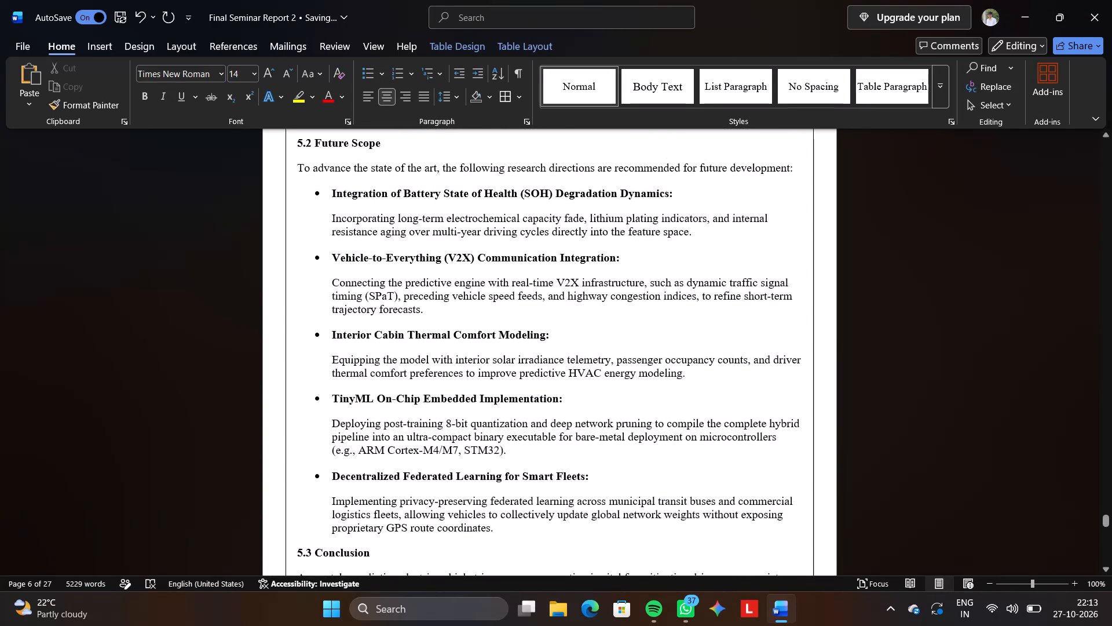
pyautogui.scroll(1, 607, 361)
pyautogui.scroll(-3, 607, 361)
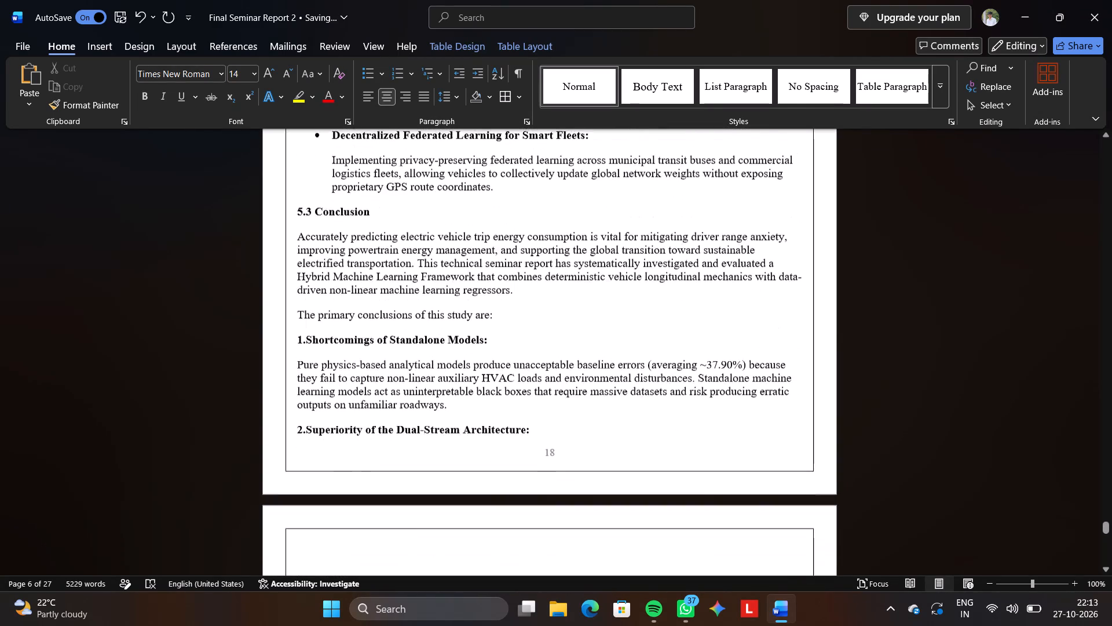
pyautogui.scroll(-4, 607, 361)
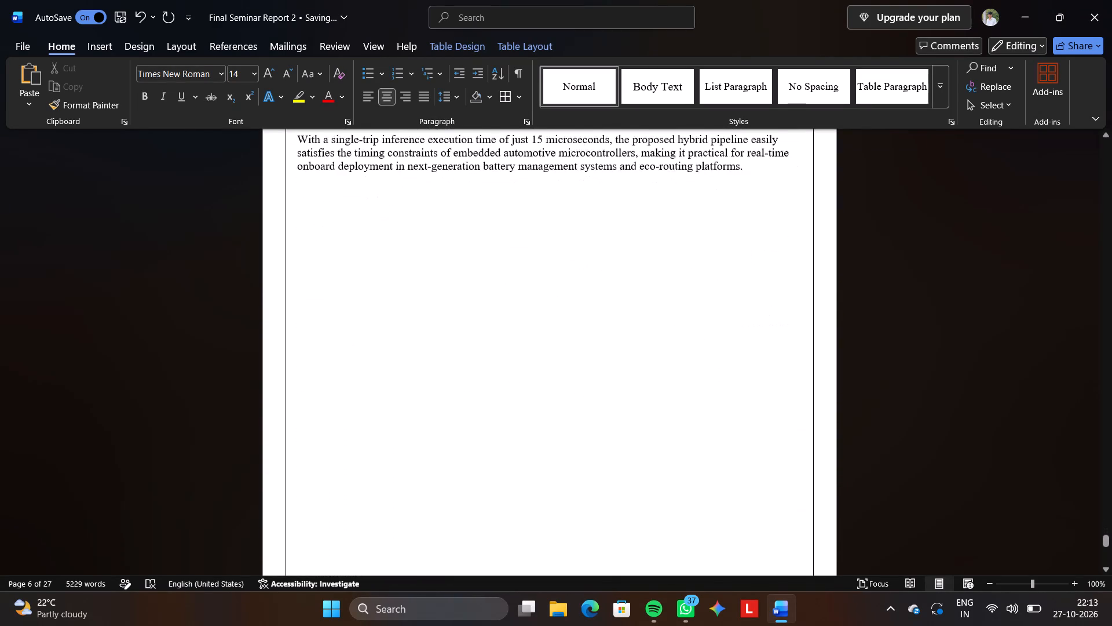
pyautogui.scroll(-1, 607, 361)
pyautogui.scroll(1, 607, 361)
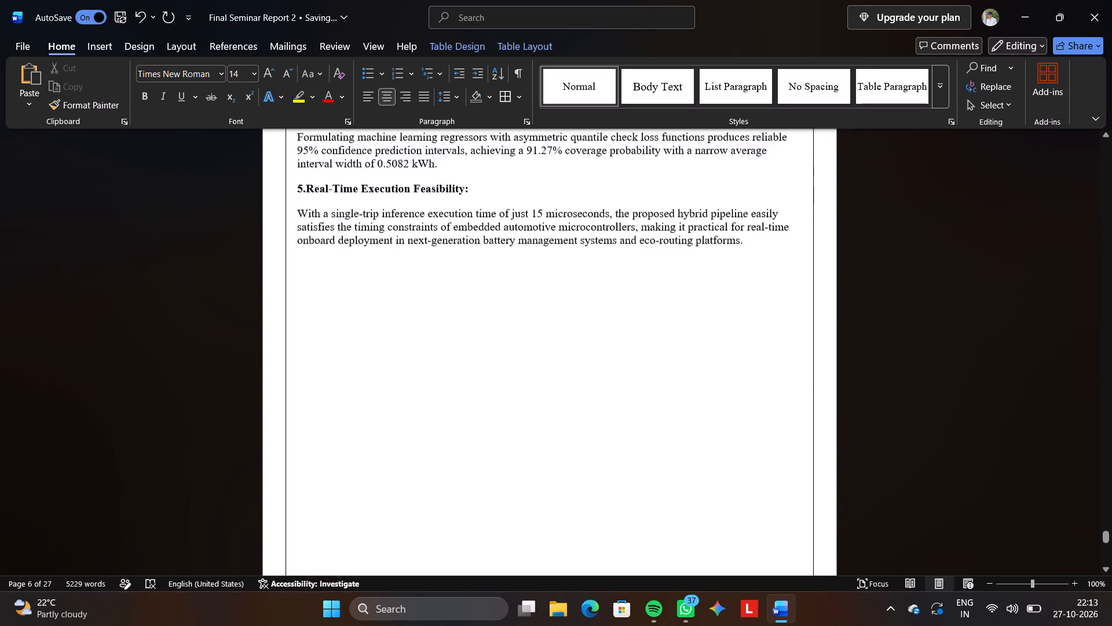
pyautogui.scroll(1, 607, 361)
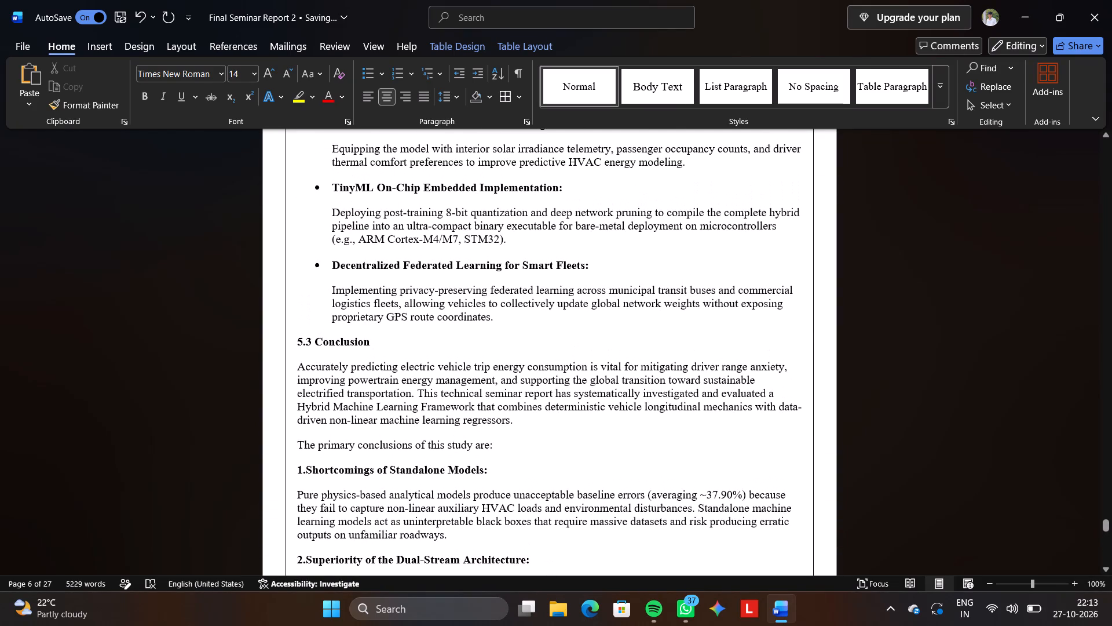
pyautogui.scroll(2, 607, 361)
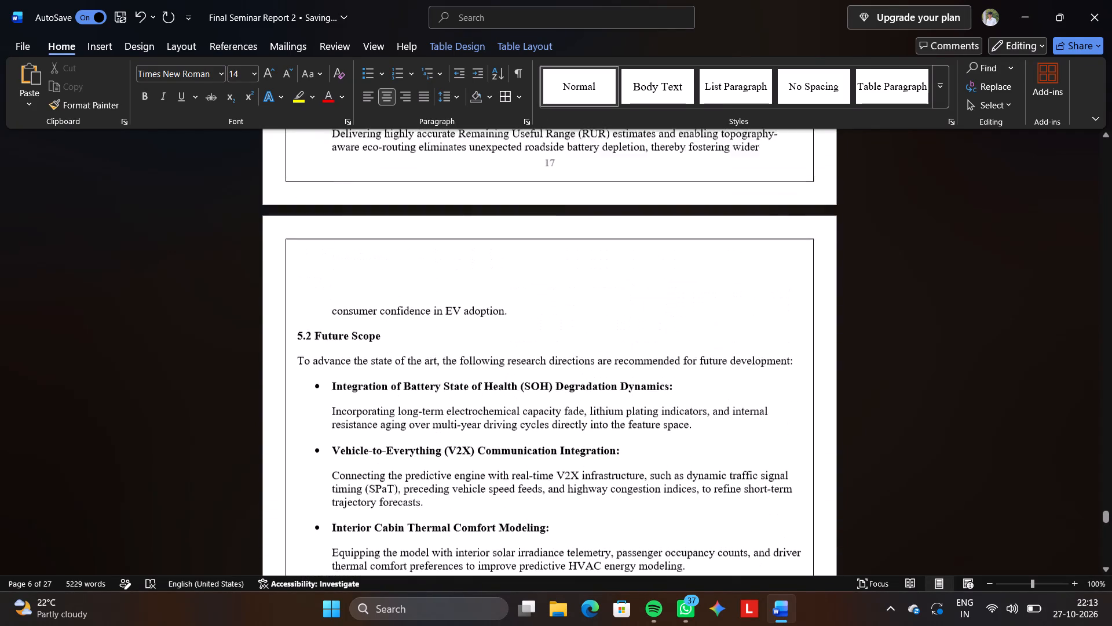
pyautogui.scroll(1, 607, 361)
pyautogui.scroll(-1, 607, 361)
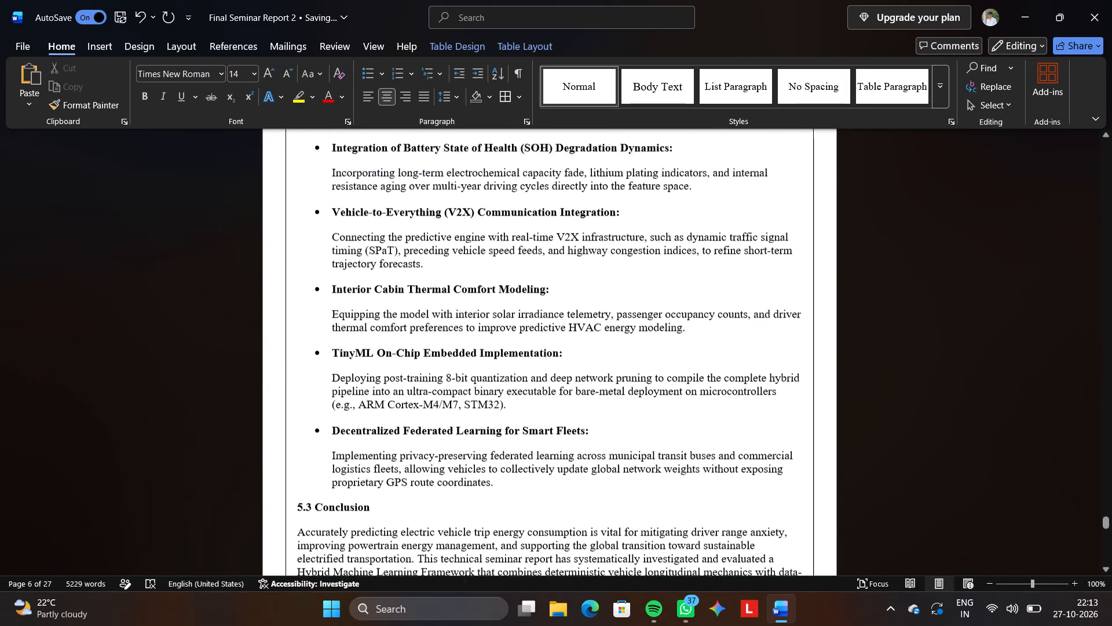
pyautogui.scroll(-3, 607, 361)
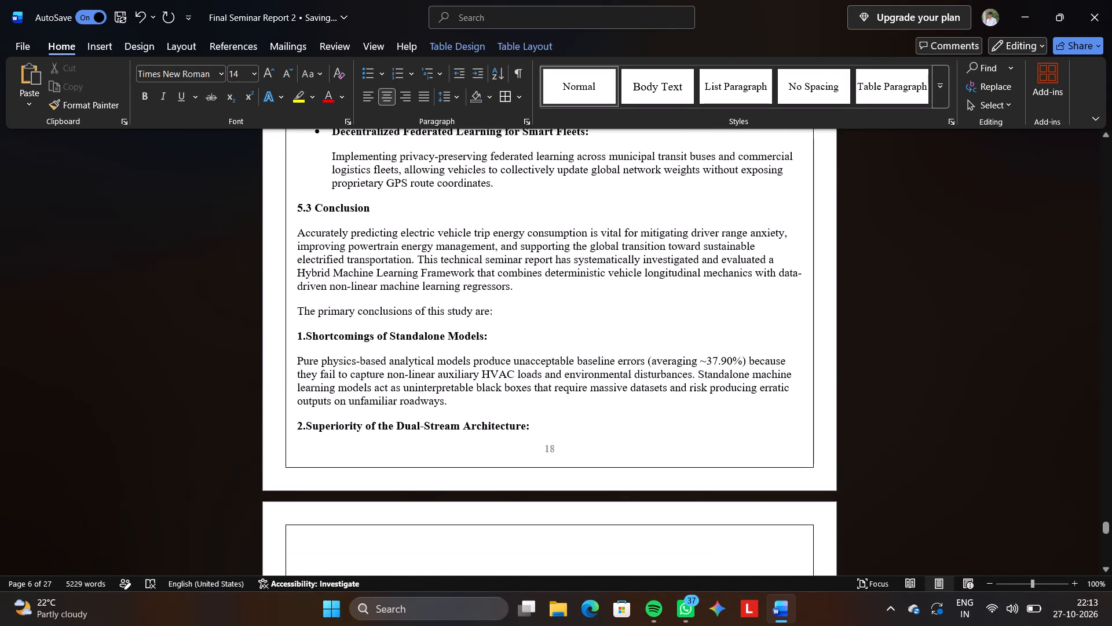
pyautogui.scroll(-3, 607, 361)
pyautogui.scroll(1, 607, 361)
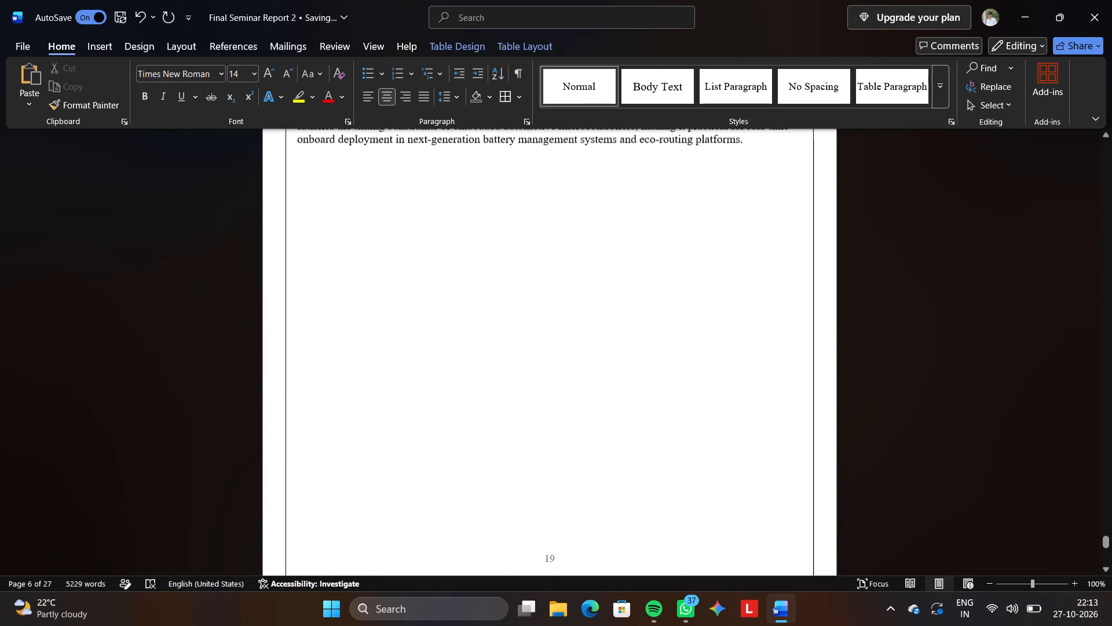
pyautogui.scroll(10, 607, 361)
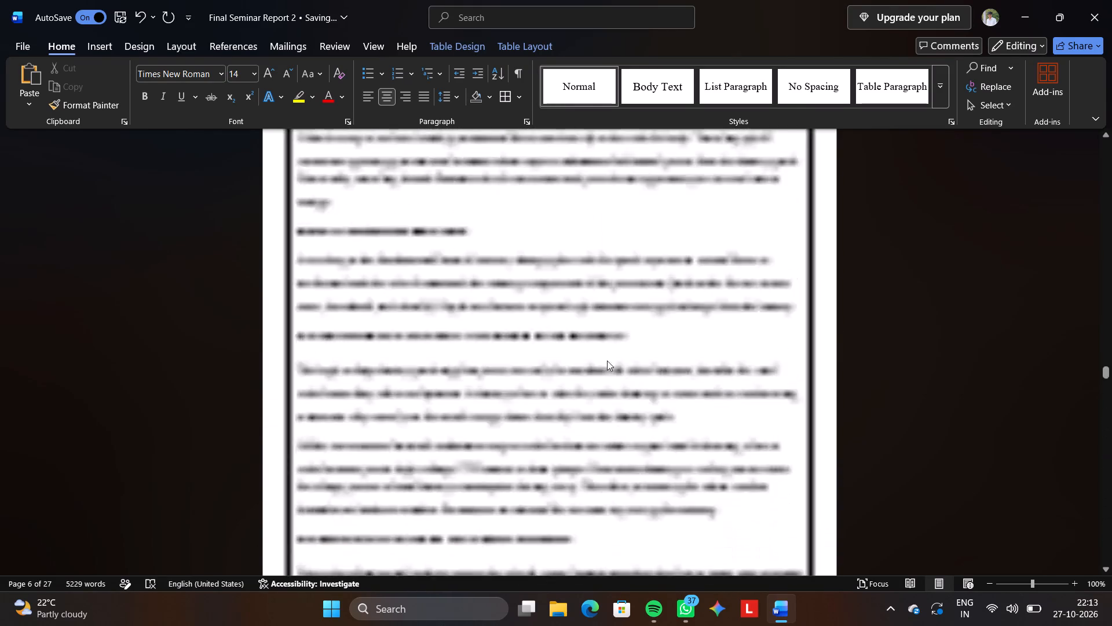
pyautogui.scroll(10, 607, 361)
pyautogui.scroll(-2, 607, 361)
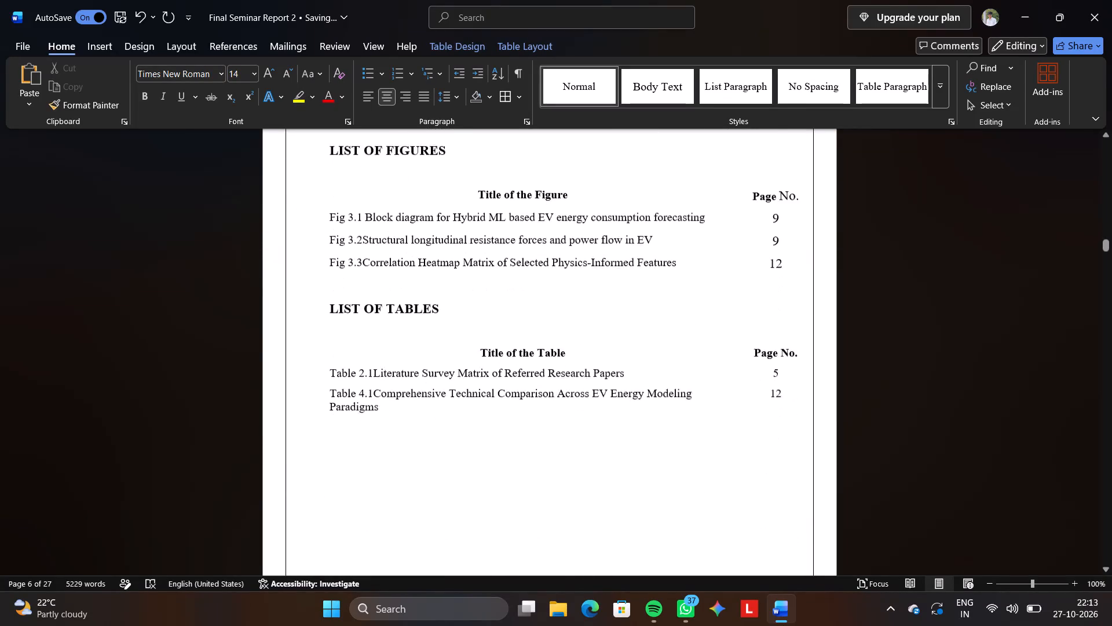
pyautogui.scroll(2, 607, 361)
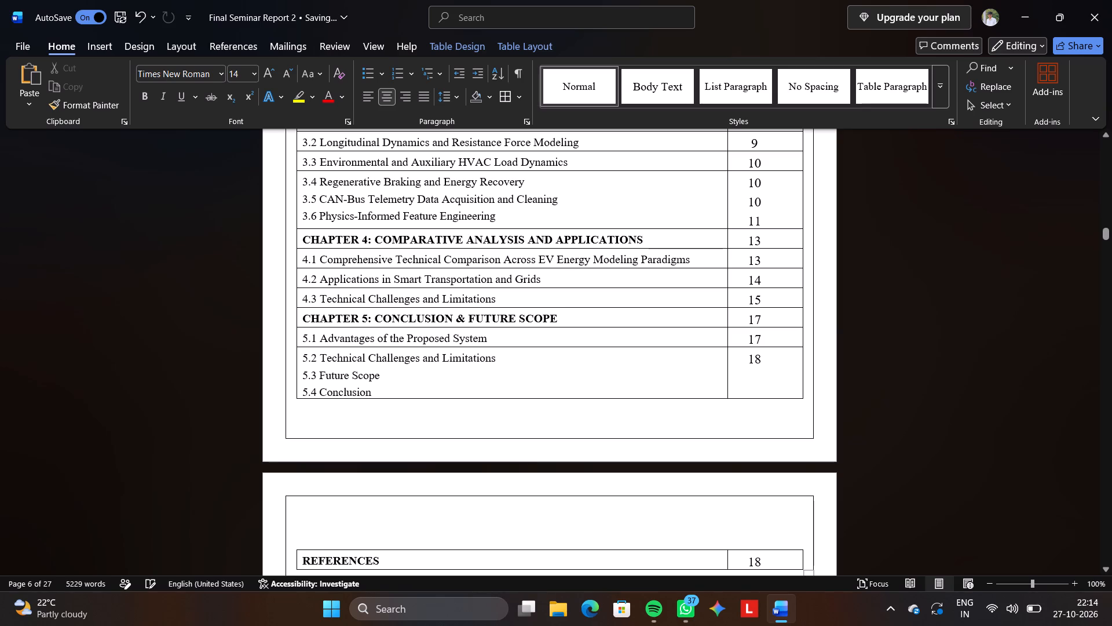
# Review the Chapter 5 body from the advantages through the conclusion and compare its section headings and pages with the table of contents.
pyautogui.scroll(-6, 756, 374)
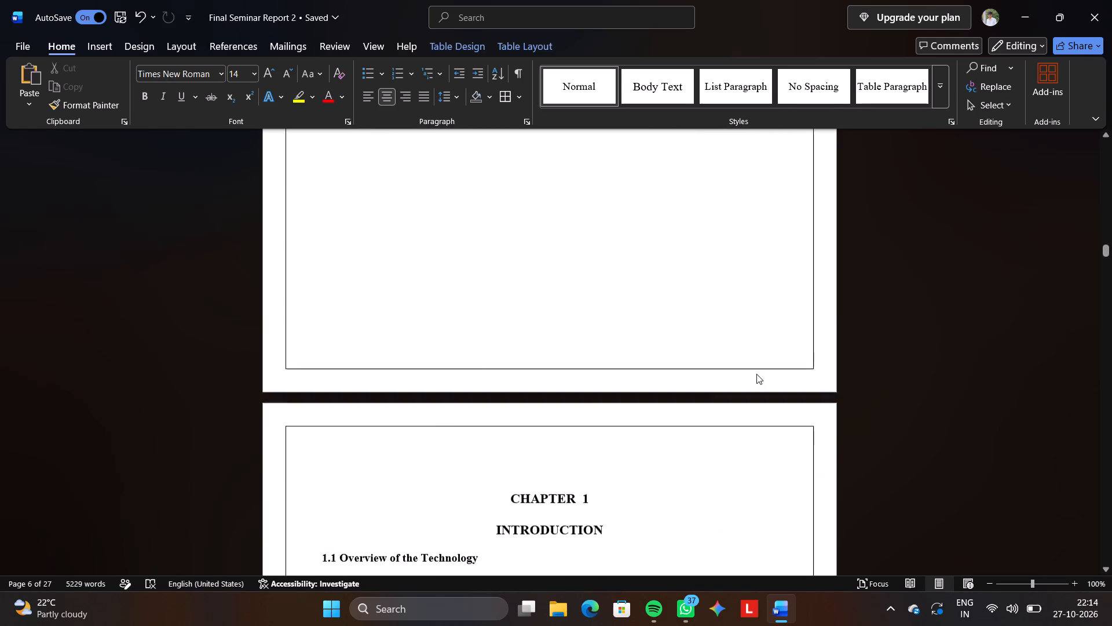
pyautogui.scroll(-9, 756, 374)
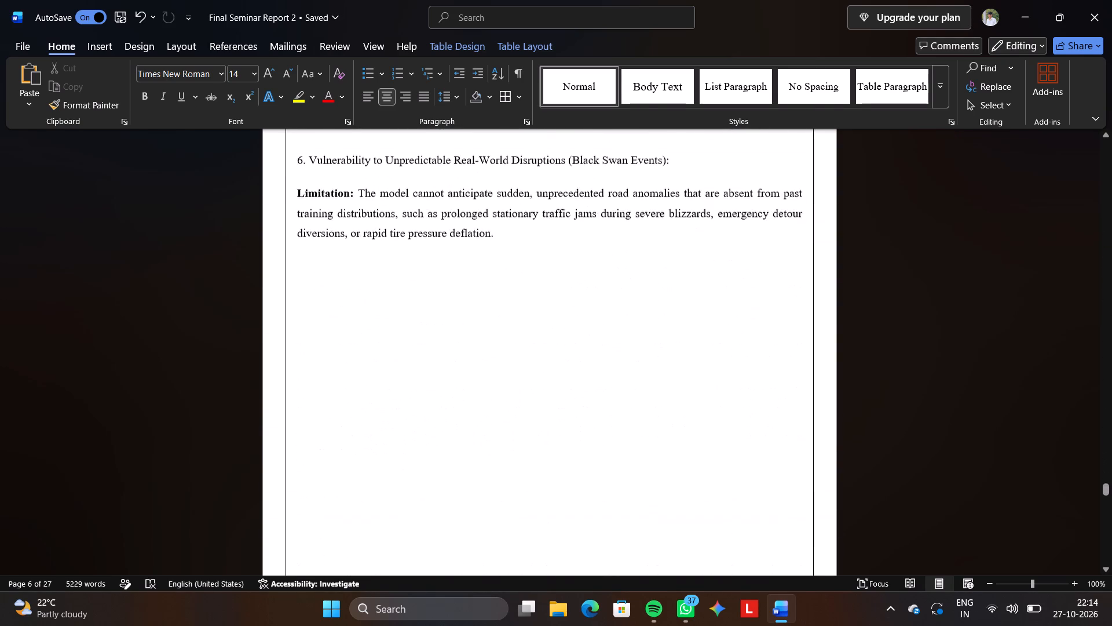
pyautogui.scroll(-2, 756, 374)
pyautogui.scroll(1, 756, 374)
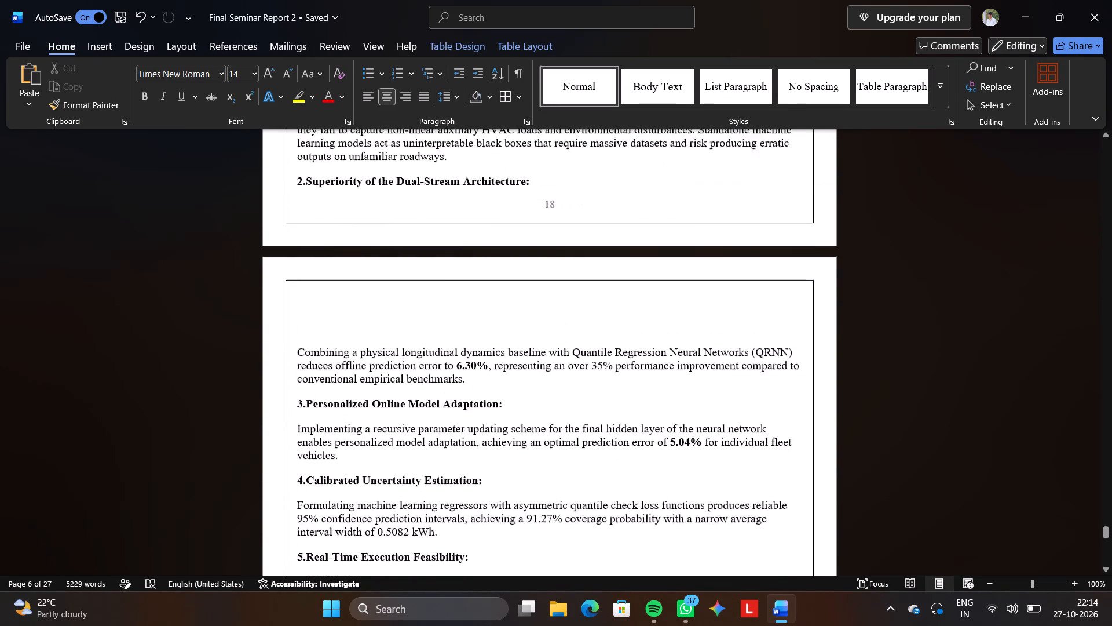
pyautogui.scroll(1, 756, 374)
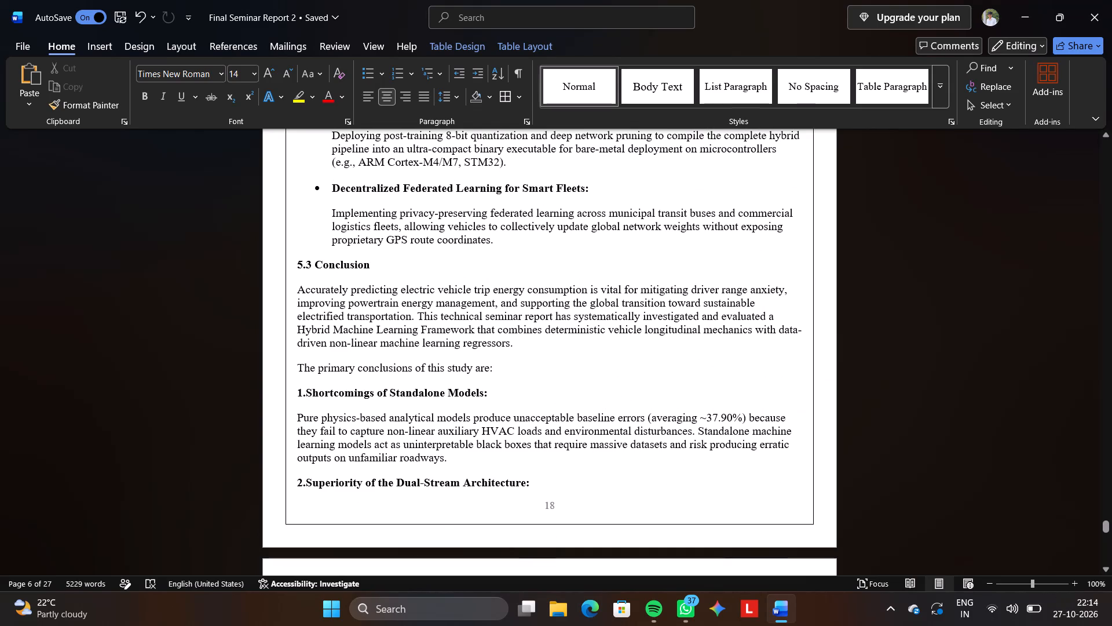
pyautogui.scroll(3, 576, 363)
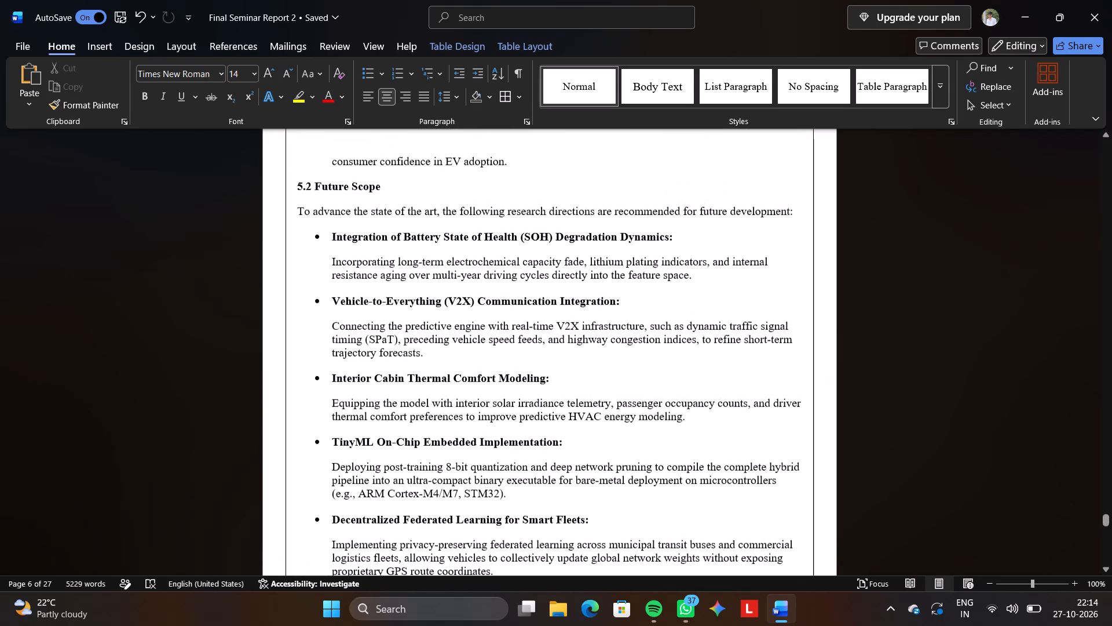
pyautogui.scroll(3, 576, 363)
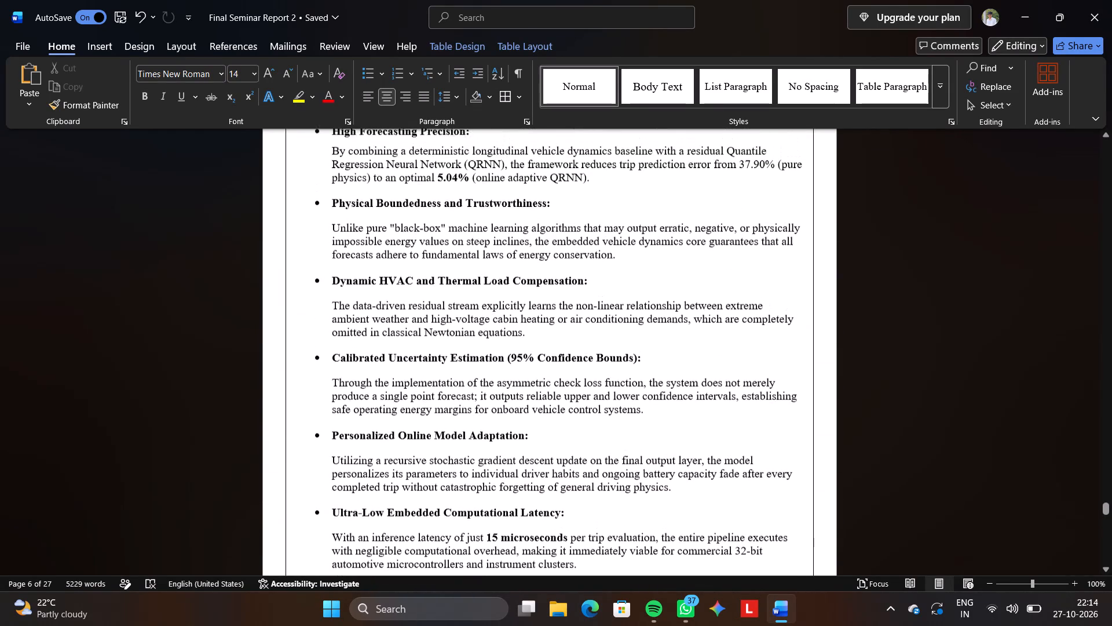
pyautogui.scroll(-3, 576, 363)
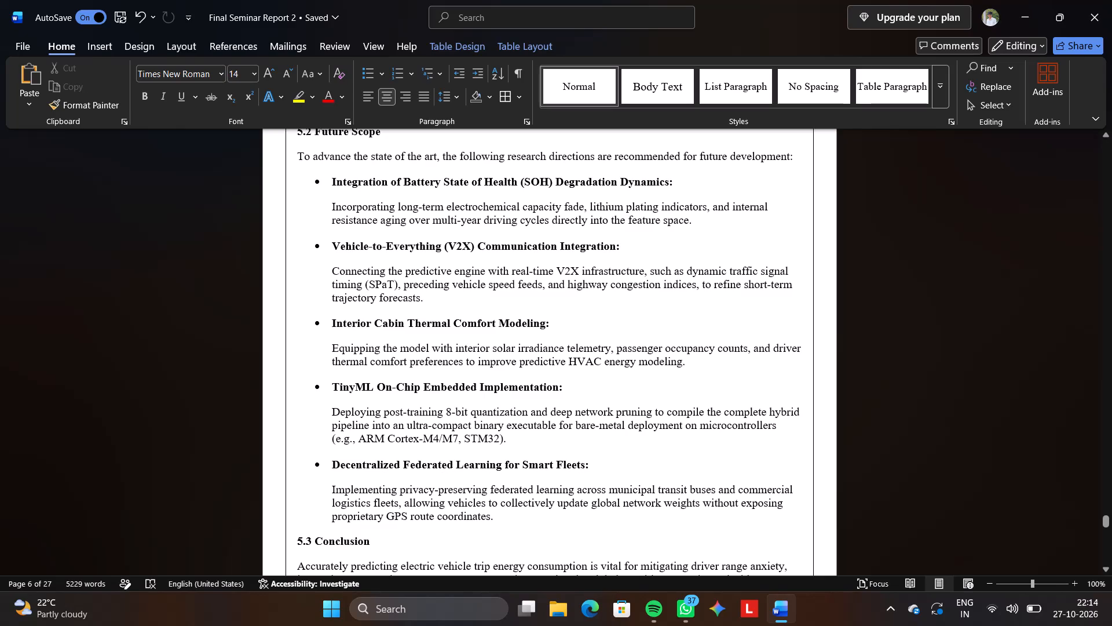
pyautogui.scroll(11, 576, 363)
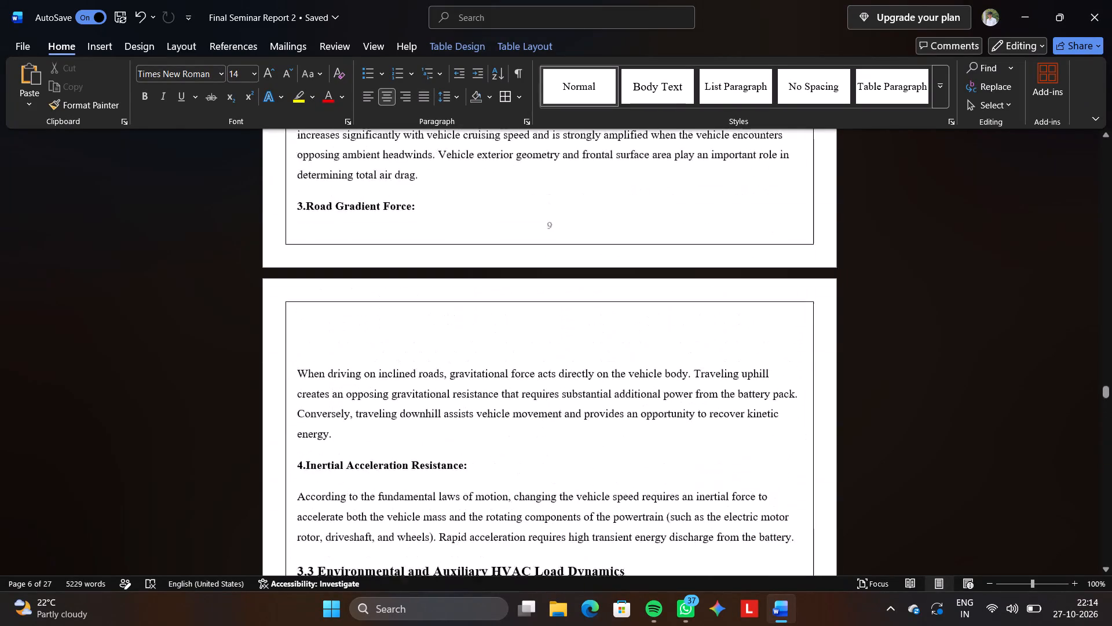
pyautogui.scroll(15, 576, 363)
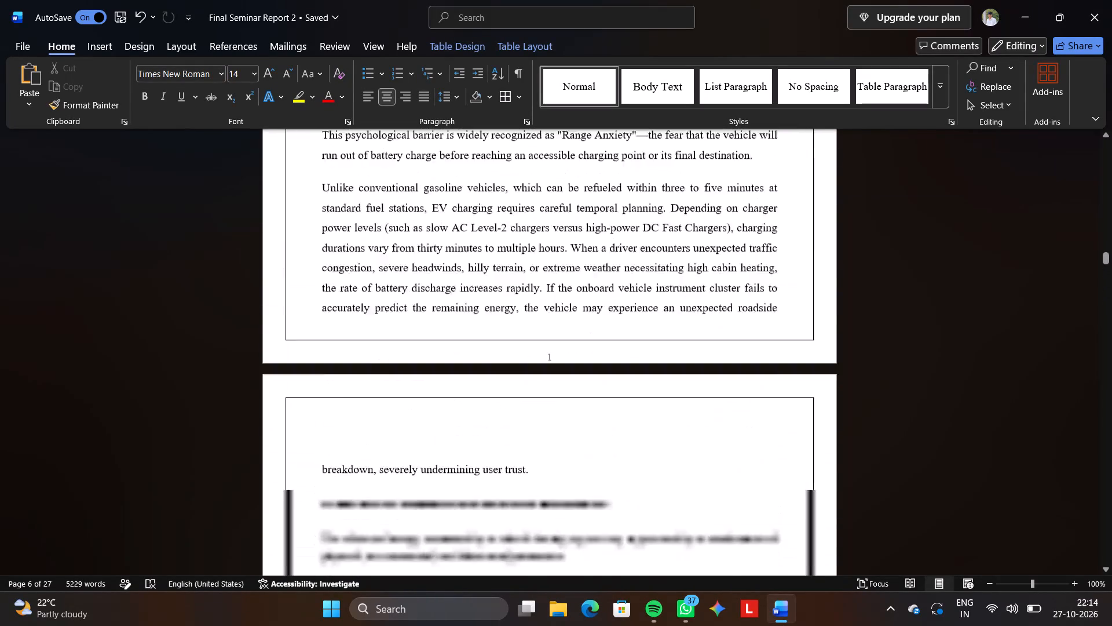
pyautogui.scroll(1, 576, 363)
pyautogui.scroll(-2, 576, 363)
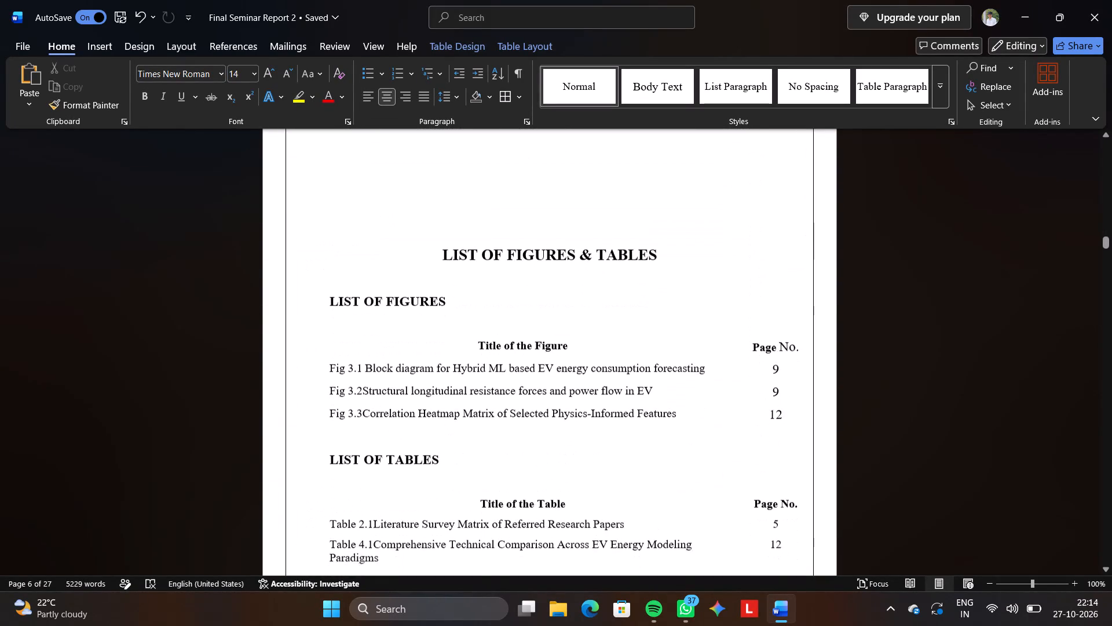
pyautogui.scroll(2, 576, 363)
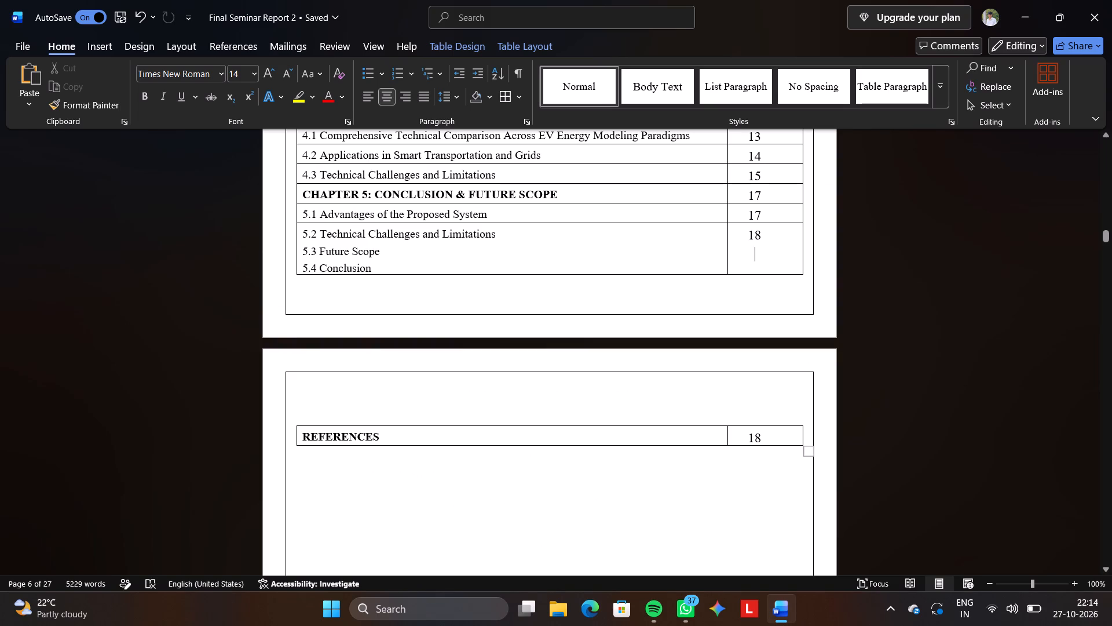
# Recheck the Future Scope and Conclusion headings and their page numbers in the body against the last Chapter 5 entries in the table of contents.
pyautogui.scroll(-7, 710, 304)
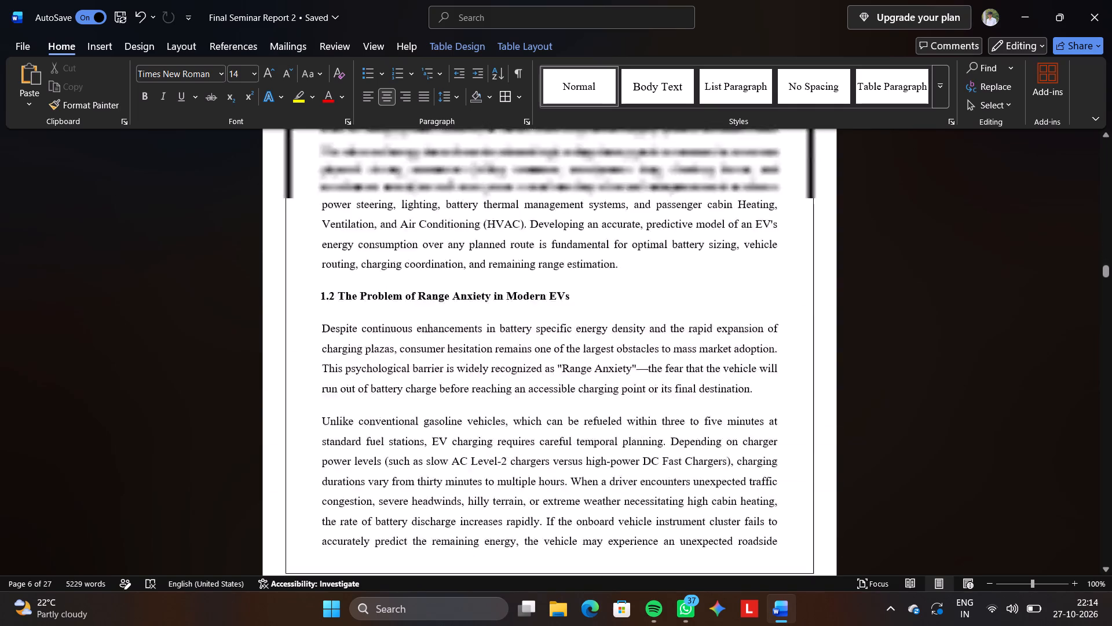
pyautogui.scroll(-20, 710, 304)
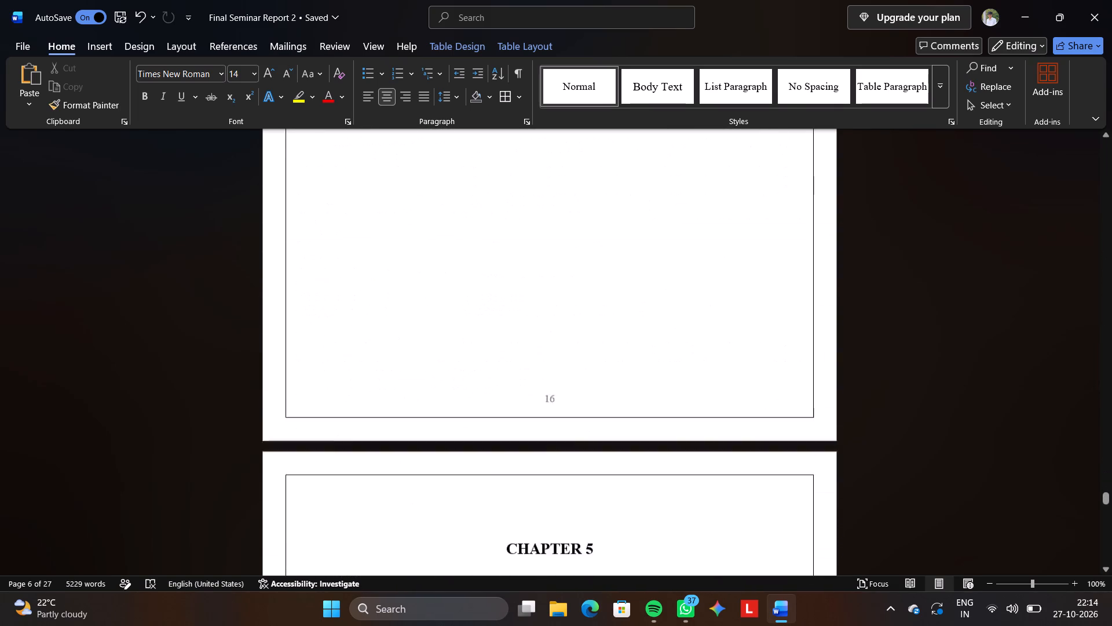
pyautogui.scroll(-5, 710, 304)
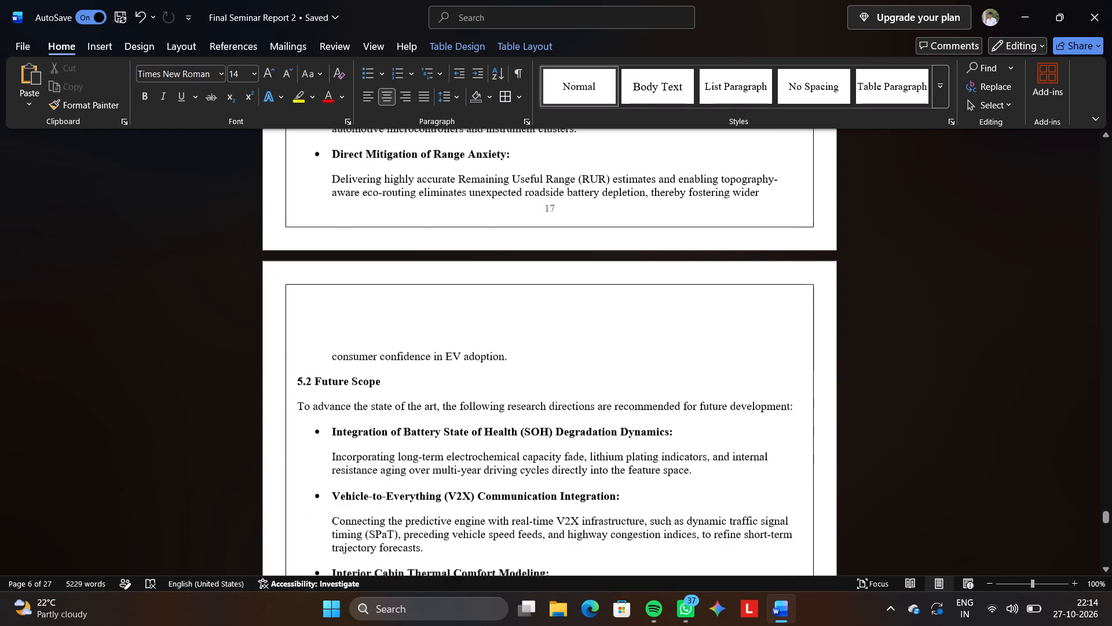
pyautogui.scroll(-1, 710, 304)
pyautogui.scroll(-1, 581, 342)
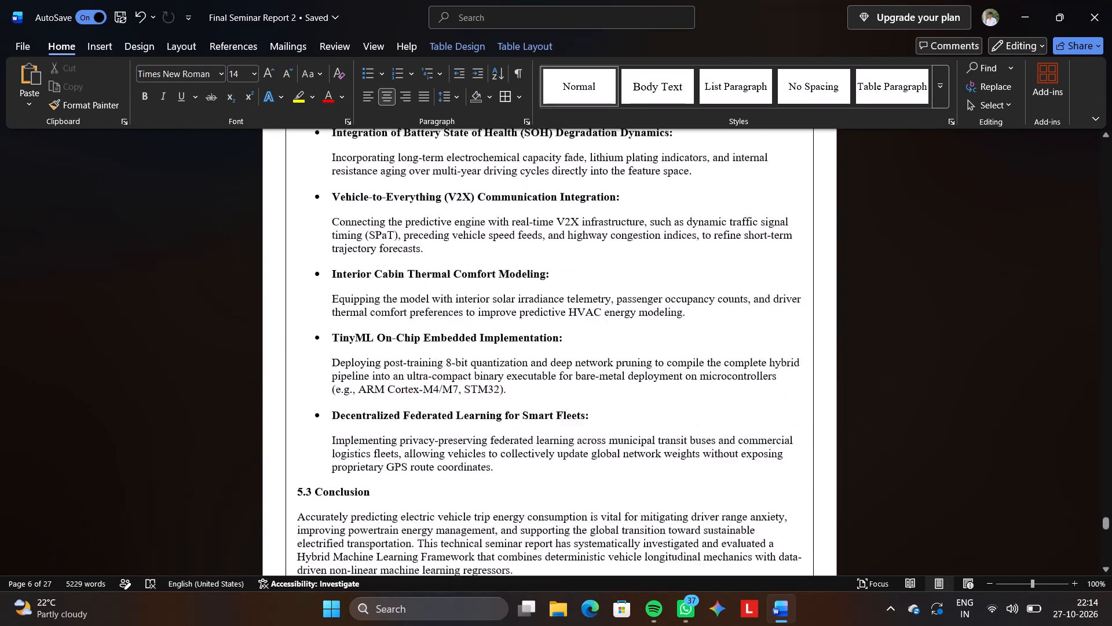
pyautogui.scroll(-2, 581, 342)
pyautogui.scroll(1, 581, 342)
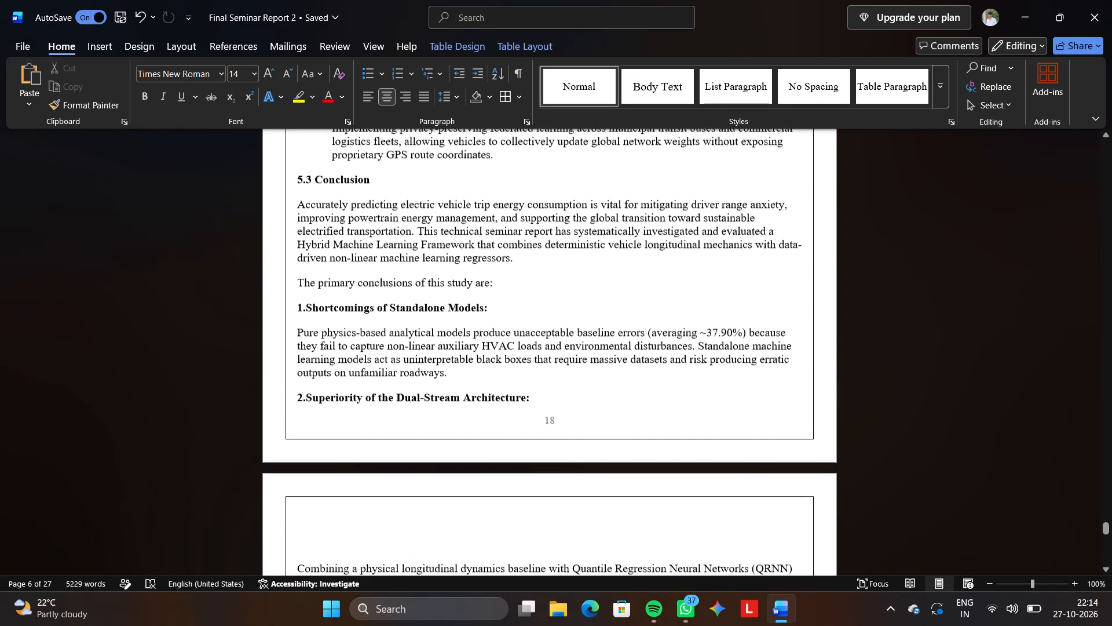
pyautogui.scroll(3, 581, 342)
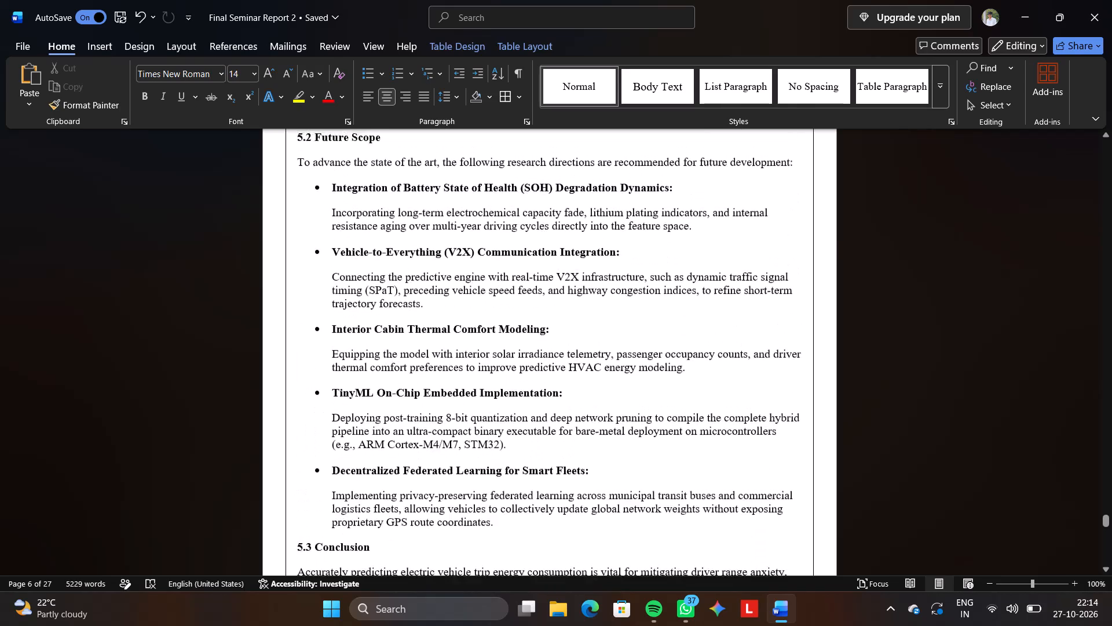
pyautogui.scroll(-2, 581, 342)
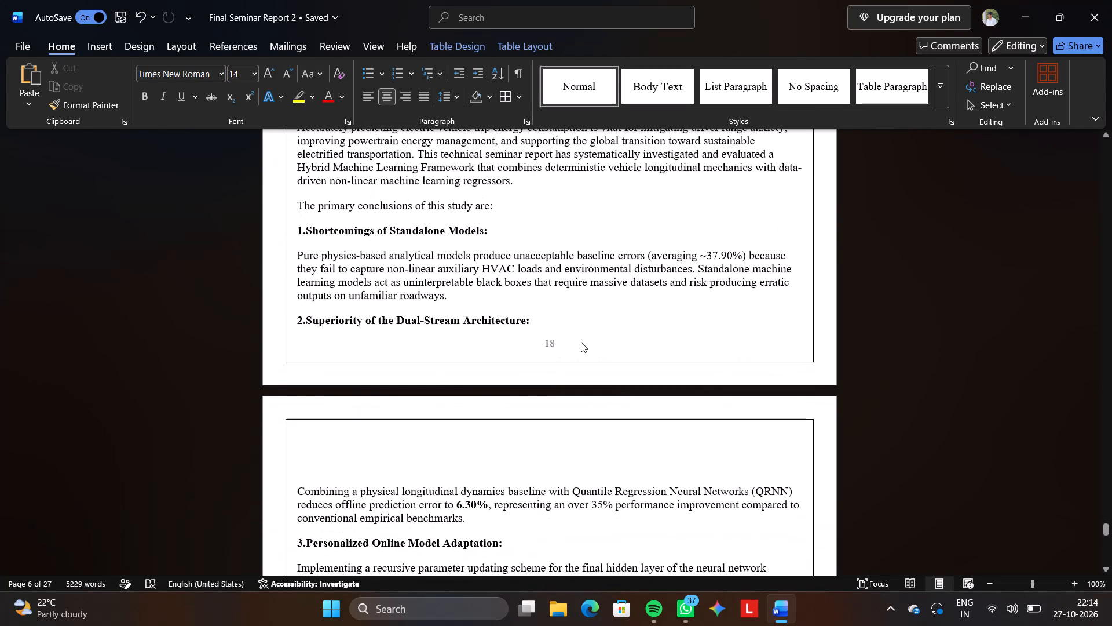
pyautogui.scroll(14, 581, 342)
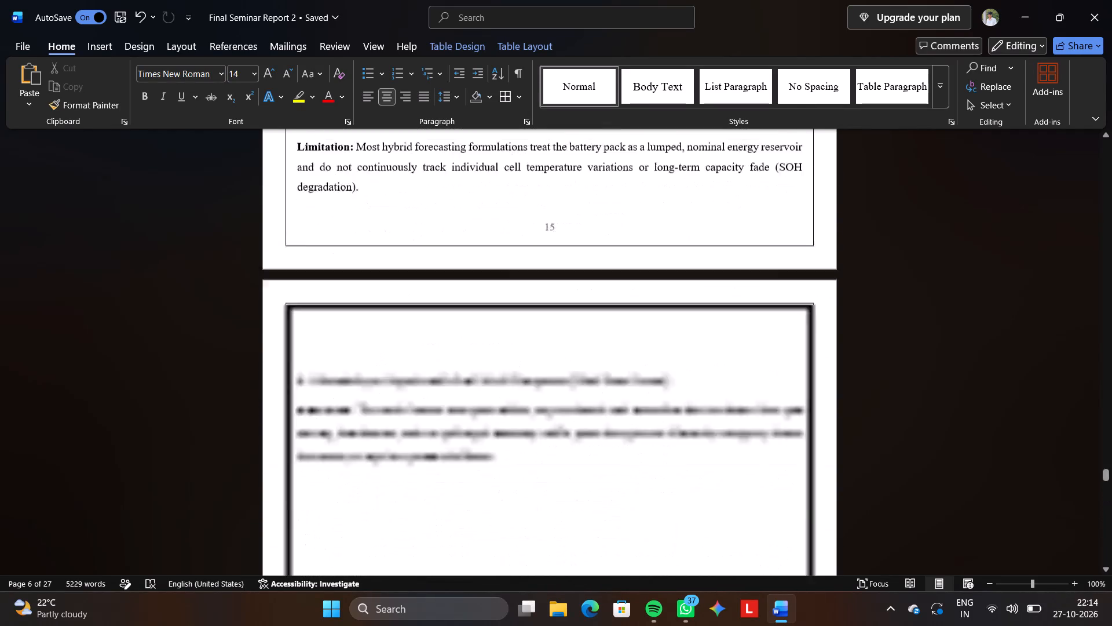
pyautogui.scroll(20, 581, 342)
pyautogui.scroll(12, 581, 342)
pyautogui.scroll(-3, 581, 342)
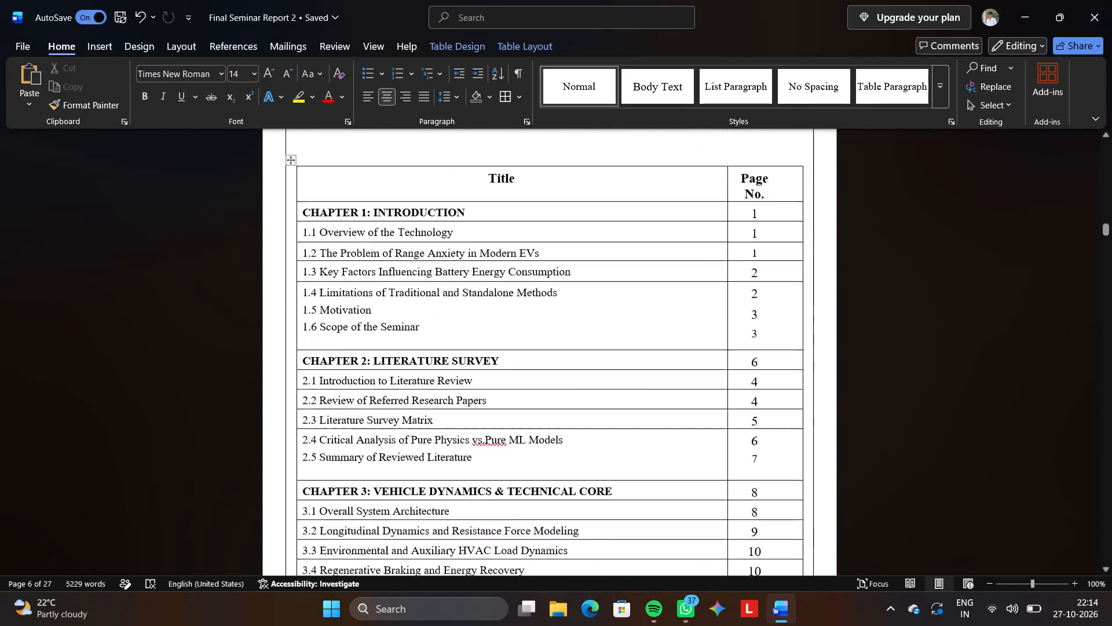
pyautogui.scroll(-3, 581, 342)
pyautogui.scroll(2, 581, 342)
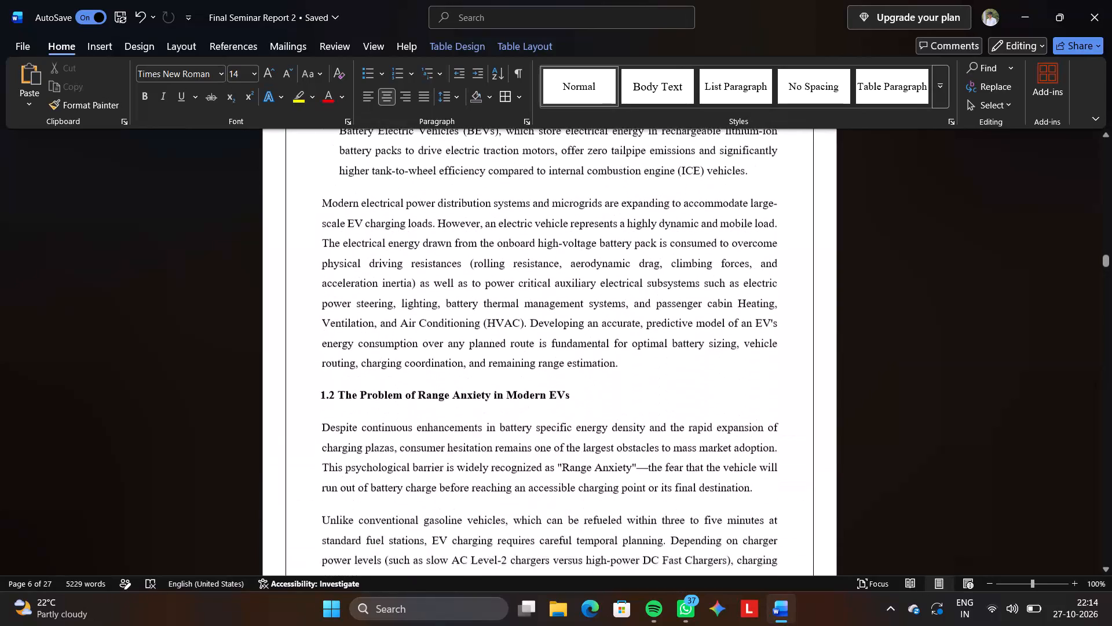
pyautogui.scroll(2, 581, 342)
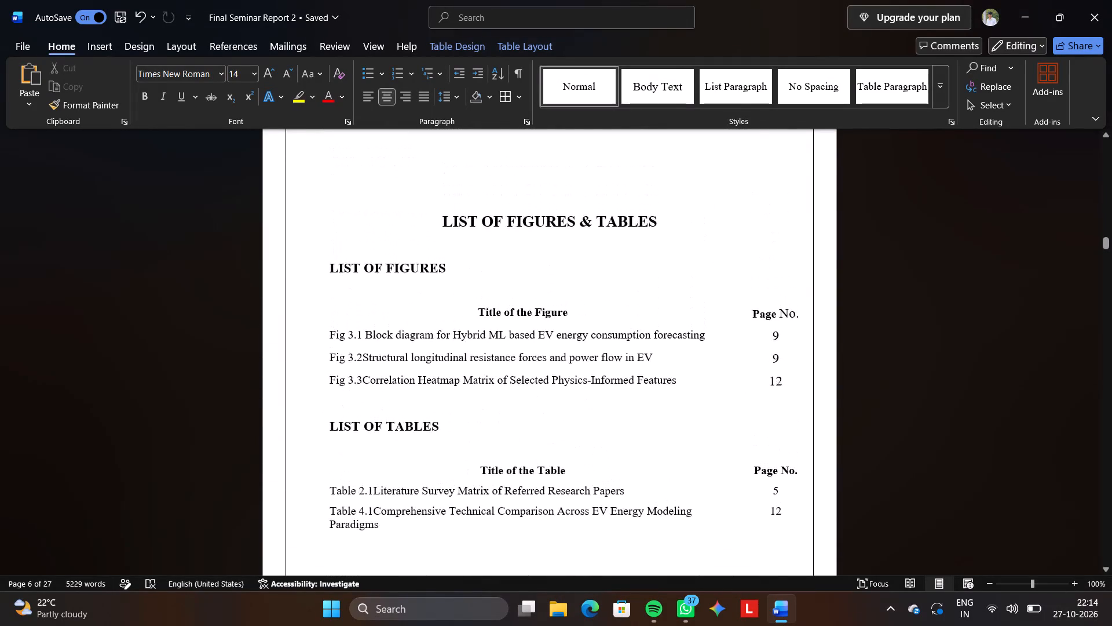
pyautogui.scroll(2, 581, 342)
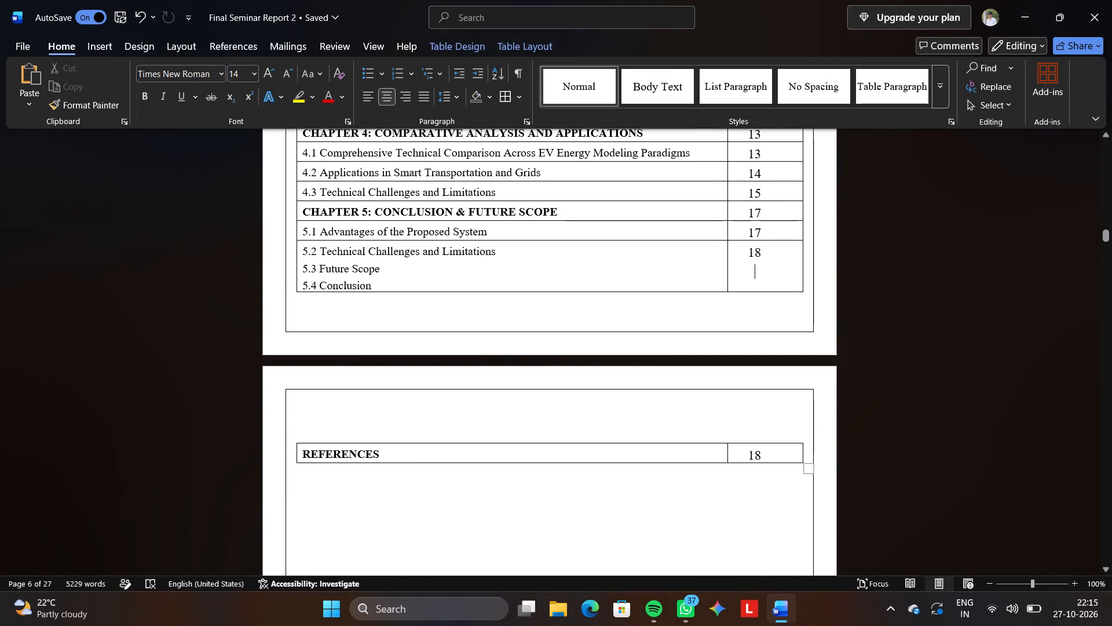
# Delete the 5.2 Technical Challenges and Limitations entry from Chapter 5 in the table of contents.
pyautogui.moveTo(496, 254); pyautogui.dragTo(334, 259)
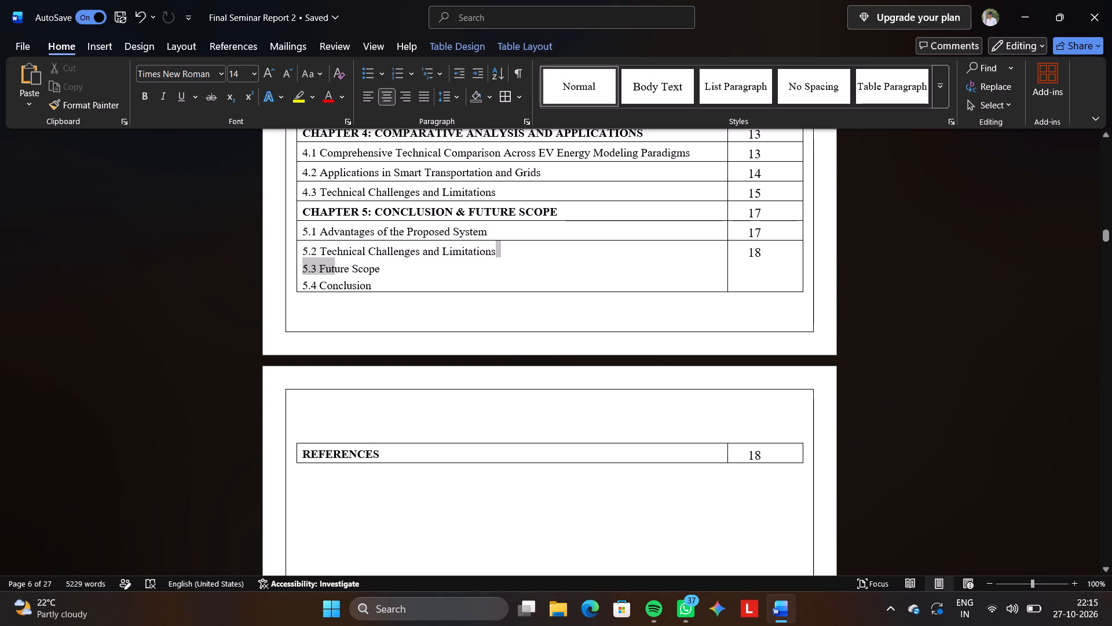
pyautogui.moveTo(334, 259); pyautogui.dragTo(304, 252)
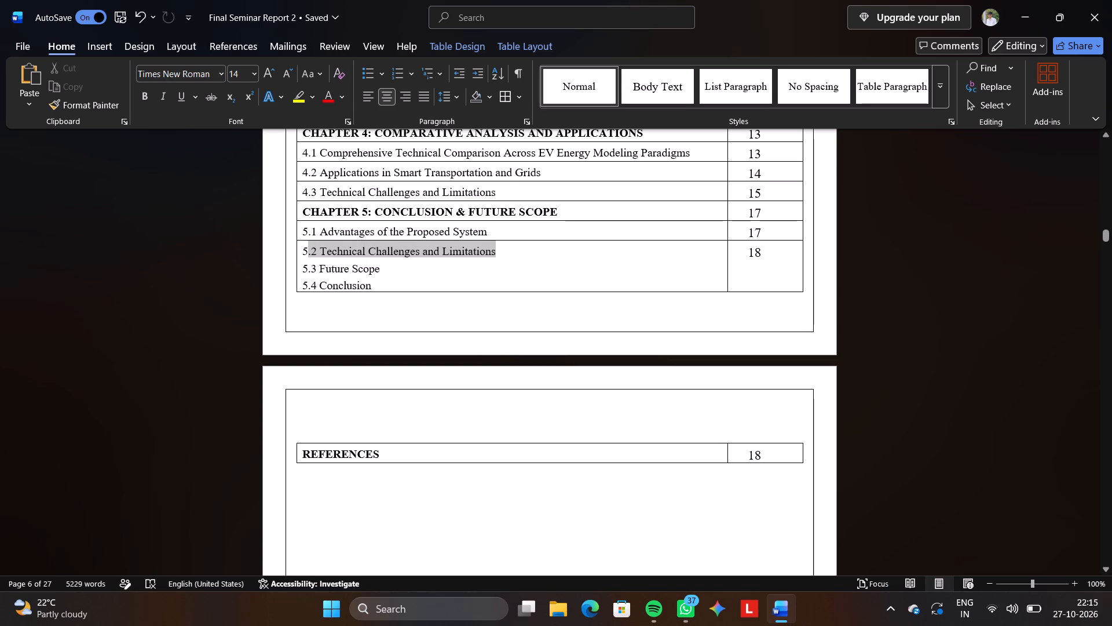
pyautogui.moveTo(304, 252); pyautogui.dragTo(302, 252)
pyautogui.press('BackSpace')
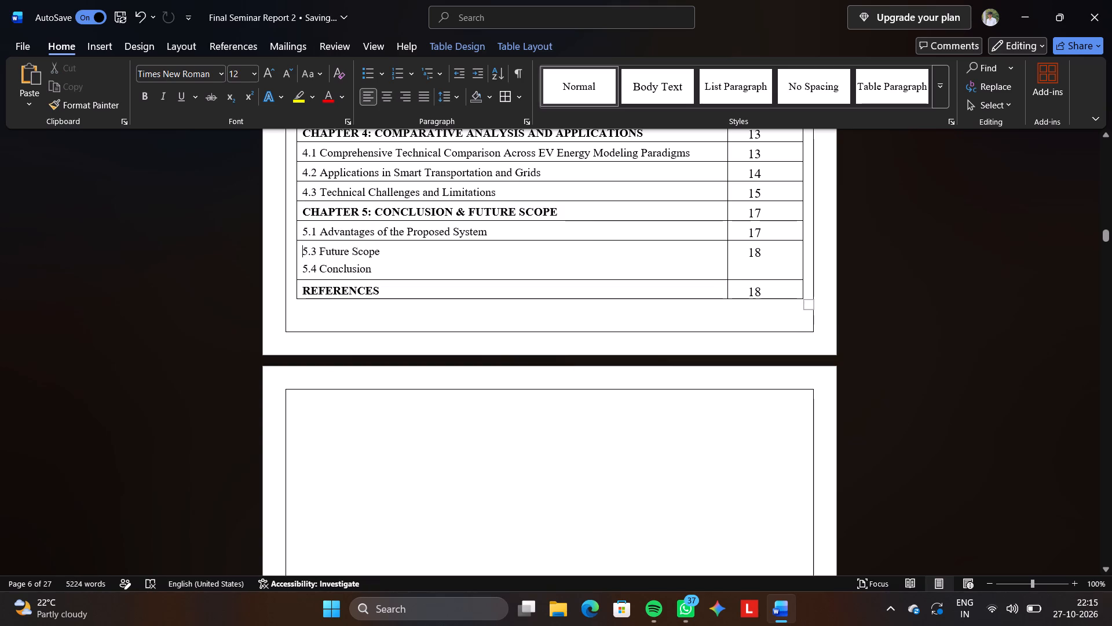
# Renumber the last Chapter 5 entries in the table of contents as 5.2 Future Scope and 5.3 Conclusion.
pyautogui.click(314, 252)
pyautogui.press('BackSpace')
pyautogui.press('2')
pyautogui.click(316, 268)
pyautogui.press('BackSpace')
pyautogui.press('3')
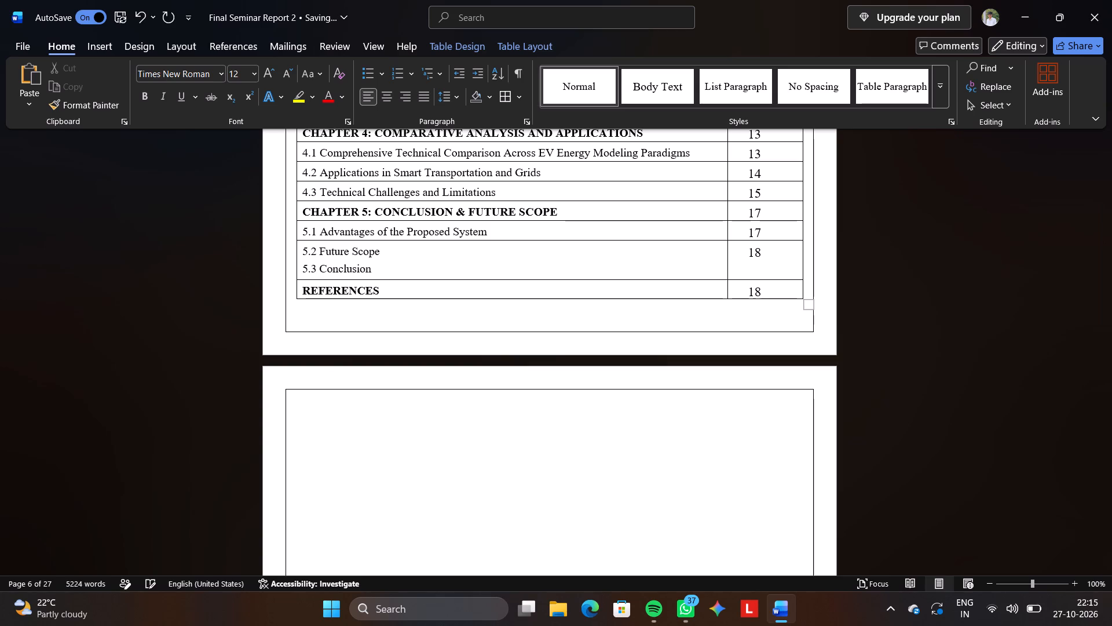
# Add page number 18 for the 5.3 Conclusion entry in the table of contents.
pyautogui.click(763, 254)
pyautogui.press('Return')
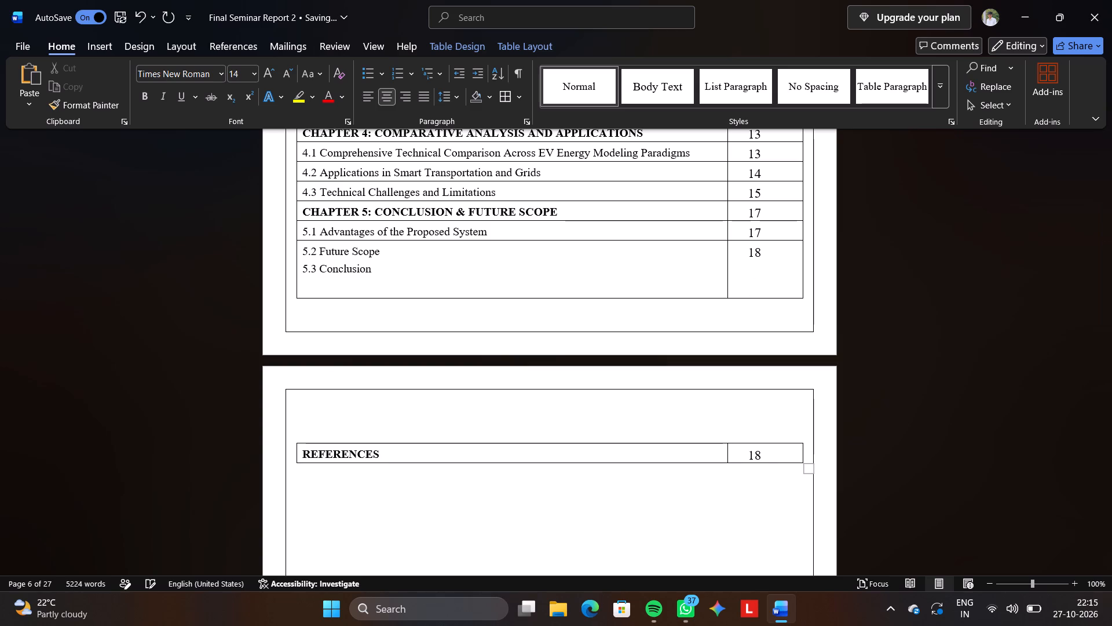
pyautogui.write('18')
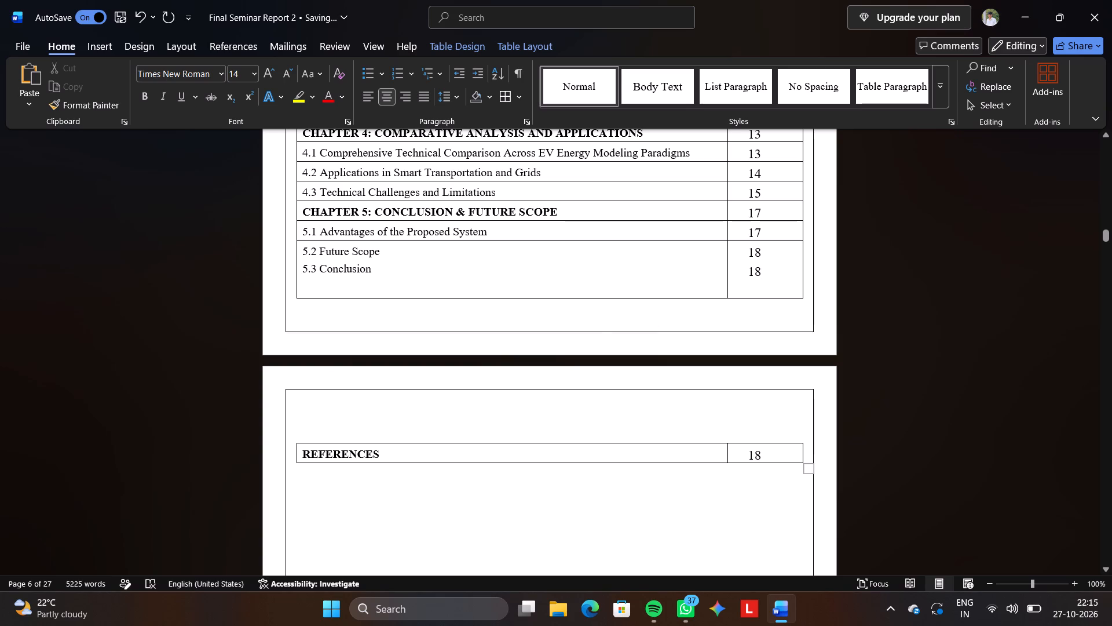
# Set the page number of the References entry in the table of contents to 20.
pyautogui.click(420, 464)
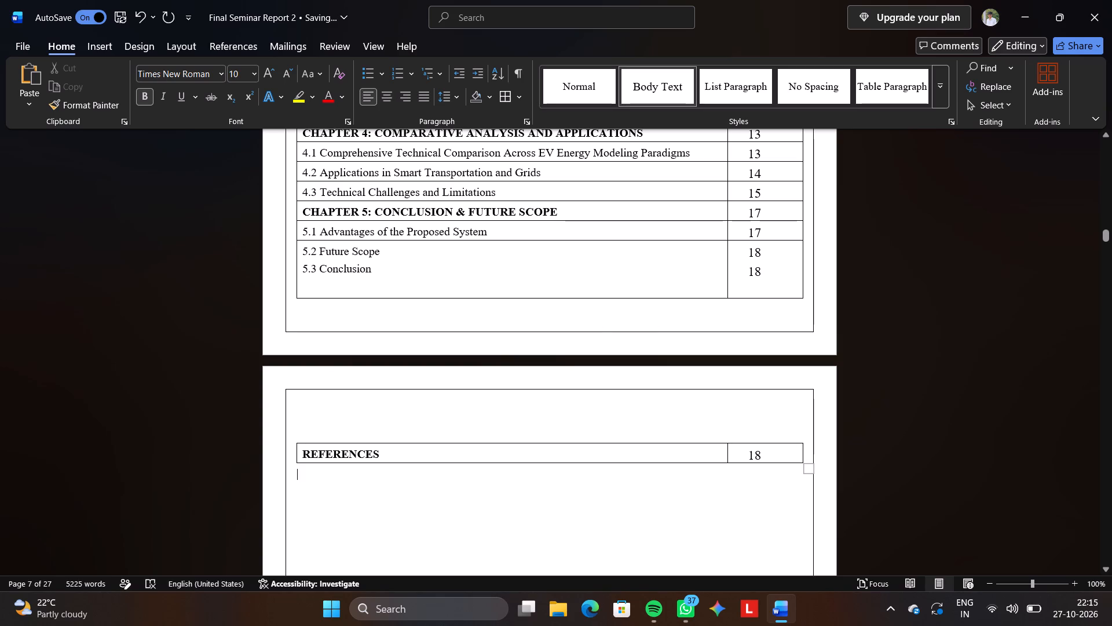
pyautogui.moveTo(764, 453); pyautogui.dragTo(744, 454)
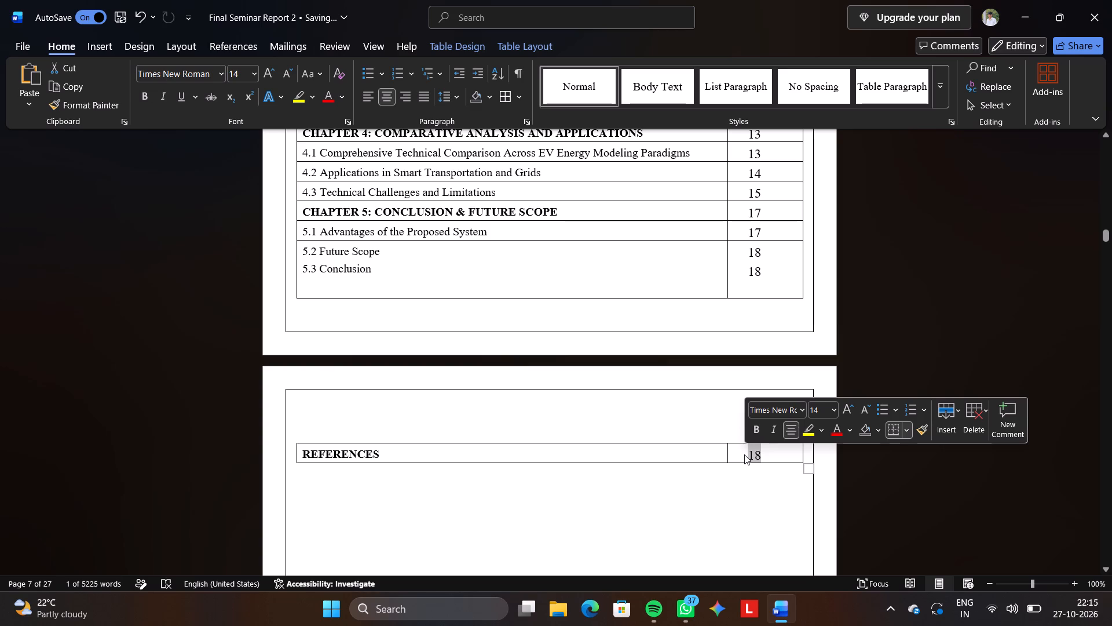
pyautogui.write('20')
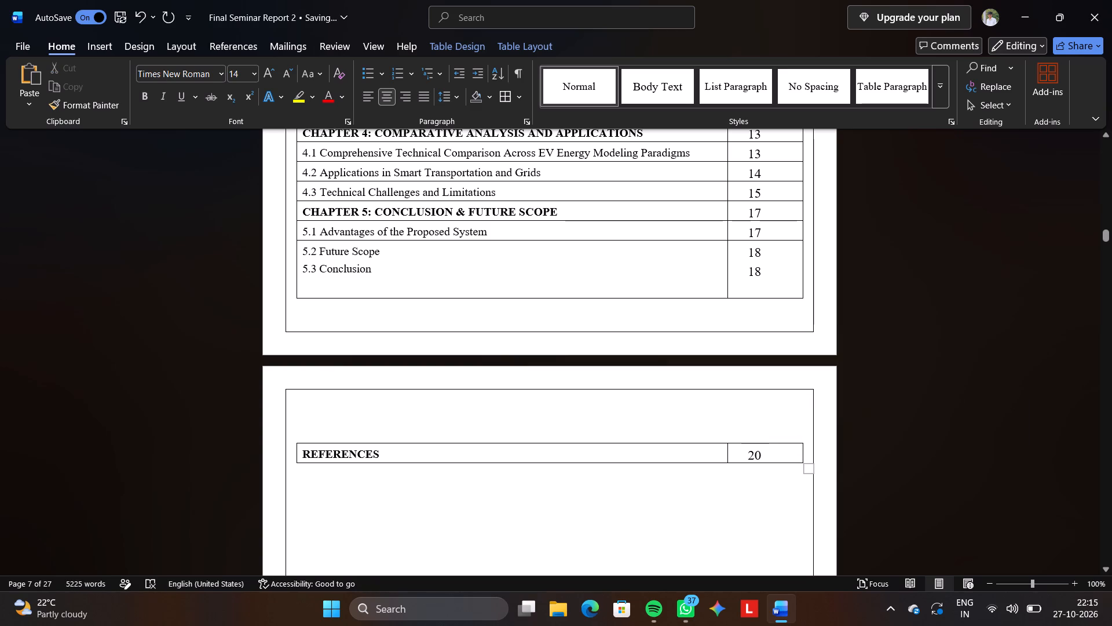
# Check the page number of the references in the body against the References entry in the table of contents.
pyautogui.scroll(-20, 761, 487)
pyautogui.scroll(-19, 761, 487)
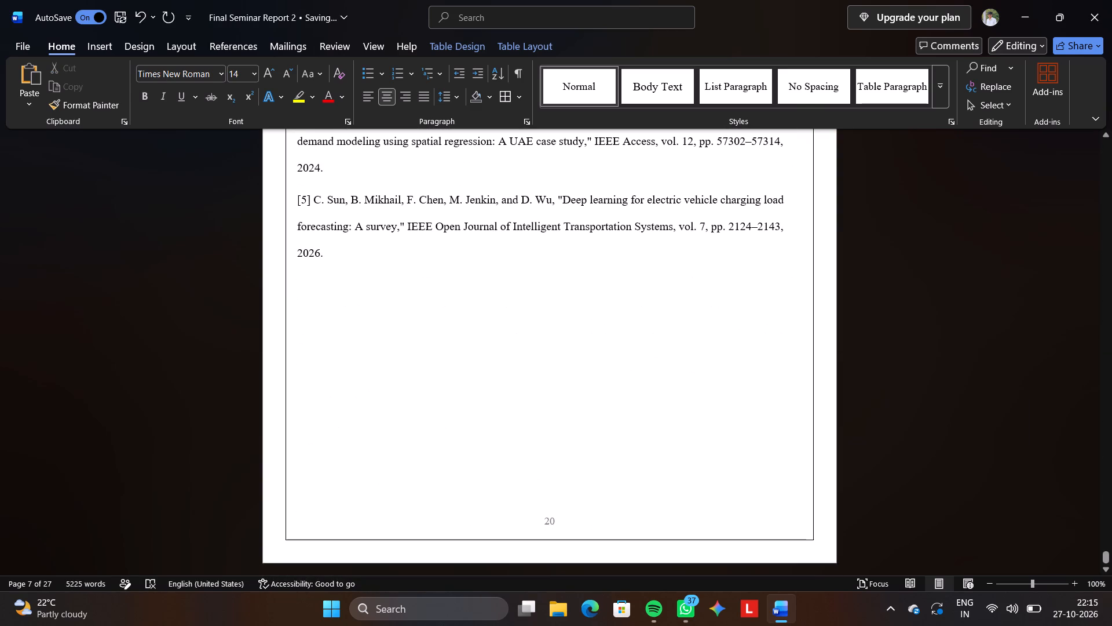
pyautogui.scroll(-3, 761, 487)
pyautogui.scroll(6, 761, 487)
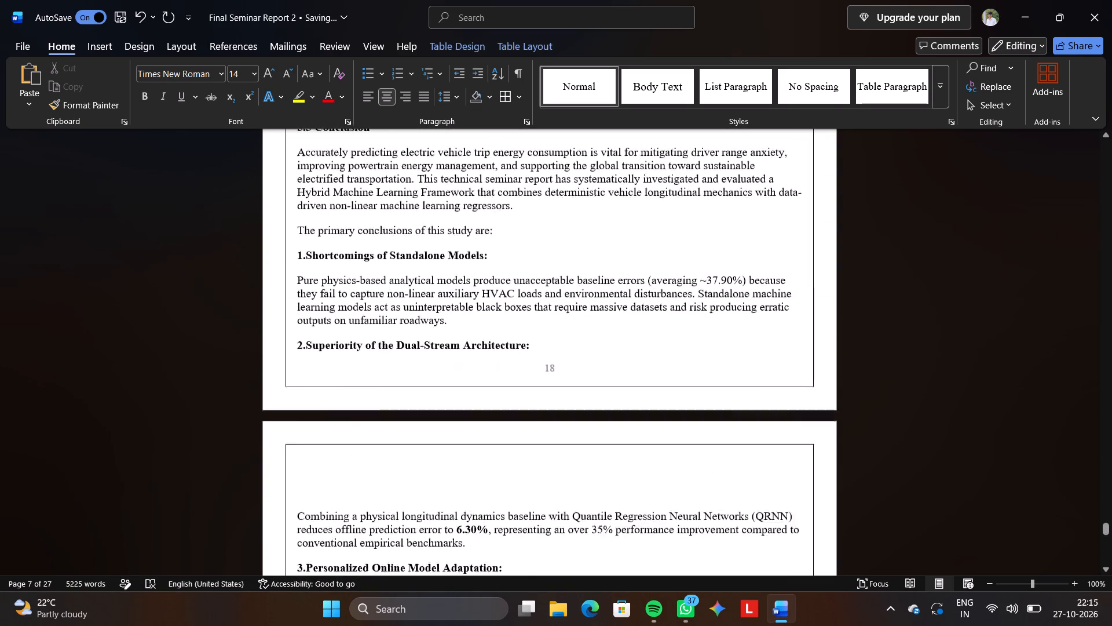
pyautogui.scroll(10, 761, 487)
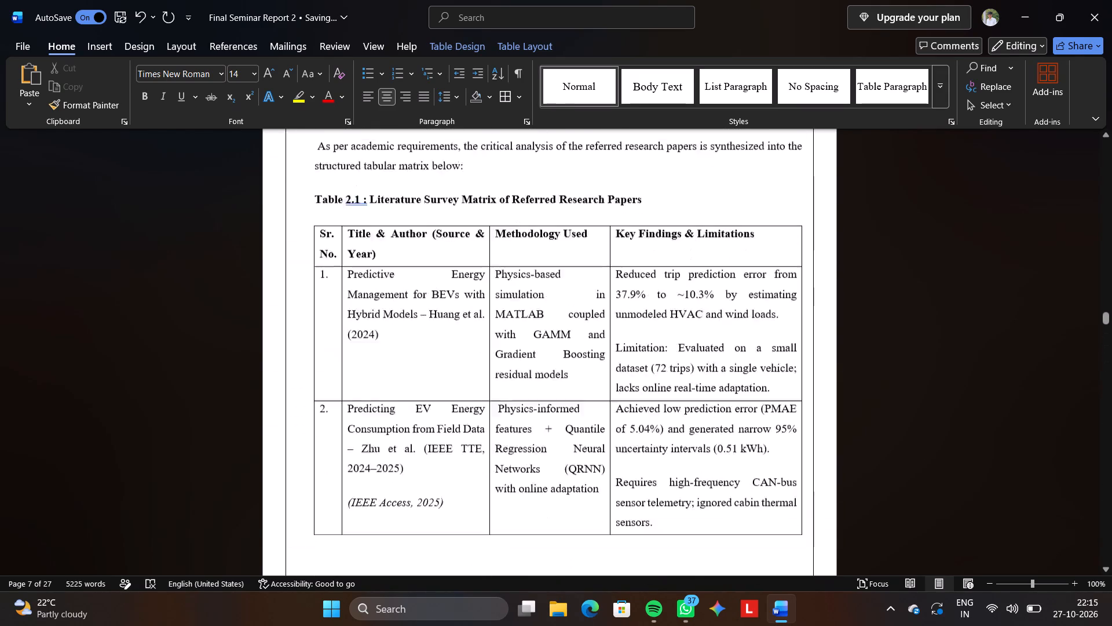
pyautogui.scroll(8, 761, 487)
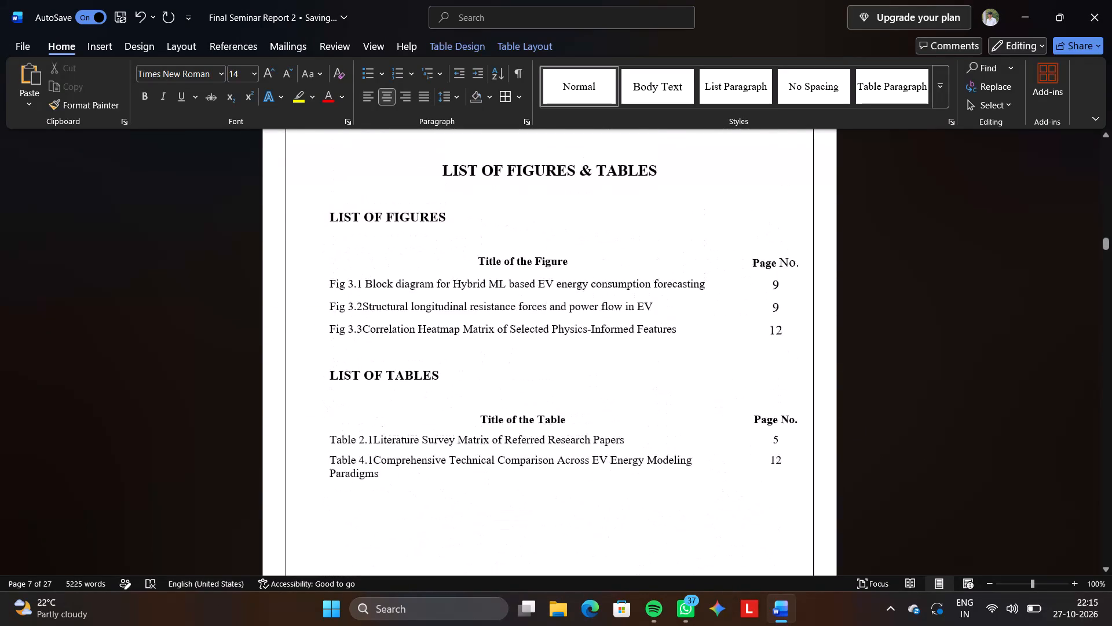
pyautogui.scroll(1, 761, 487)
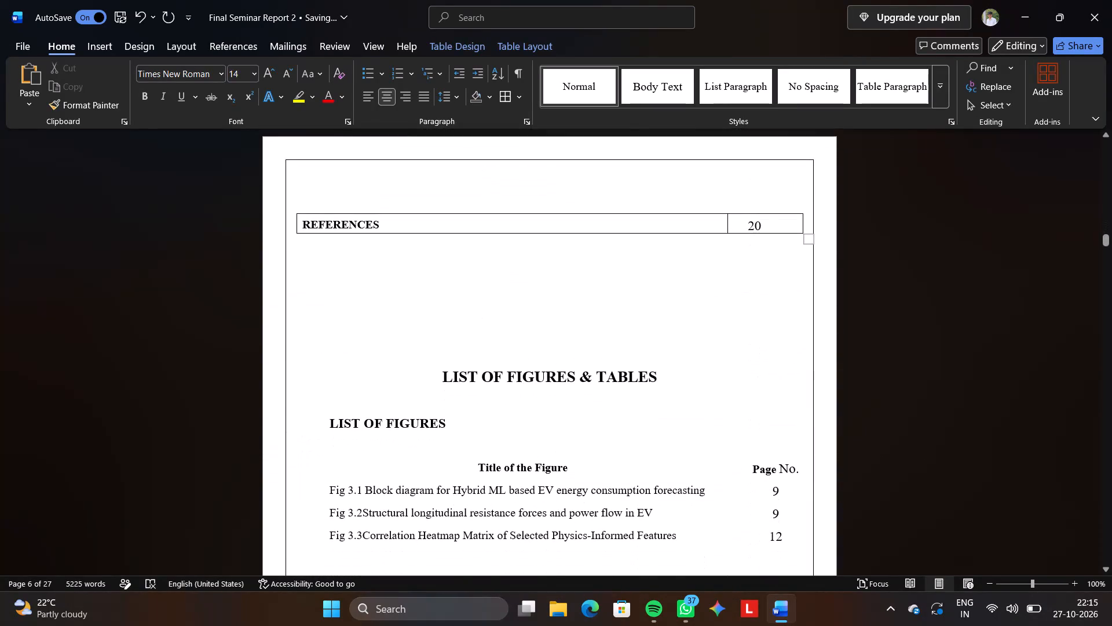
# Review the list of figures and check on which body pages the Chapter 3 figures fall.
pyautogui.scroll(-1, 736, 347)
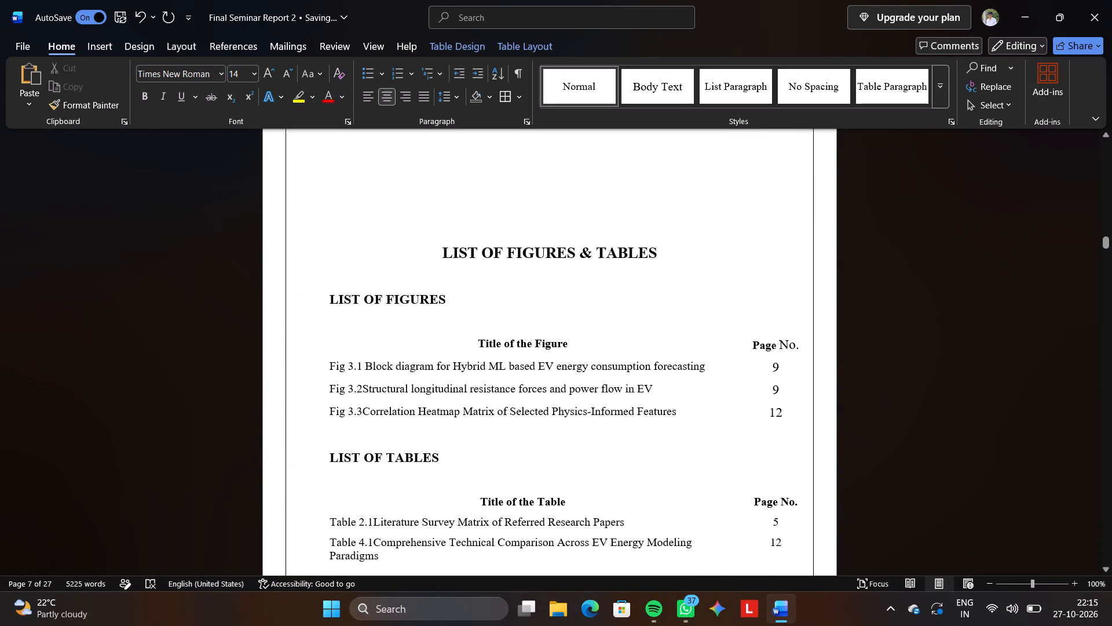
pyautogui.scroll(-6, 721, 396)
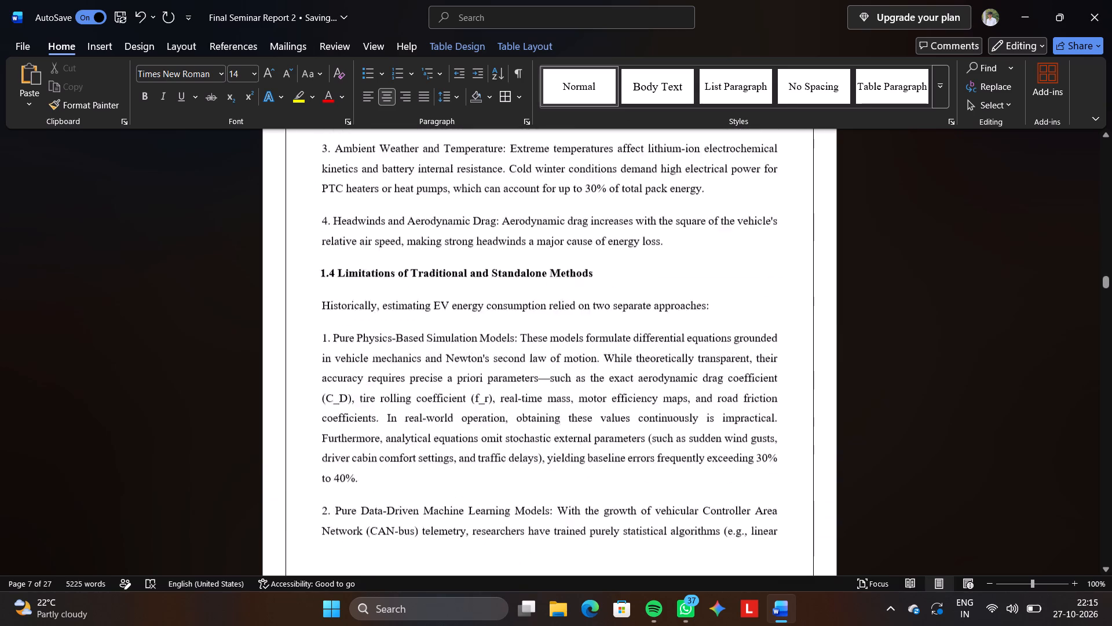
pyautogui.scroll(-10, 721, 396)
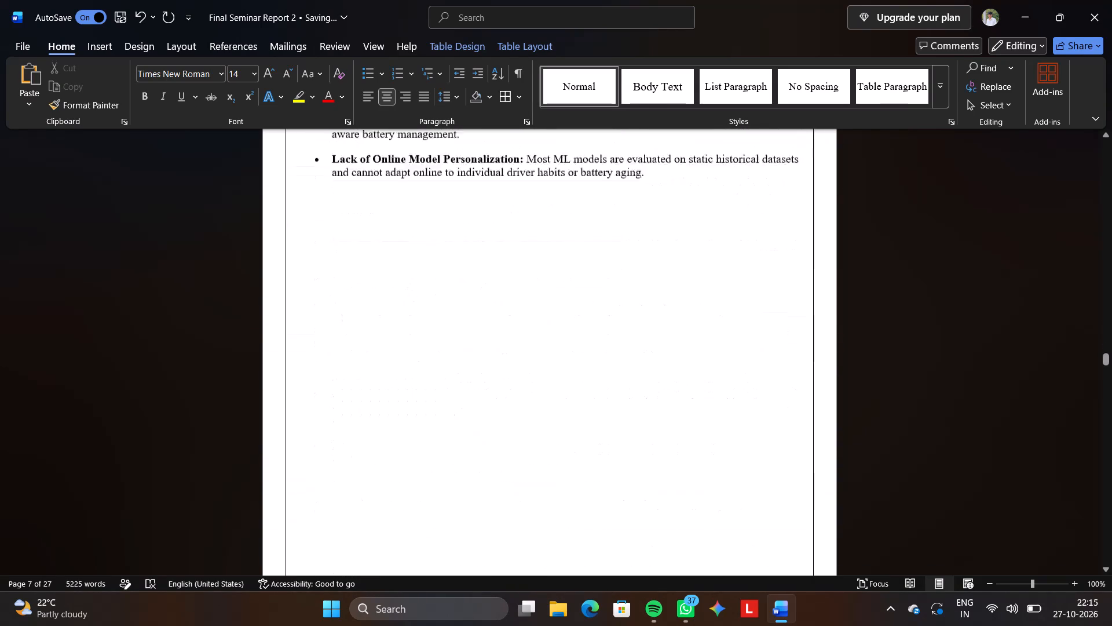
pyautogui.scroll(-5, 721, 396)
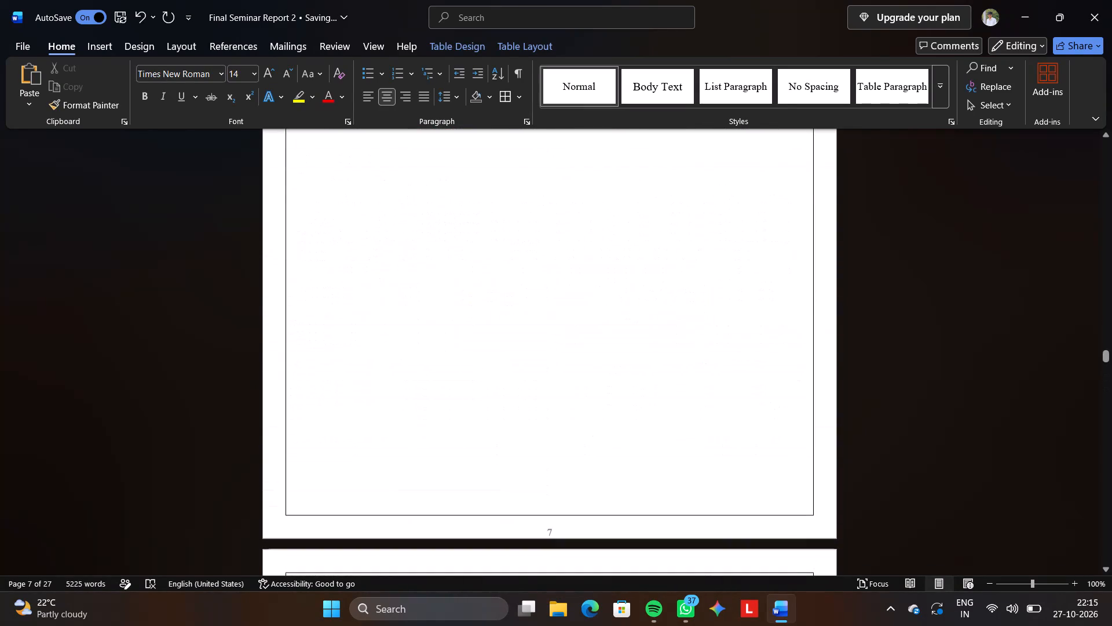
pyautogui.scroll(-3, 721, 396)
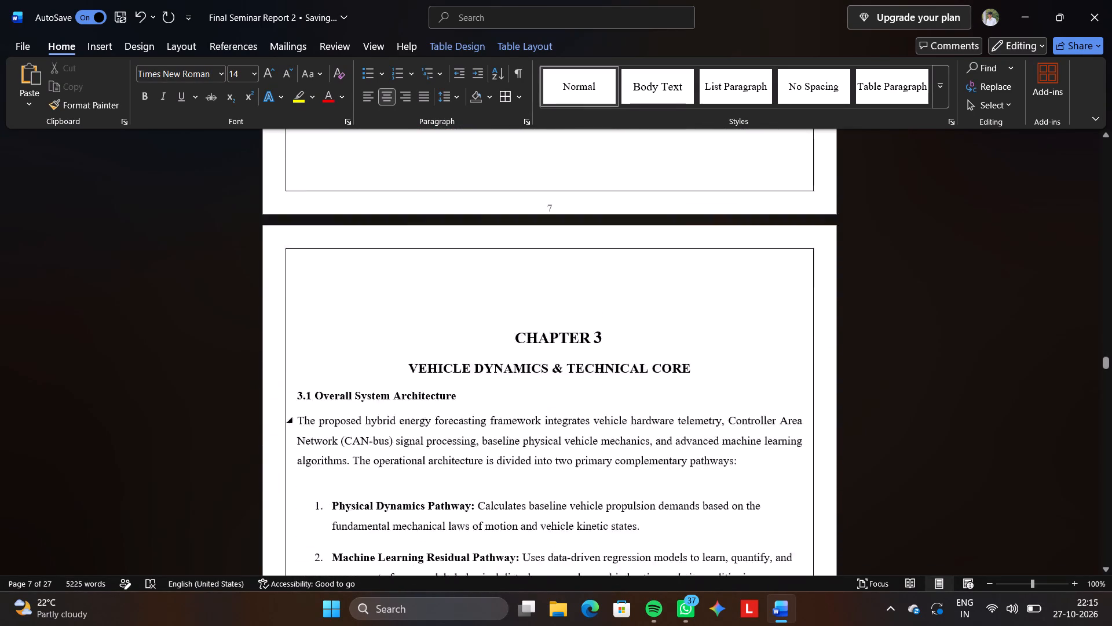
pyautogui.scroll(-4, 721, 396)
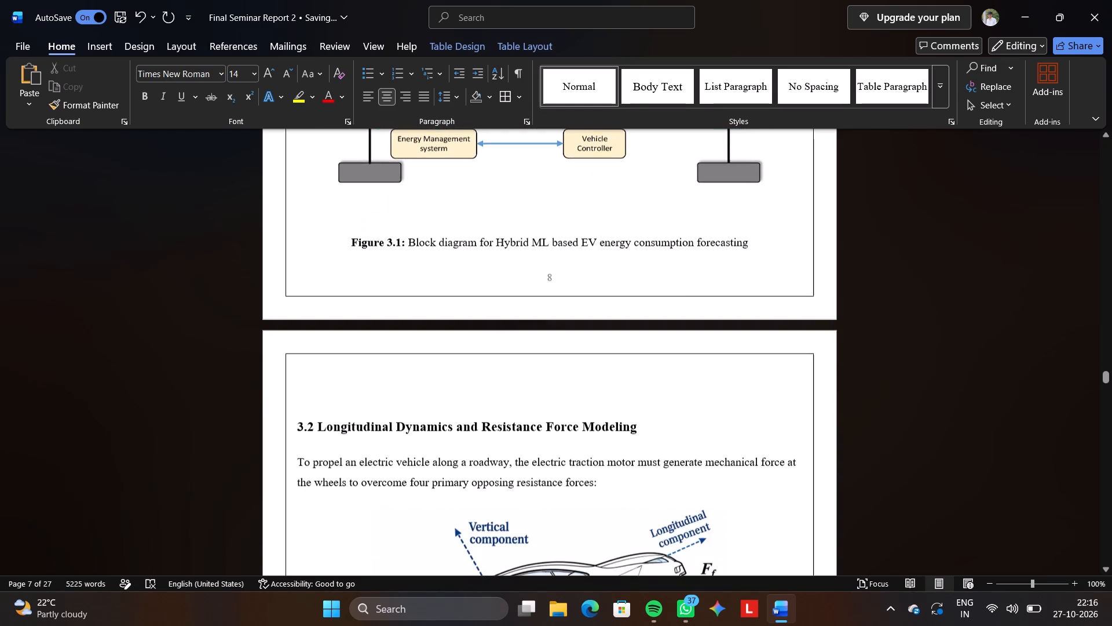
pyautogui.scroll(-5, 721, 396)
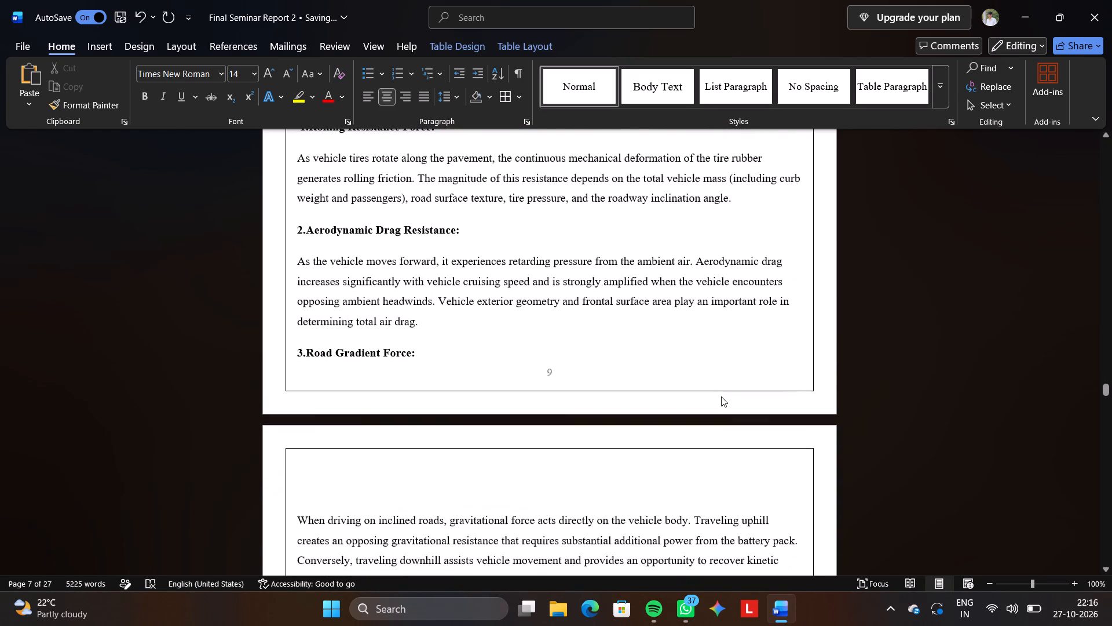
pyautogui.scroll(-5, 721, 396)
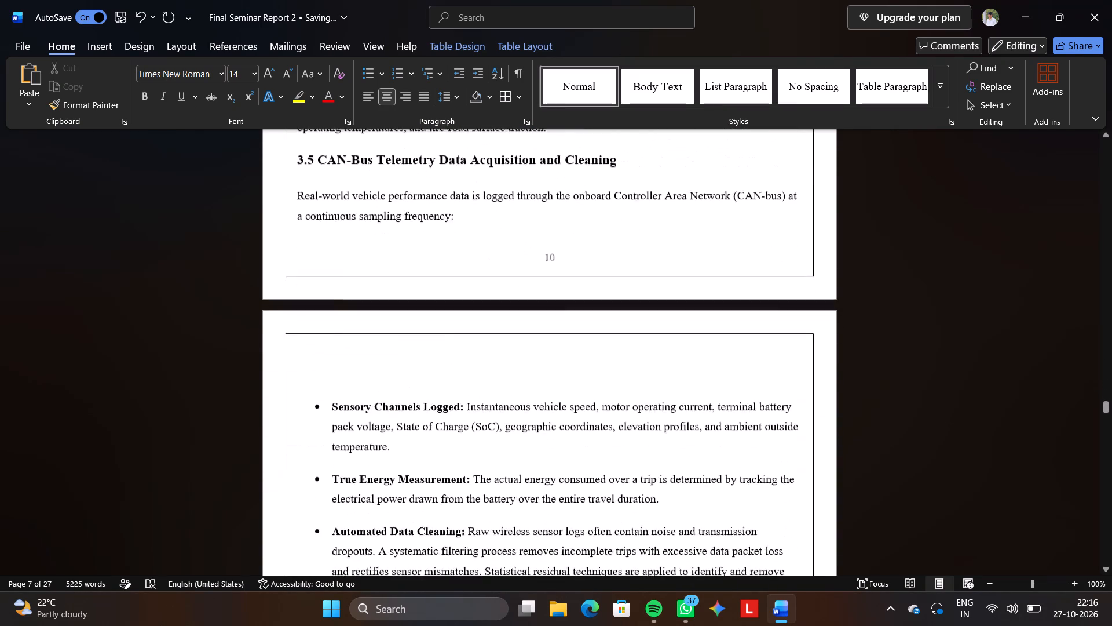
pyautogui.scroll(-3, 721, 396)
# Set the page number of Fig 3.1, the hybrid ML block diagram, to 8 in the list of figures.
pyautogui.scroll(12, 721, 396)
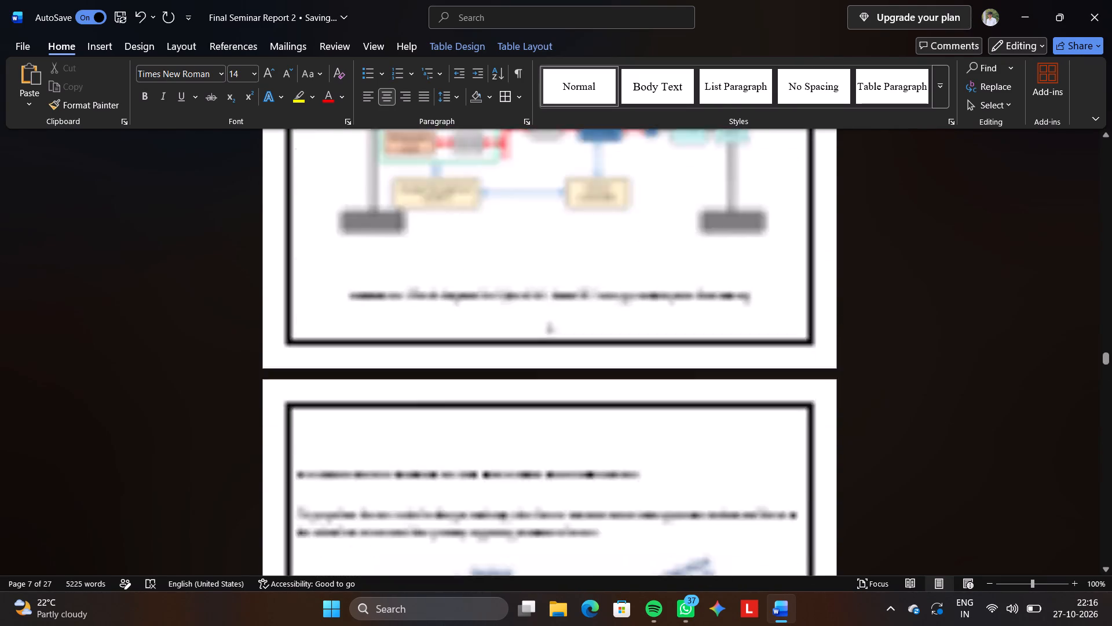
pyautogui.scroll(13, 721, 396)
pyautogui.scroll(-3, 725, 281)
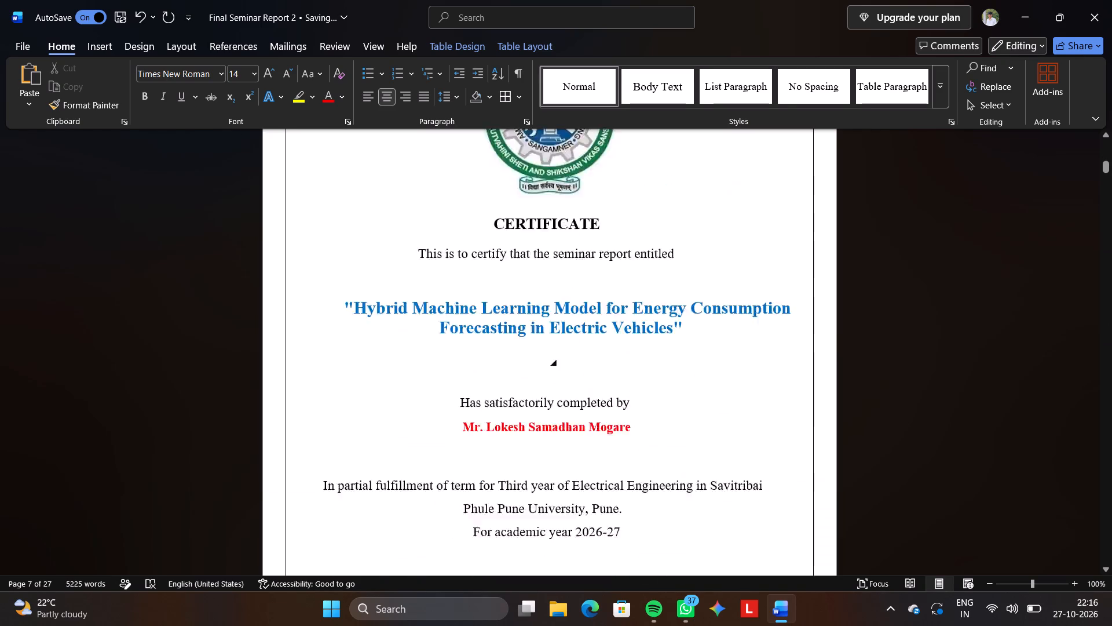
pyautogui.scroll(-7, 725, 281)
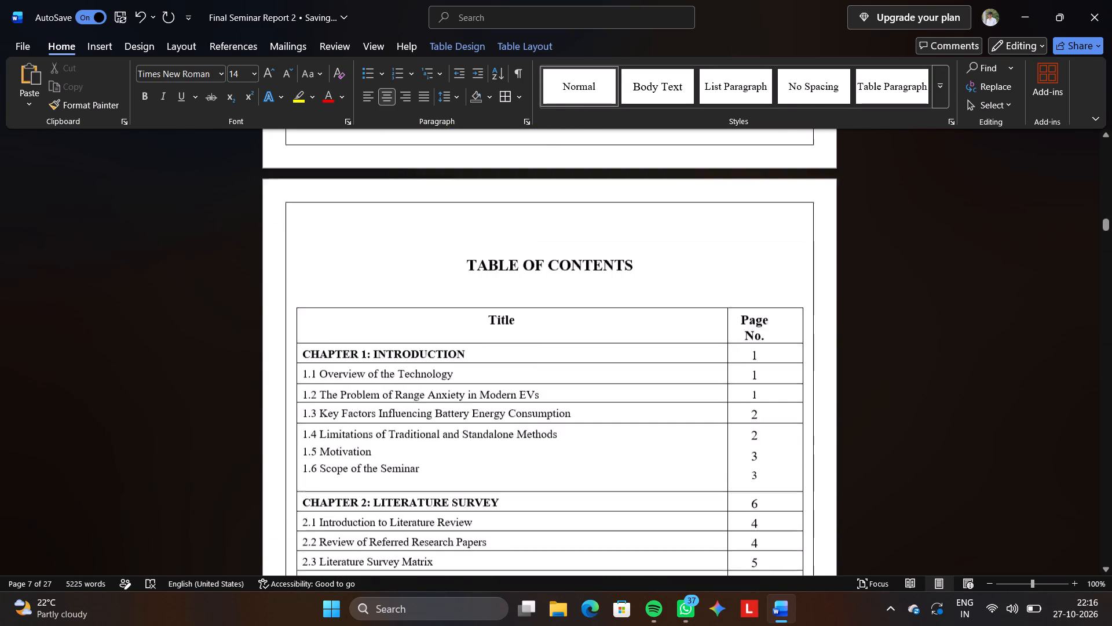
pyautogui.scroll(-6, 725, 281)
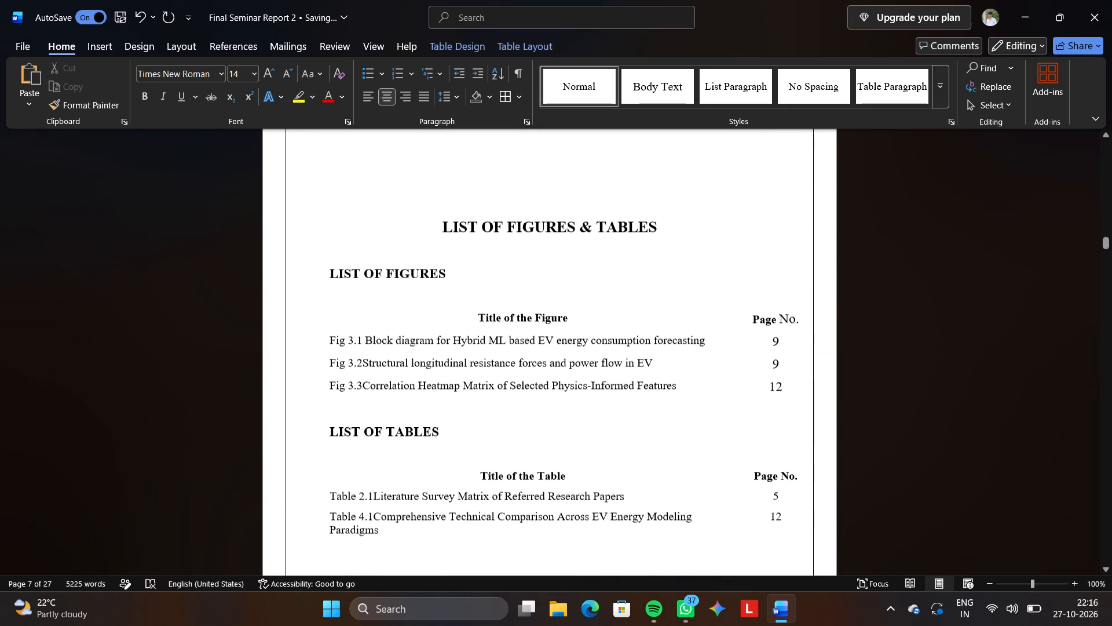
pyautogui.scroll(-1, 725, 281)
pyautogui.moveTo(782, 321); pyautogui.dragTo(759, 320)
pyautogui.press('8')
pyautogui.moveTo(787, 347); pyautogui.dragTo(766, 346)
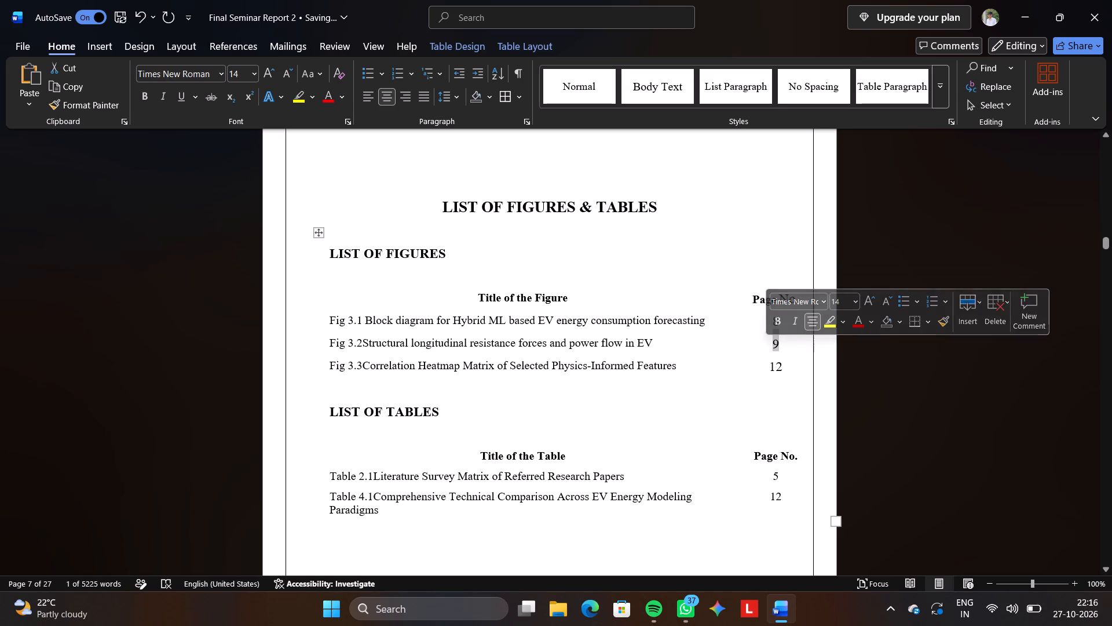
pyautogui.click(730, 350)
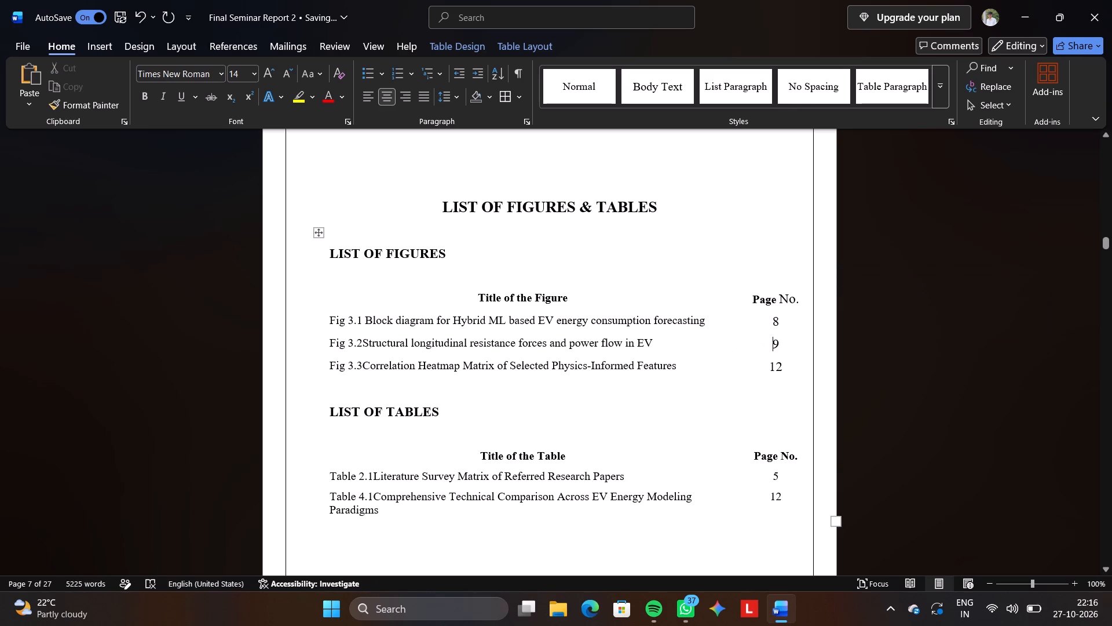
# Check the body pages of the Chapter 3 figures against the page numbers in the list of figures.
pyautogui.scroll(-8, 661, 376)
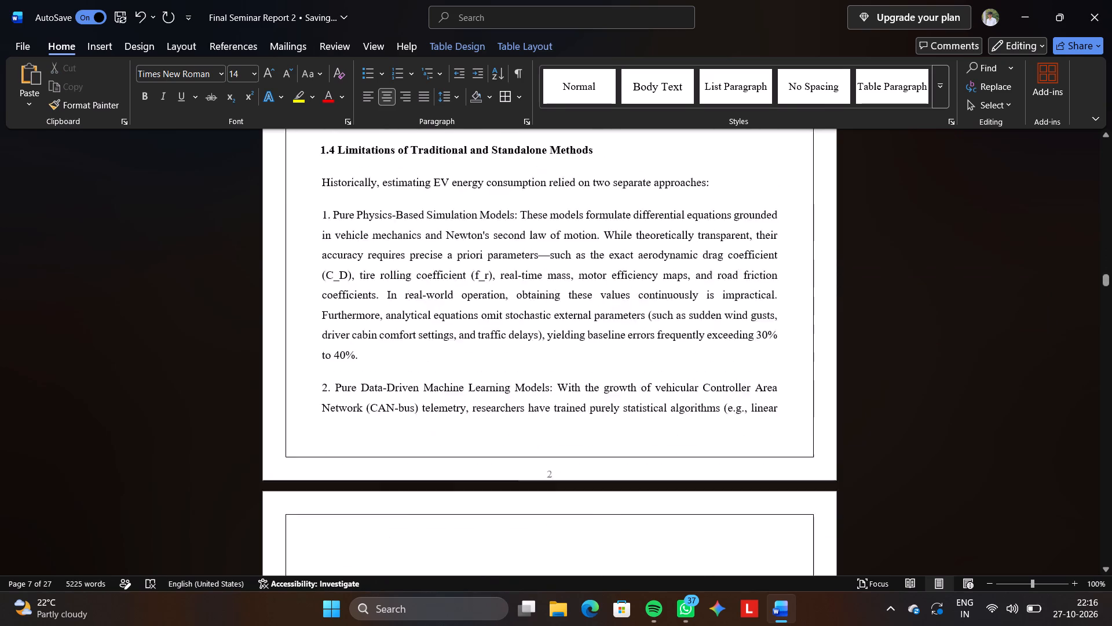
pyautogui.scroll(-8, 661, 376)
pyautogui.scroll(3, 661, 376)
pyautogui.scroll(-1, 661, 376)
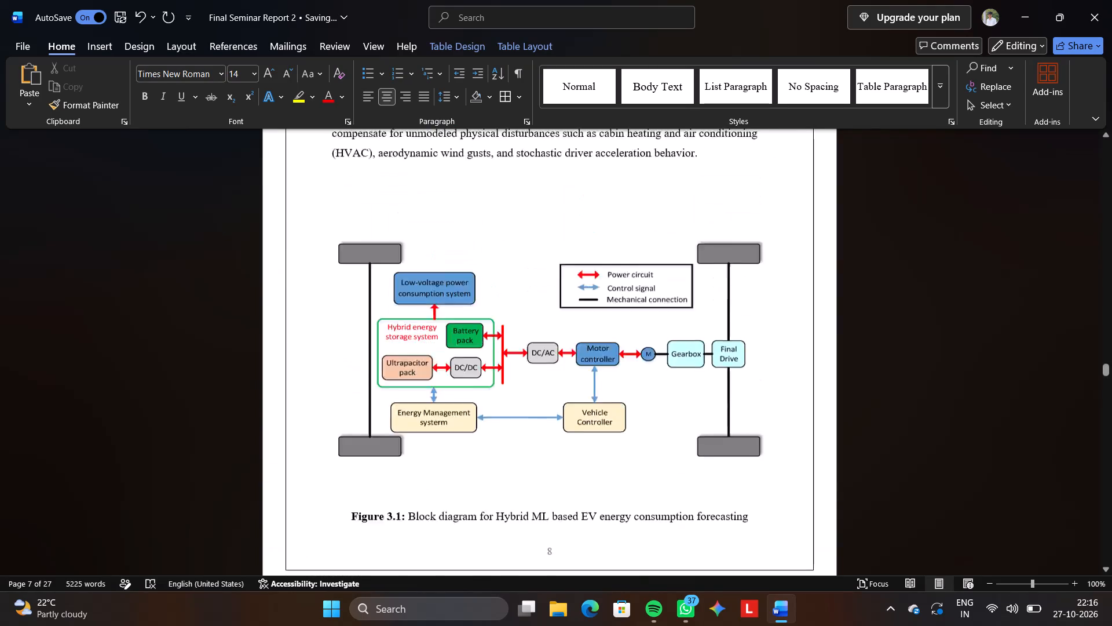
pyautogui.scroll(-2, 661, 376)
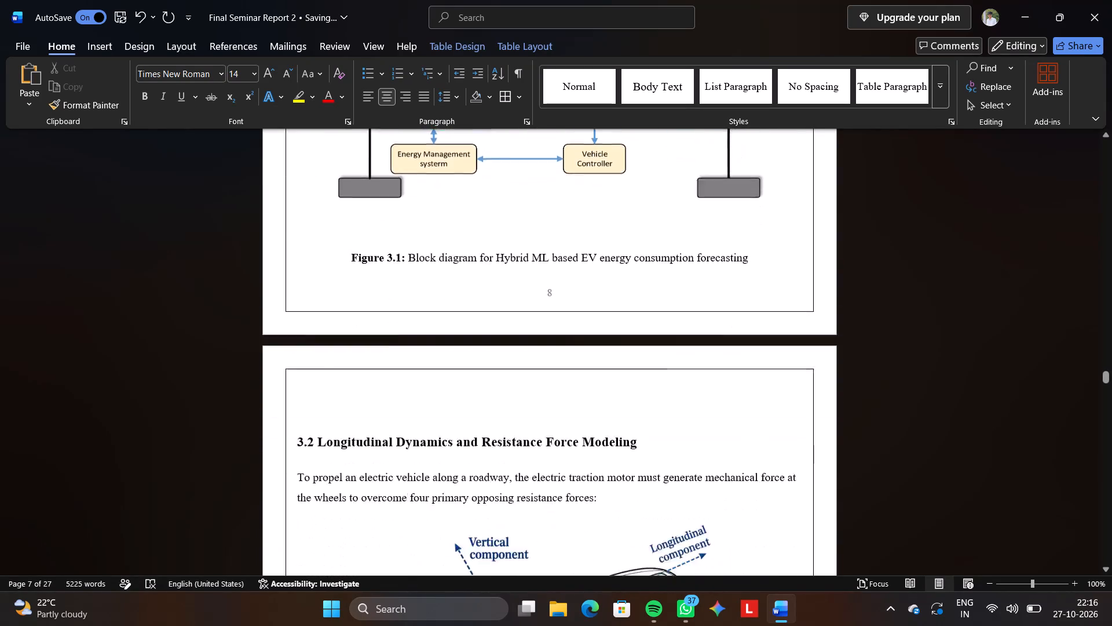
pyautogui.scroll(-1, 661, 376)
pyautogui.scroll(1, 661, 376)
pyautogui.scroll(-2, 661, 376)
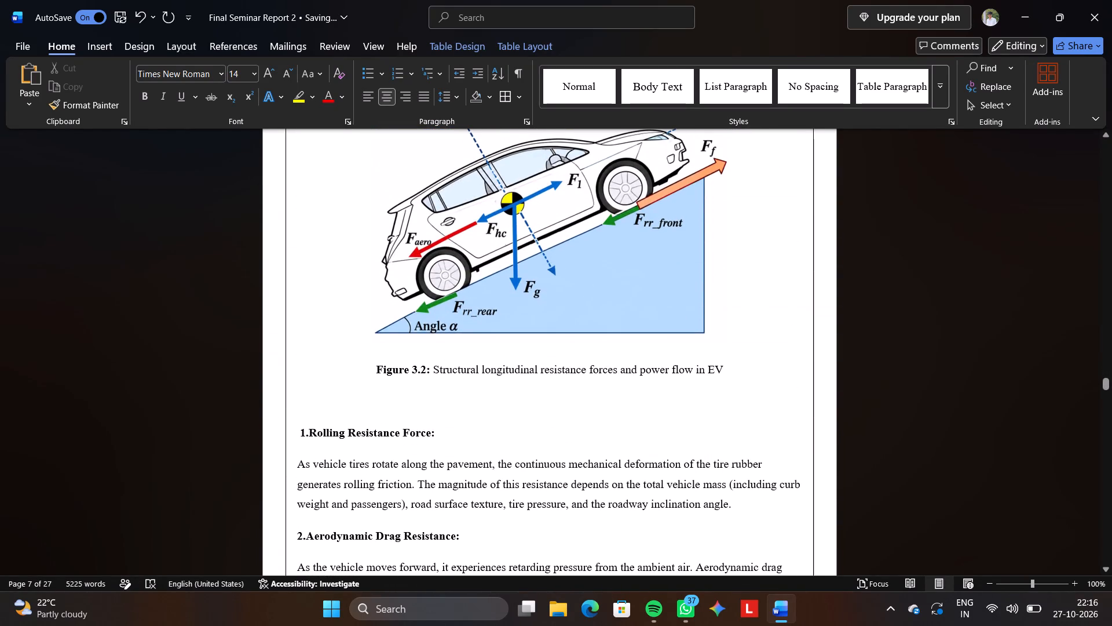
pyautogui.scroll(-5, 661, 376)
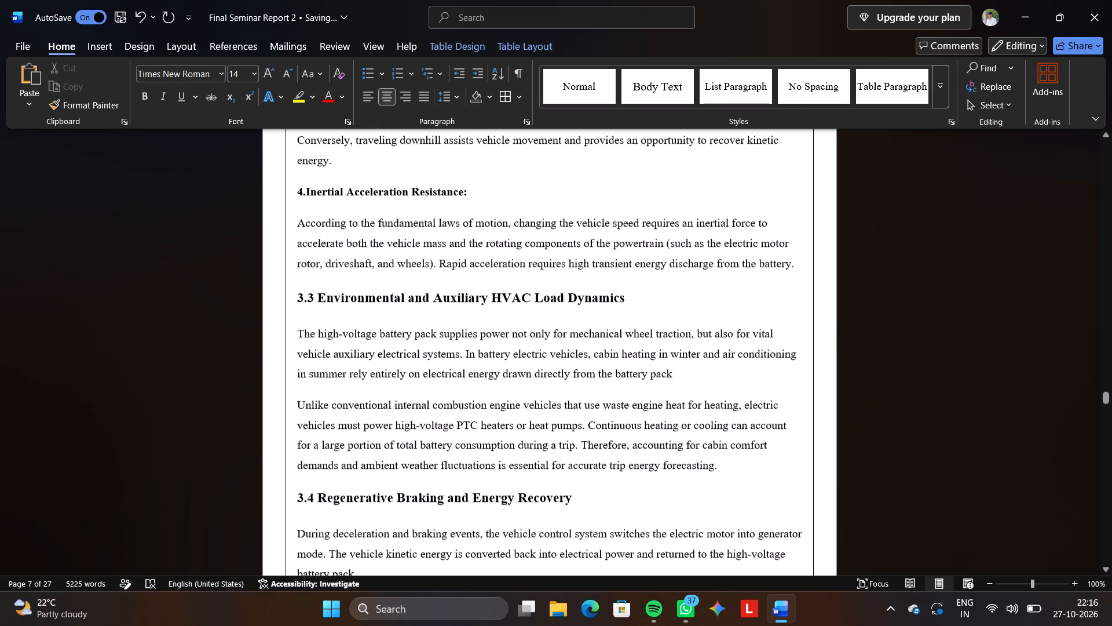
pyautogui.scroll(-5, 661, 376)
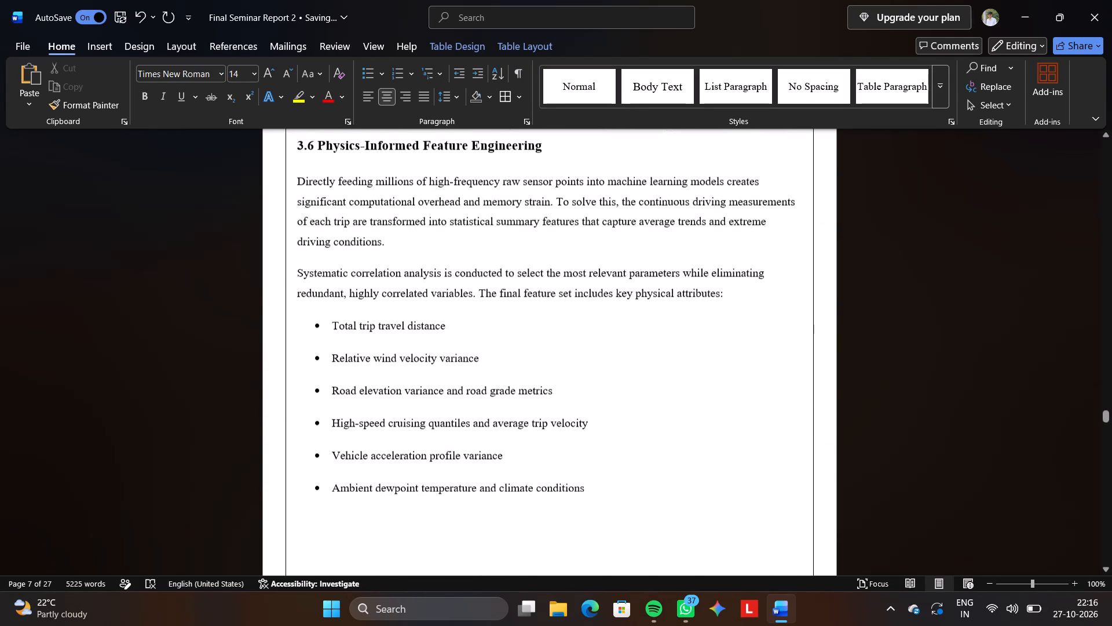
pyautogui.scroll(-2, 661, 376)
pyautogui.scroll(7, 661, 376)
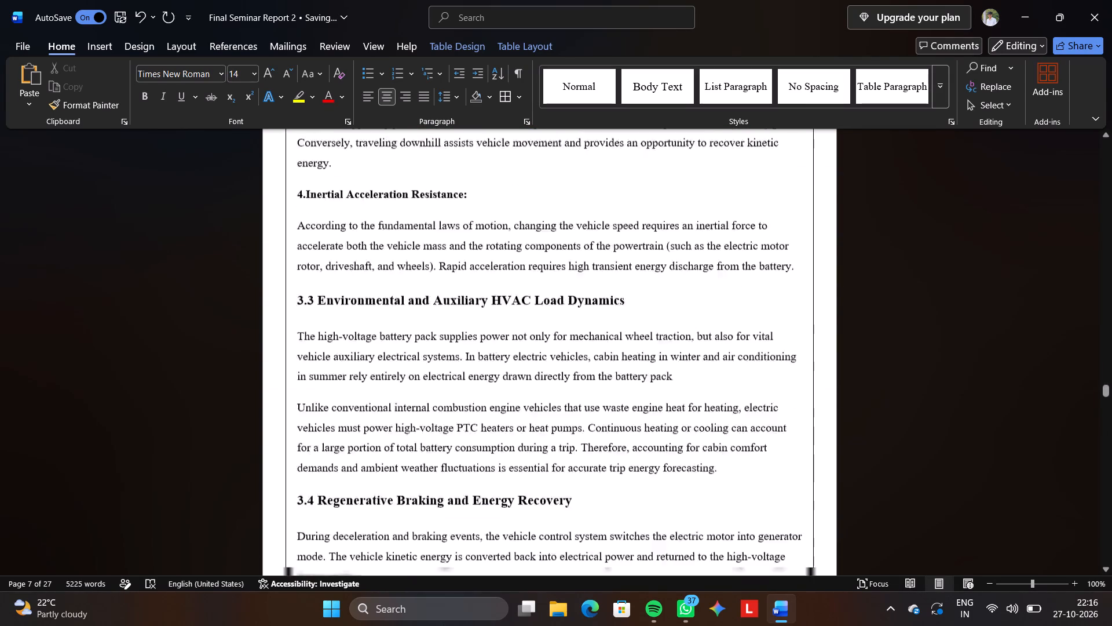
pyautogui.scroll(9, 661, 376)
pyautogui.scroll(-2, 661, 376)
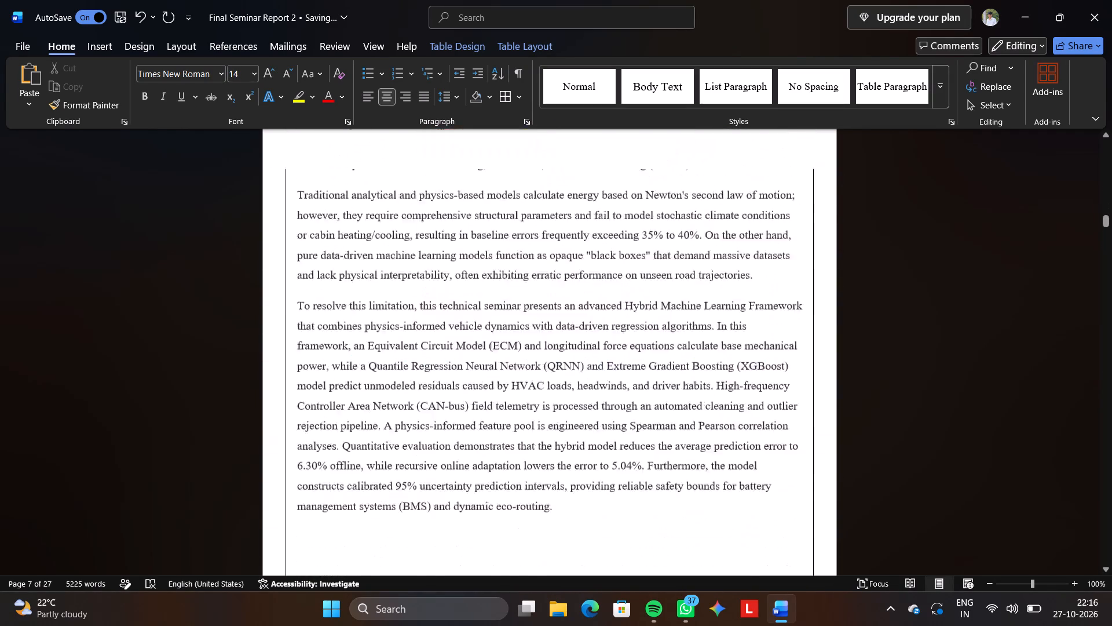
pyautogui.scroll(-2, 661, 376)
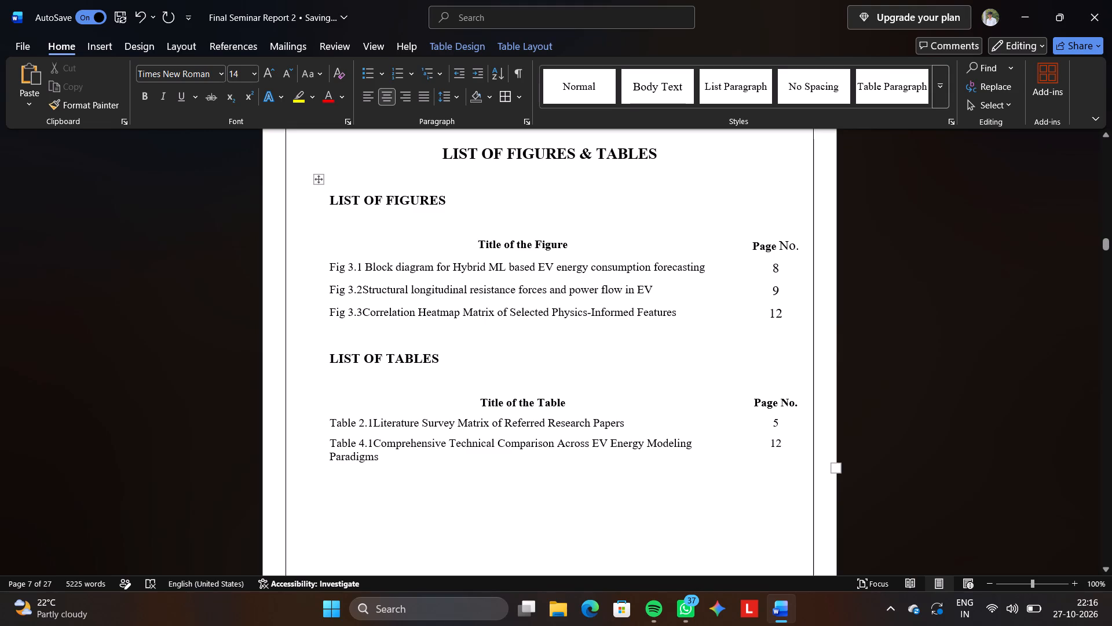
# Check on which body pages the literature survey matrix and the technical comparison table fall against the list of tables.
pyautogui.scroll(-1, 636, 362)
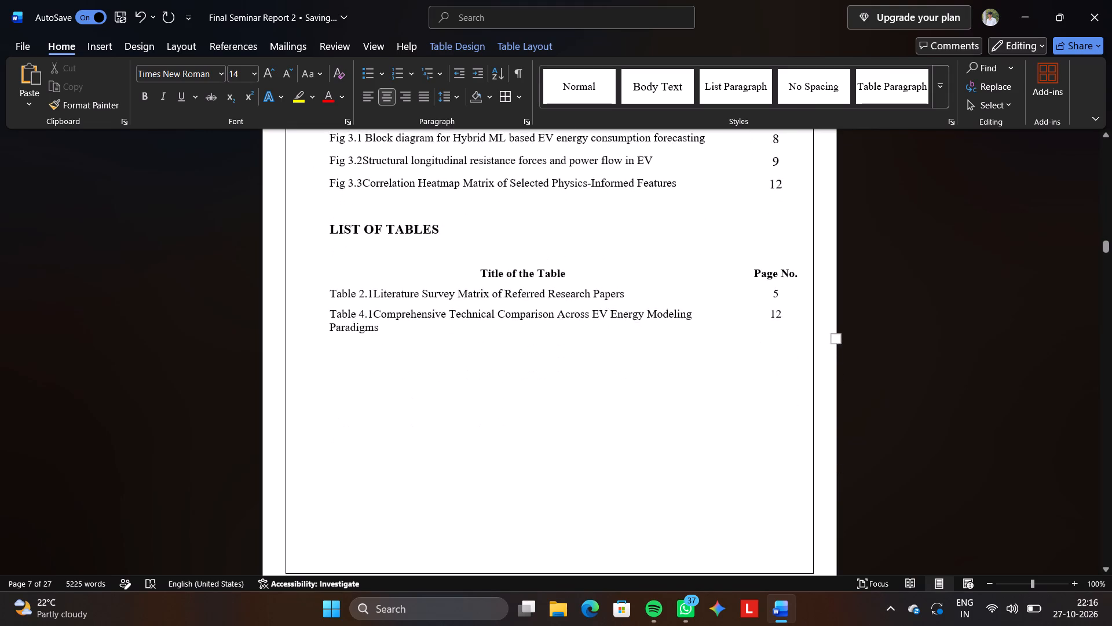
pyautogui.scroll(-3, 636, 362)
pyautogui.scroll(1, 636, 362)
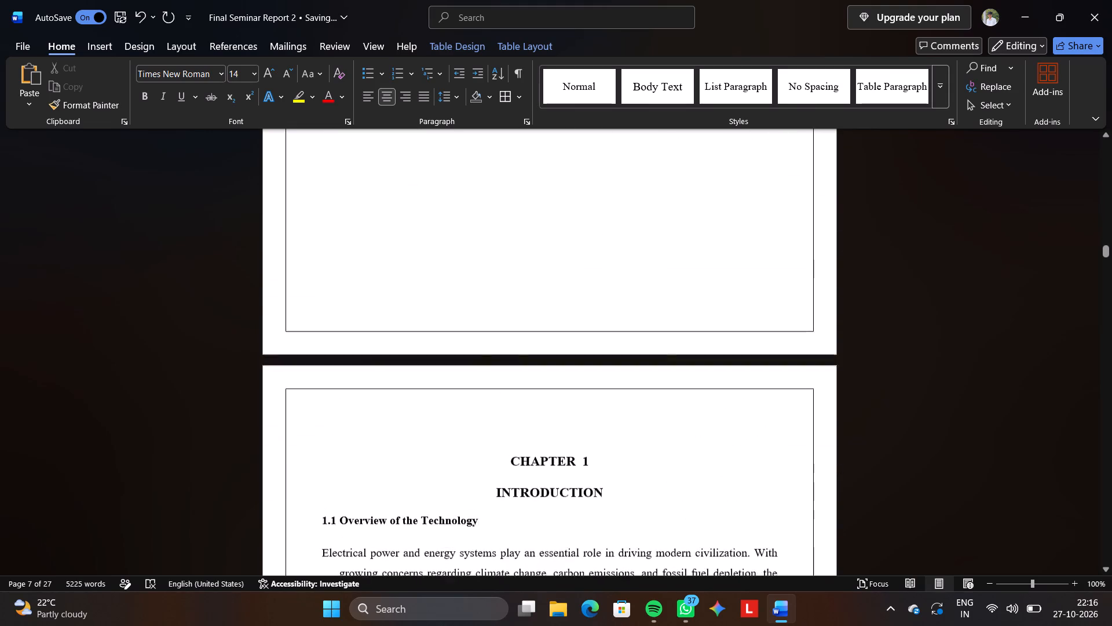
pyautogui.scroll(-3, 636, 362)
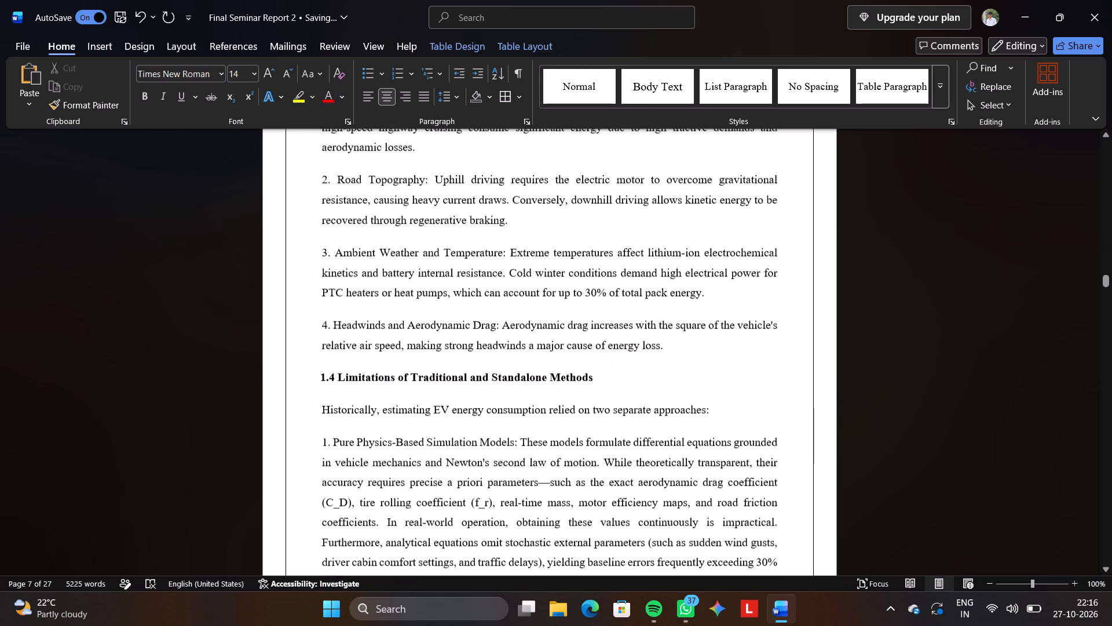
pyautogui.scroll(-6, 636, 362)
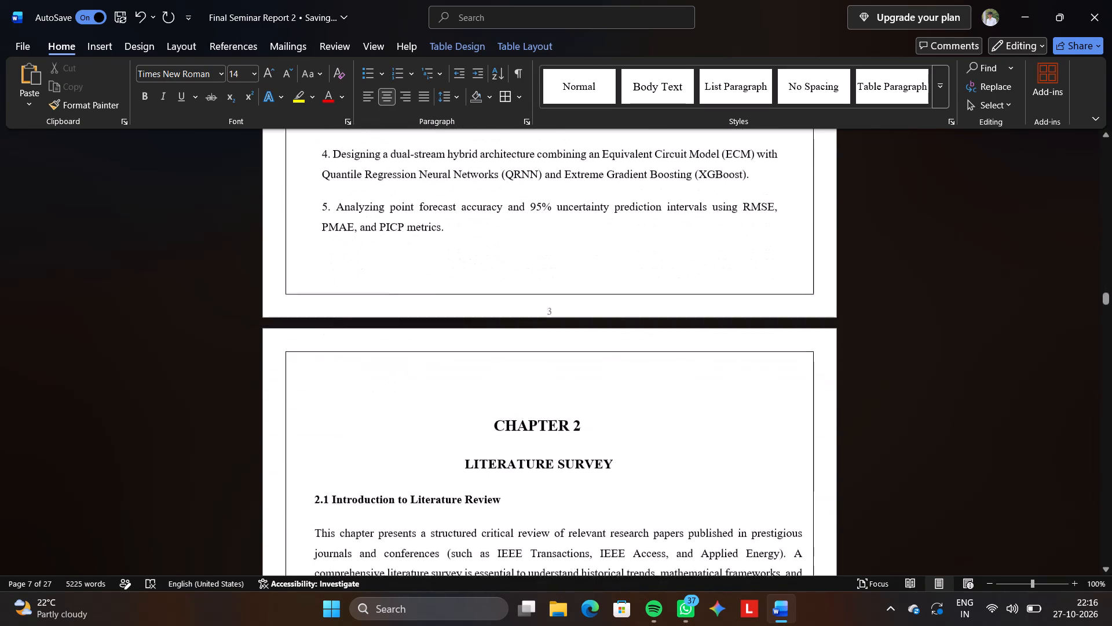
pyautogui.scroll(-3, 636, 362)
pyautogui.scroll(1, 636, 362)
pyautogui.scroll(-2, 636, 362)
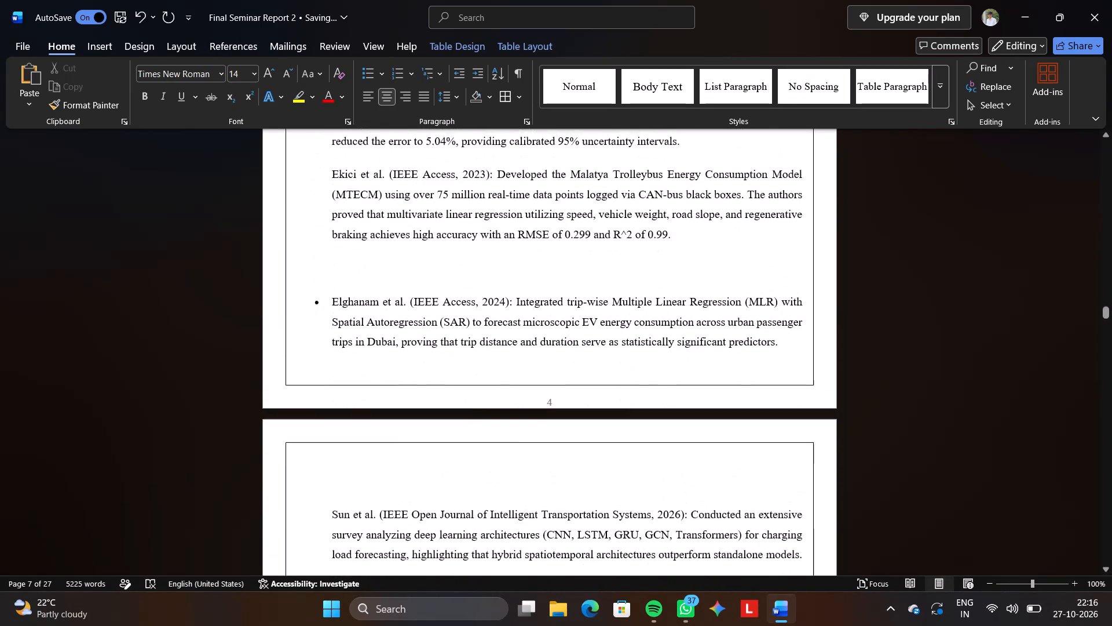
pyautogui.scroll(-8, 636, 362)
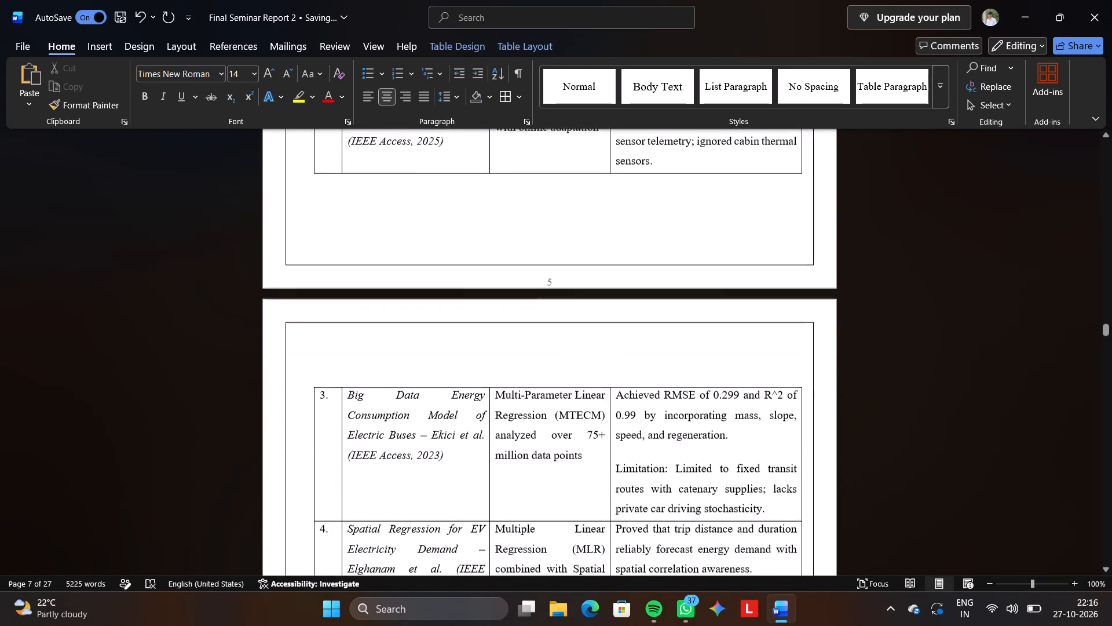
pyautogui.scroll(-8, 636, 362)
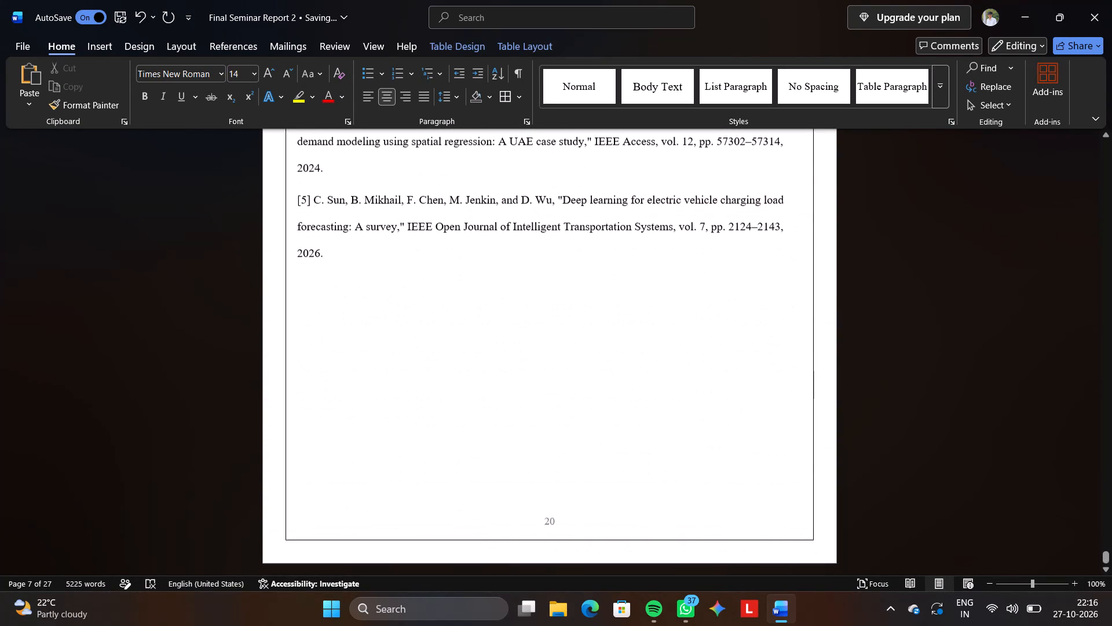
pyautogui.scroll(12, 636, 362)
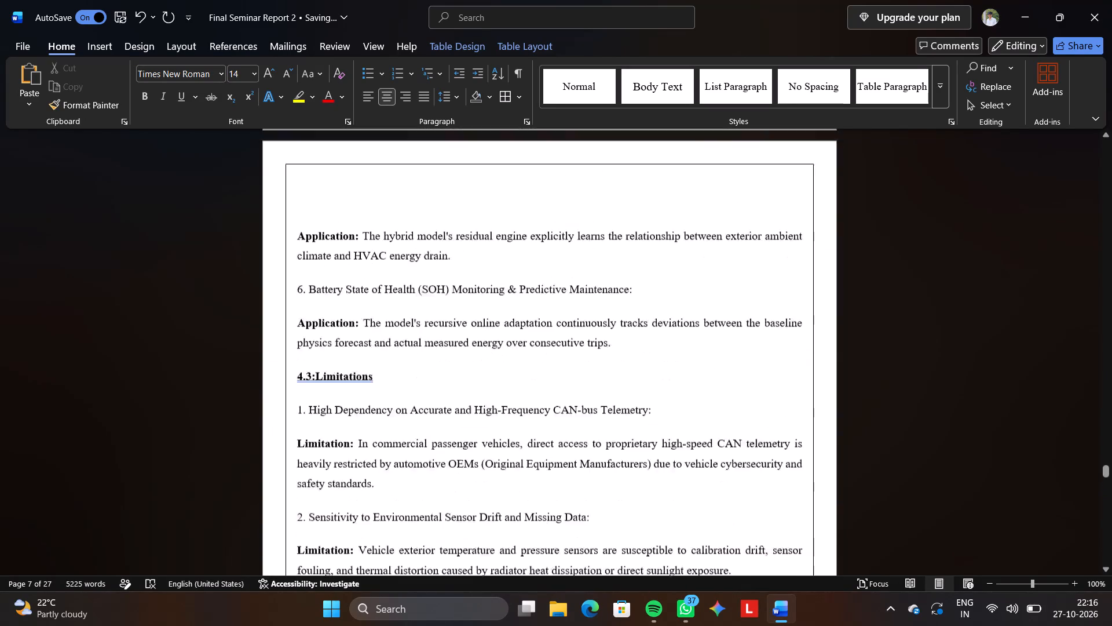
pyautogui.scroll(7, 636, 362)
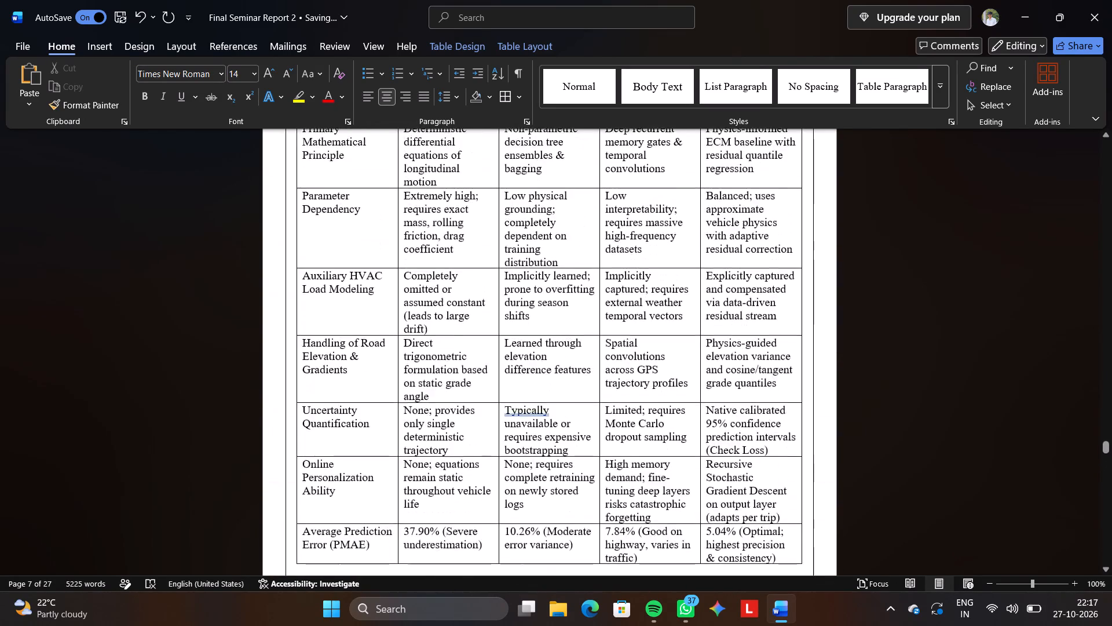
pyautogui.scroll(2, 636, 362)
pyautogui.scroll(-5, 636, 362)
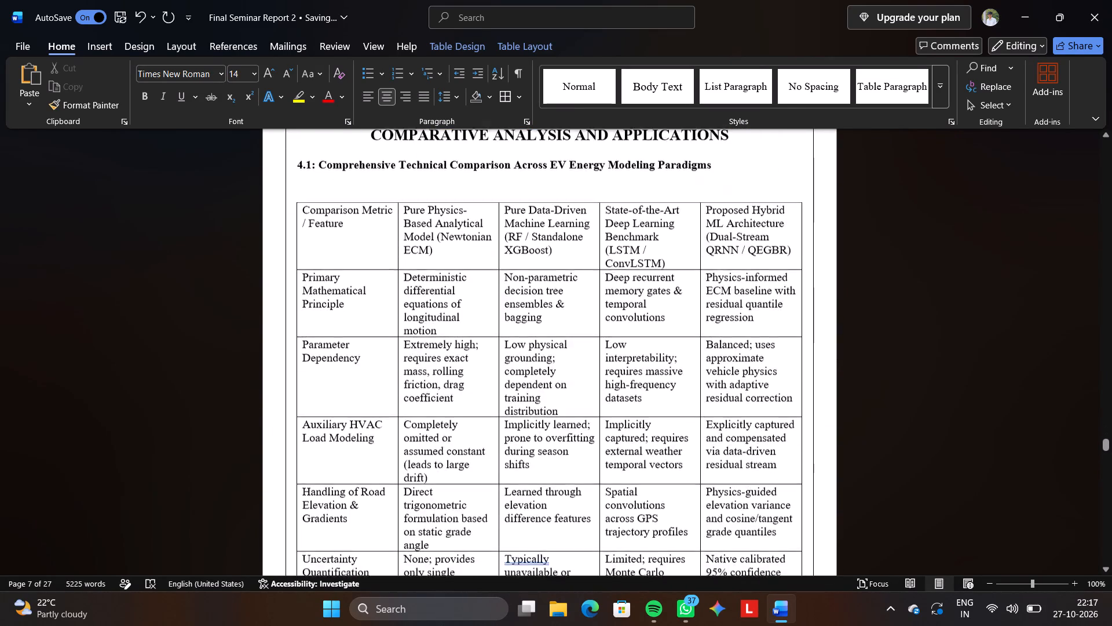
pyautogui.scroll(-1, 636, 362)
pyautogui.scroll(3, 636, 362)
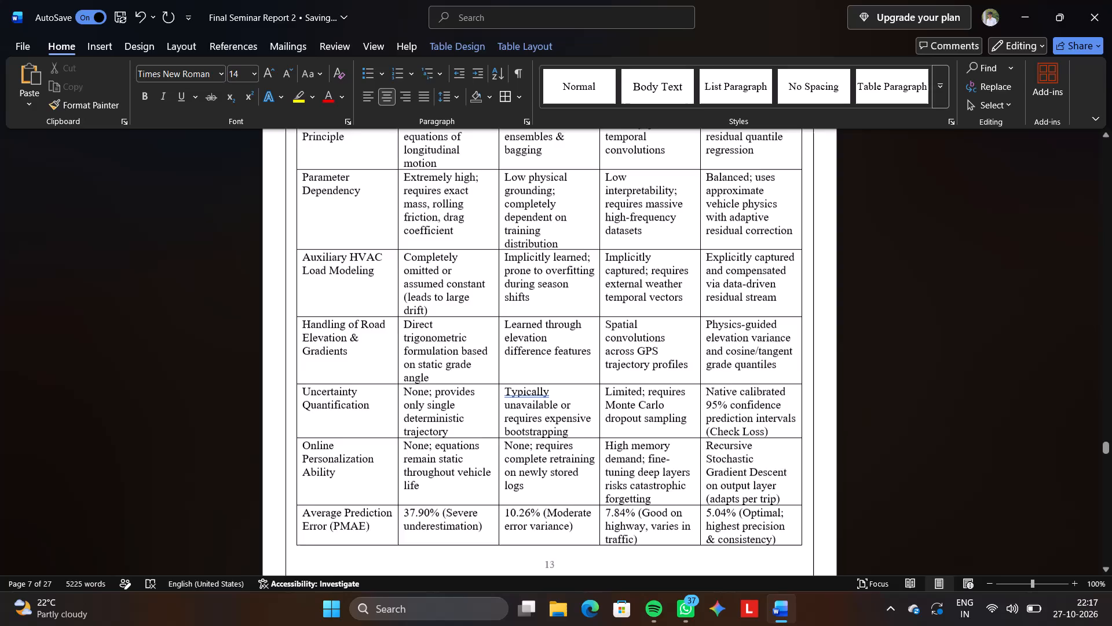
pyautogui.scroll(7, 636, 362)
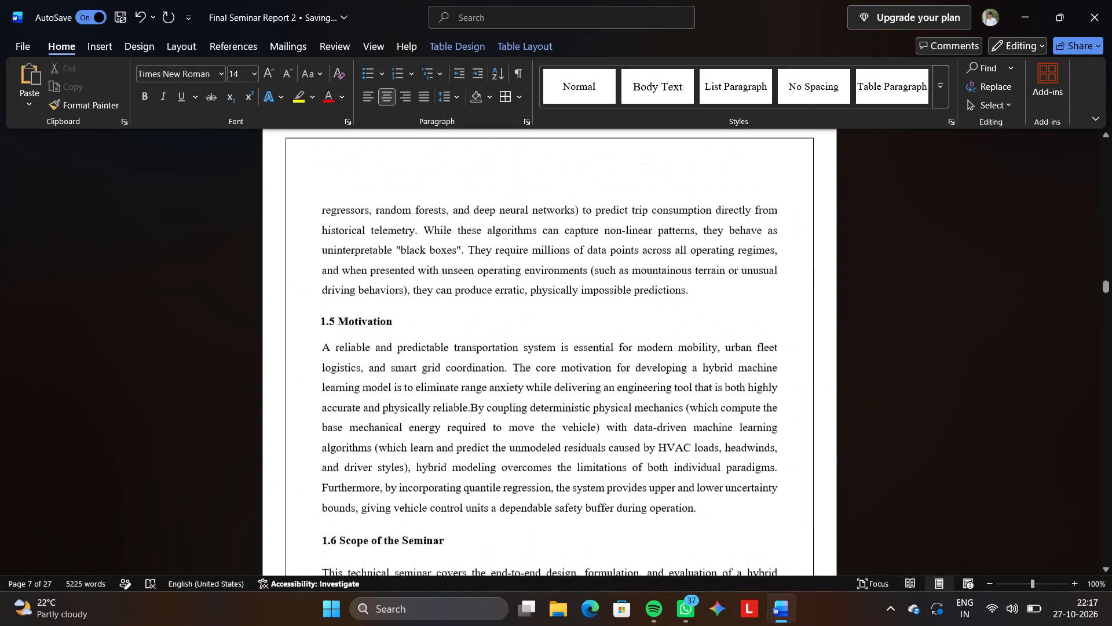
pyautogui.scroll(6, 636, 362)
pyautogui.scroll(-3, 636, 362)
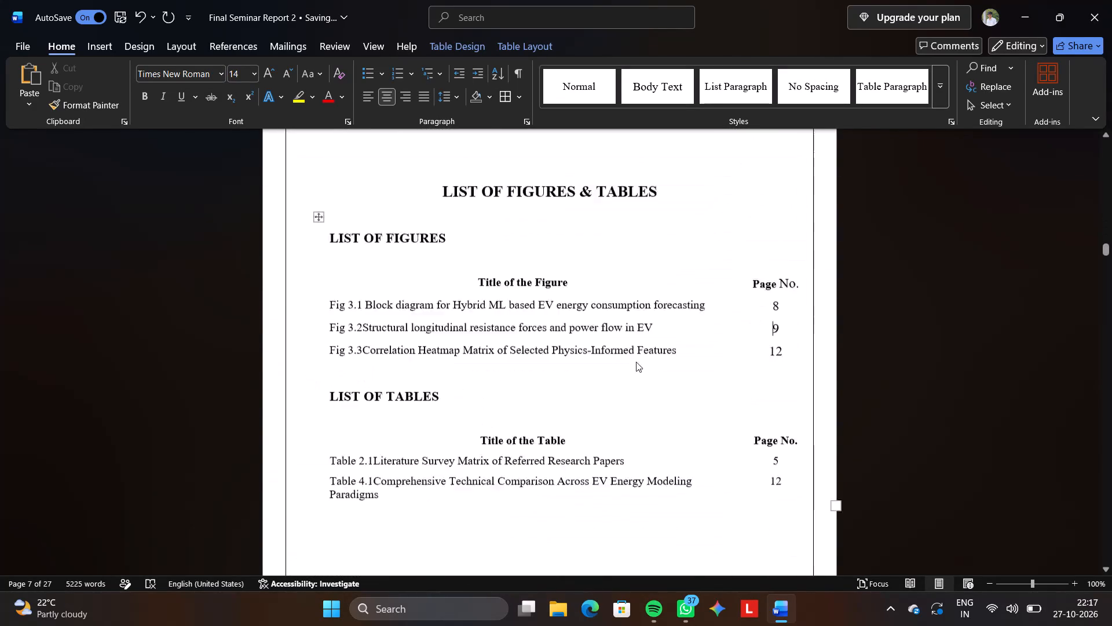
# Set the page number of Table 4.1, the comprehensive technical comparison, to 13 in the list of tables.
pyautogui.scroll(1, 636, 362)
pyautogui.scroll(-2, 636, 362)
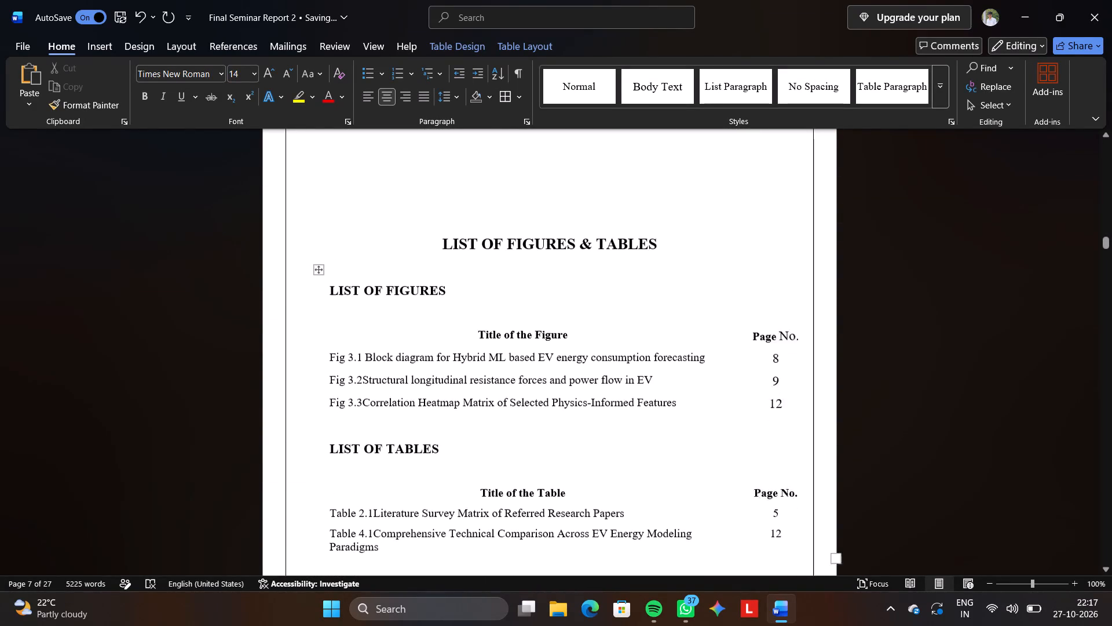
pyautogui.scroll(-1, 636, 362)
pyautogui.moveTo(788, 453); pyautogui.dragTo(769, 448)
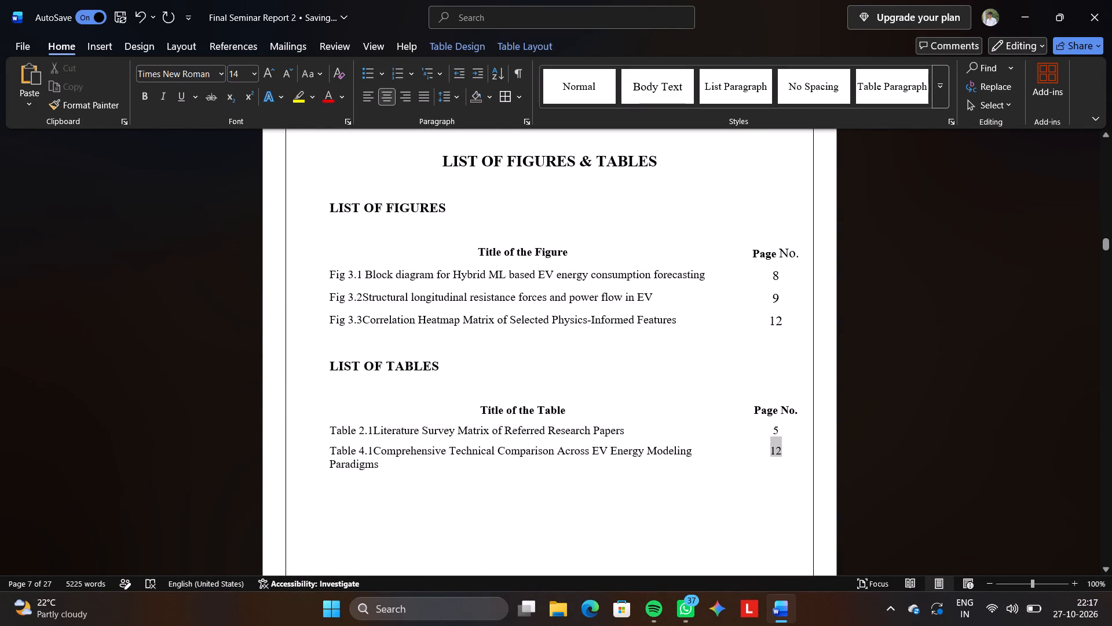
pyautogui.moveTo(769, 448); pyautogui.dragTo(768, 448)
pyautogui.write('13')
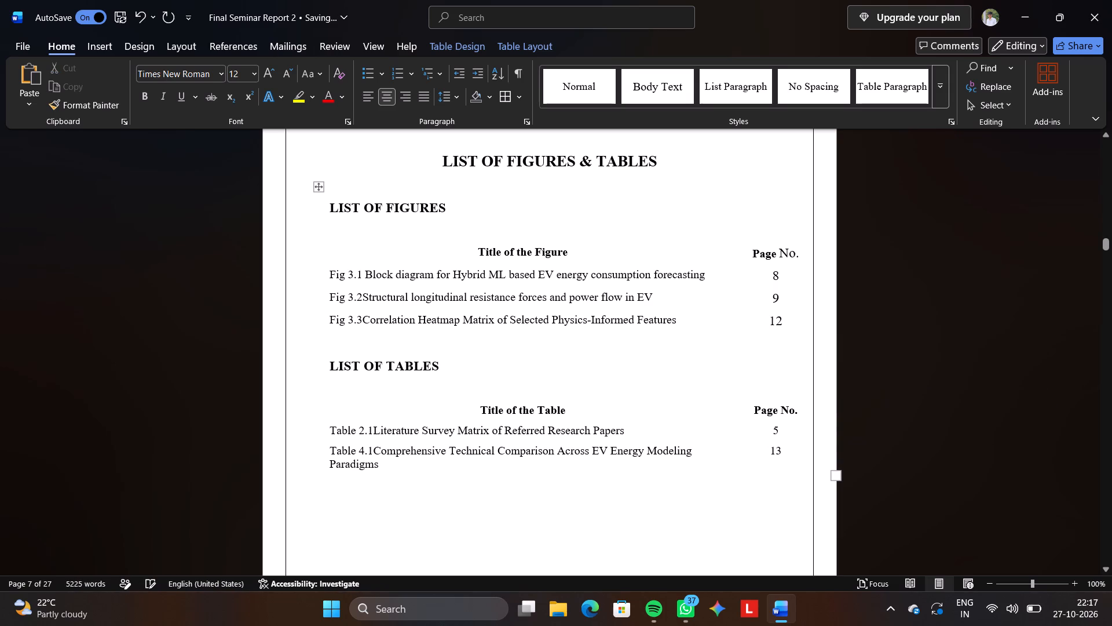
pyautogui.moveTo(795, 456); pyautogui.dragTo(767, 454)
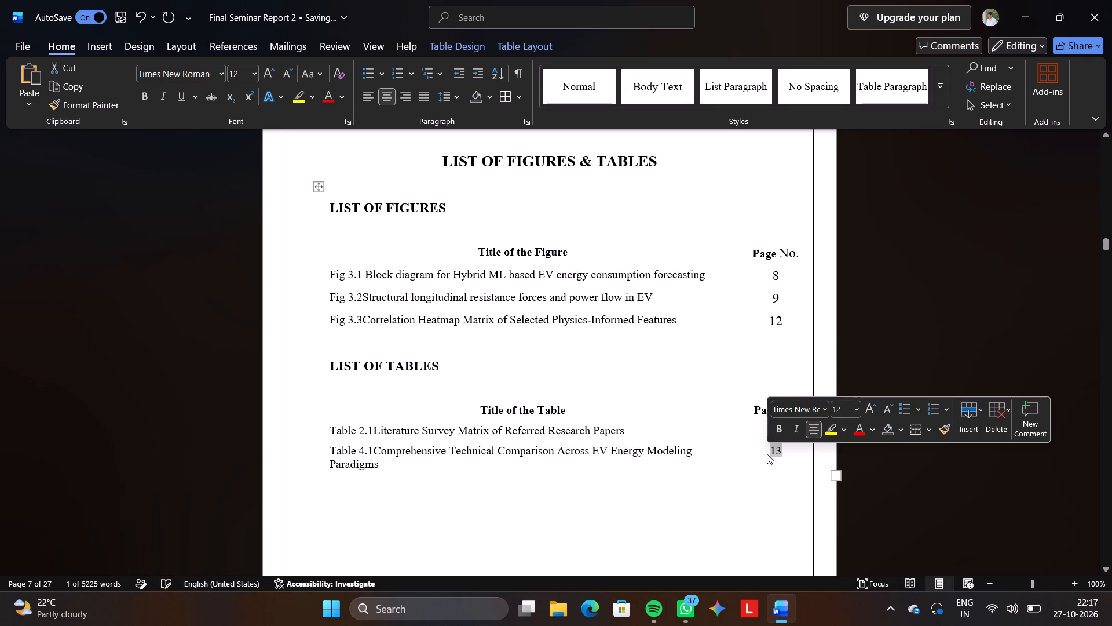
pyautogui.click(714, 394)
# Examine the start of Chapter 1, Introduction, and its transition from the page with the lists of figures and tables.
pyautogui.scroll(-3, 714, 394)
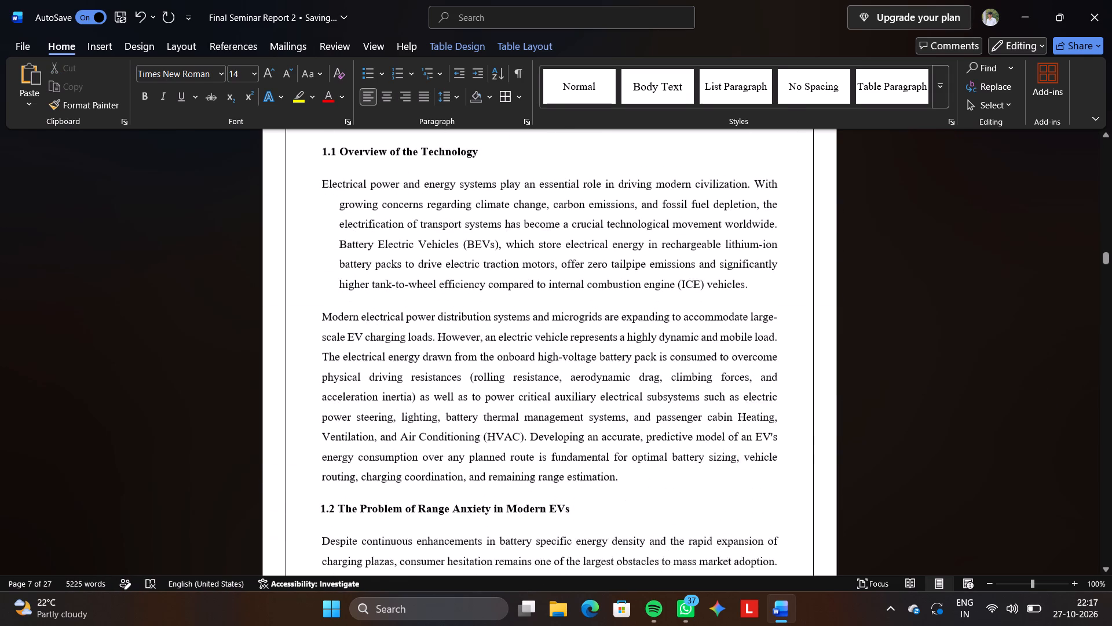
pyautogui.scroll(-3, 714, 394)
pyautogui.scroll(3, 714, 394)
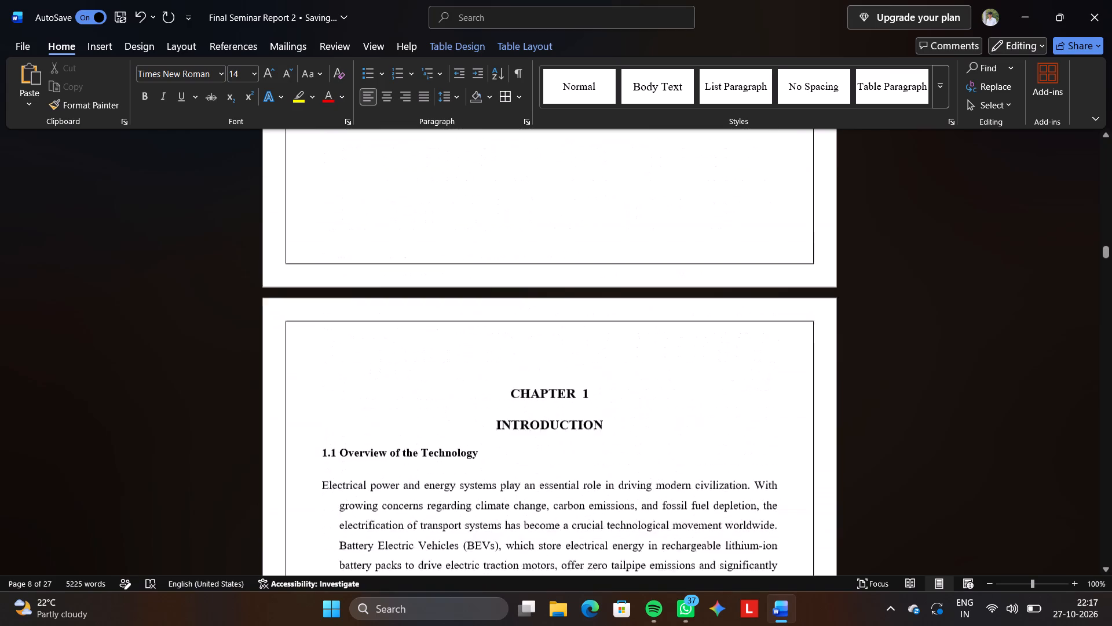
pyautogui.scroll(-2, 714, 394)
pyautogui.scroll(2, 714, 394)
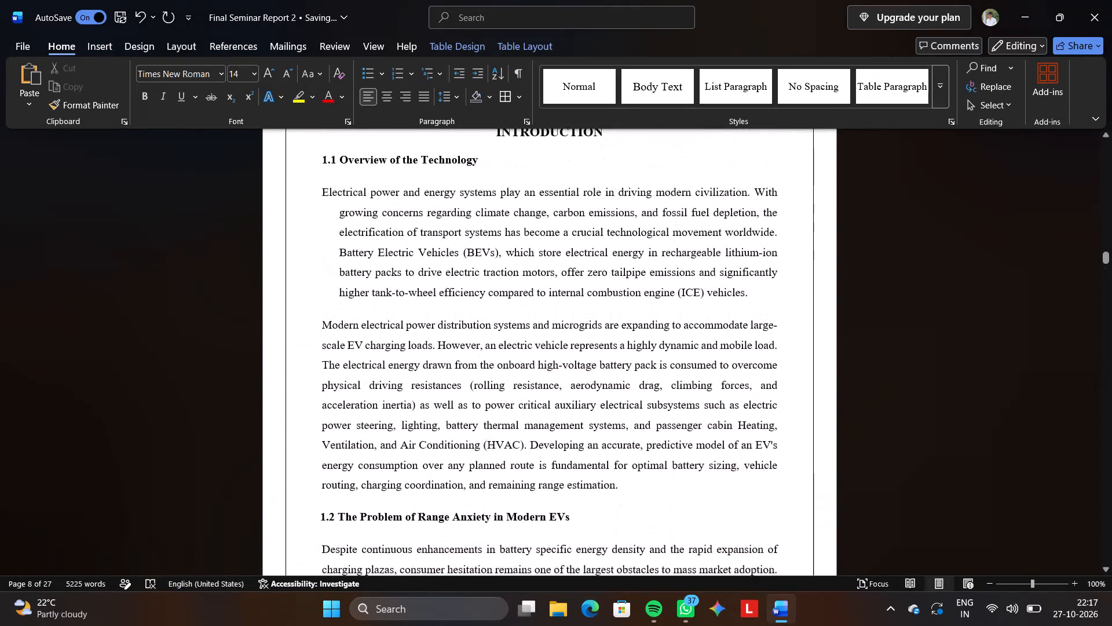
pyautogui.scroll(2, 714, 394)
pyautogui.scroll(-2, 711, 358)
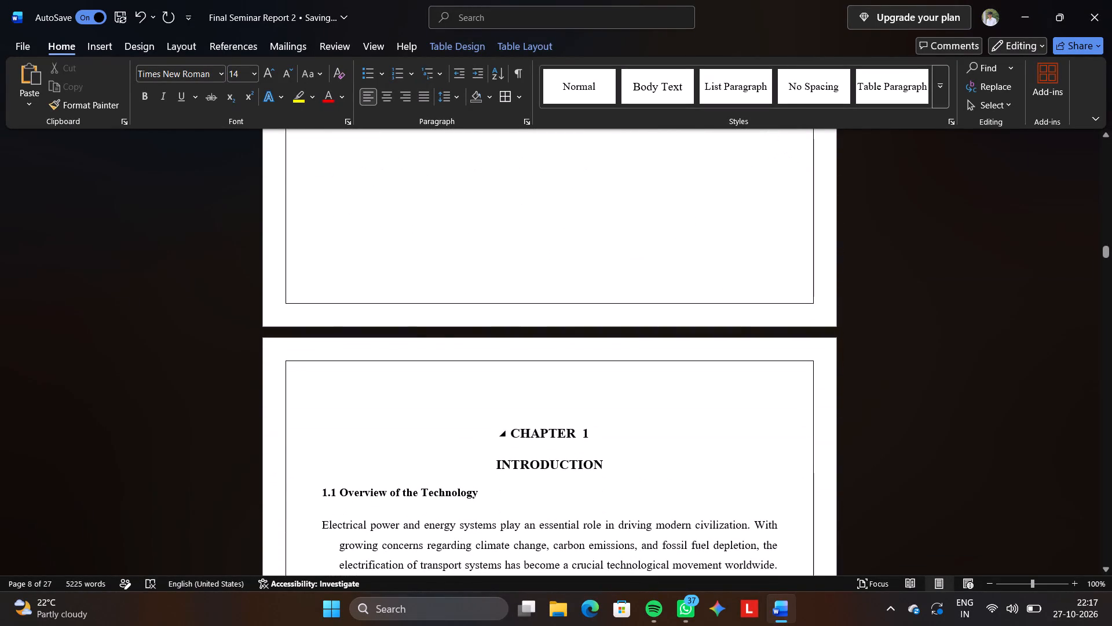
pyautogui.moveTo(602, 461); pyautogui.dragTo(577, 467)
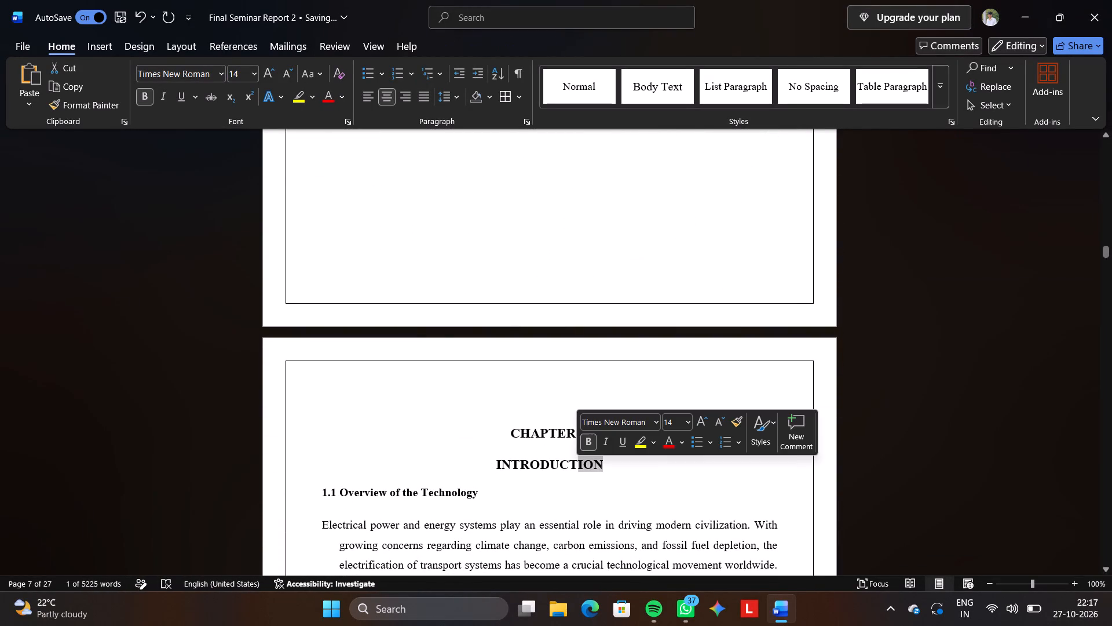
pyautogui.click(610, 359)
# Review the report body from Chapter 1 through the references, checking the layout, figures, tables and footer page numbers.
pyautogui.scroll(-4, 639, 465)
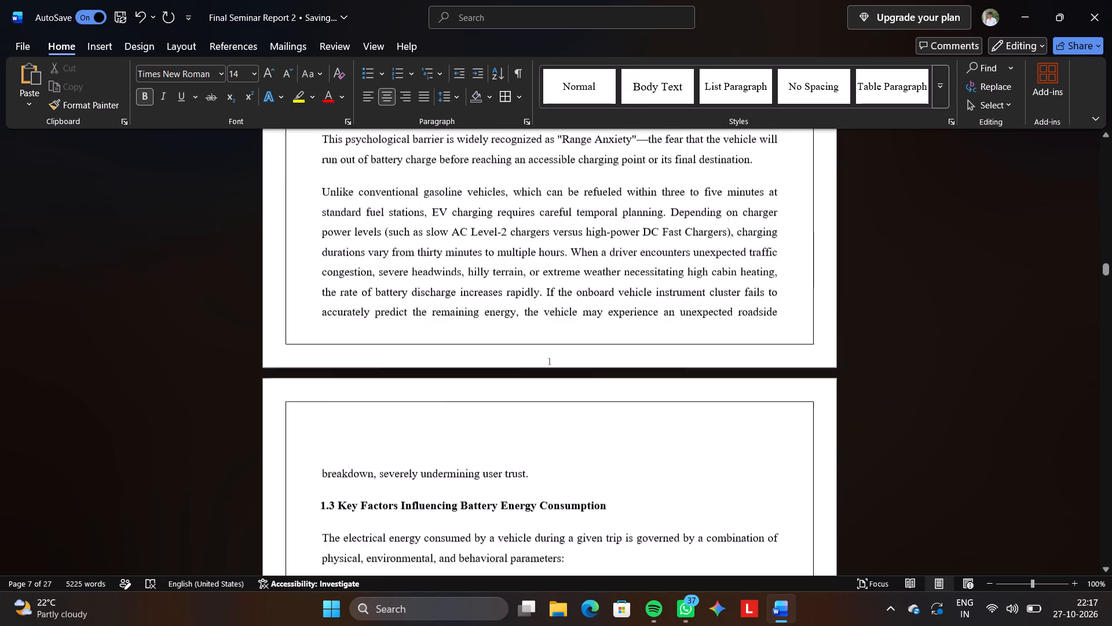
pyautogui.scroll(-8, 639, 465)
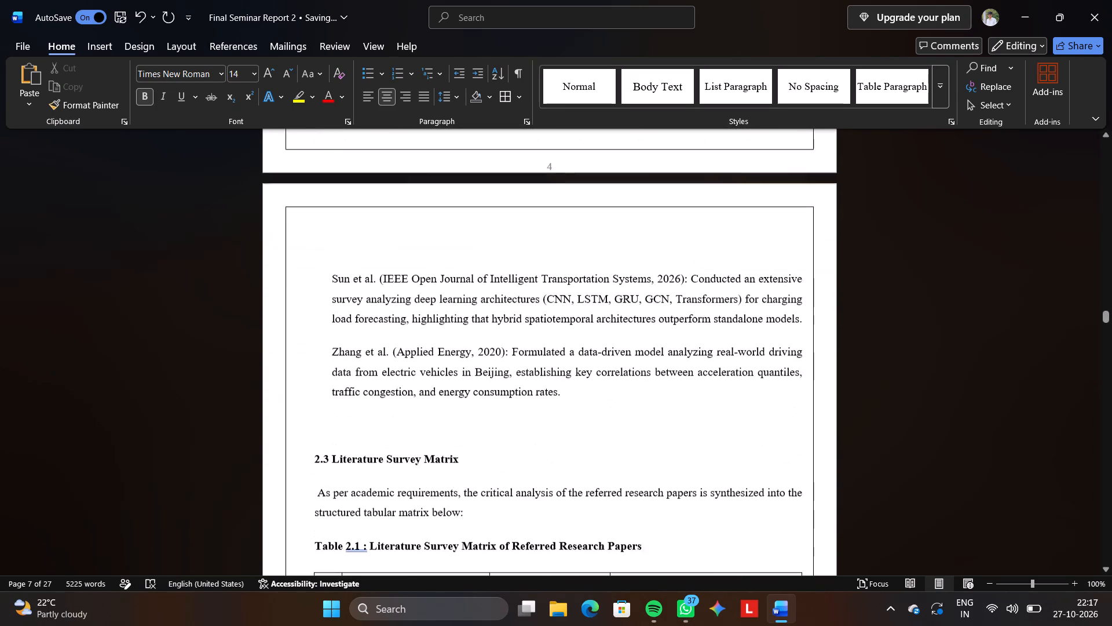
pyautogui.scroll(-8, 639, 465)
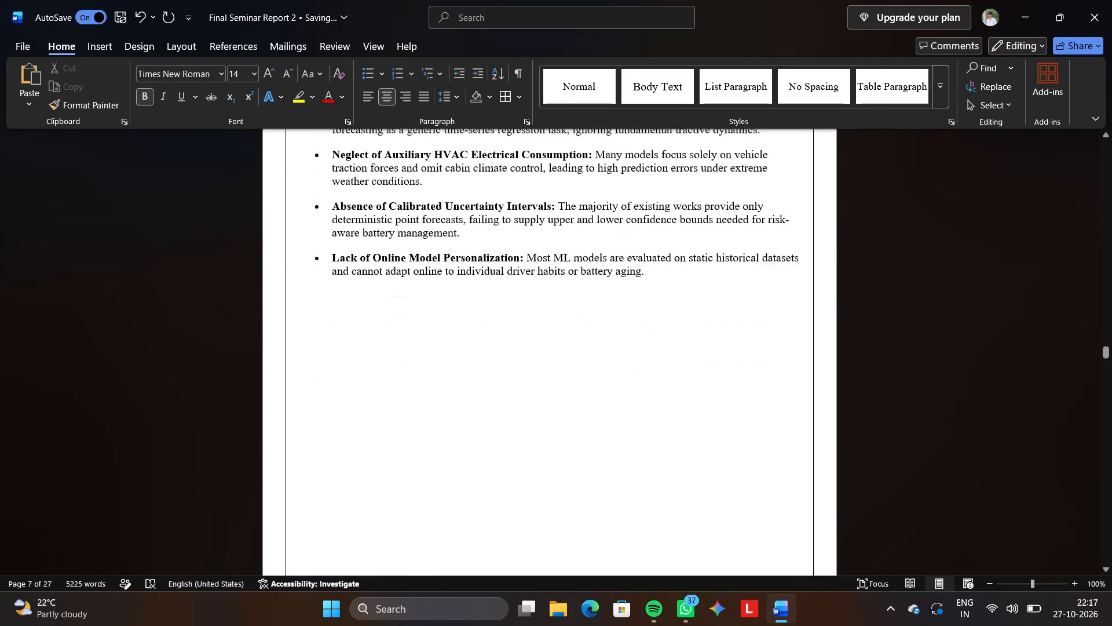
pyautogui.scroll(-7, 639, 465)
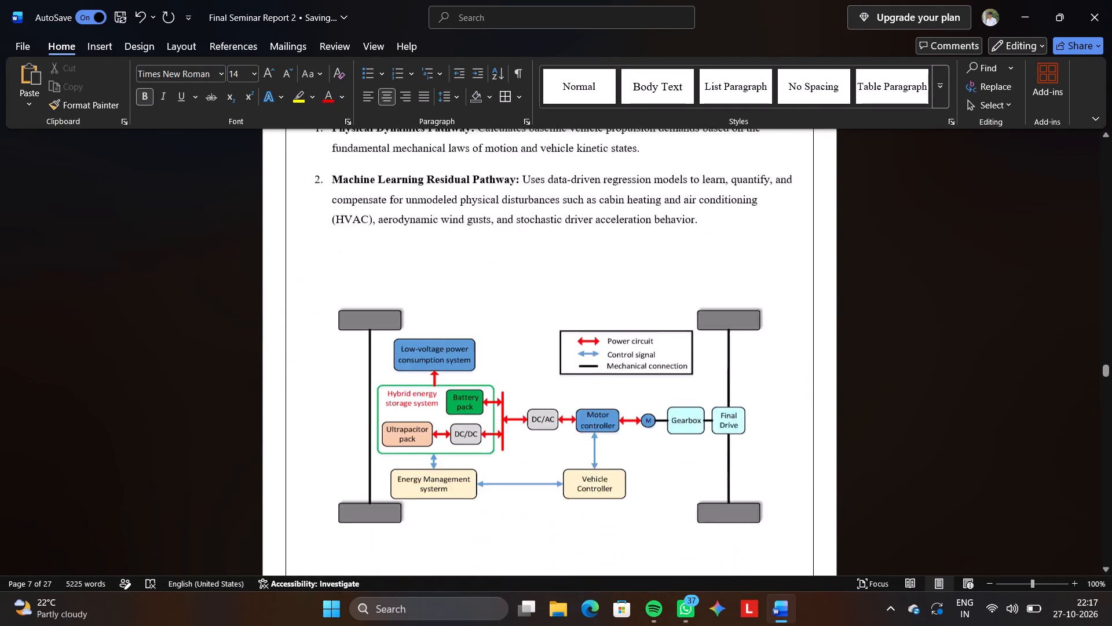
pyautogui.scroll(-3, 639, 465)
pyautogui.scroll(1, 639, 465)
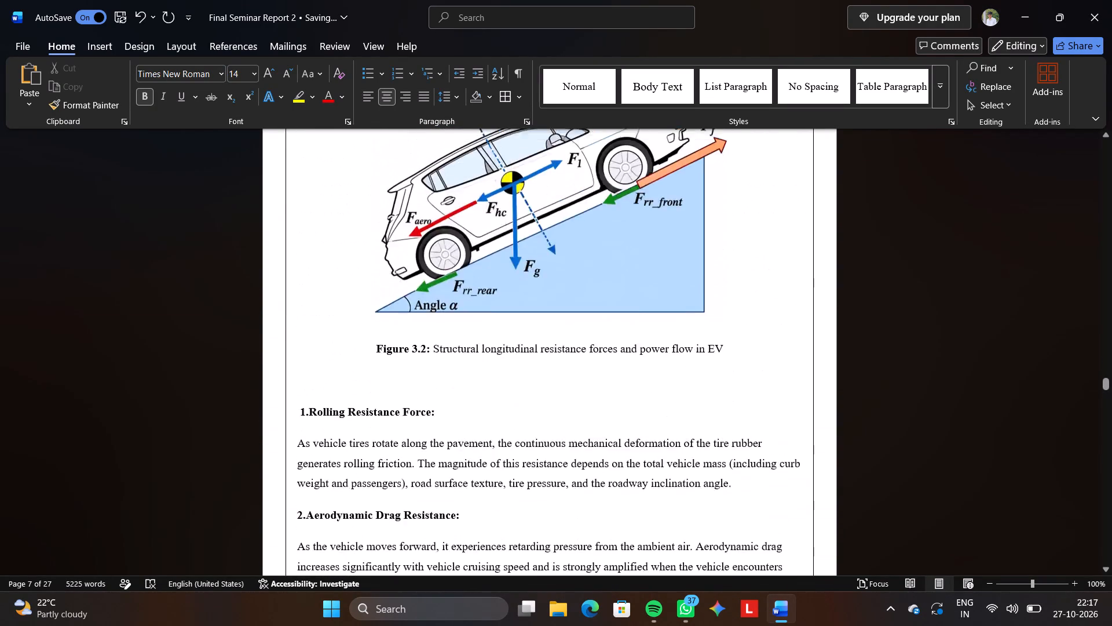
pyautogui.scroll(1, 639, 465)
pyautogui.scroll(-7, 639, 465)
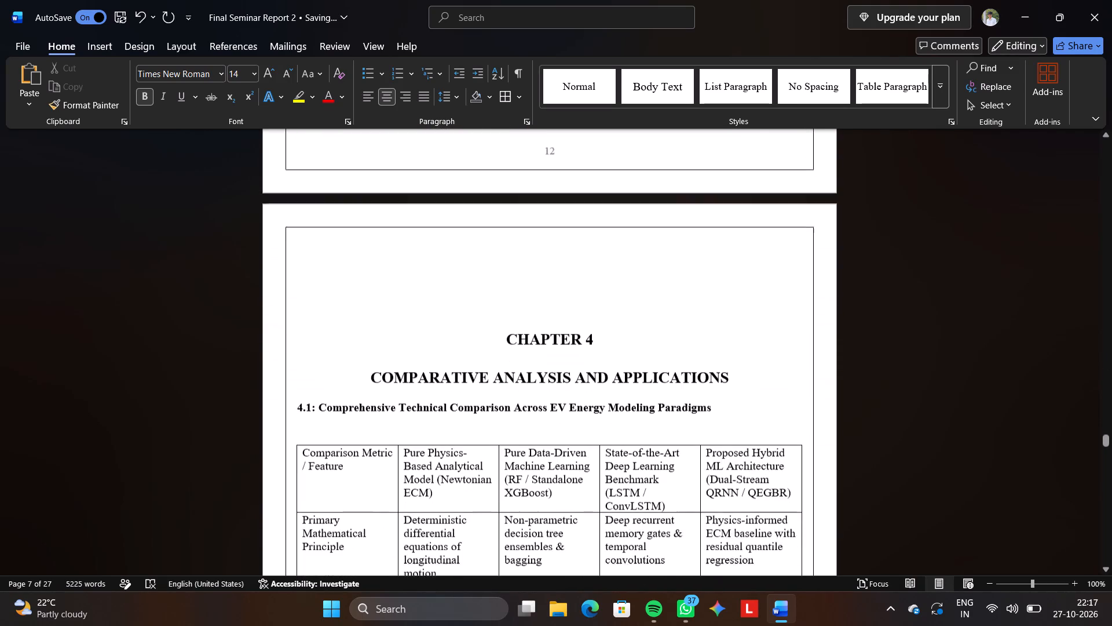
pyautogui.scroll(-14, 639, 465)
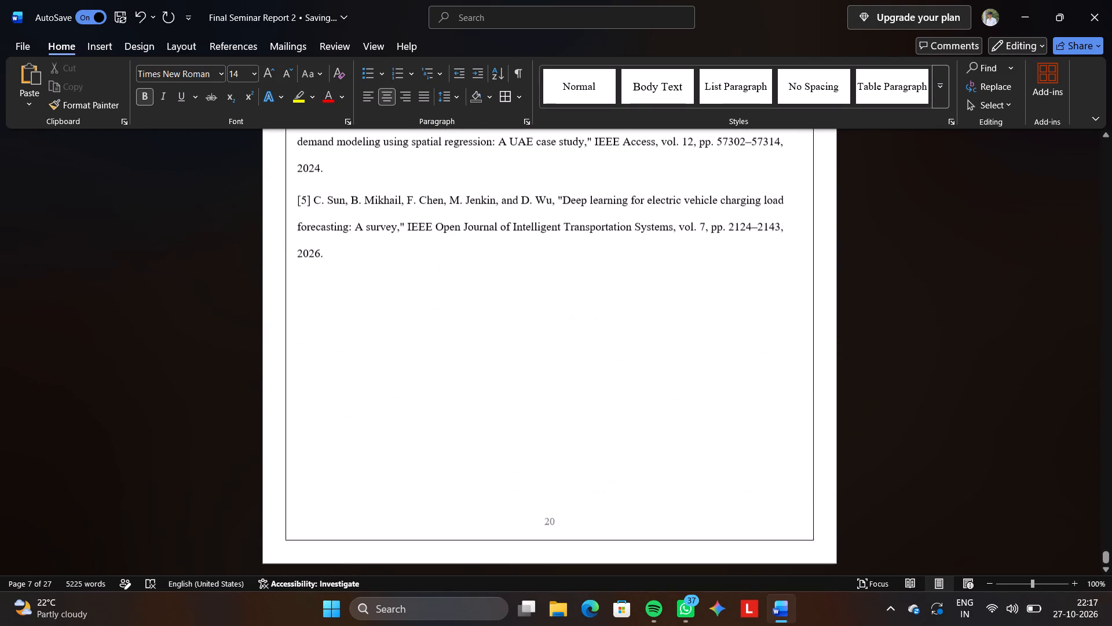
pyautogui.scroll(-5, 639, 465)
# Look back through the report from the references to the cover page.
pyautogui.scroll(5, 639, 465)
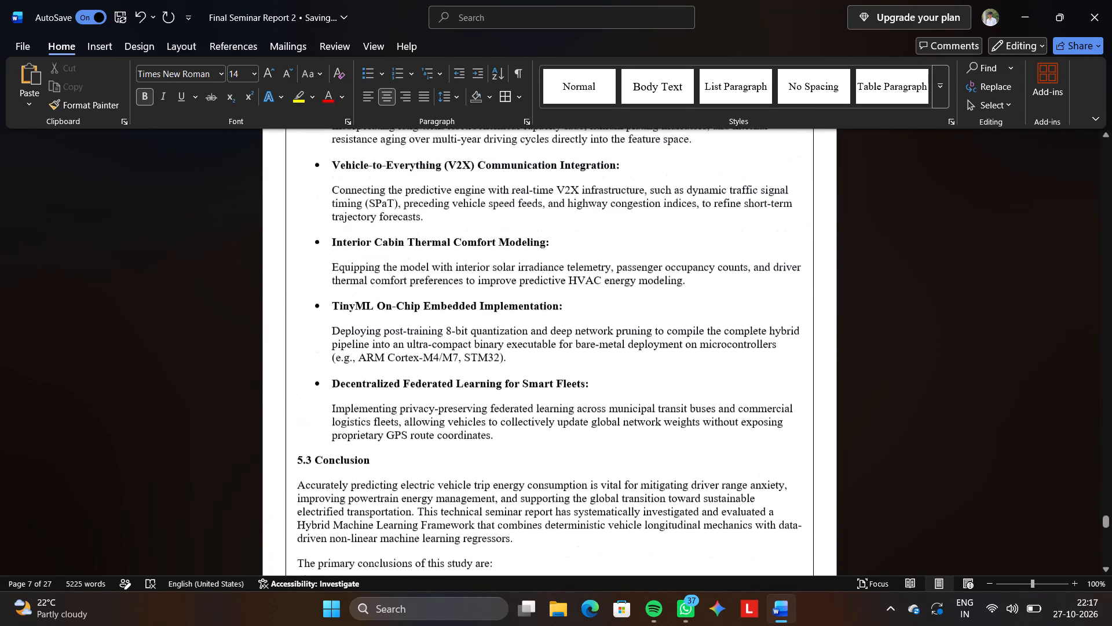
pyautogui.scroll(19, 639, 465)
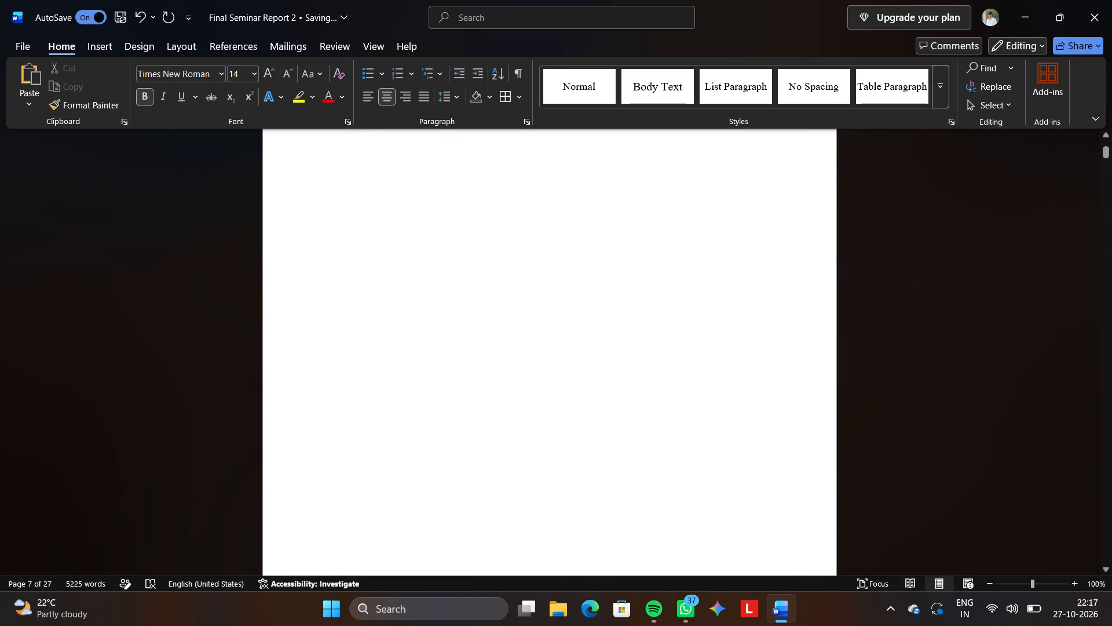
pyautogui.scroll(10, 639, 465)
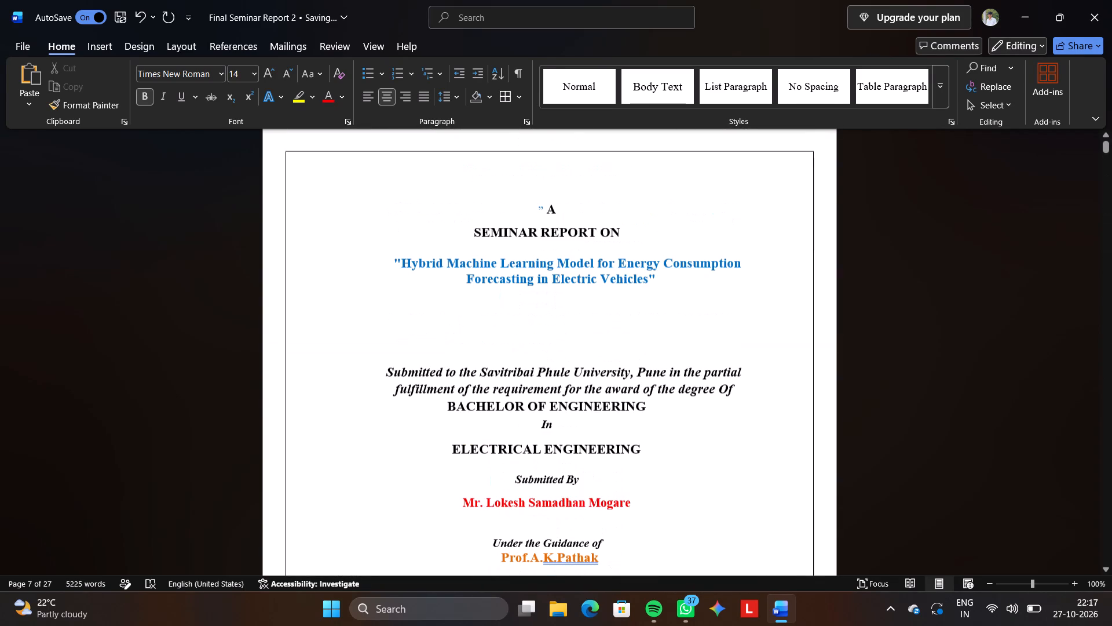
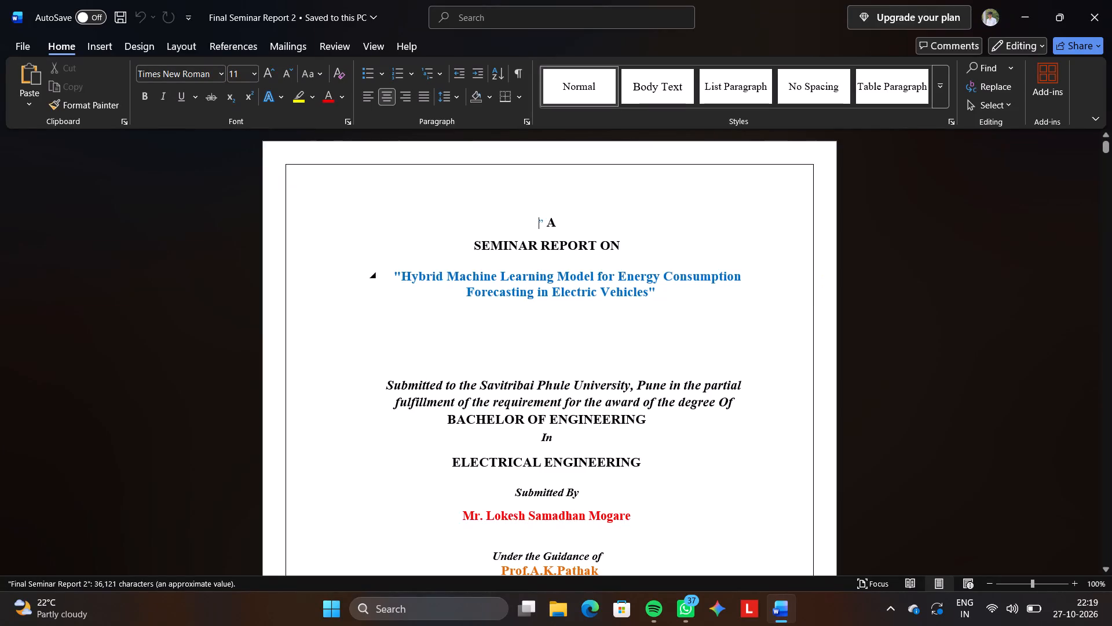
# Review the report's front matter from the cover page through the certificates and acknowledgement to the abstract.
pyautogui.scroll(-20, 745, 301)
pyautogui.scroll(-2, 725, 287)
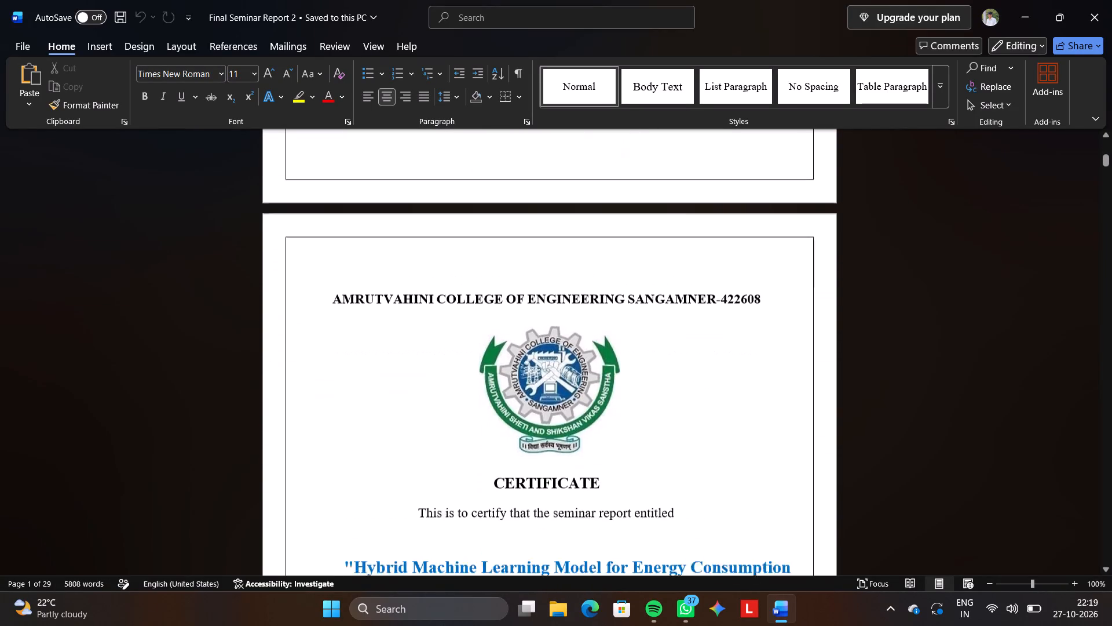
pyautogui.scroll(-16, 725, 287)
pyautogui.scroll(-12, 725, 287)
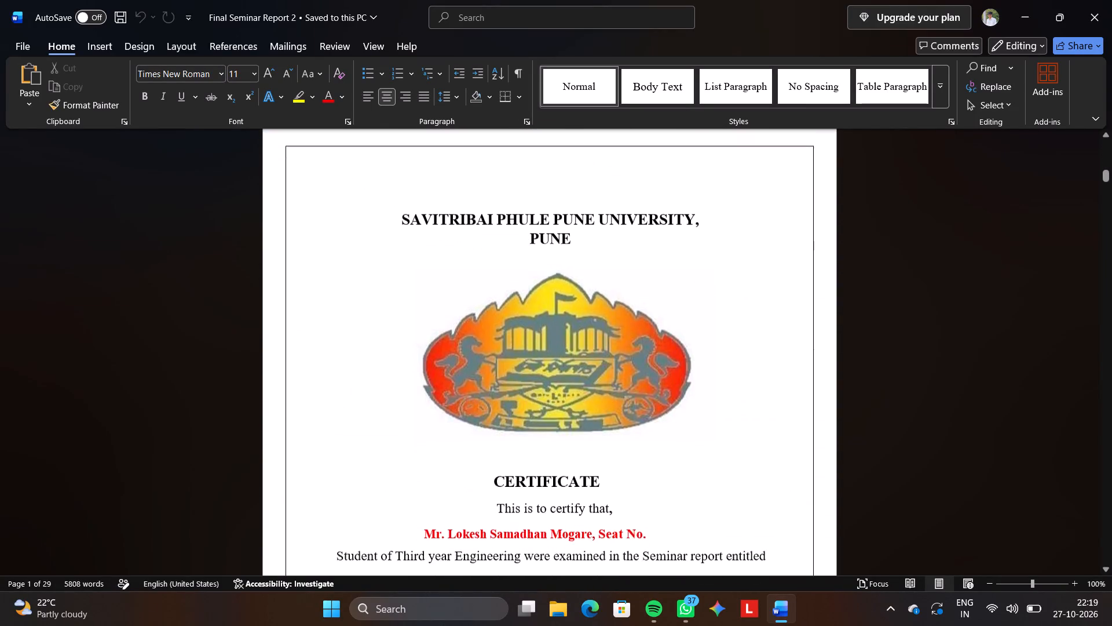
pyautogui.scroll(-17, 725, 287)
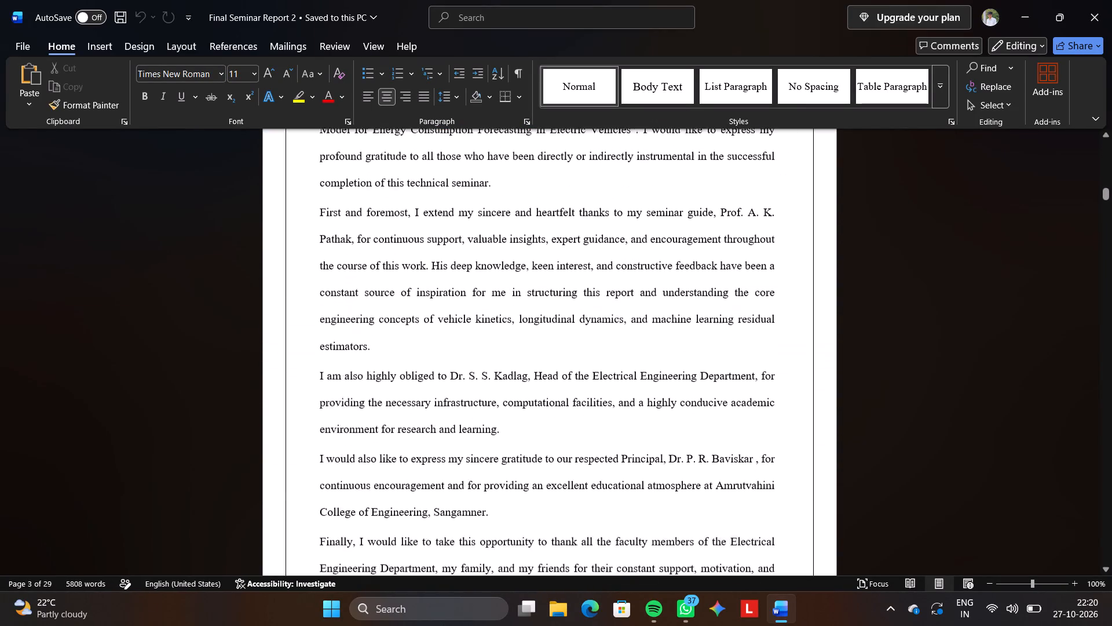
pyautogui.scroll(-4, 732, 278)
pyautogui.scroll(1, 732, 278)
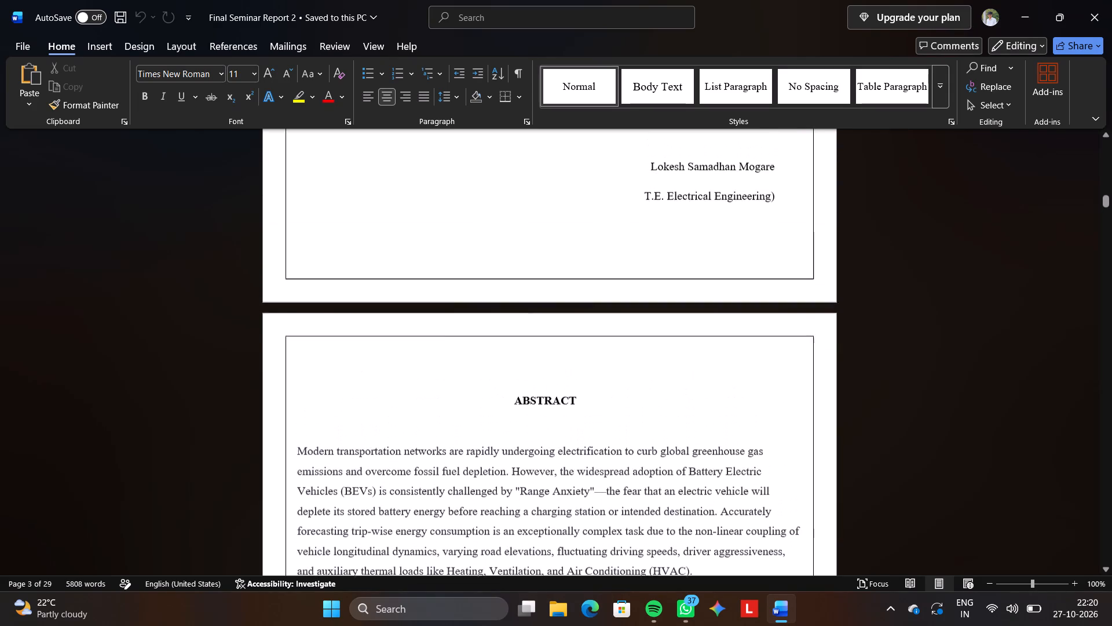
pyautogui.scroll(1, 732, 278)
pyautogui.scroll(-3, 713, 370)
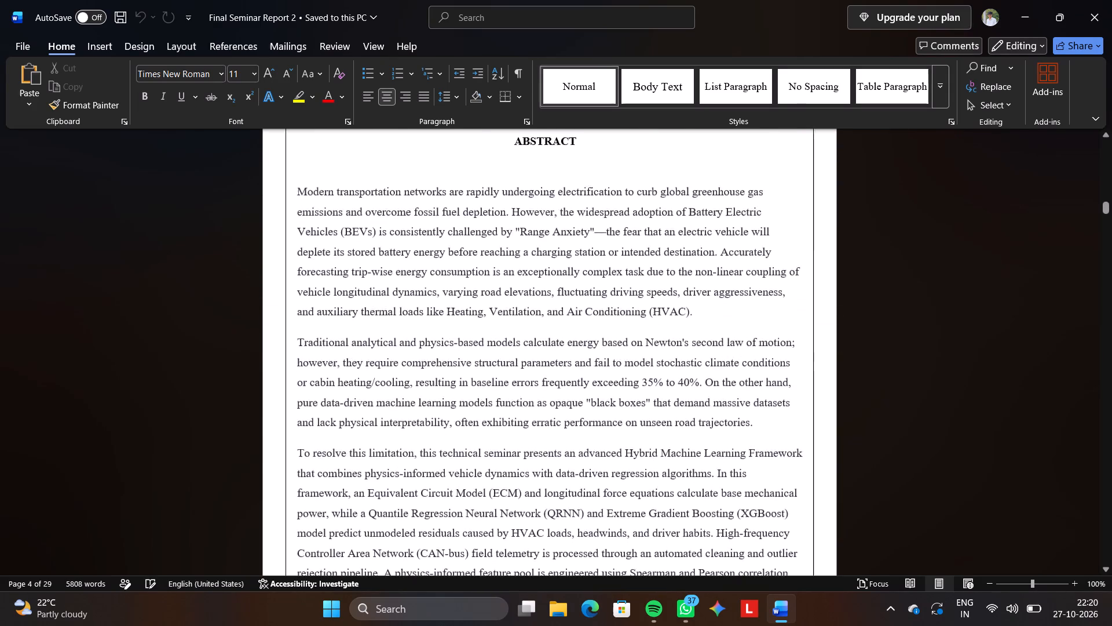
pyautogui.scroll(-4, 713, 370)
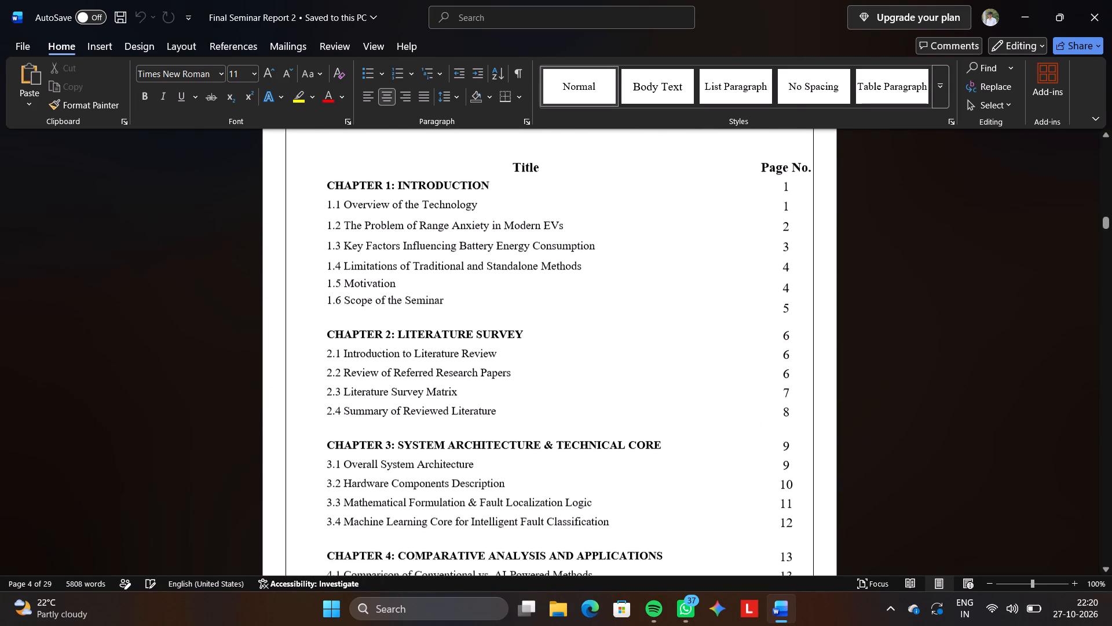
pyautogui.scroll(-1, 713, 370)
pyautogui.scroll(-1, 799, 368)
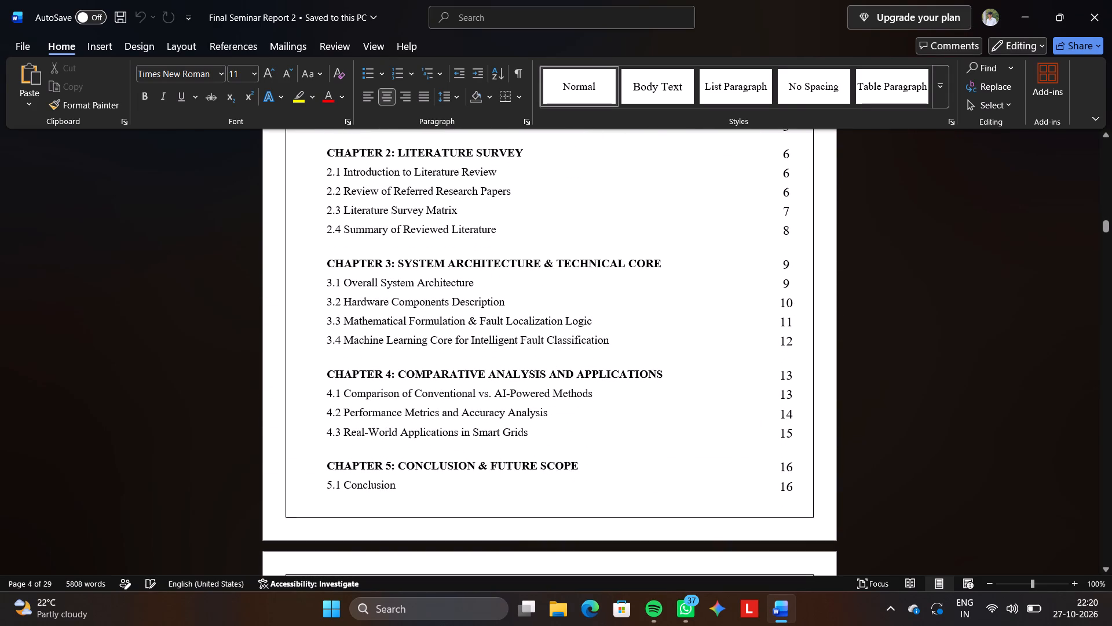
pyautogui.scroll(-2, 799, 368)
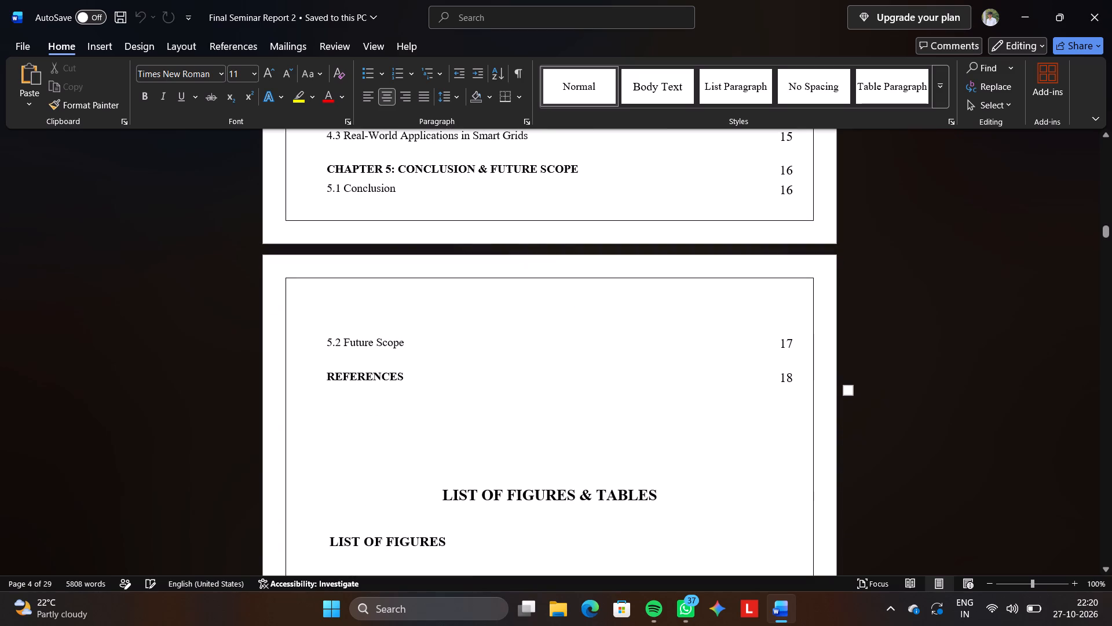
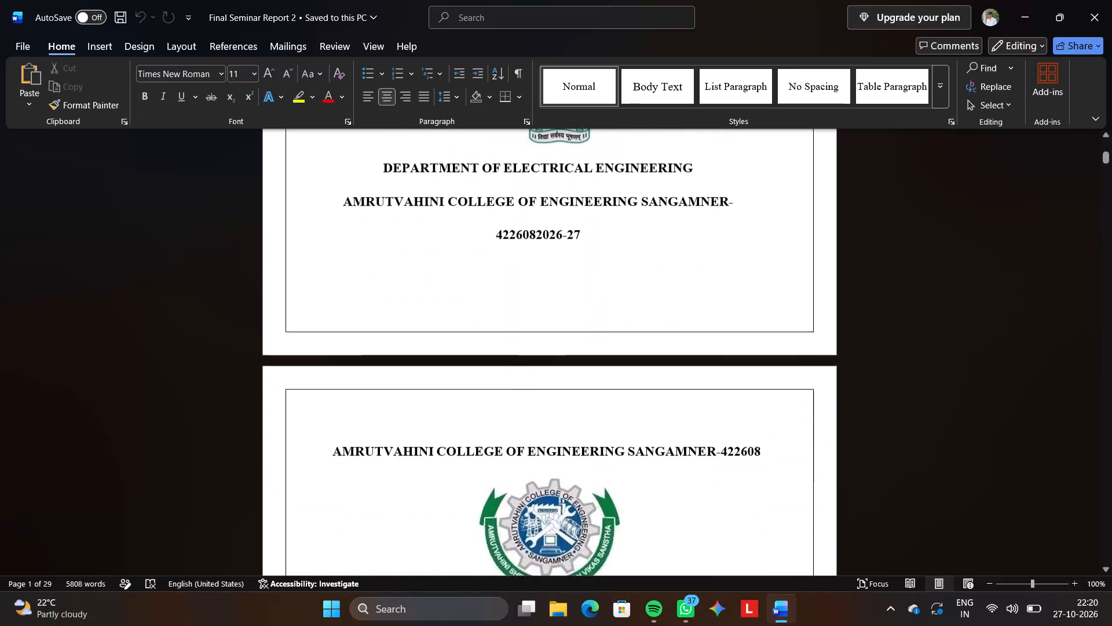
# Review the report's front matter from the cover pages through the acknowledgment and abstract, checking the text and layout.
pyautogui.scroll(-4, 550, 352)
pyautogui.scroll(-1, 206, 207)
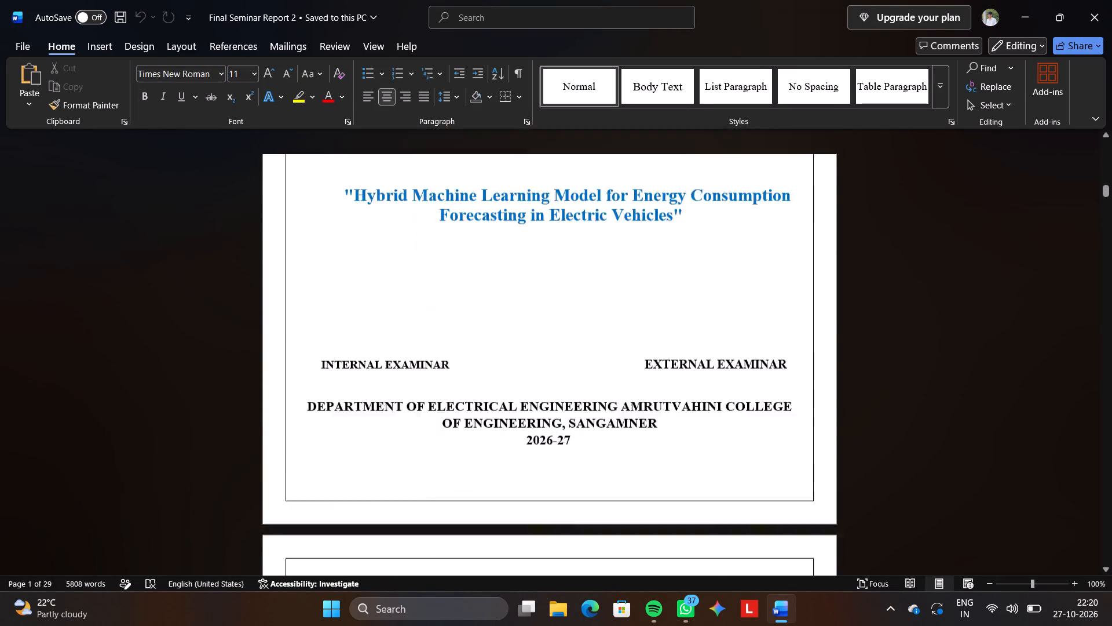
pyautogui.scroll(-1, 141, 191)
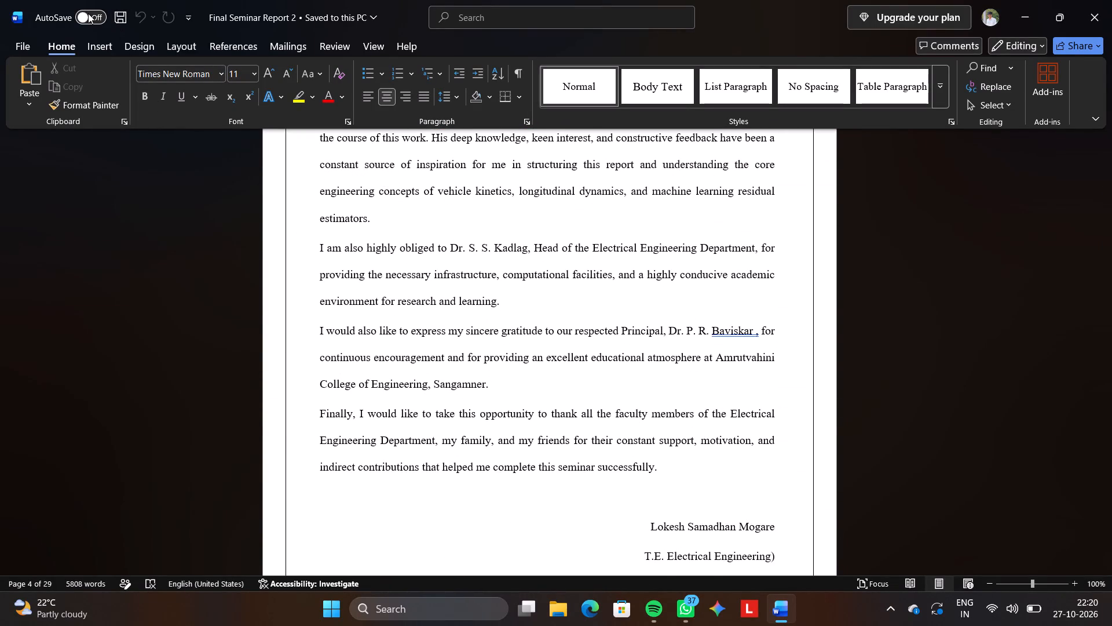
pyautogui.scroll(-4, 290, 206)
pyautogui.scroll(1, 346, 195)
pyautogui.scroll(-11, 346, 195)
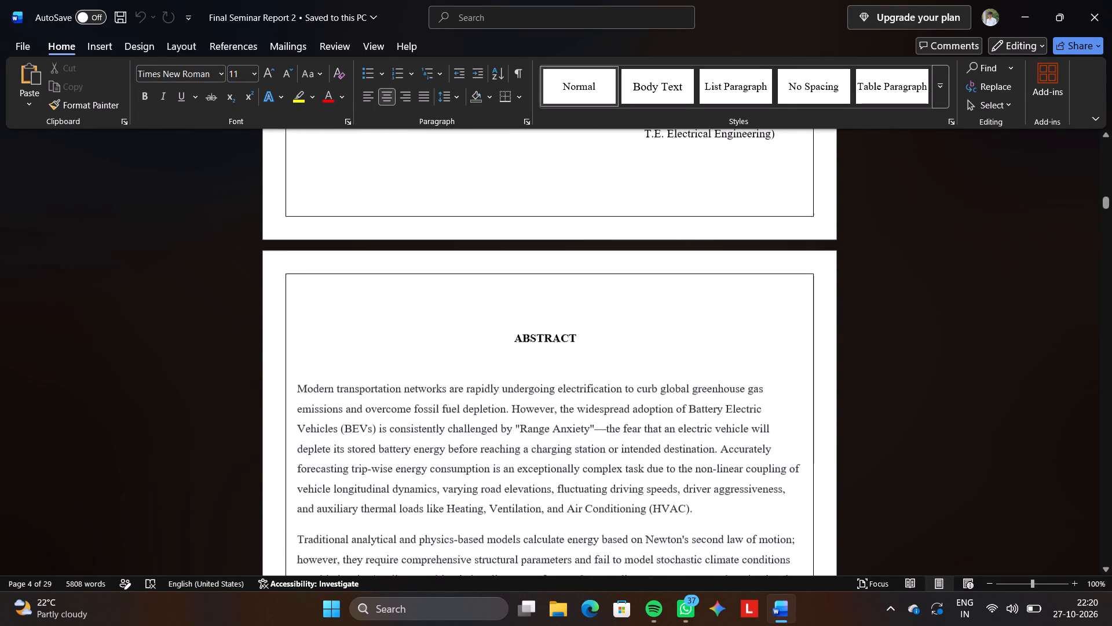
pyautogui.scroll(-20, 365, 190)
pyautogui.scroll(7, 555, 159)
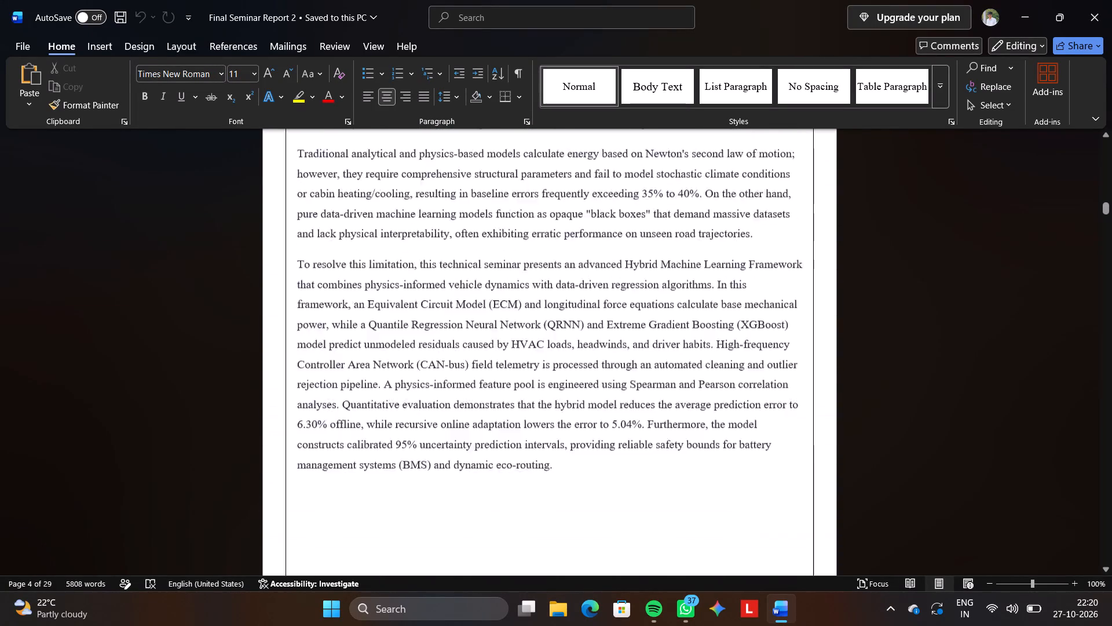
pyautogui.scroll(20, 550, 143)
pyautogui.scroll(14, 550, 143)
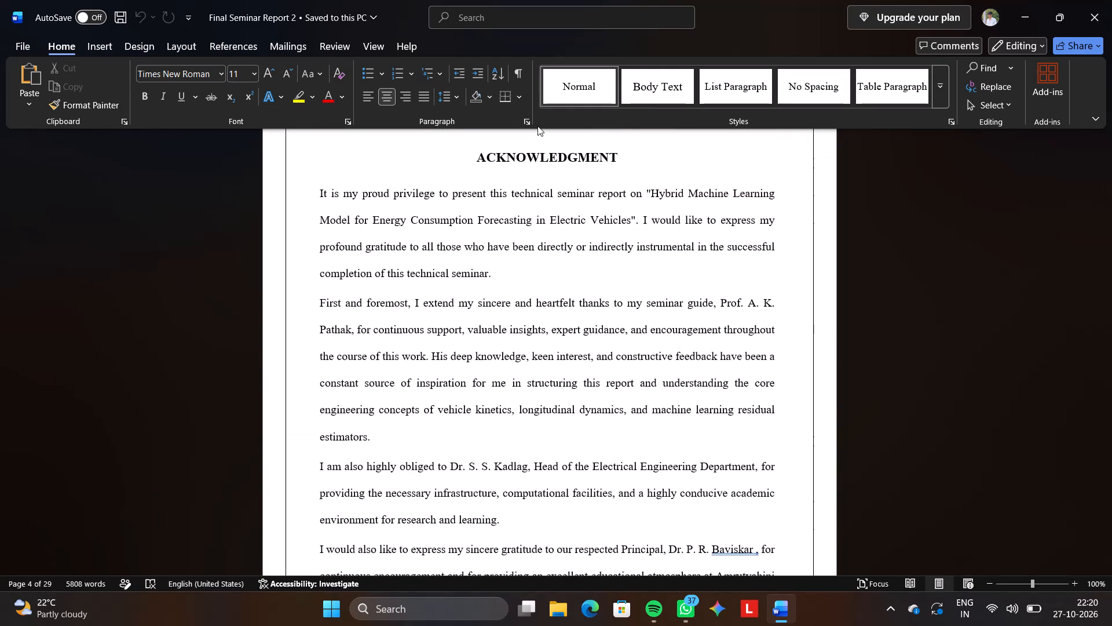
pyautogui.scroll(-20, 537, 126)
pyautogui.scroll(-10, 537, 126)
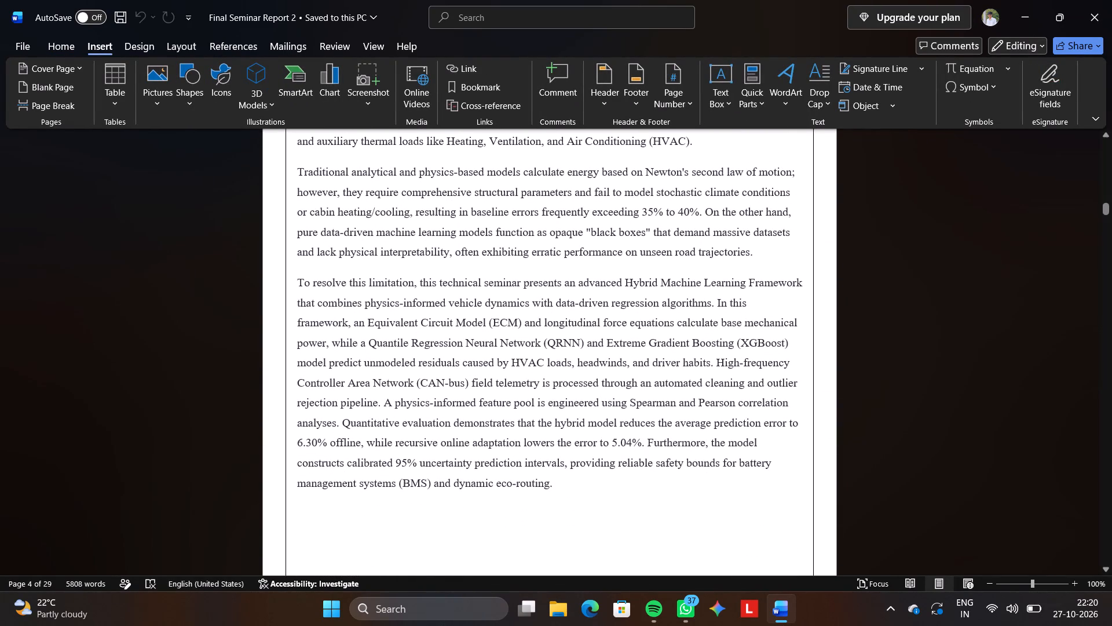
# Switch to File Explorer to browse the recently used documents.
pyautogui.click(554, 610)
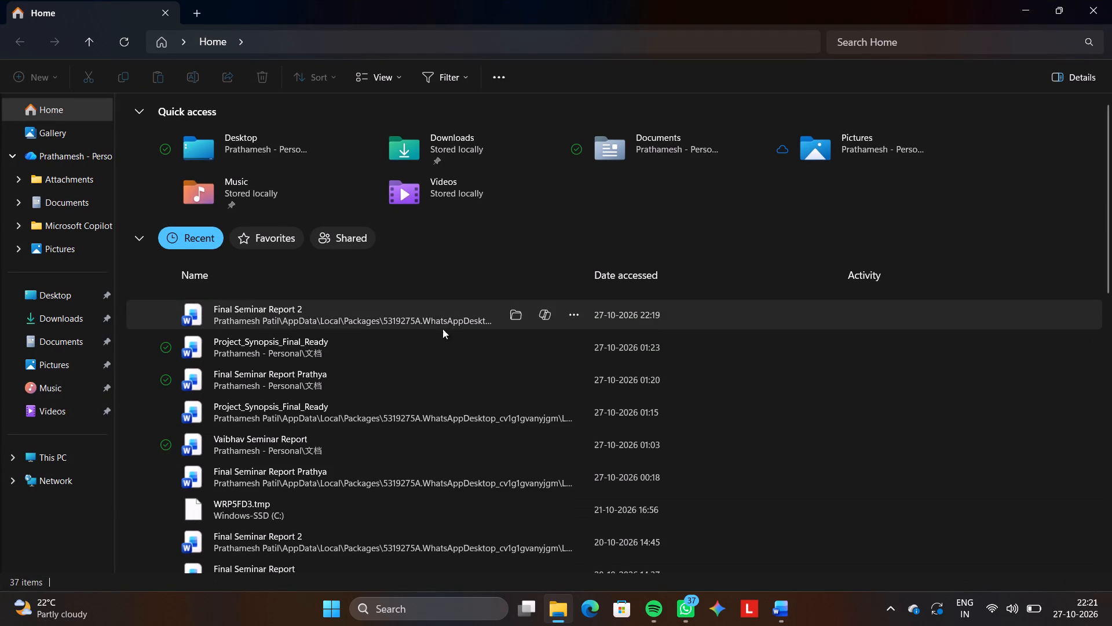
# Open the most recently accessed Final Seminar Report 2 from the recent files and examine its front matter, contents and figure/table lists.
pyautogui.doubleClick(444, 315)
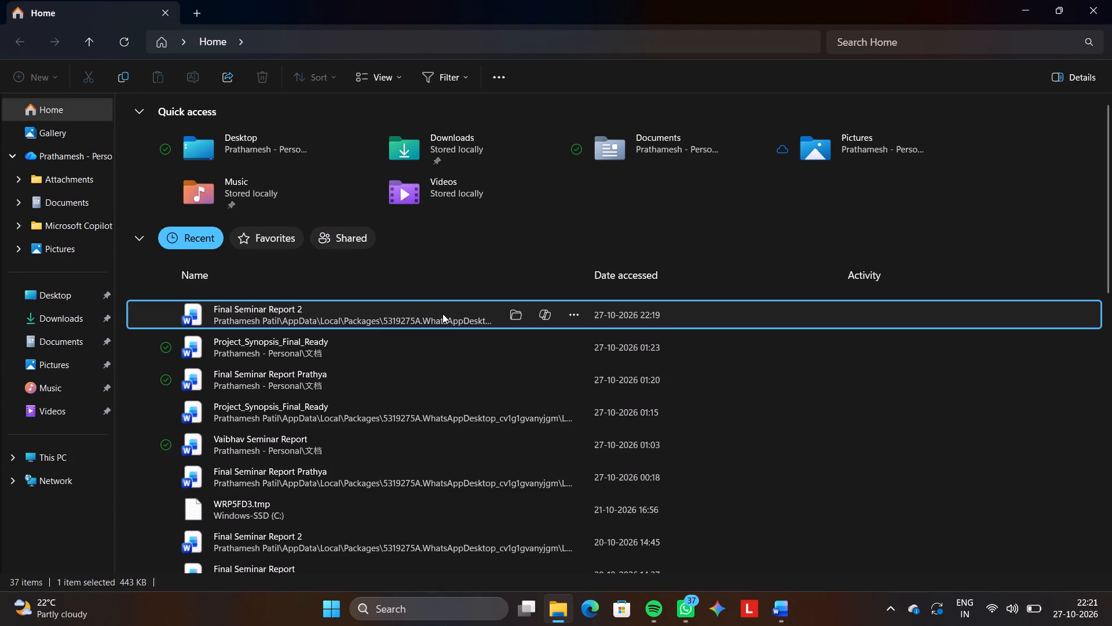
pyautogui.doubleClick(442, 314)
pyautogui.scroll(-4, 606, 304)
pyautogui.scroll(2, 611, 296)
pyautogui.scroll(-2, 611, 296)
pyautogui.scroll(4, 611, 296)
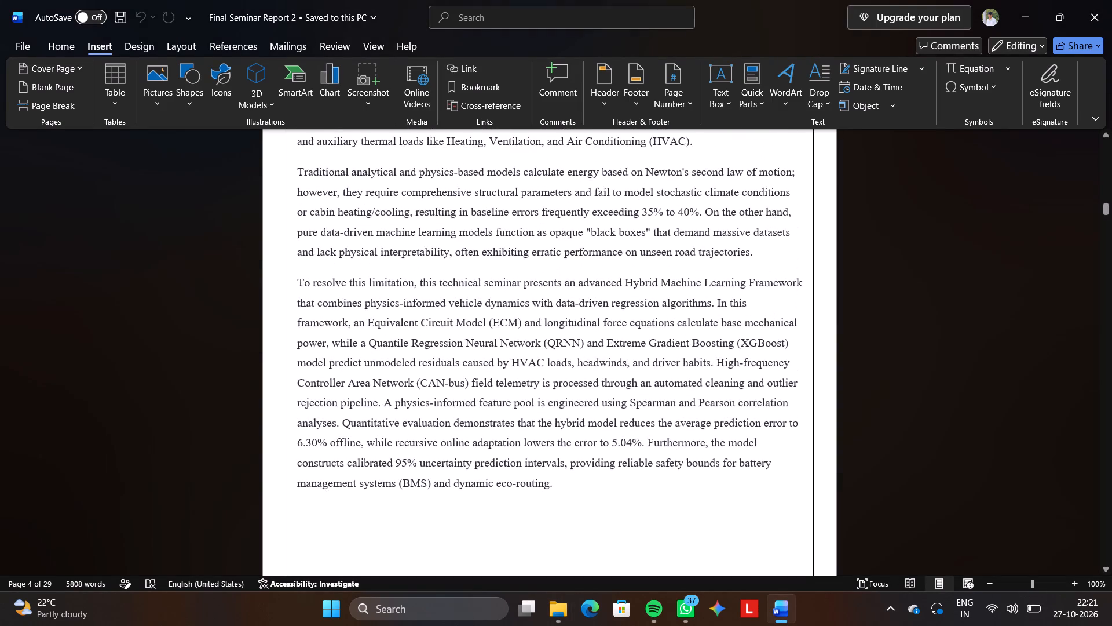
pyautogui.scroll(12, 590, 276)
pyautogui.scroll(-8, 590, 276)
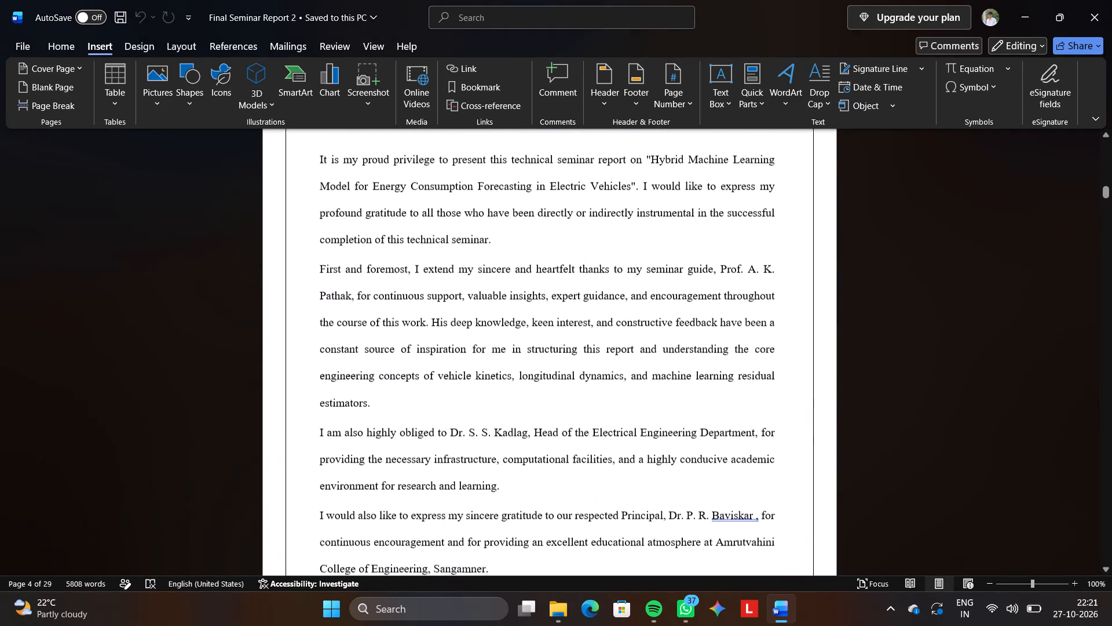
pyautogui.scroll(2, 590, 276)
pyautogui.scroll(-4, 590, 276)
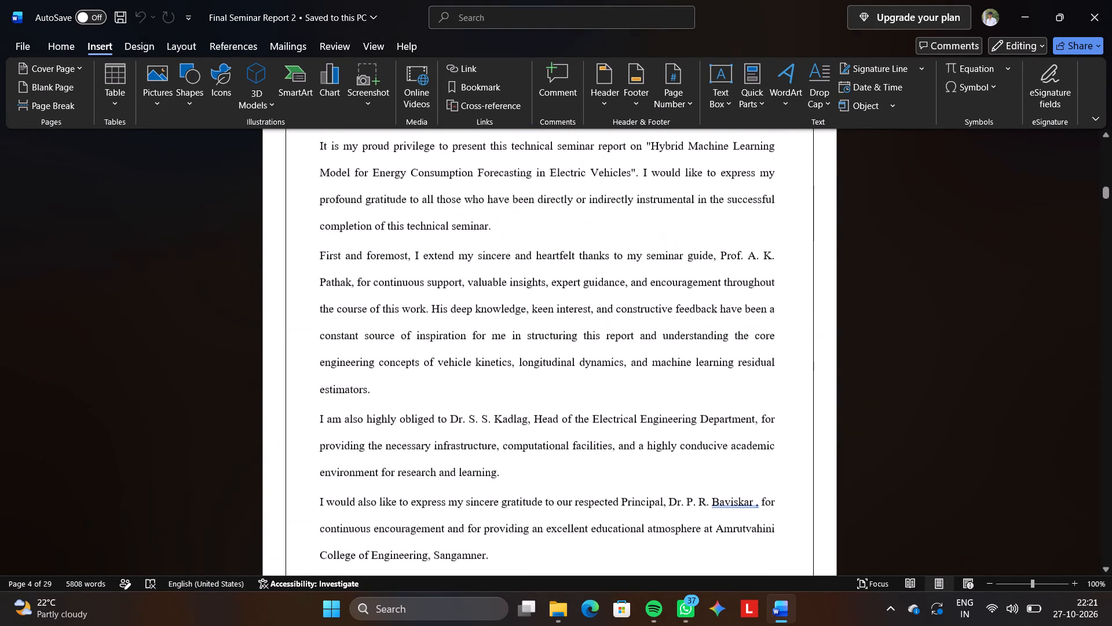
pyautogui.scroll(-7, 590, 276)
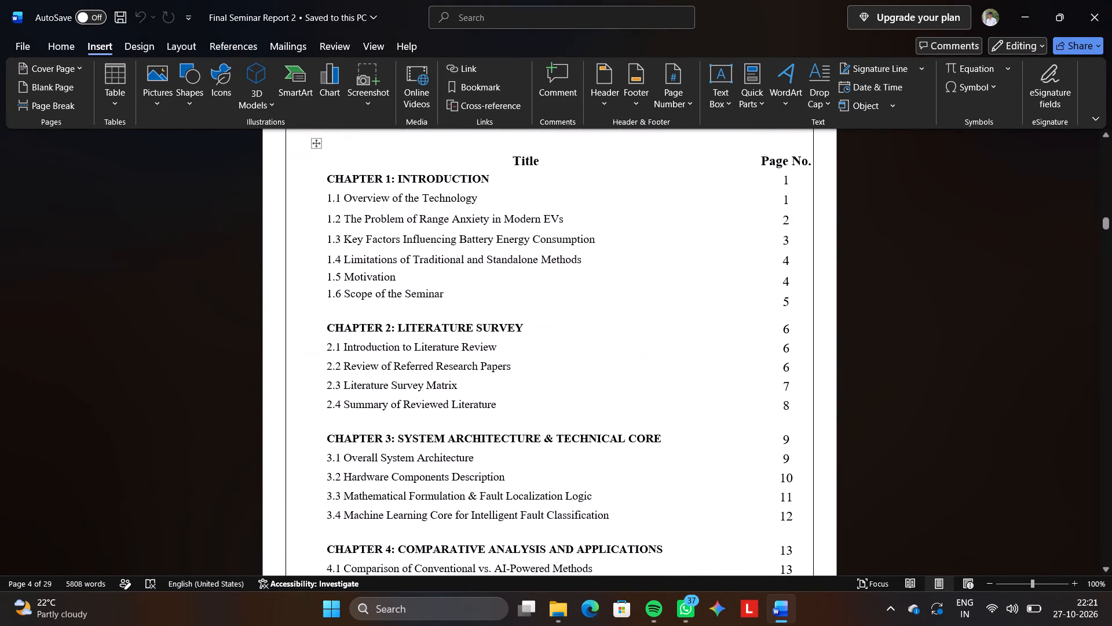
pyautogui.scroll(-1, 590, 276)
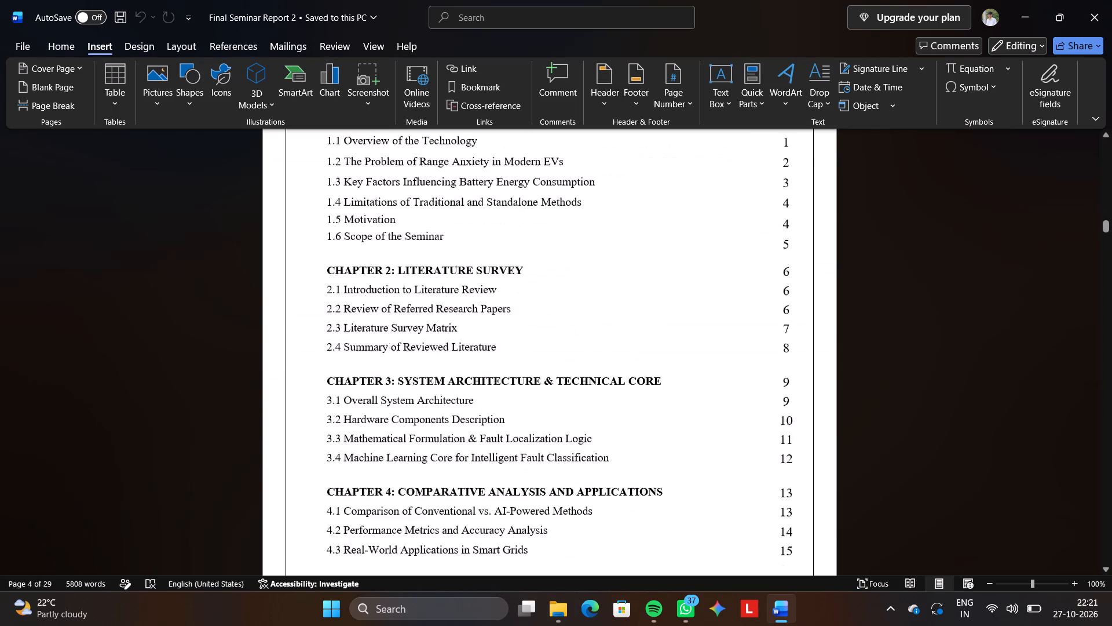
pyautogui.scroll(-2, 590, 276)
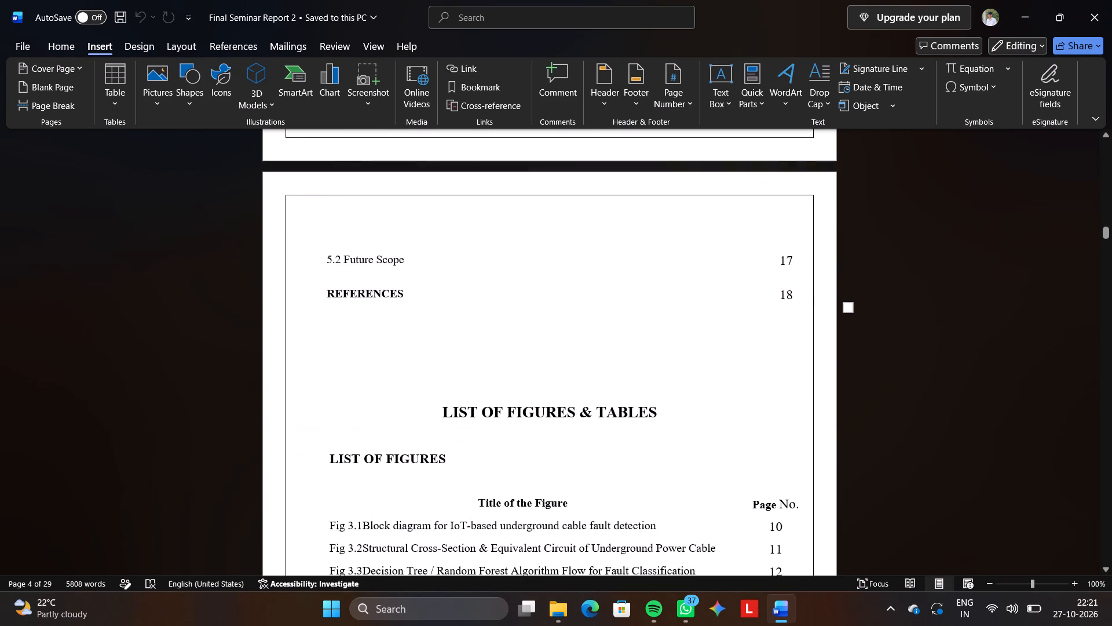
pyautogui.scroll(-1, 590, 276)
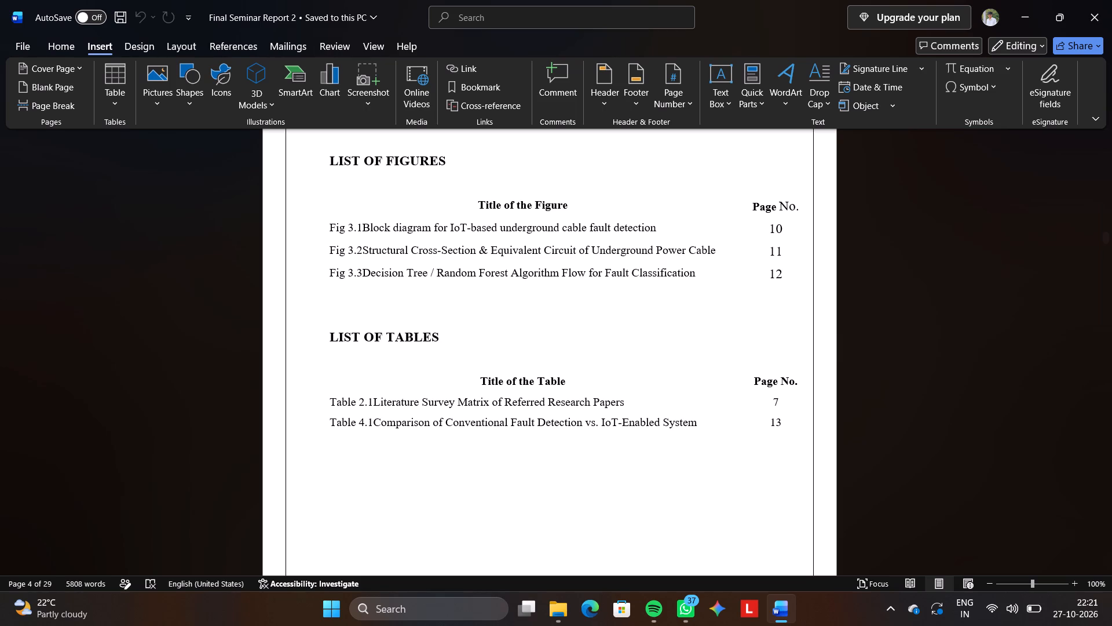
pyautogui.scroll(-1, 590, 276)
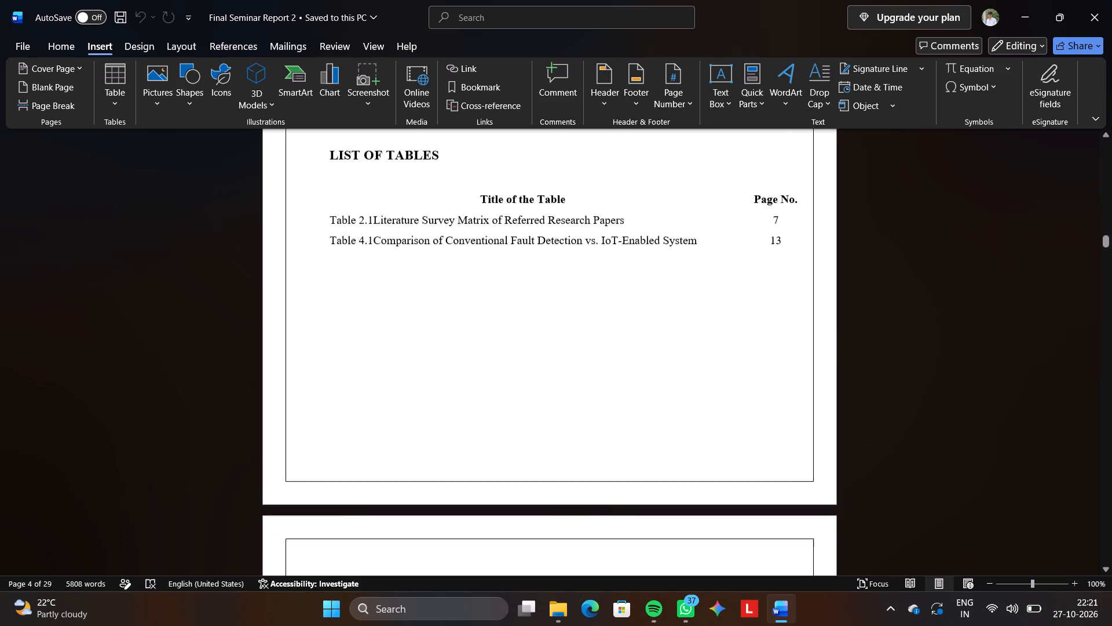
pyautogui.scroll(-2, 590, 276)
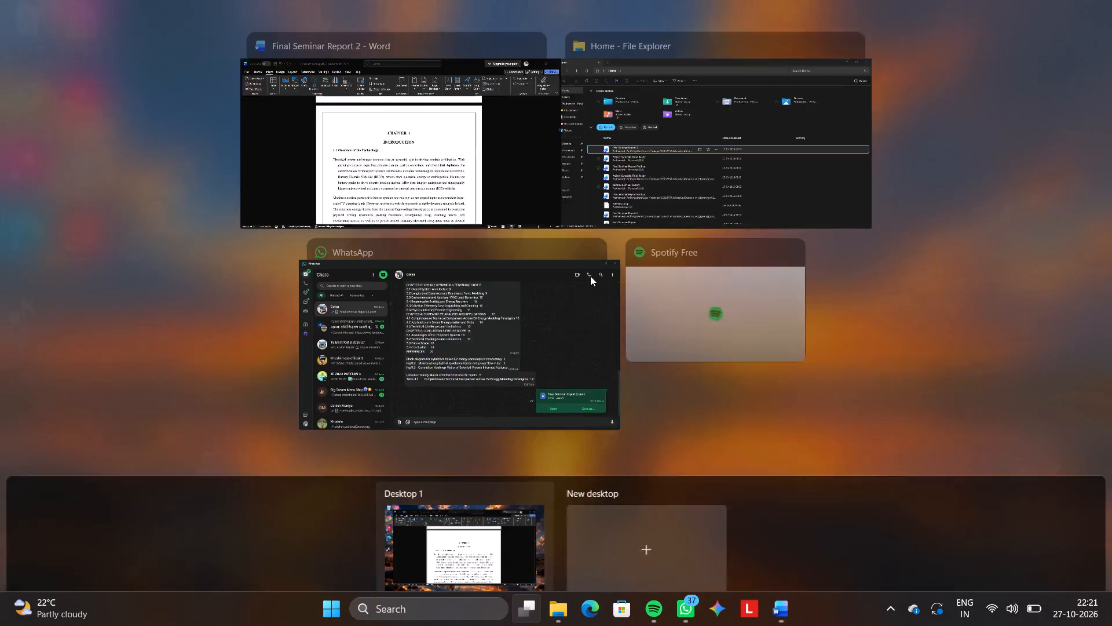
# Look through the rest of this report copy from Chapter 1 to the references and back to Section 5.3, Future Scope.
pyautogui.scroll(-2, 590, 276)
pyautogui.click(468, 170)
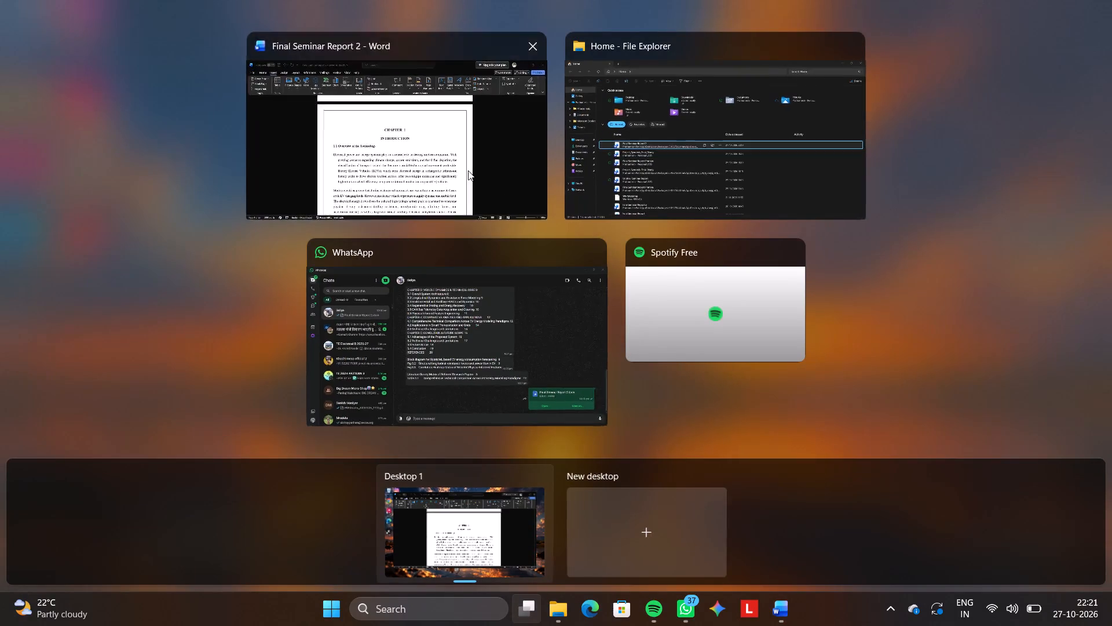
pyautogui.scroll(-15, 590, 381)
pyautogui.scroll(-20, 590, 381)
pyautogui.scroll(-17, 590, 381)
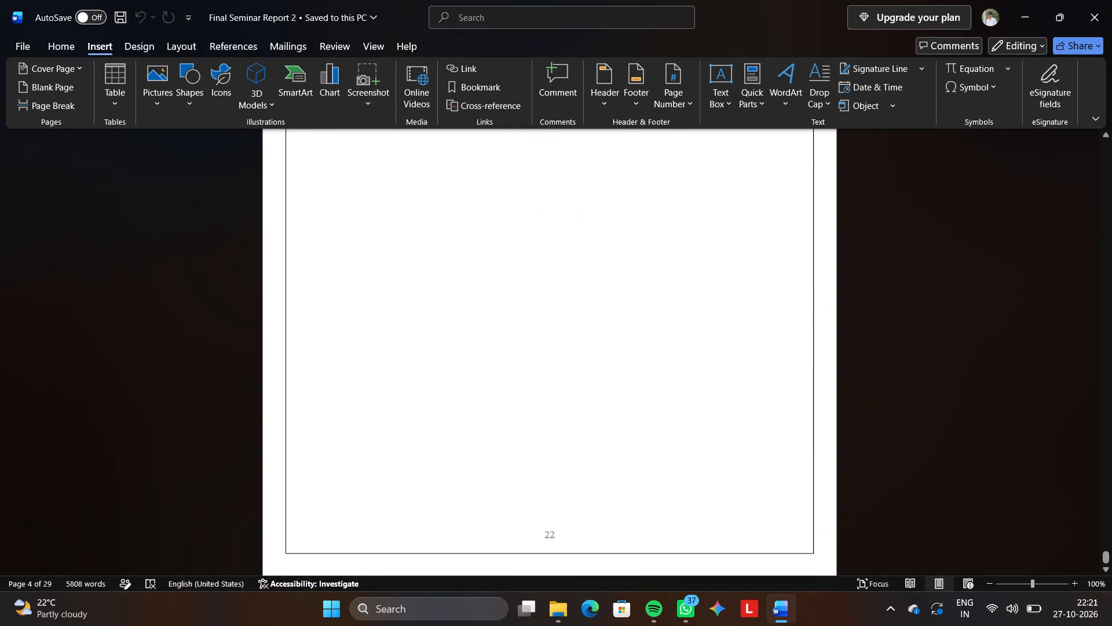
pyautogui.scroll(-8, 590, 381)
pyautogui.scroll(6, 590, 381)
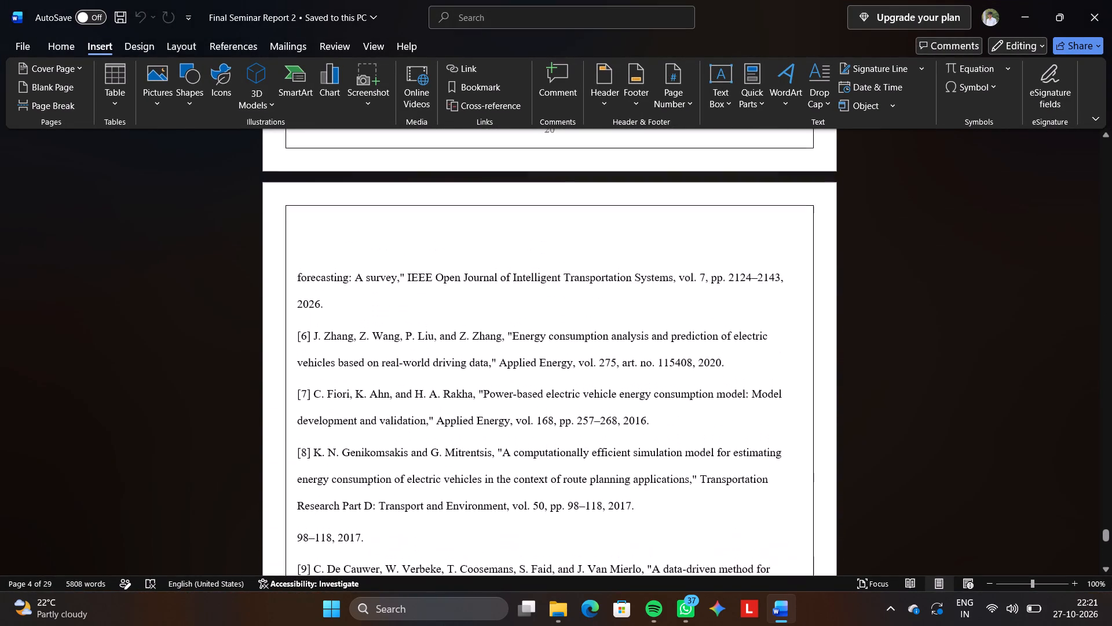
pyautogui.scroll(-10, 590, 381)
pyautogui.scroll(2, 590, 381)
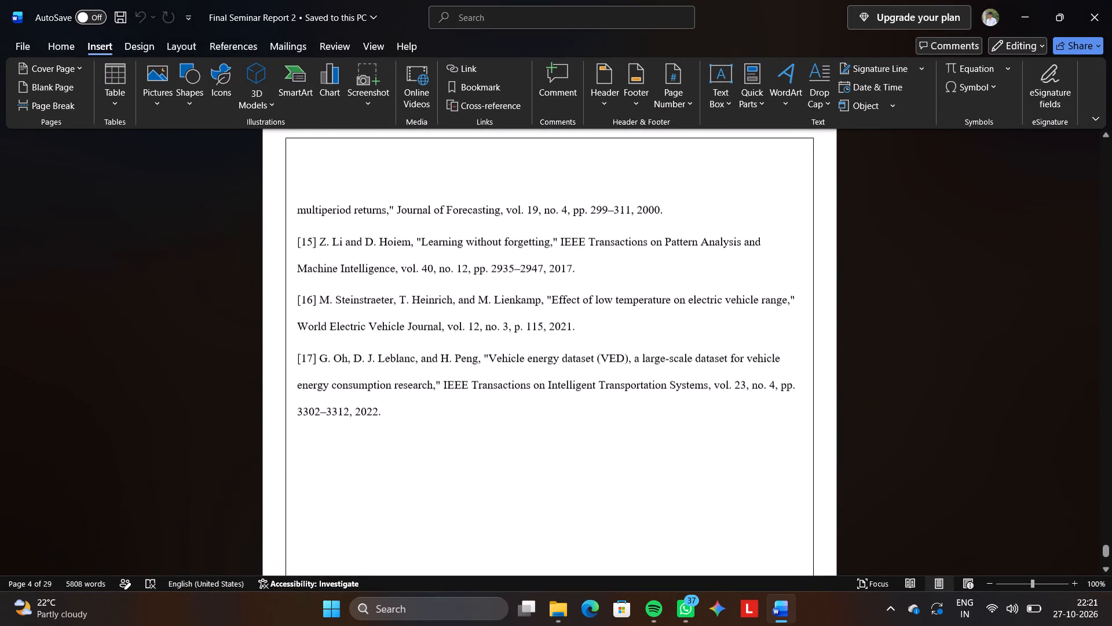
pyautogui.scroll(5, 590, 381)
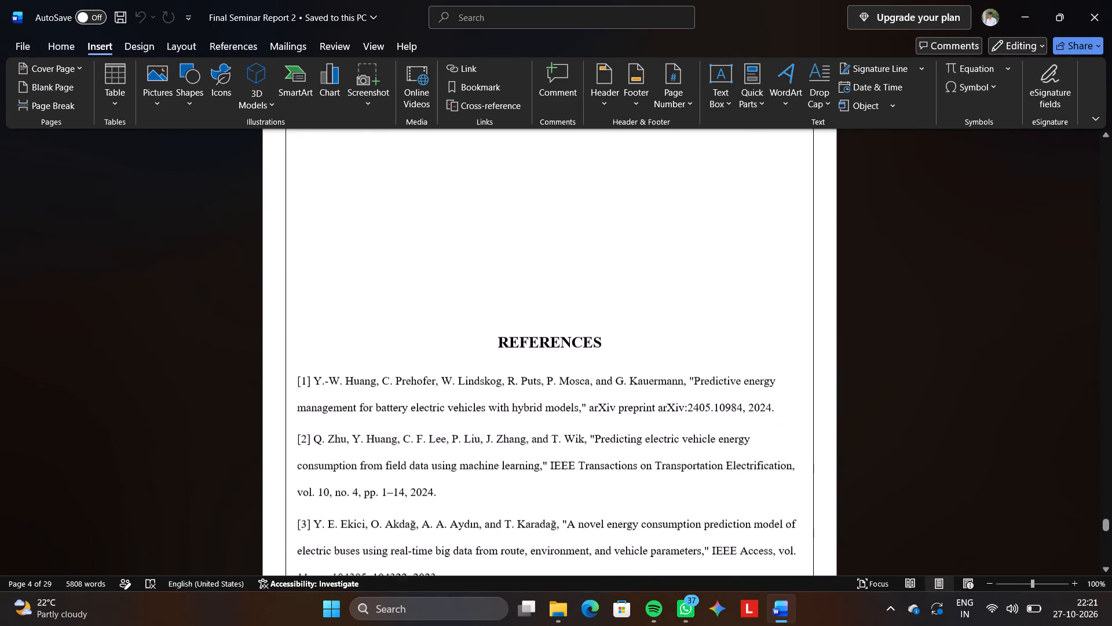
pyautogui.scroll(6, 590, 381)
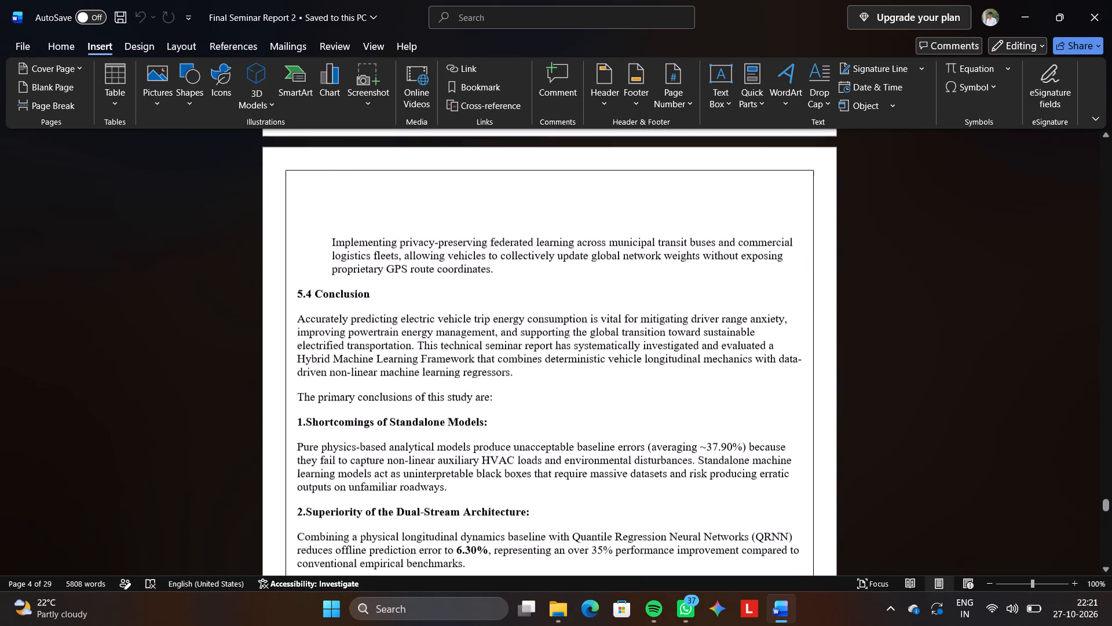
pyautogui.scroll(3, 590, 381)
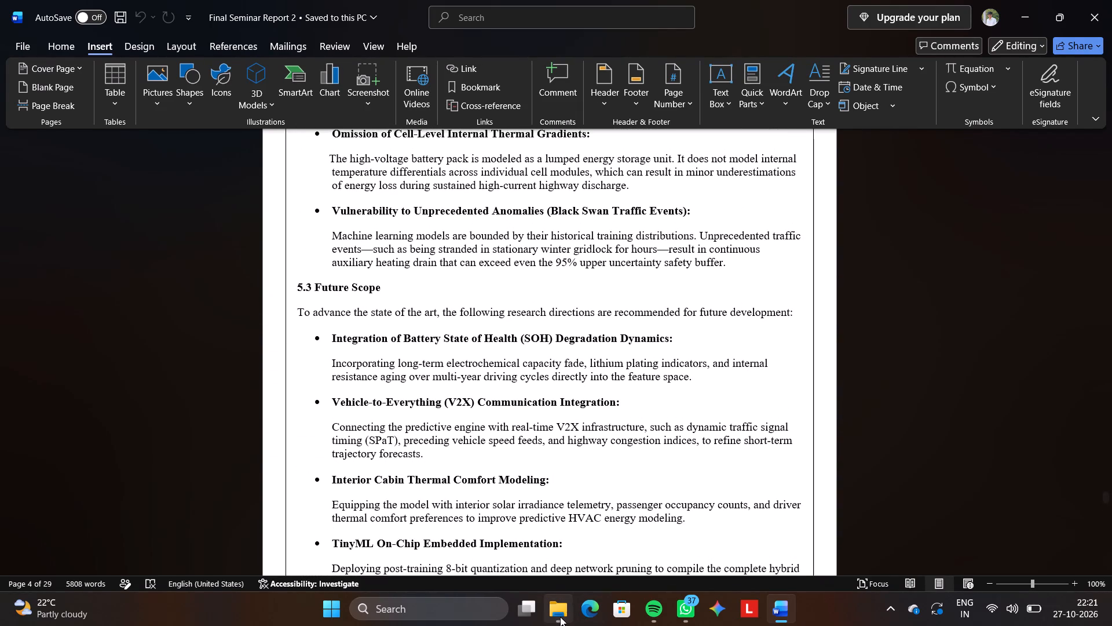
# Switch to File Explorer and open Final Seminar Report 2 from the OneDrive Documents folder.
pyautogui.click(560, 617)
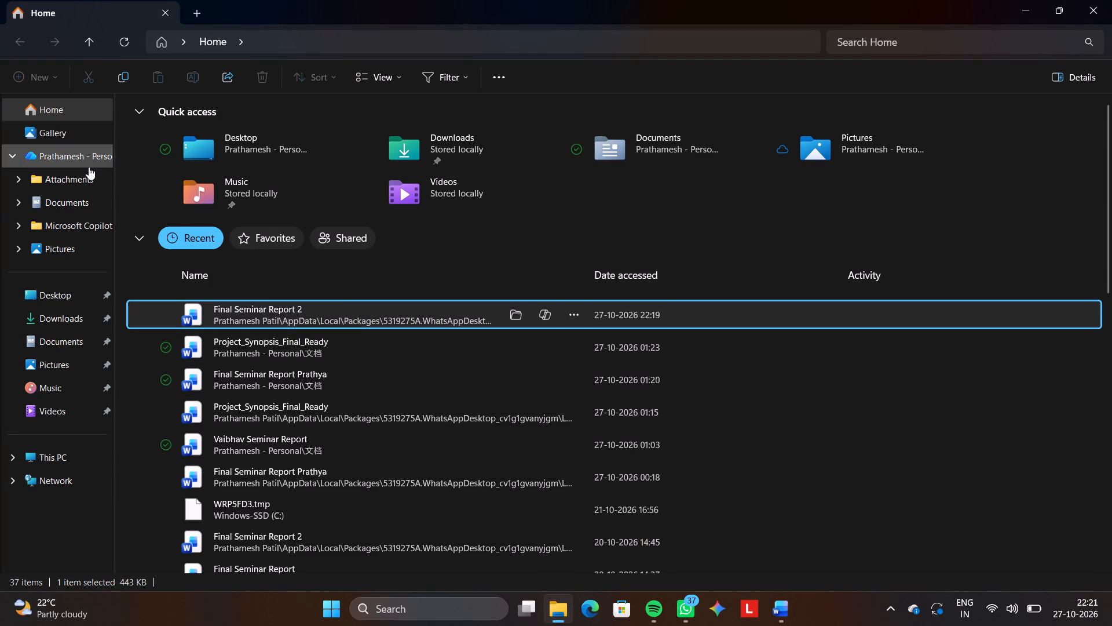
pyautogui.click(76, 200)
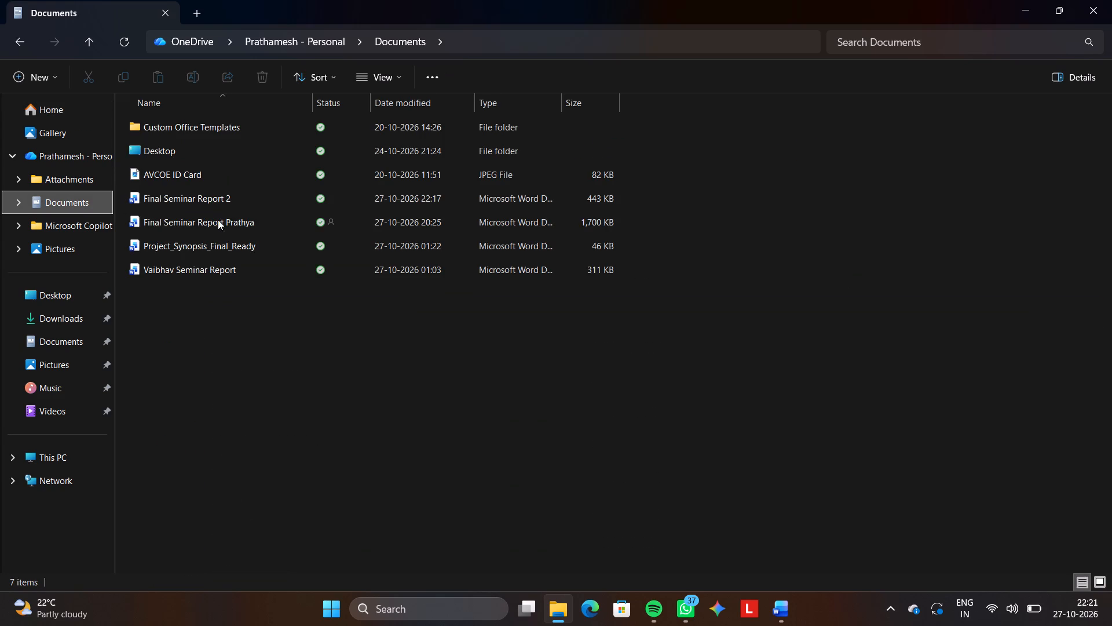
pyautogui.doubleClick(247, 203)
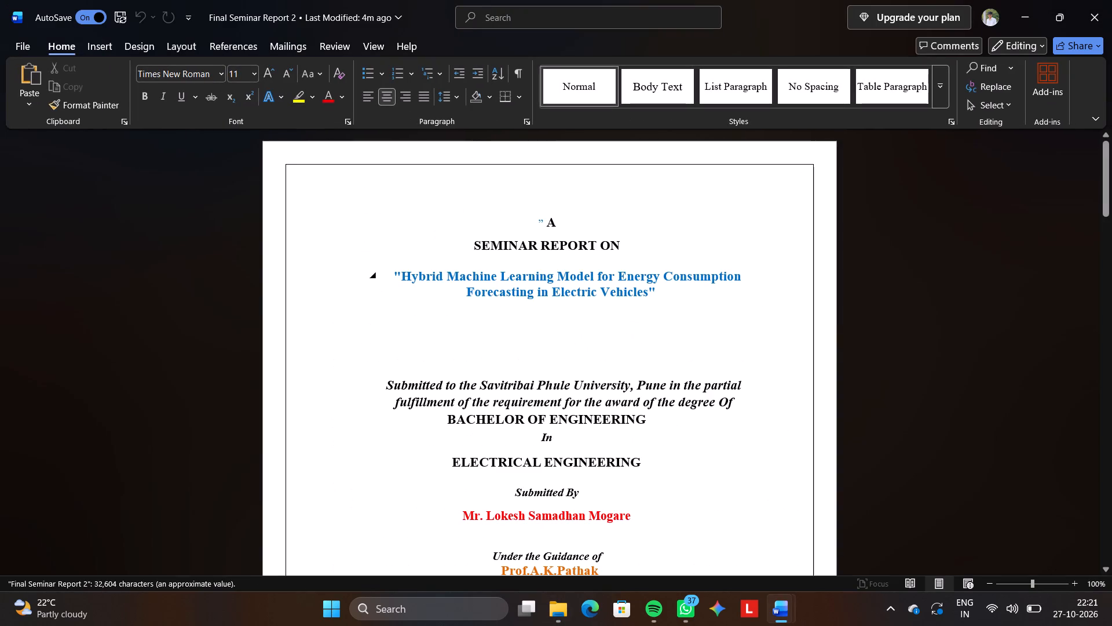
# Remove all borders from the table of contents table by setting it to No Border.
pyautogui.scroll(-6, 417, 260)
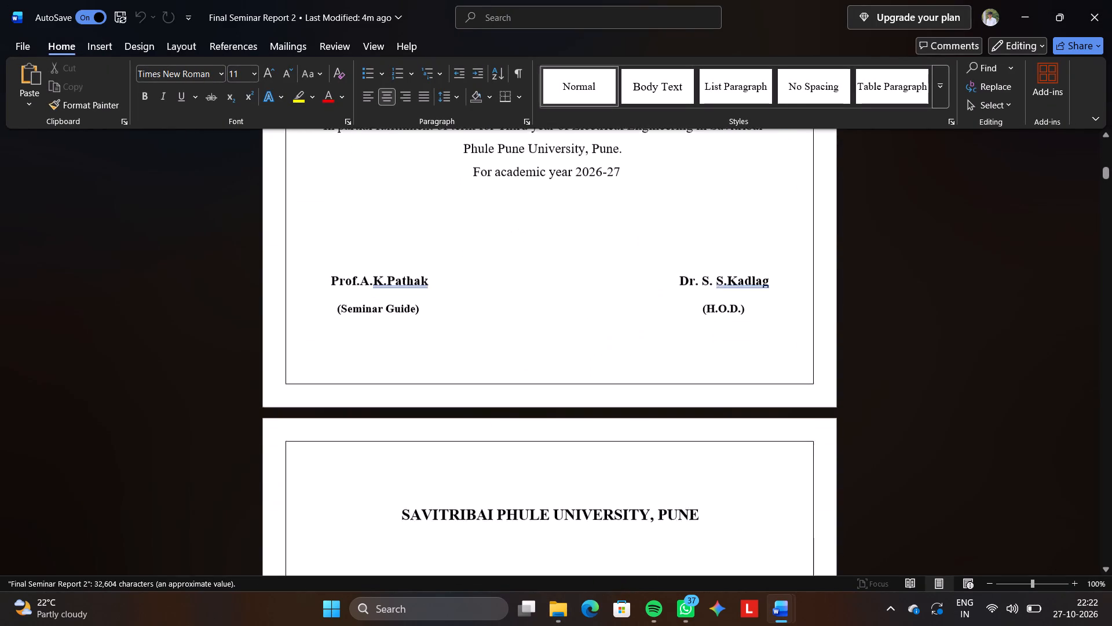
pyautogui.scroll(-6, 417, 260)
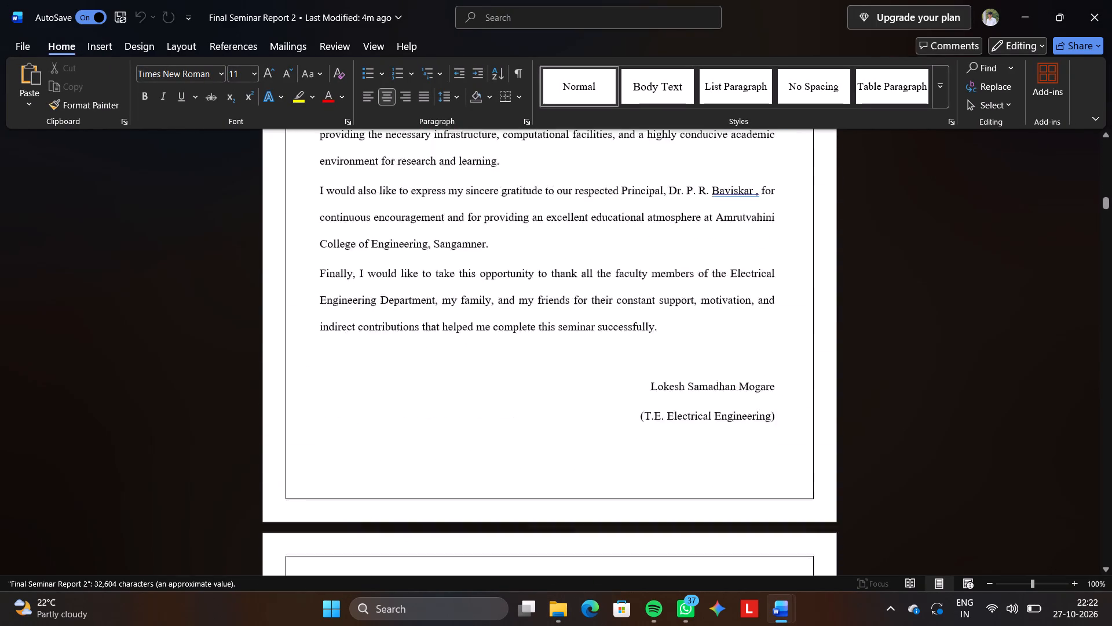
pyautogui.scroll(-5, 417, 260)
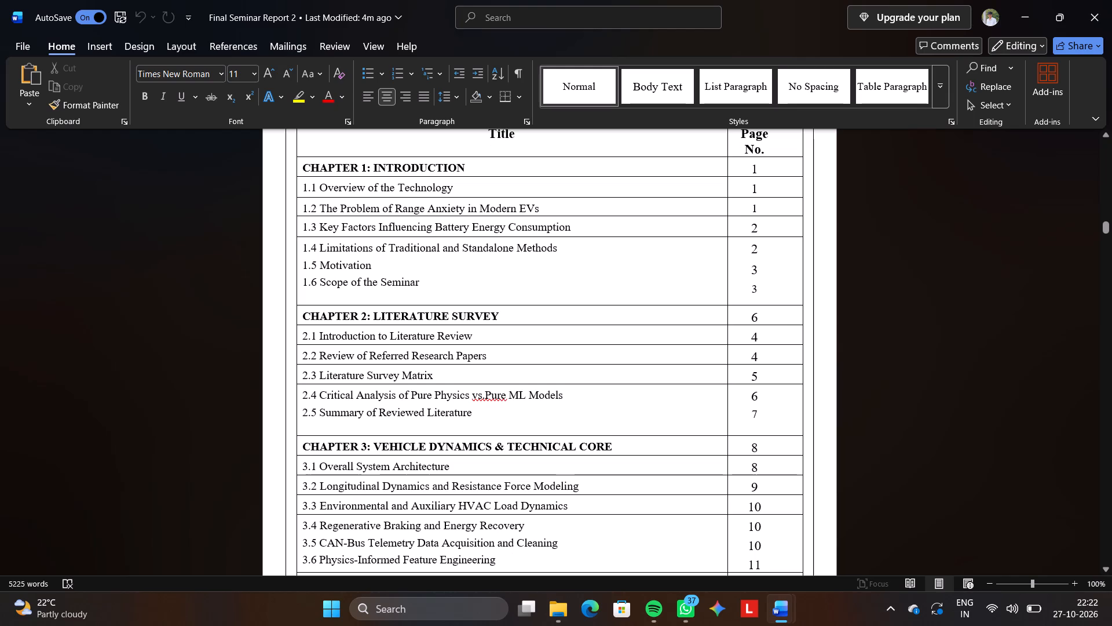
pyautogui.scroll(1, 427, 299)
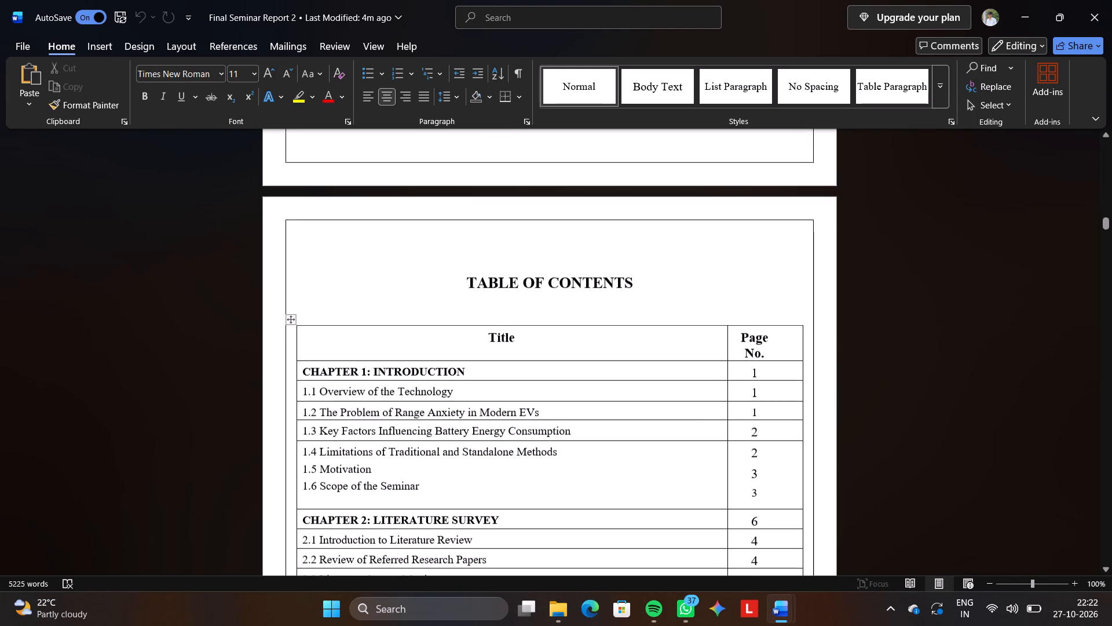
pyautogui.click(287, 323)
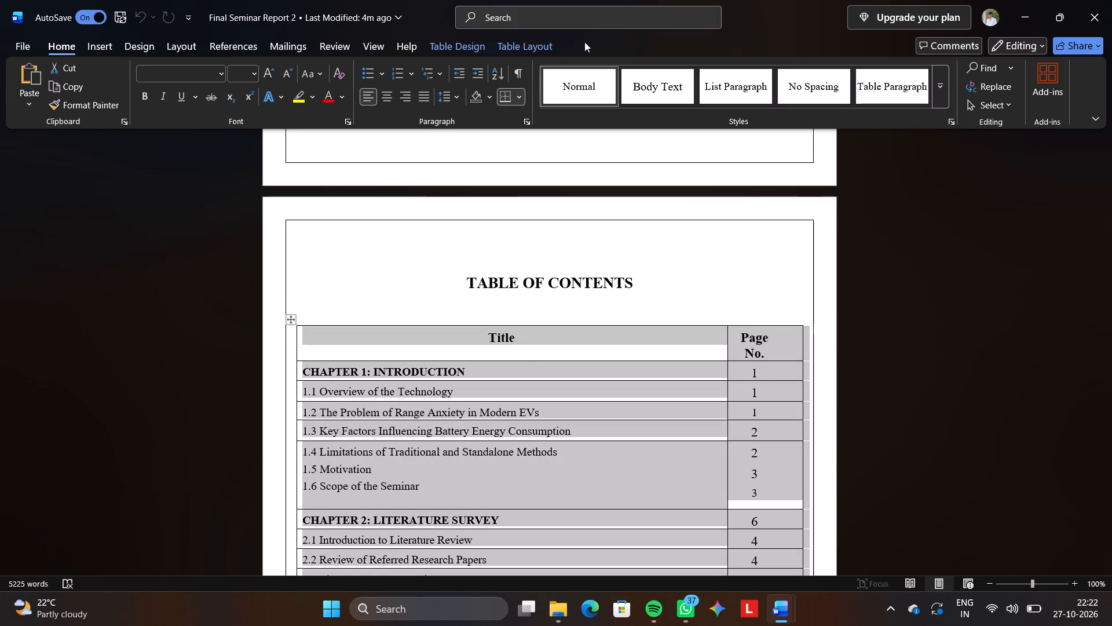
pyautogui.click(515, 101)
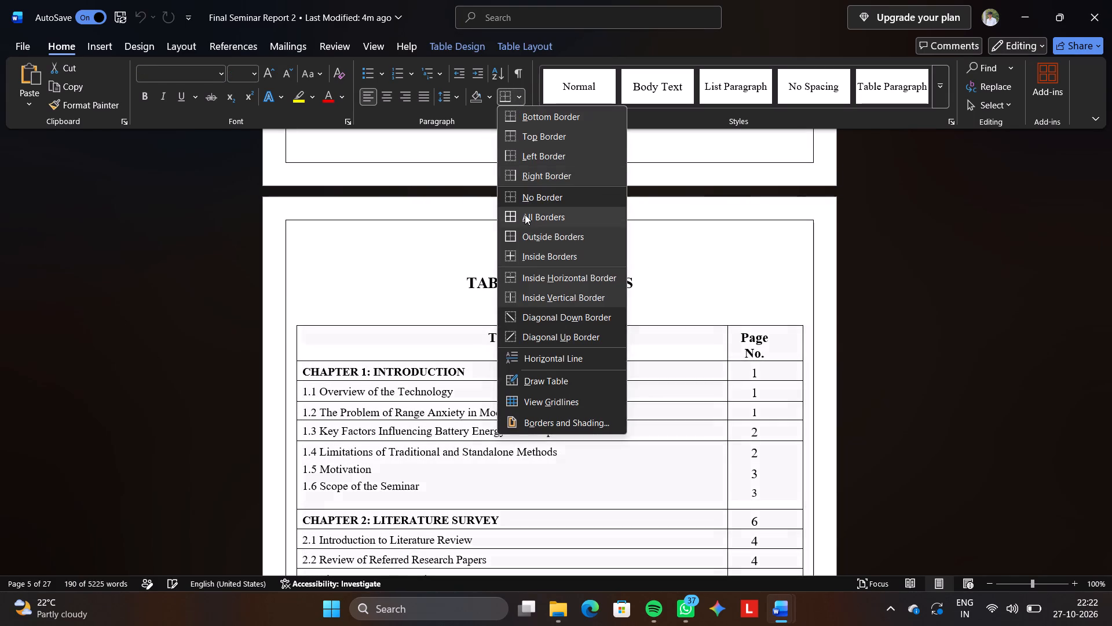
pyautogui.click(538, 196)
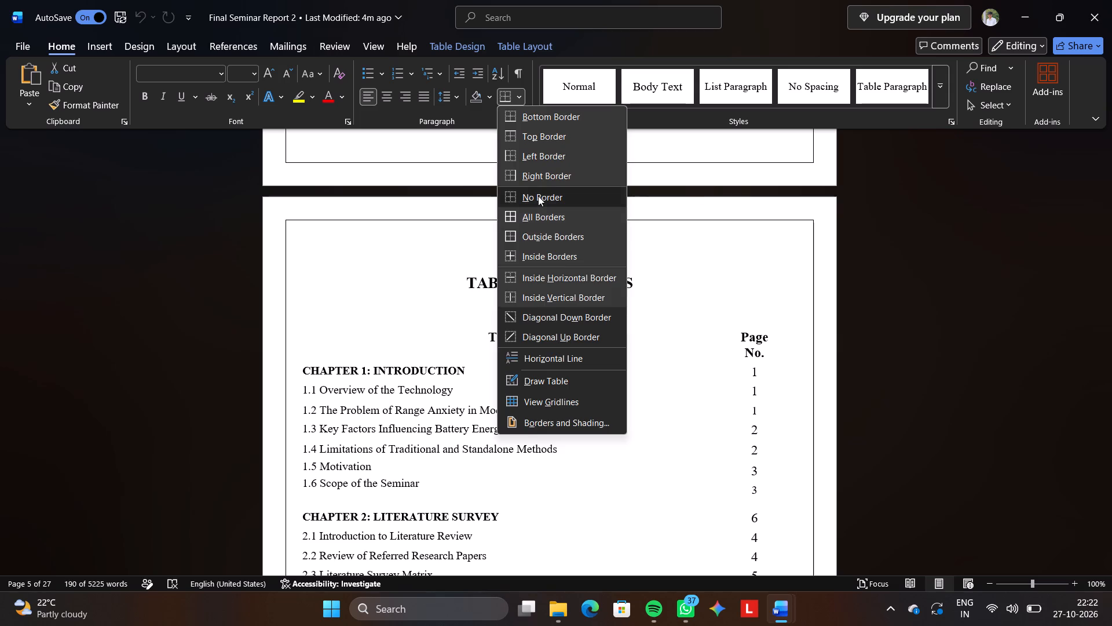
pyautogui.click(433, 286)
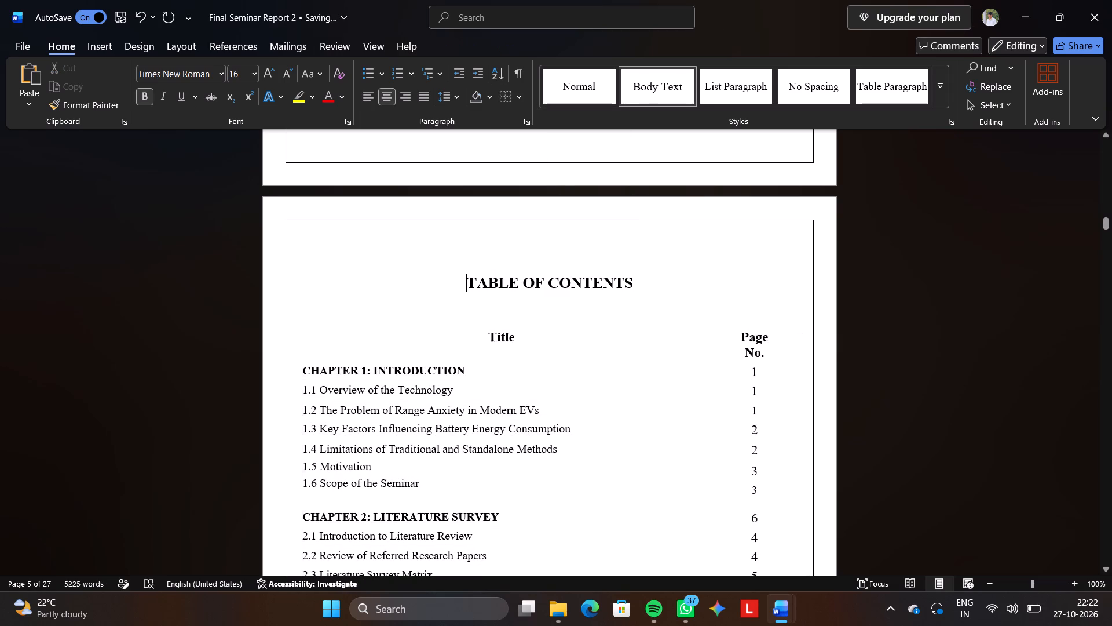
# Review the report from the remaining contents entries through the chapters to the references, checking layout and page numbers.
pyautogui.scroll(-5, 433, 286)
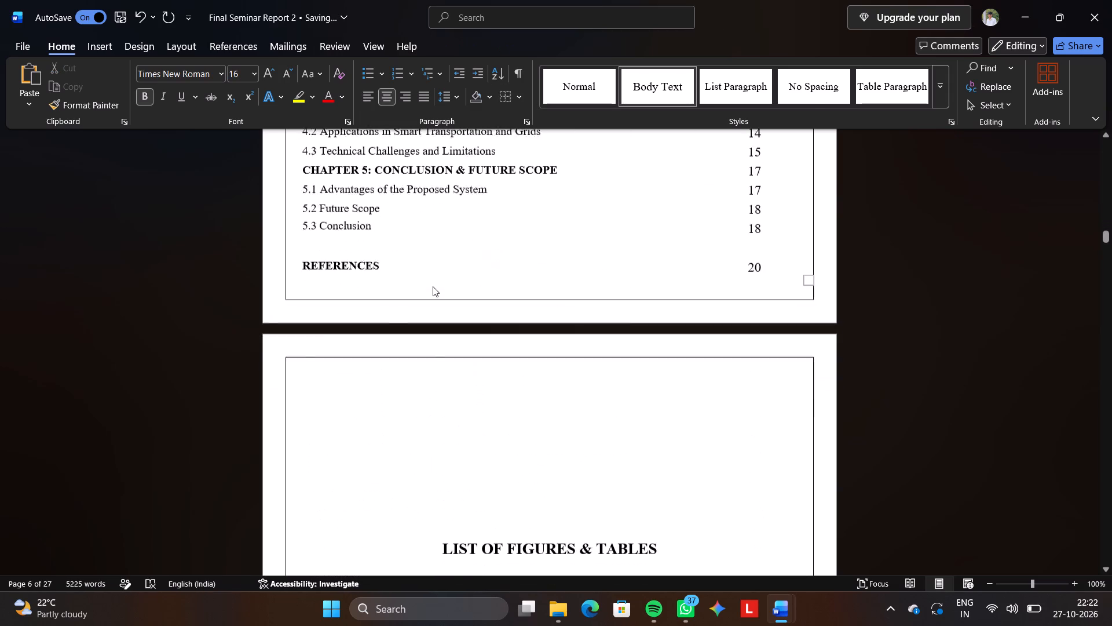
pyautogui.scroll(-12, 433, 286)
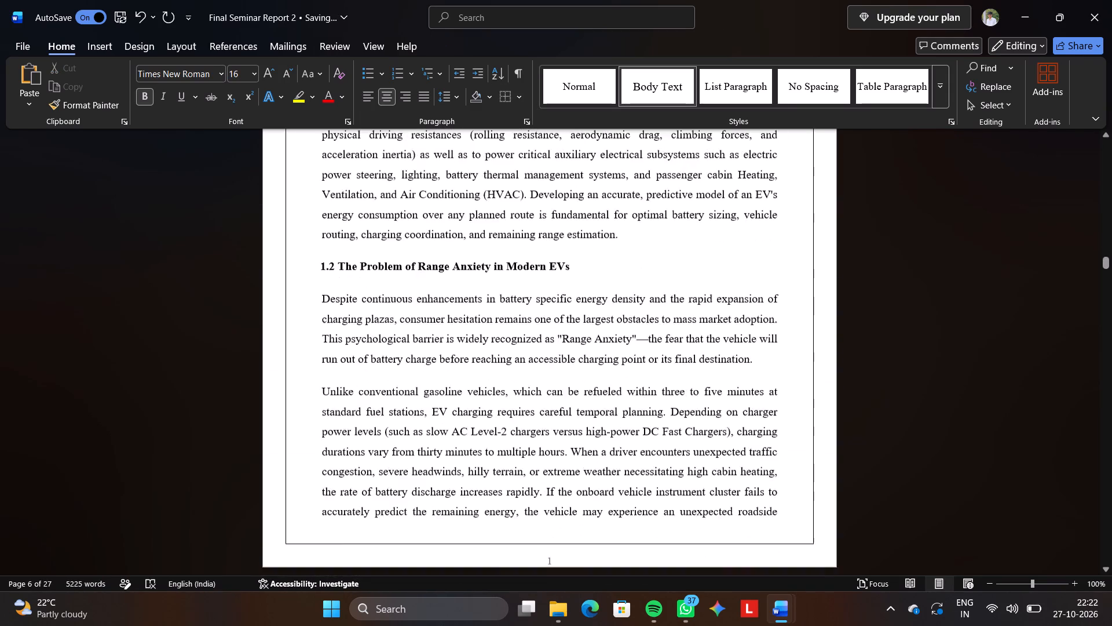
pyautogui.scroll(-11, 433, 286)
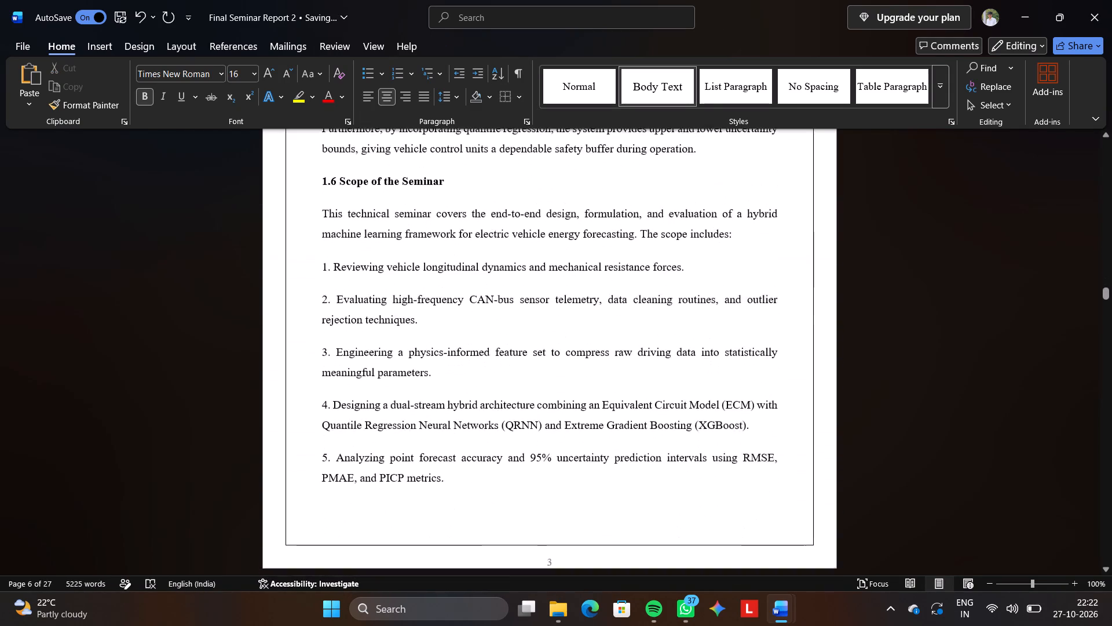
pyautogui.scroll(-11, 433, 286)
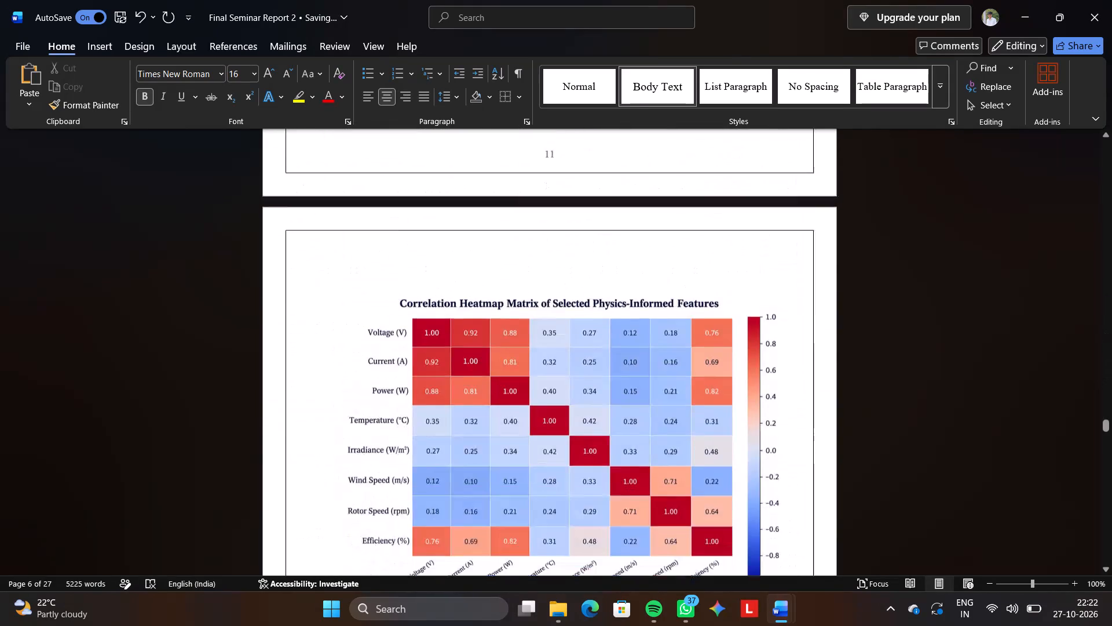
pyautogui.scroll(-1, 433, 286)
pyautogui.scroll(-20, 433, 286)
pyautogui.scroll(-5, 433, 286)
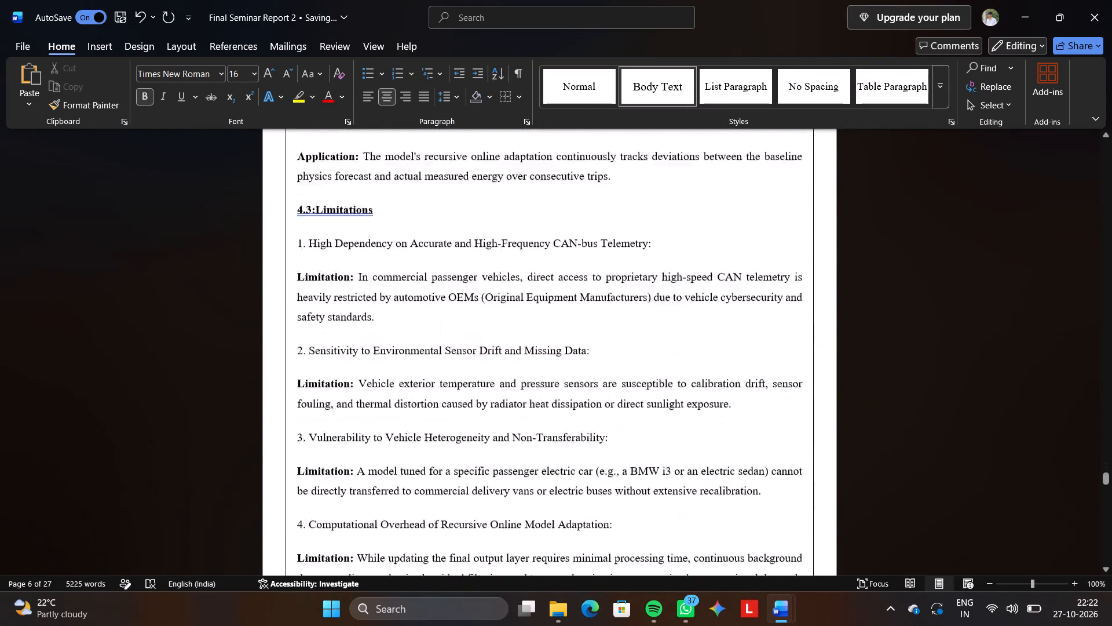
pyautogui.scroll(-16, 433, 286)
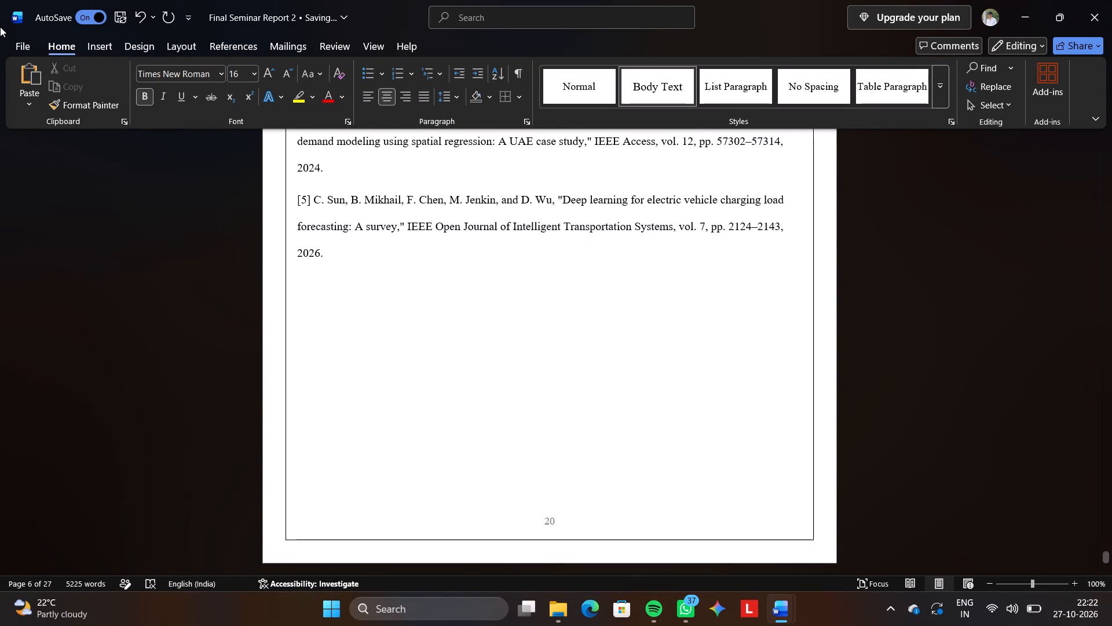
# Save a copy of the report as a Word document named Final Seminar Report Lokesh in the OneDrive Documents folder.
pyautogui.click(29, 47)
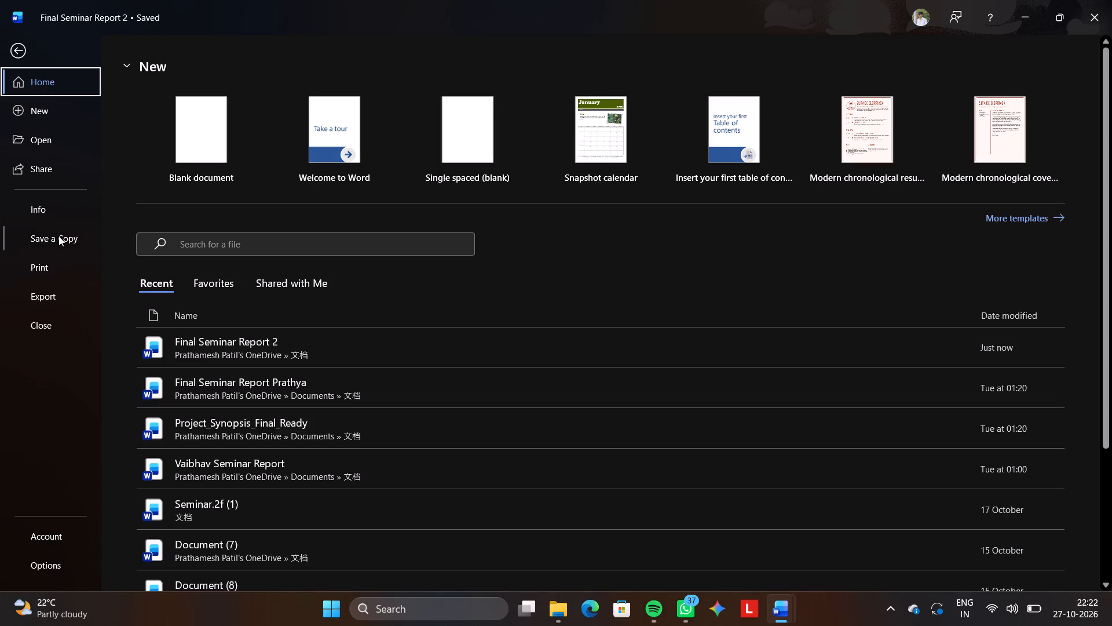
pyautogui.click(58, 236)
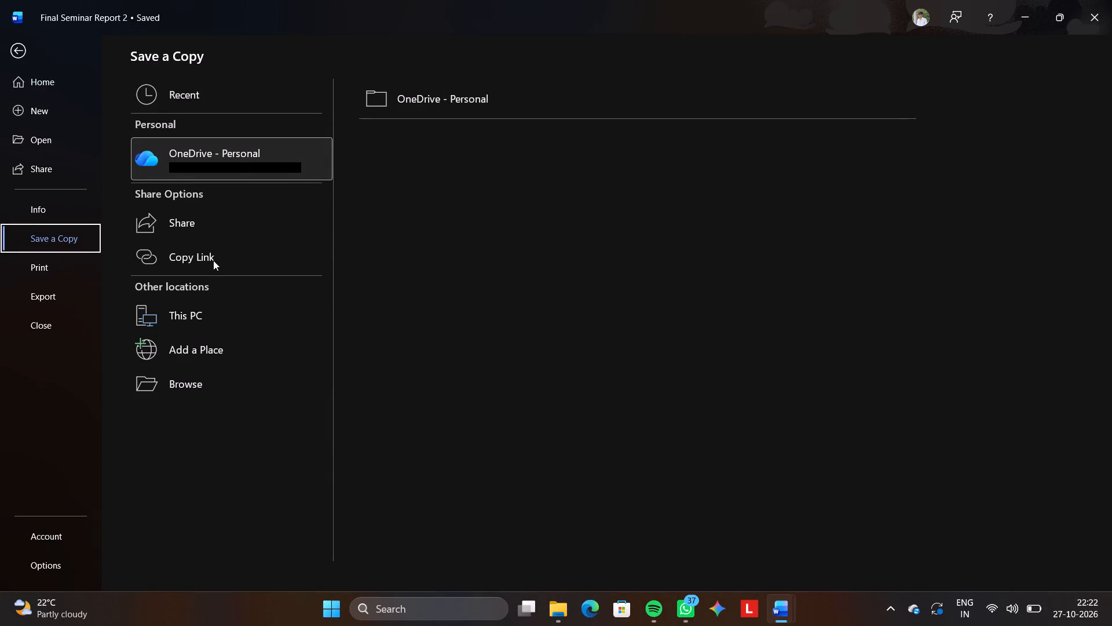
pyautogui.click(214, 314)
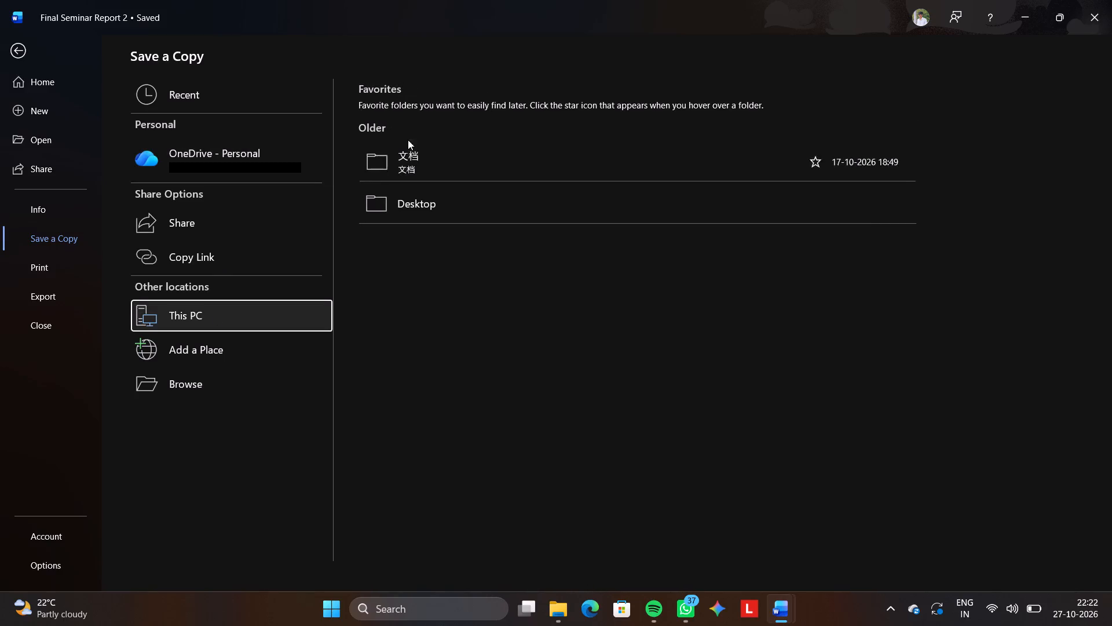
pyautogui.click(438, 212)
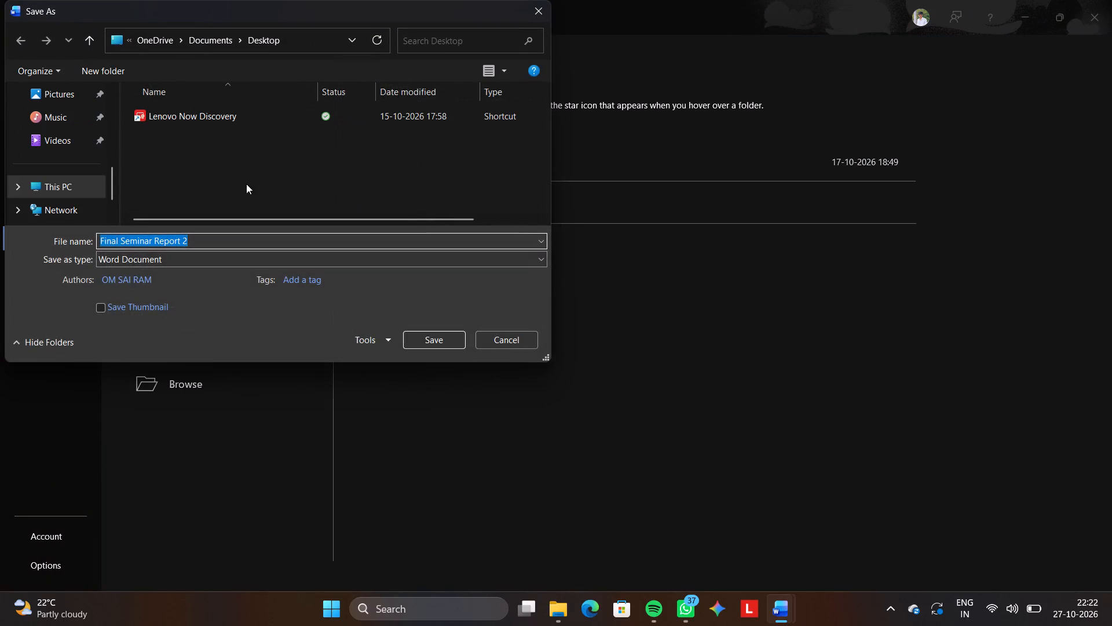
pyautogui.scroll(1, 79, 97)
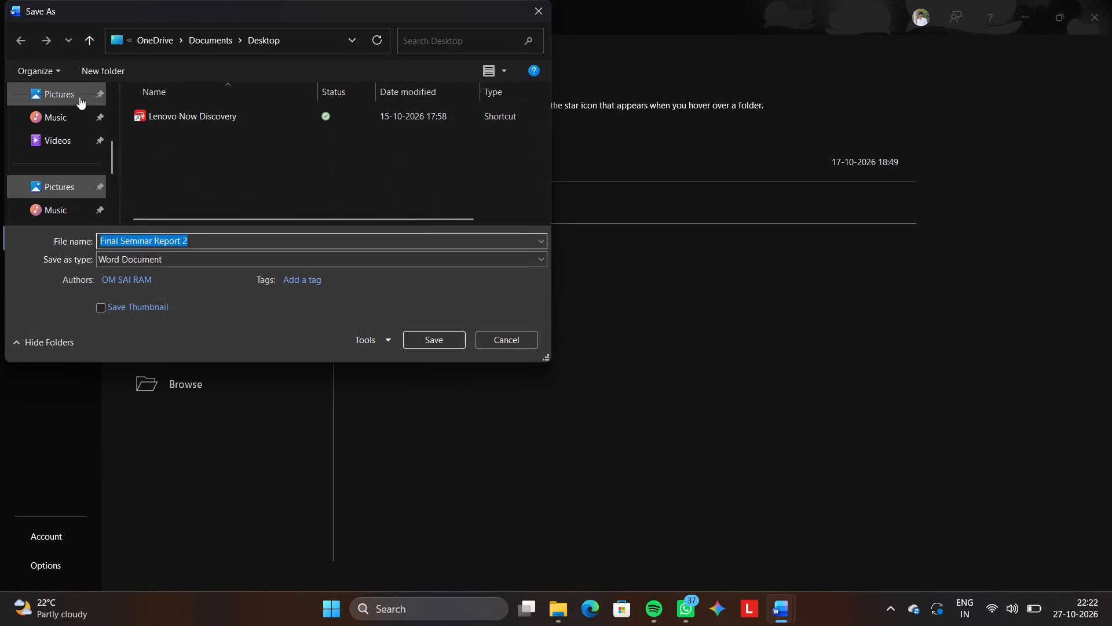
pyautogui.scroll(1, 79, 97)
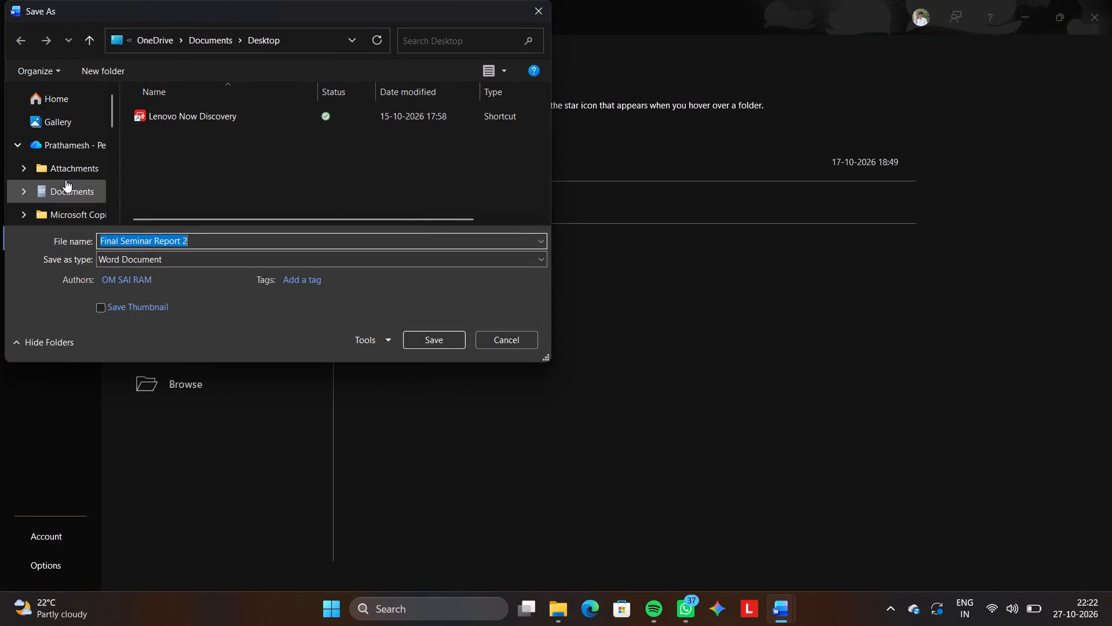
pyautogui.click(65, 188)
pyautogui.scroll(-1, 153, 176)
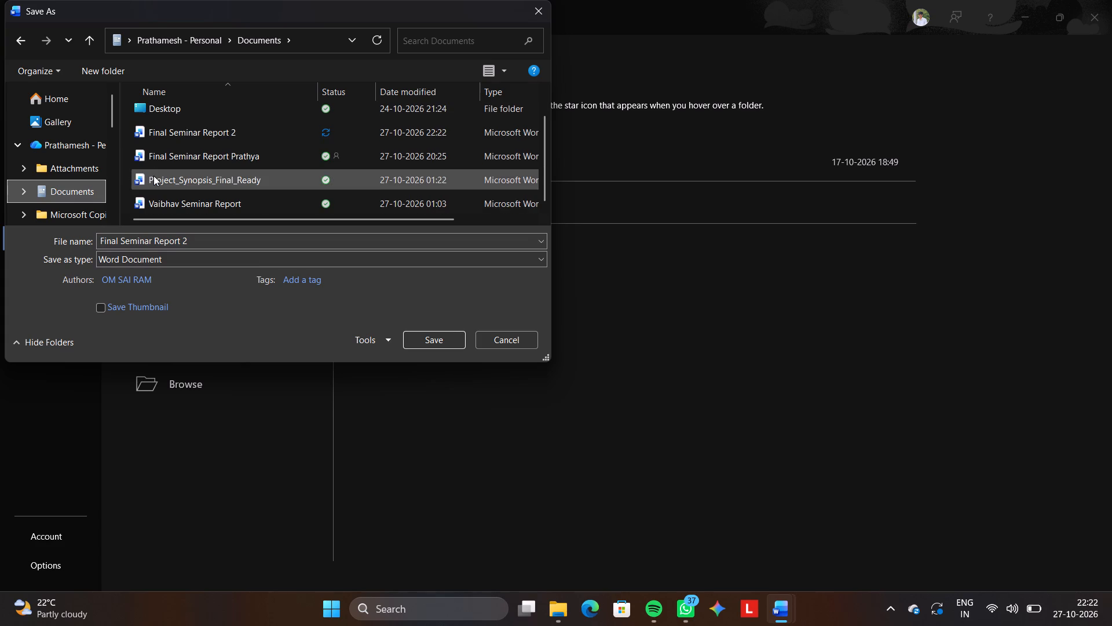
pyautogui.click(197, 238)
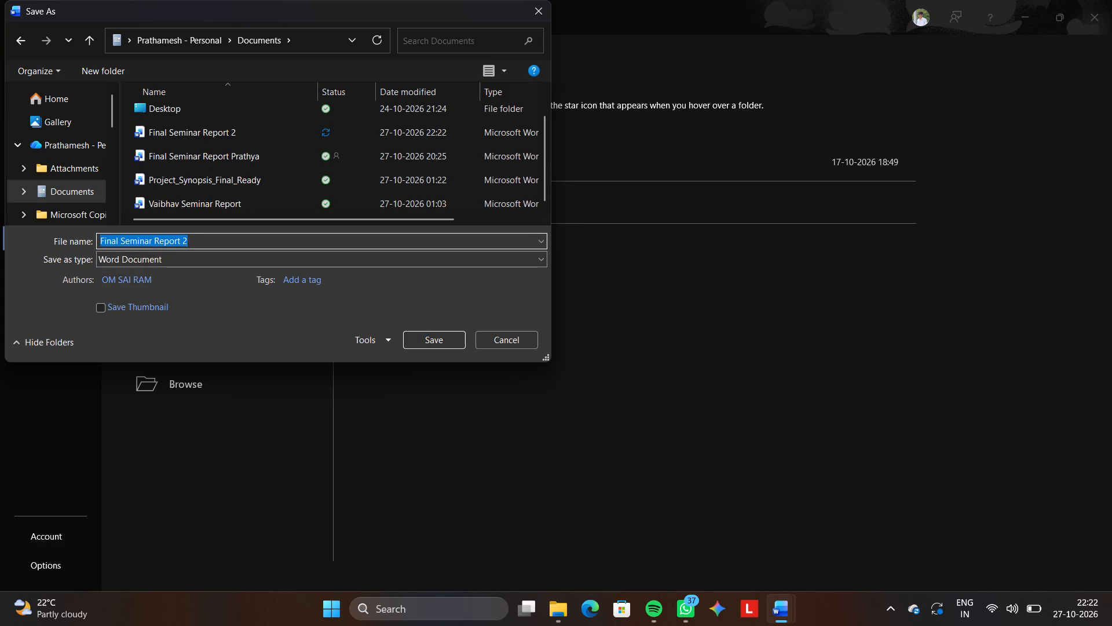
pyautogui.click(197, 238)
pyautogui.click(197, 238)
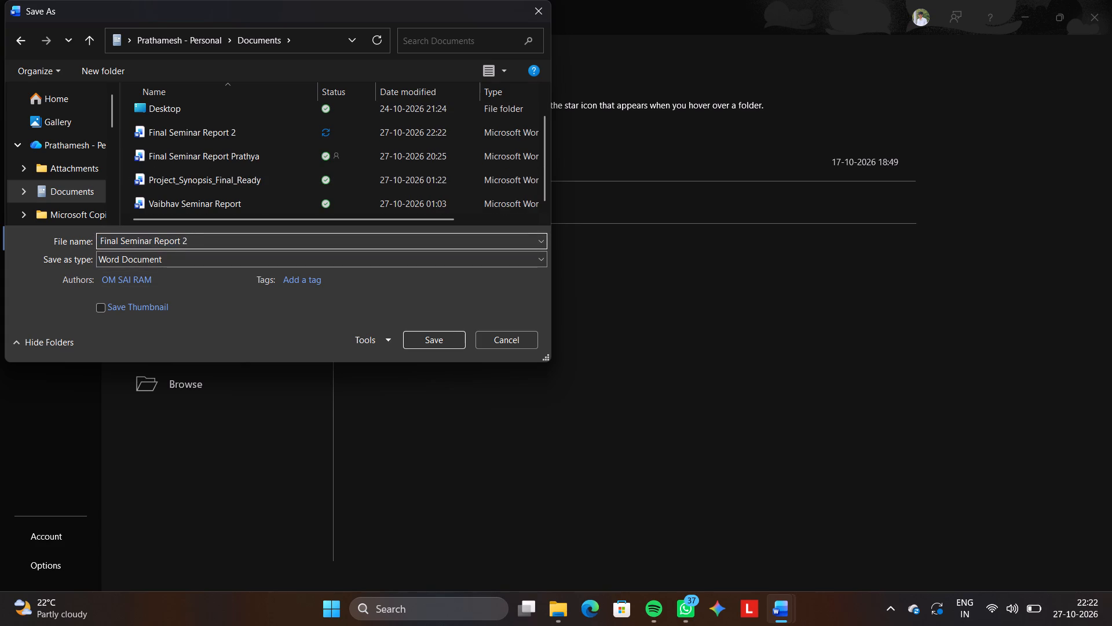
pyautogui.press('BackSpace')
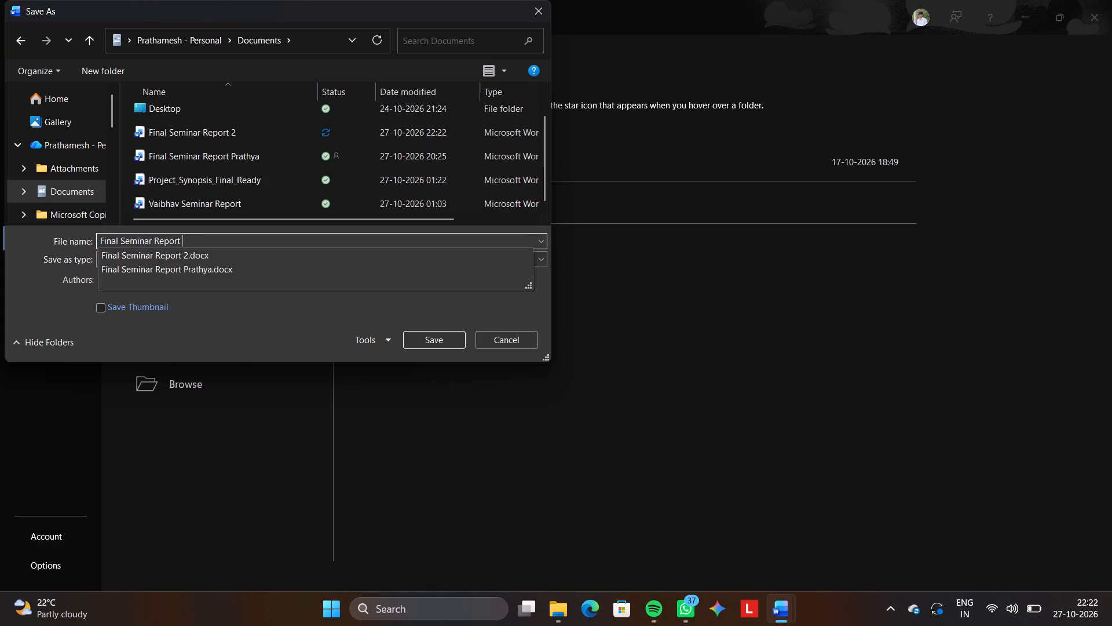
pyautogui.write('Loj')
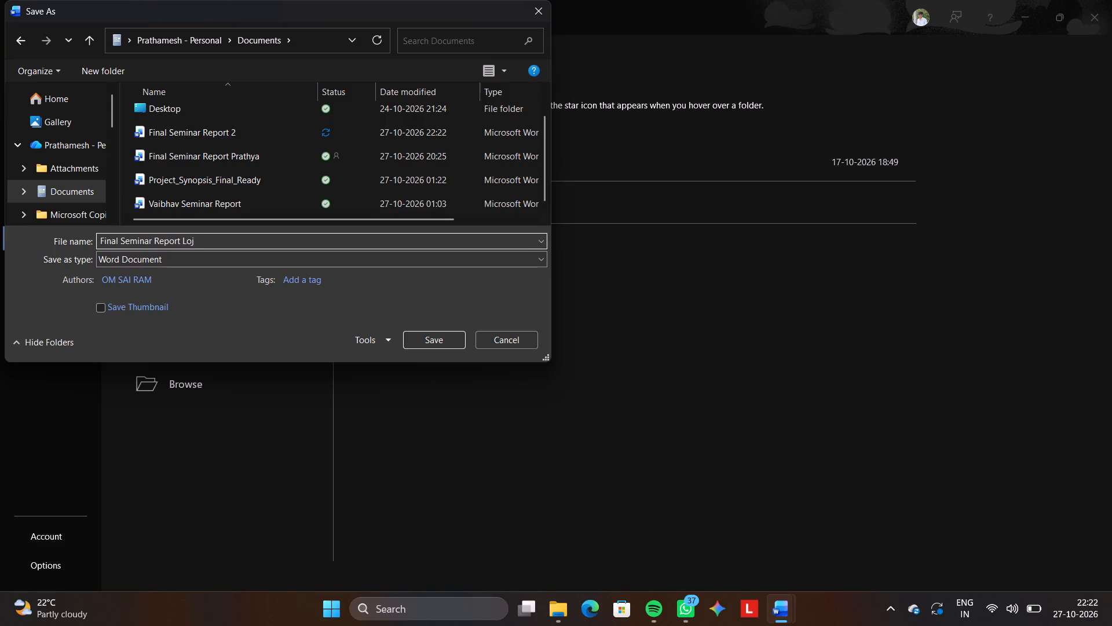
pyautogui.press('BackSpace')
pyautogui.write('kesh')
pyautogui.click(418, 344)
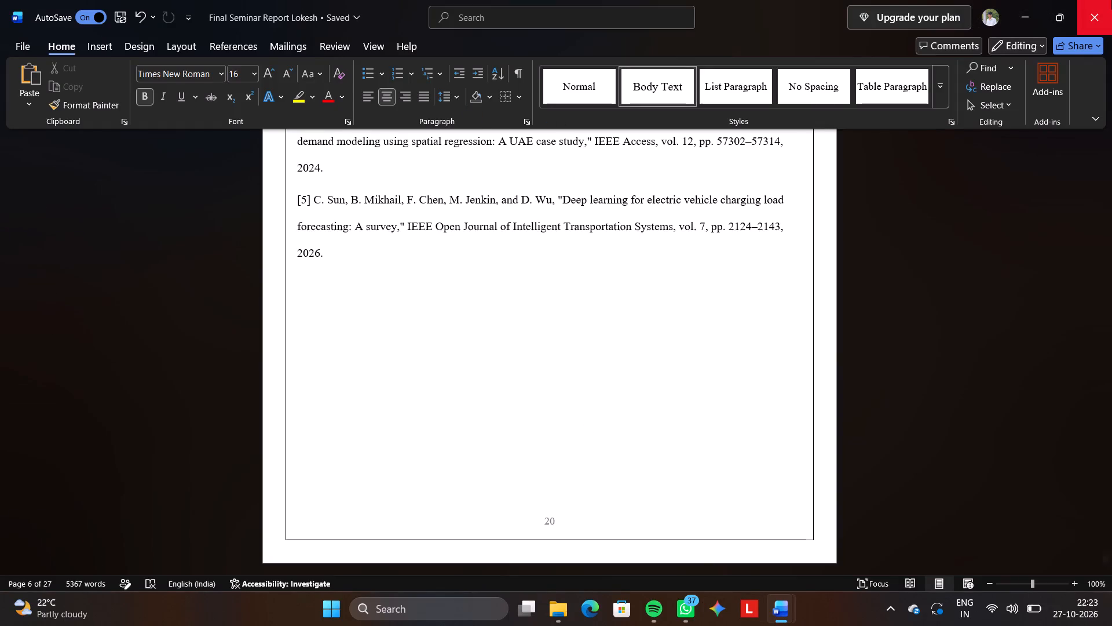
# Close the Final Seminar Report Lokesh document and the other open Final Seminar Report 2 window.
pyautogui.doubleClick(1111, 0)
pyautogui.moveTo(1111, 0); pyautogui.dragTo(1099, 15)
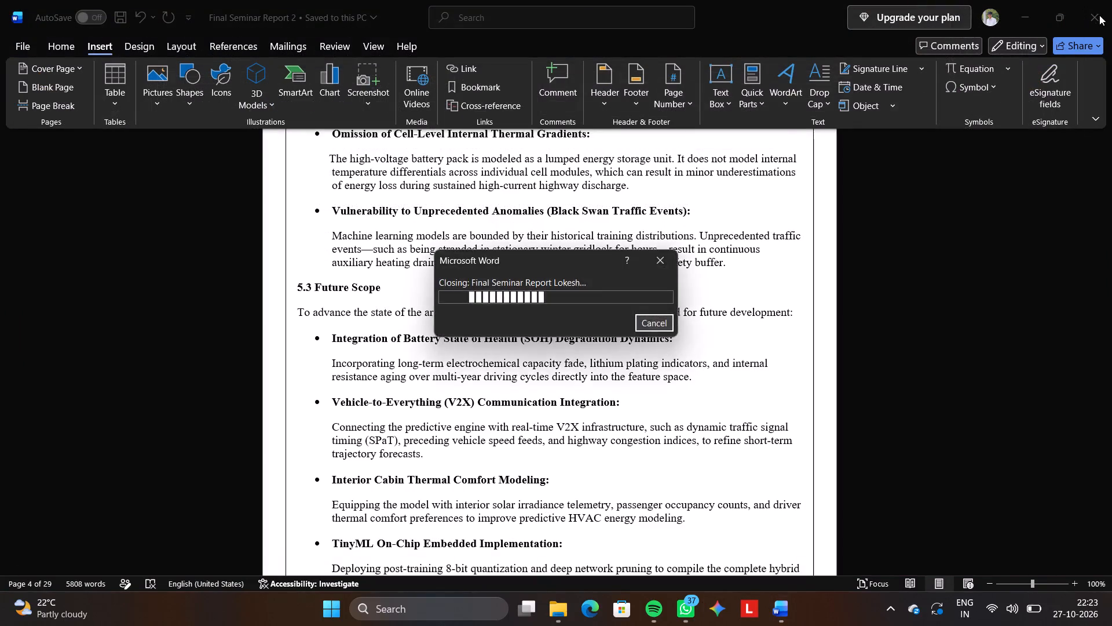
pyautogui.click(1111, 1)
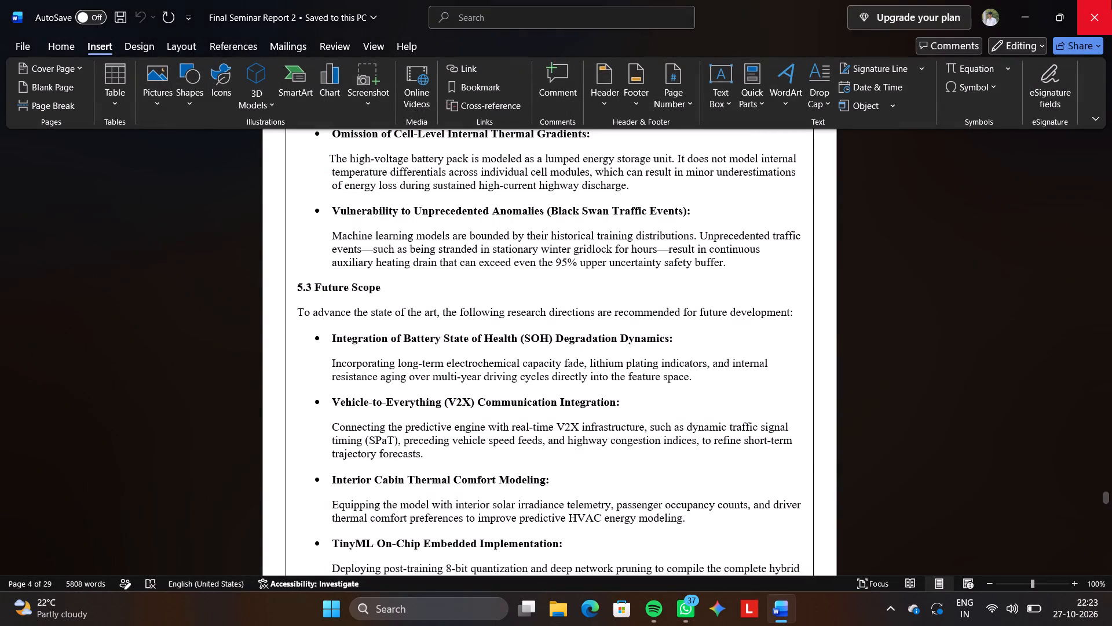
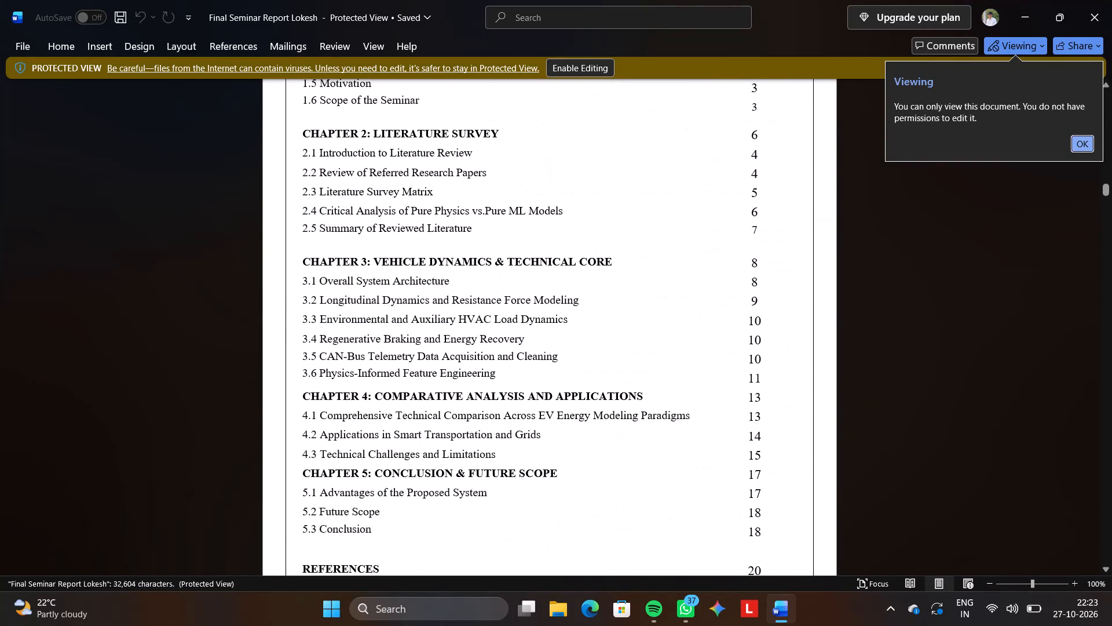
# Check the saved Final Seminar Report Lokesh from the table of contents to the list of figures and tables.
pyautogui.scroll(-4, 546, 408)
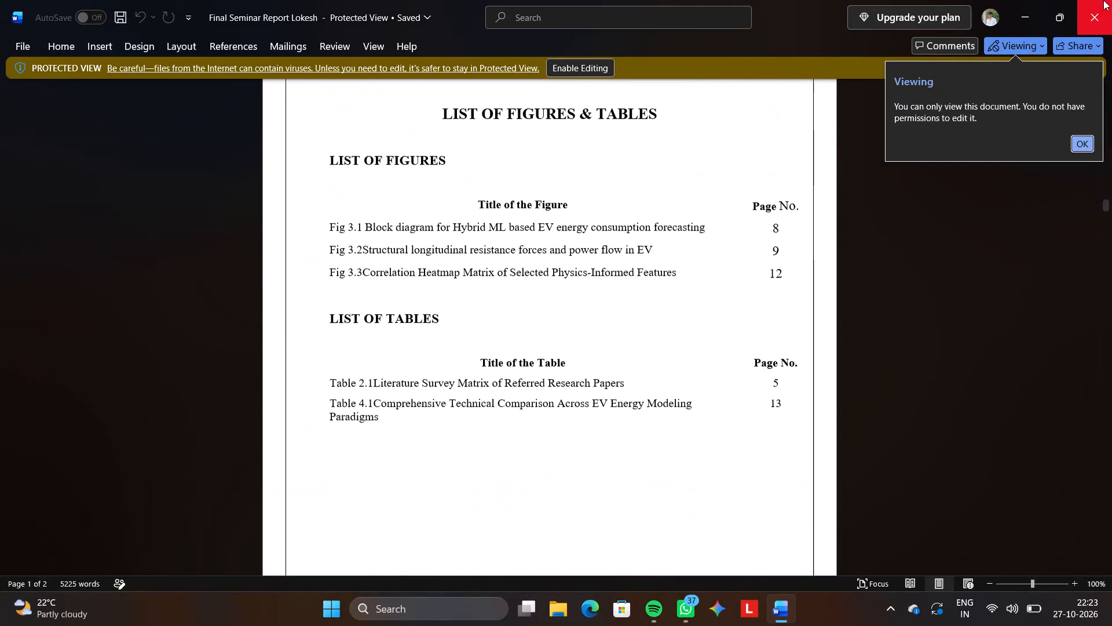
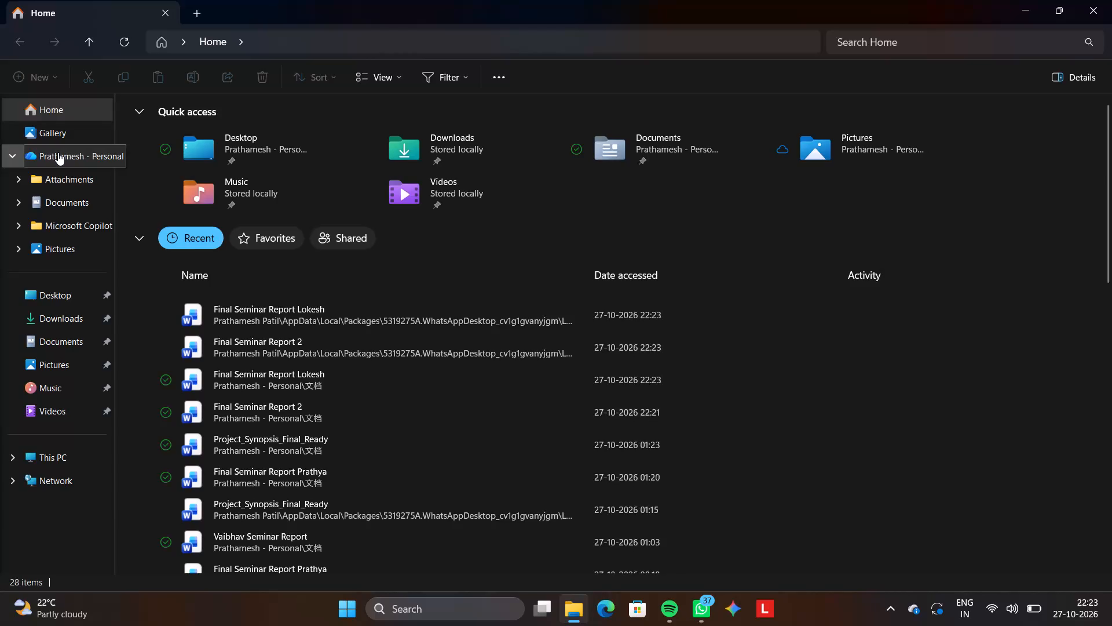
# Open Final Seminar Report 2 from the OneDrive Documents folder, review its pages from the cover through the table of contents, and close it.
pyautogui.click(60, 199)
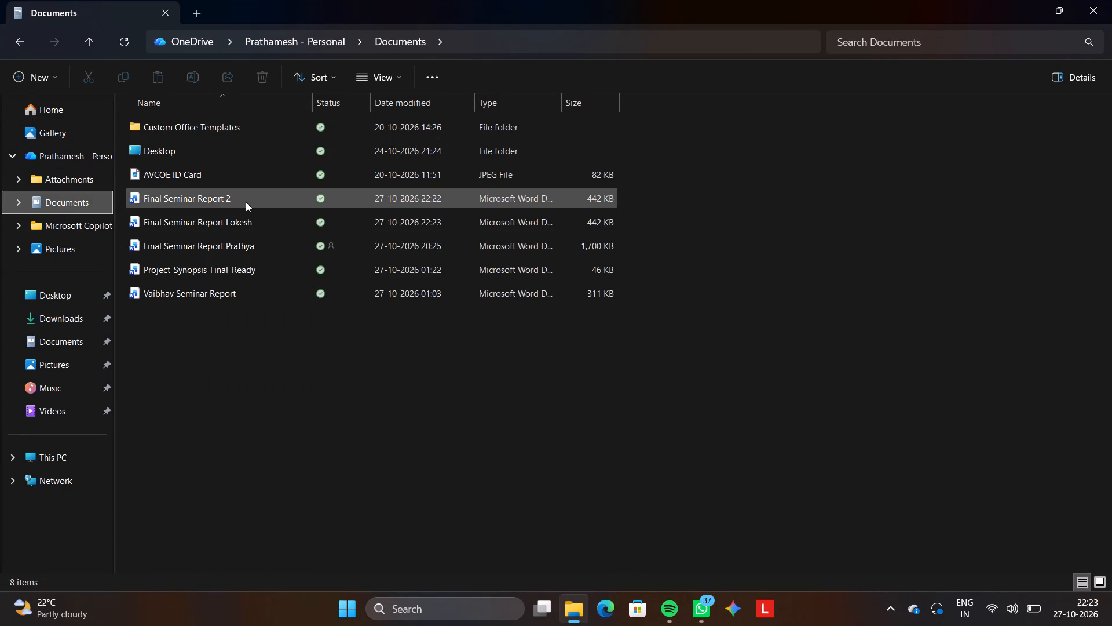
pyautogui.rightClick(246, 202)
pyautogui.doubleClick(233, 202)
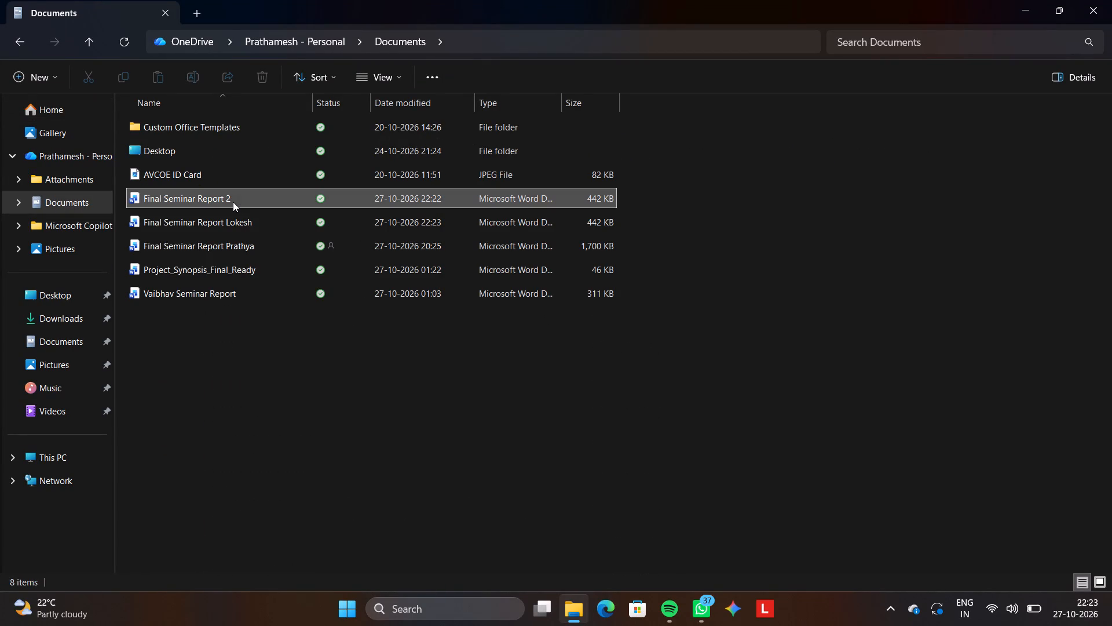
pyautogui.scroll(-2, 461, 290)
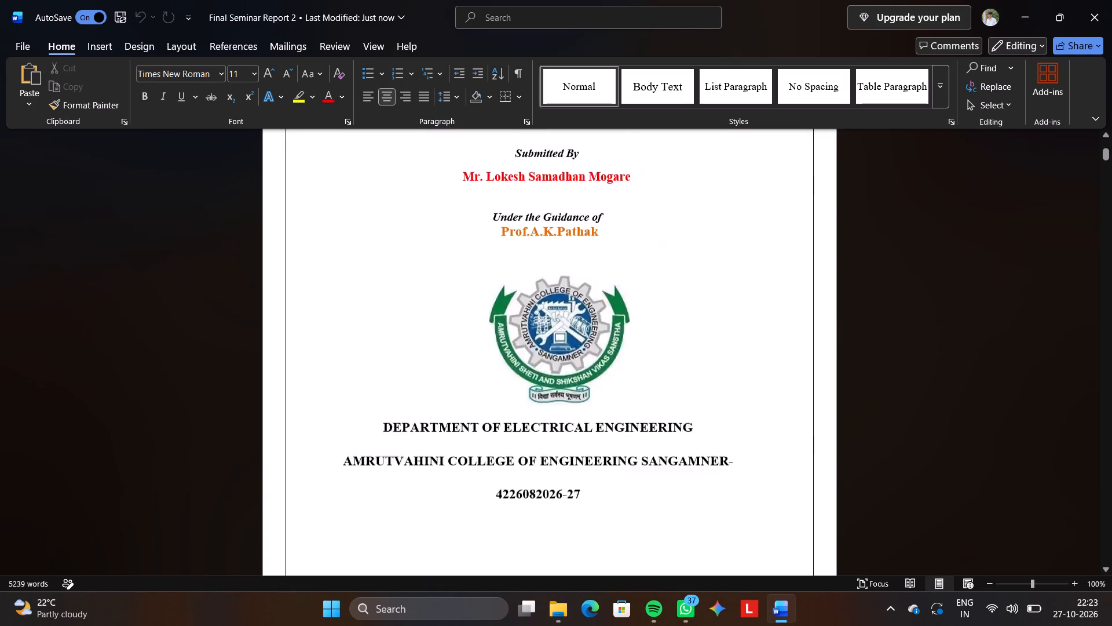
pyautogui.scroll(-8, 461, 290)
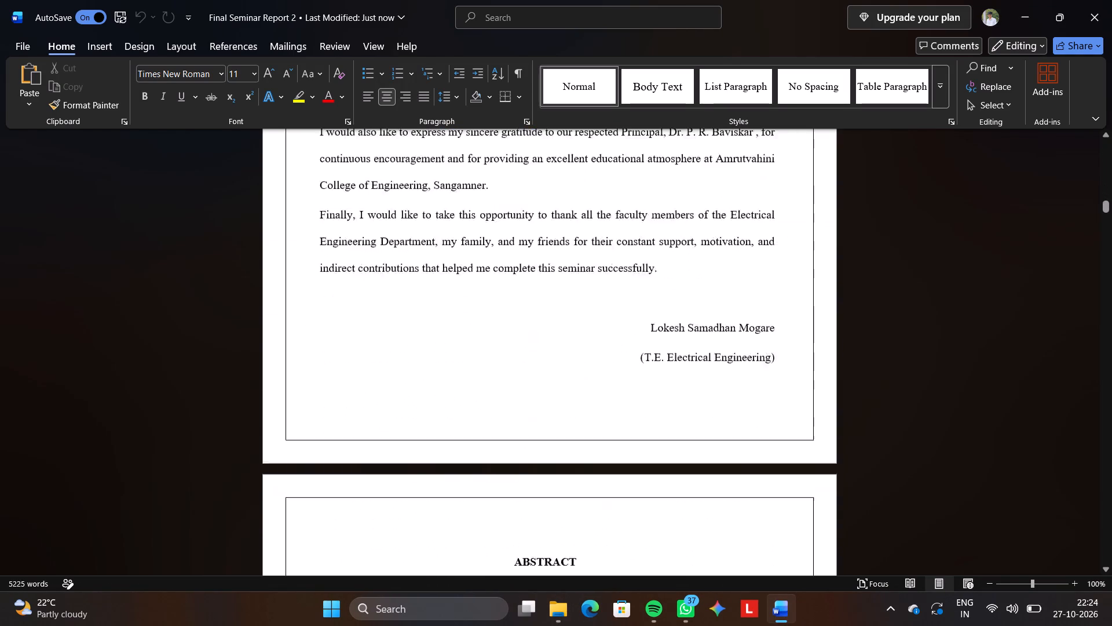
pyautogui.scroll(-6, 461, 290)
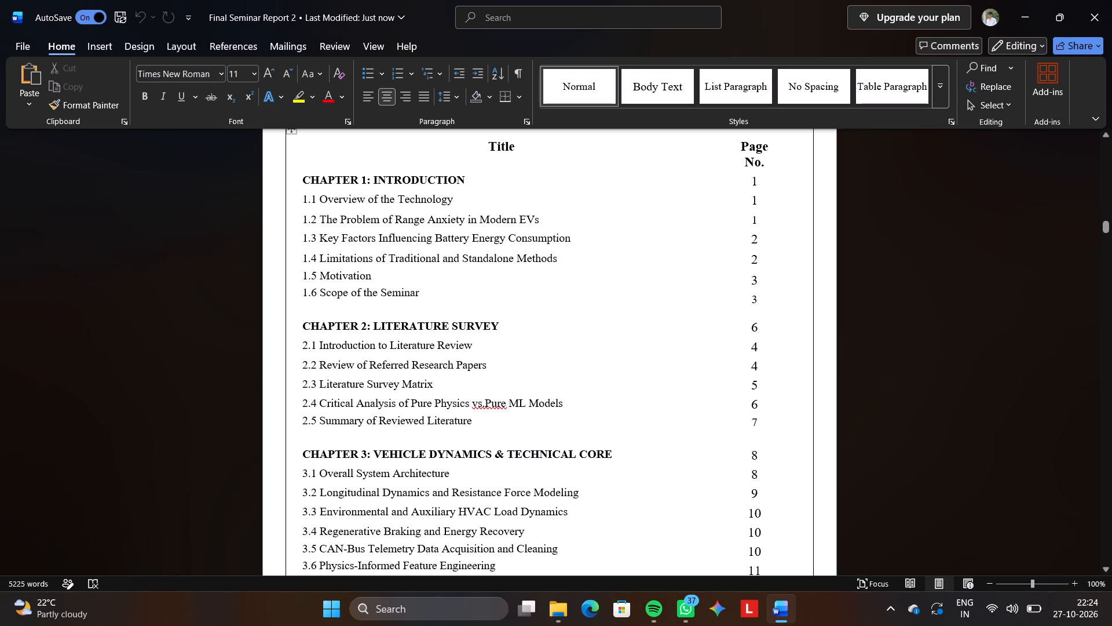
pyautogui.click(1111, 0)
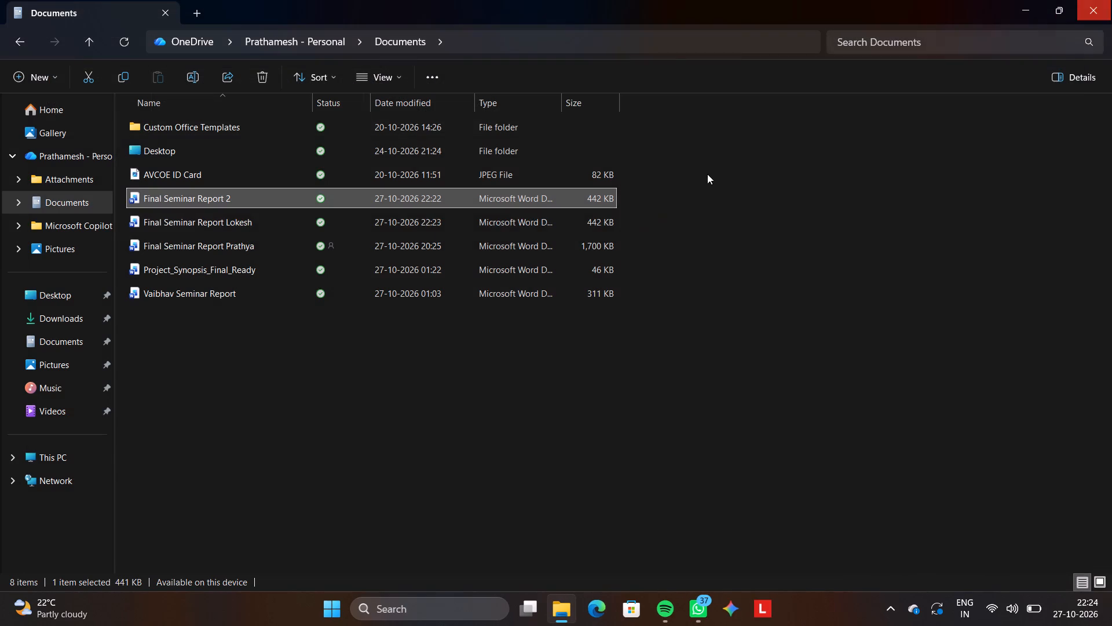
# Delete the Final Seminar Report 2 file from the Documents folder.
pyautogui.click(262, 74)
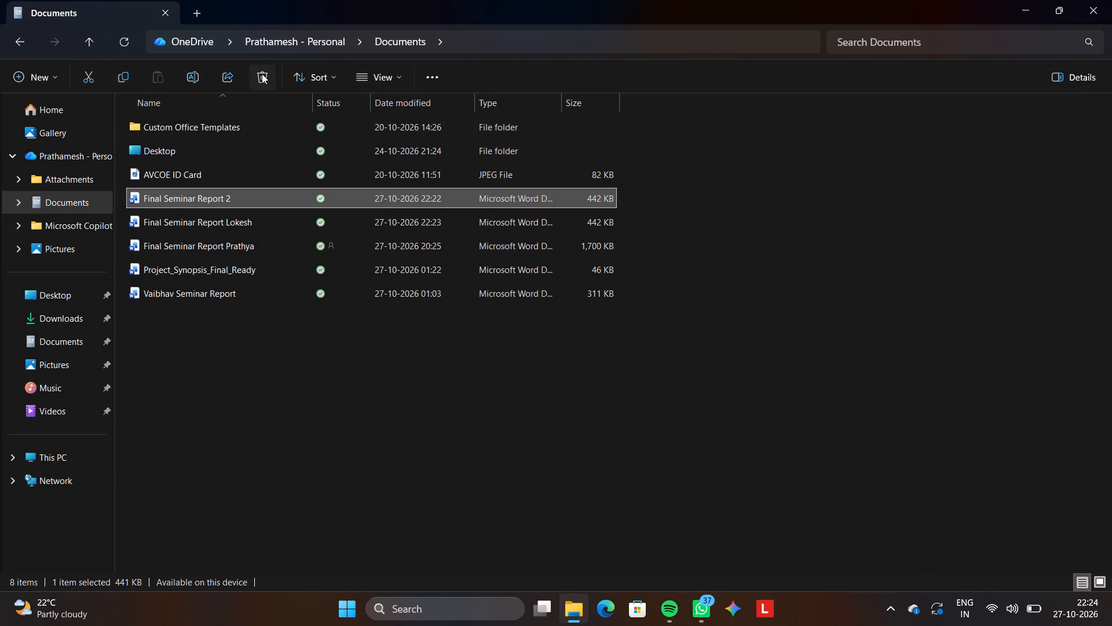